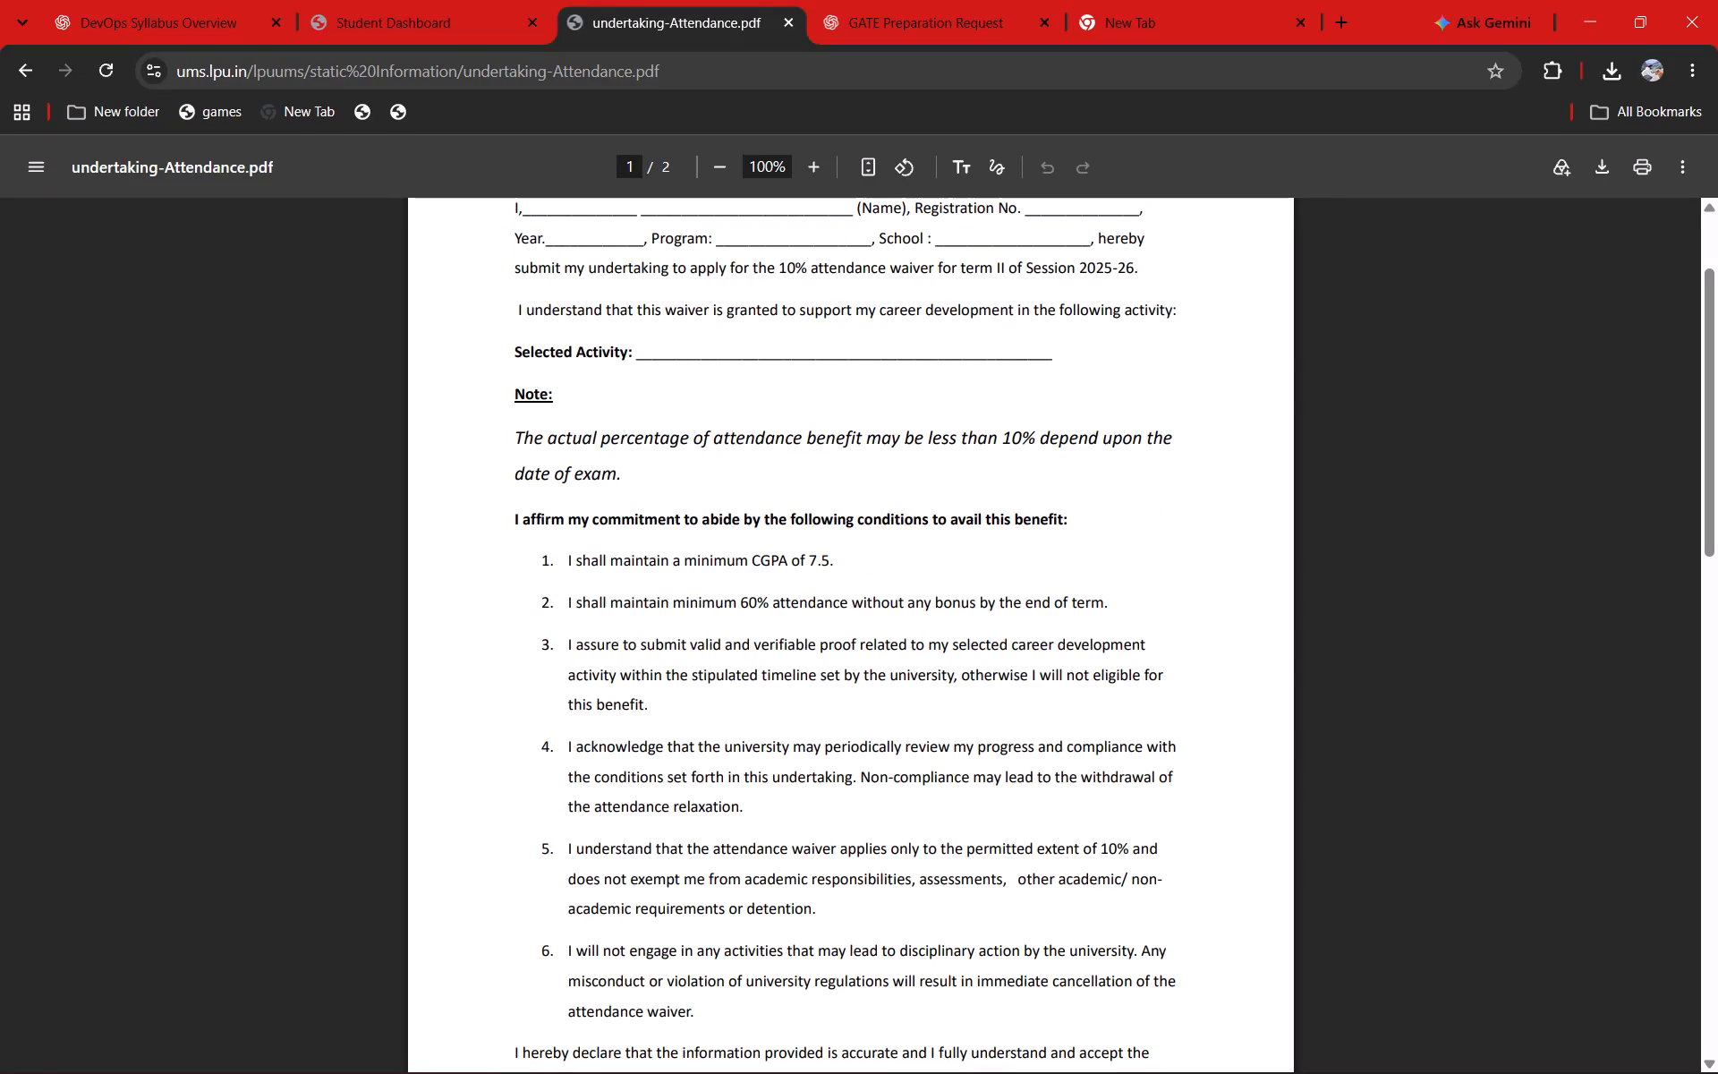
Download the undertaking for the 10% attendance waiver to the Downloads folder as undertaking-Attendance in PDF format.
{"action": "left_click", "coordinate": [498, 0]}
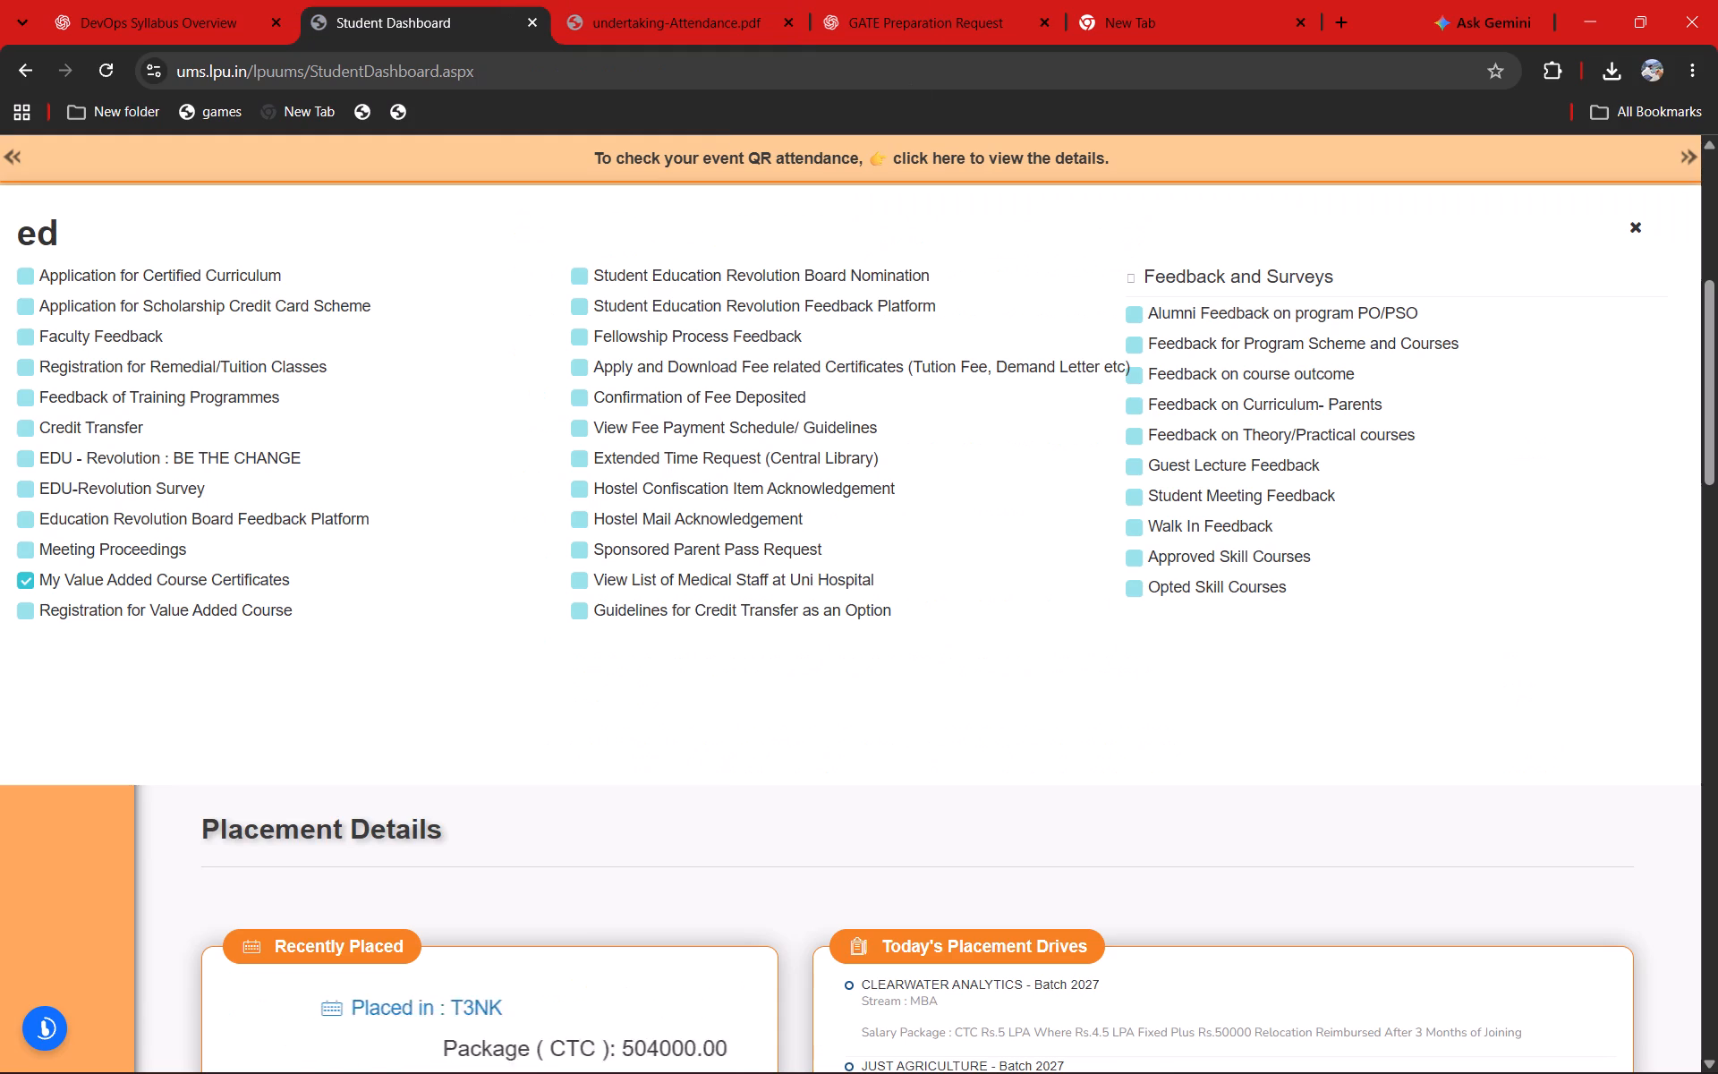
{"action": "left_click", "coordinate": [941, 0]}
{"action": "left_click", "coordinate": [781, 0]}
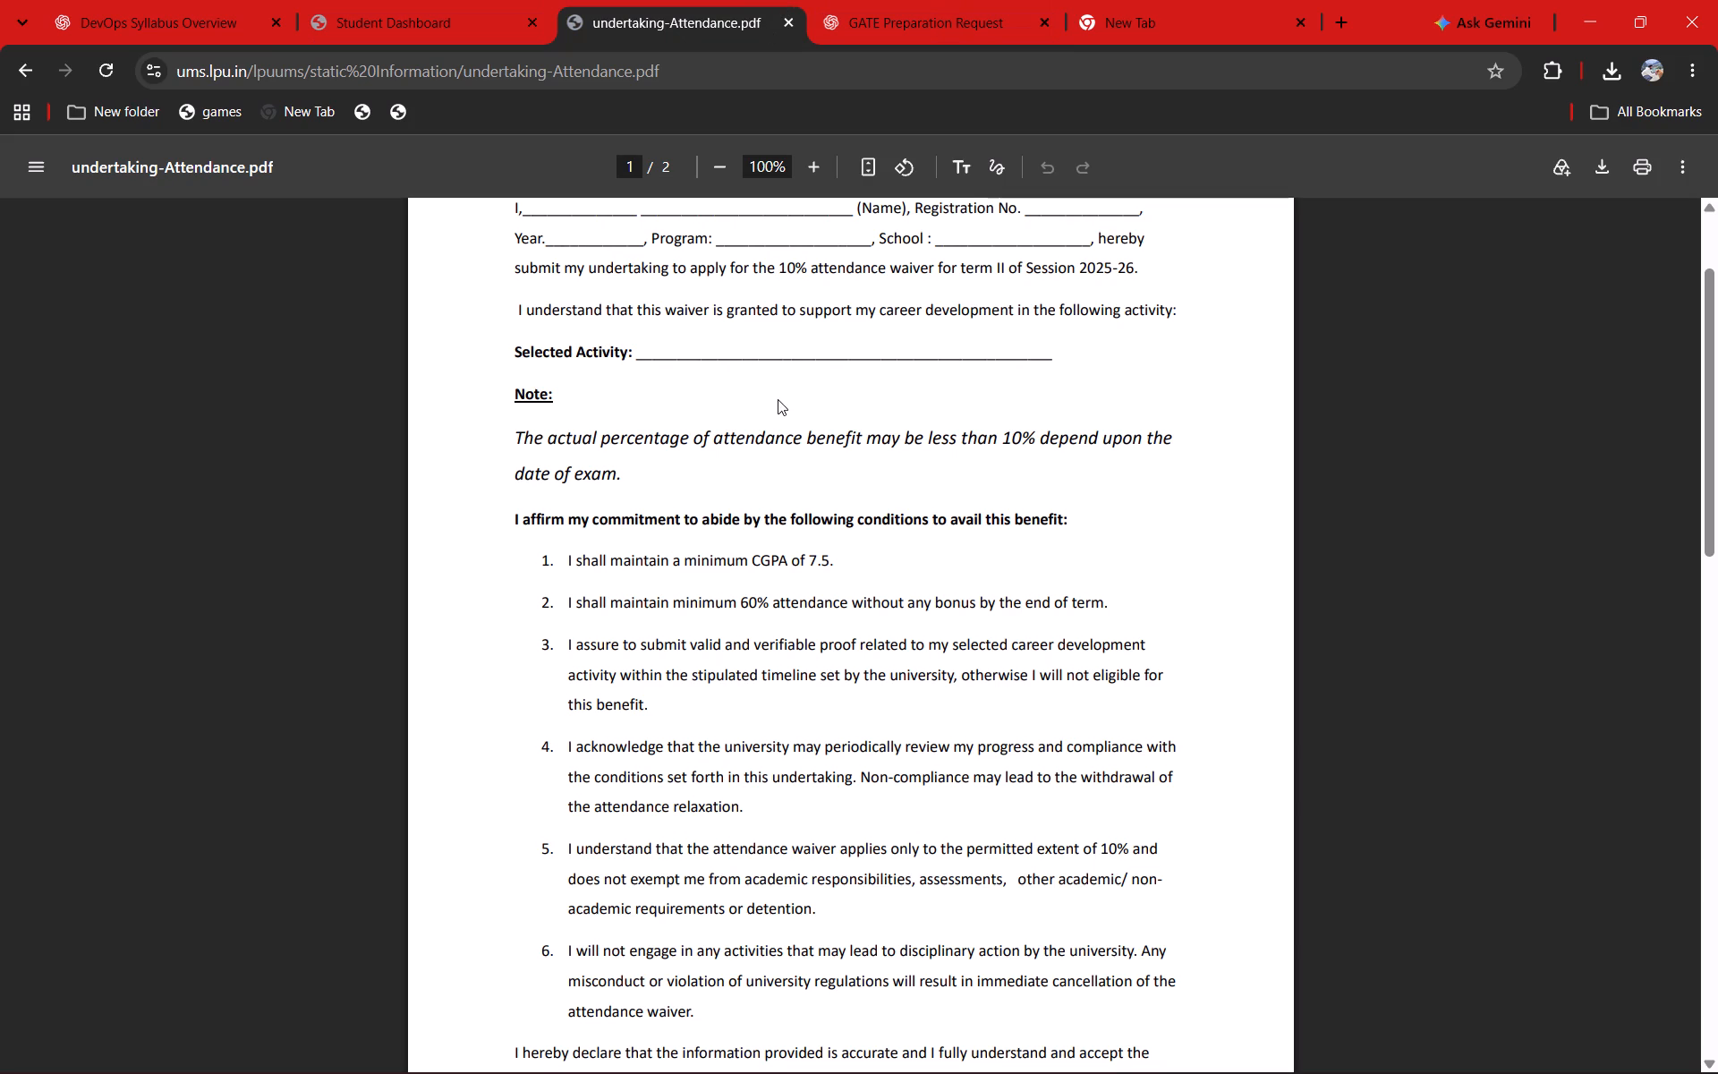
{"action": "scroll", "coordinate": [841, 737], "scroll_direction": "down", "scroll_amount": 2}
{"action": "scroll", "coordinate": [841, 737], "scroll_direction": "up", "scroll_amount": 2}
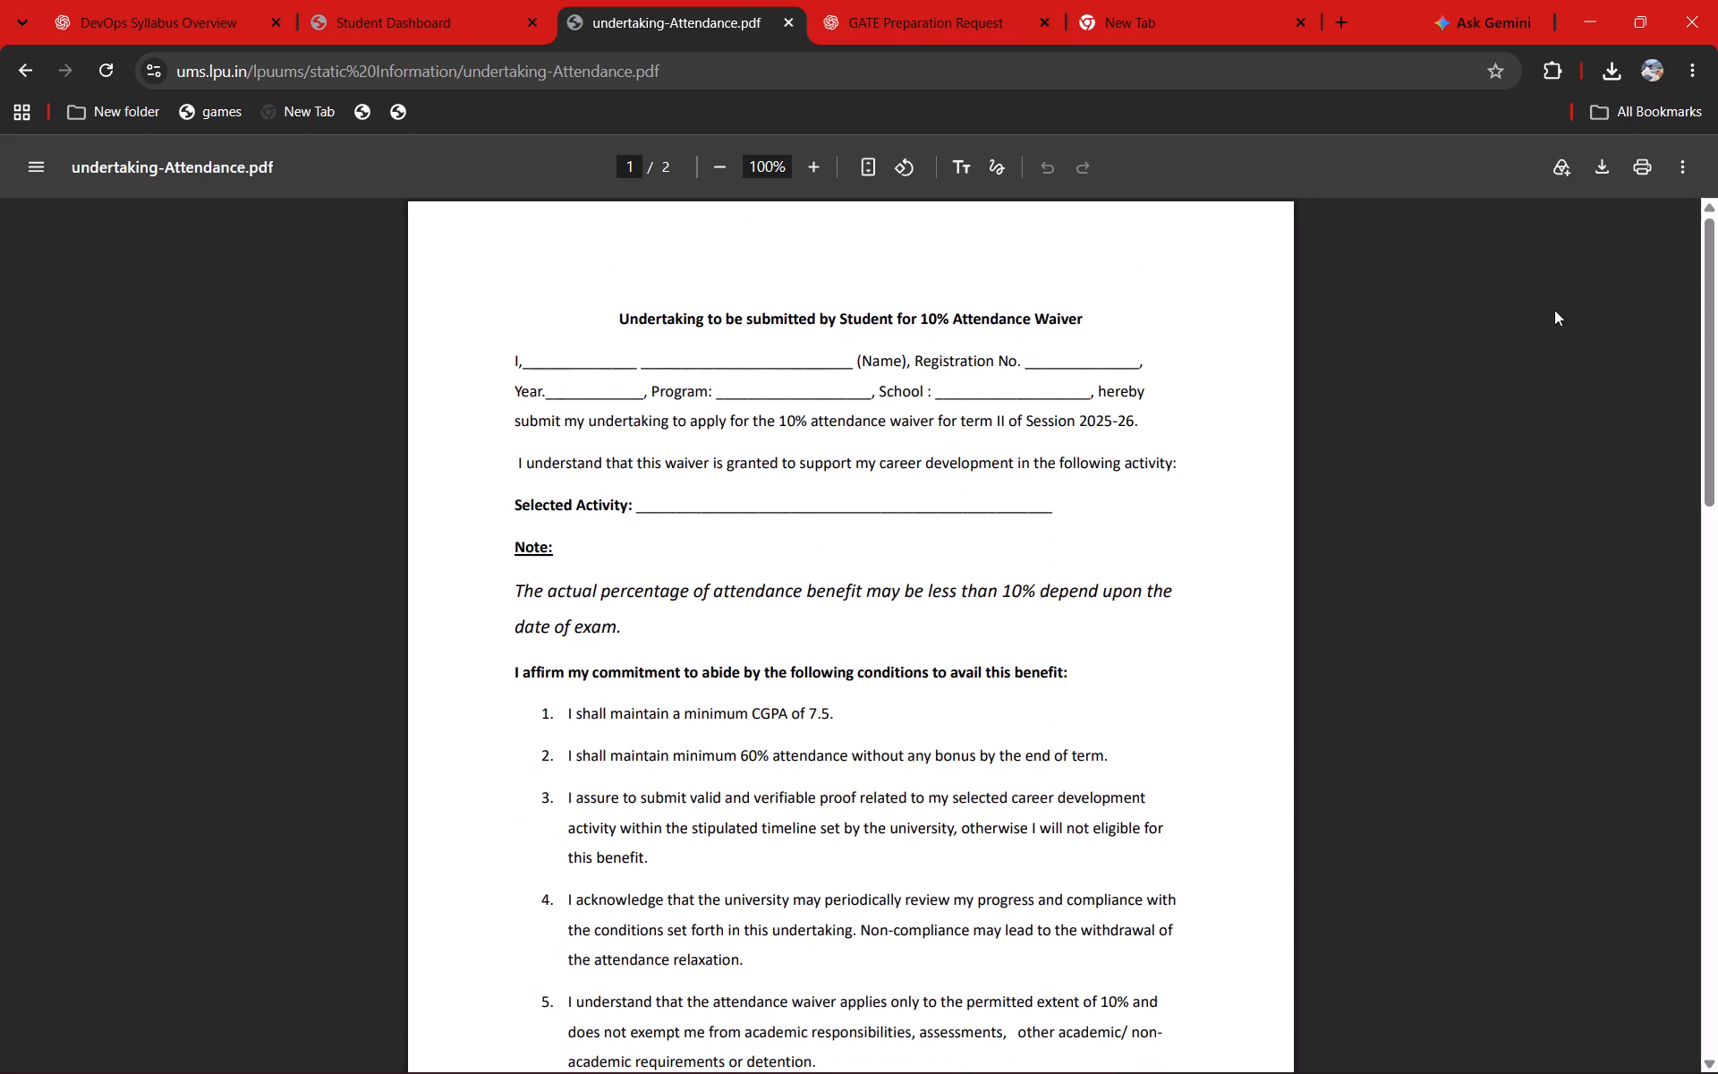
{"action": "left_click", "coordinate": [1594, 168]}
{"action": "scroll", "coordinate": [591, 307], "scroll_direction": "right", "scroll_amount": 20}
{"action": "scroll", "coordinate": [591, 307], "scroll_direction": "right", "scroll_amount": 20}
{"action": "scroll", "coordinate": [591, 307], "scroll_direction": "right", "scroll_amount": 1}
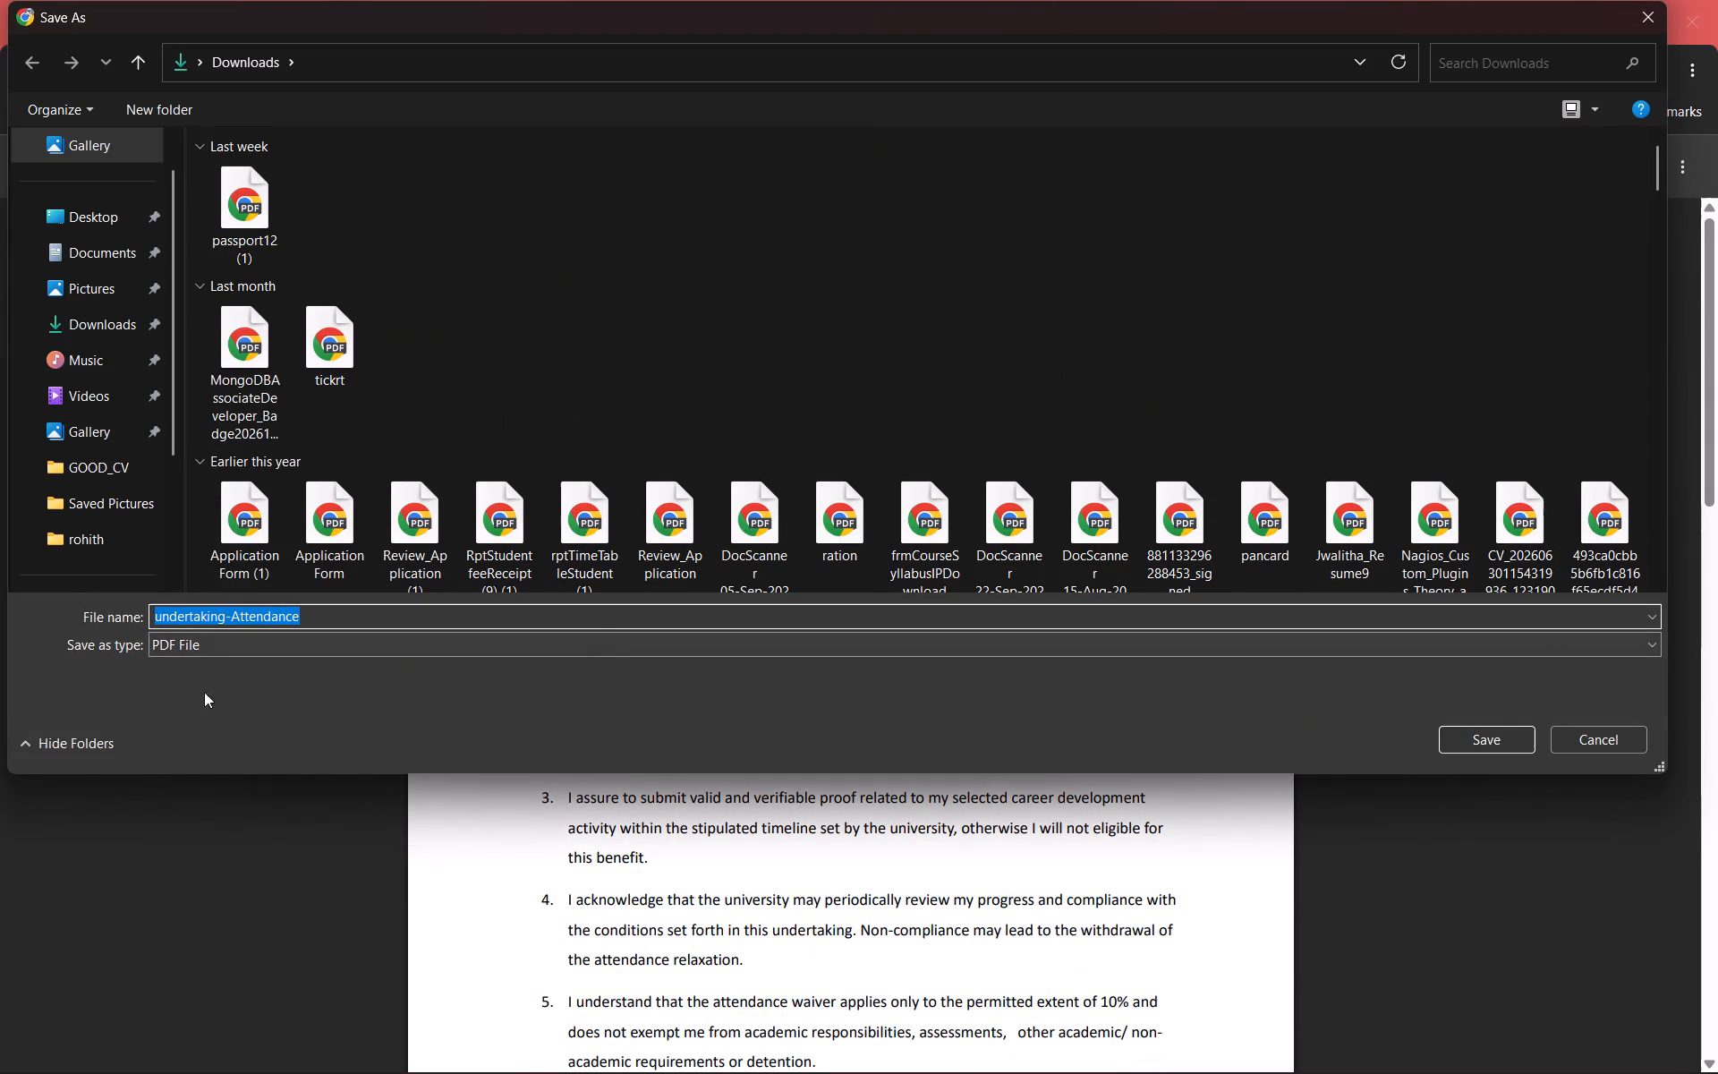
{"action": "left_click", "coordinate": [1473, 732]}
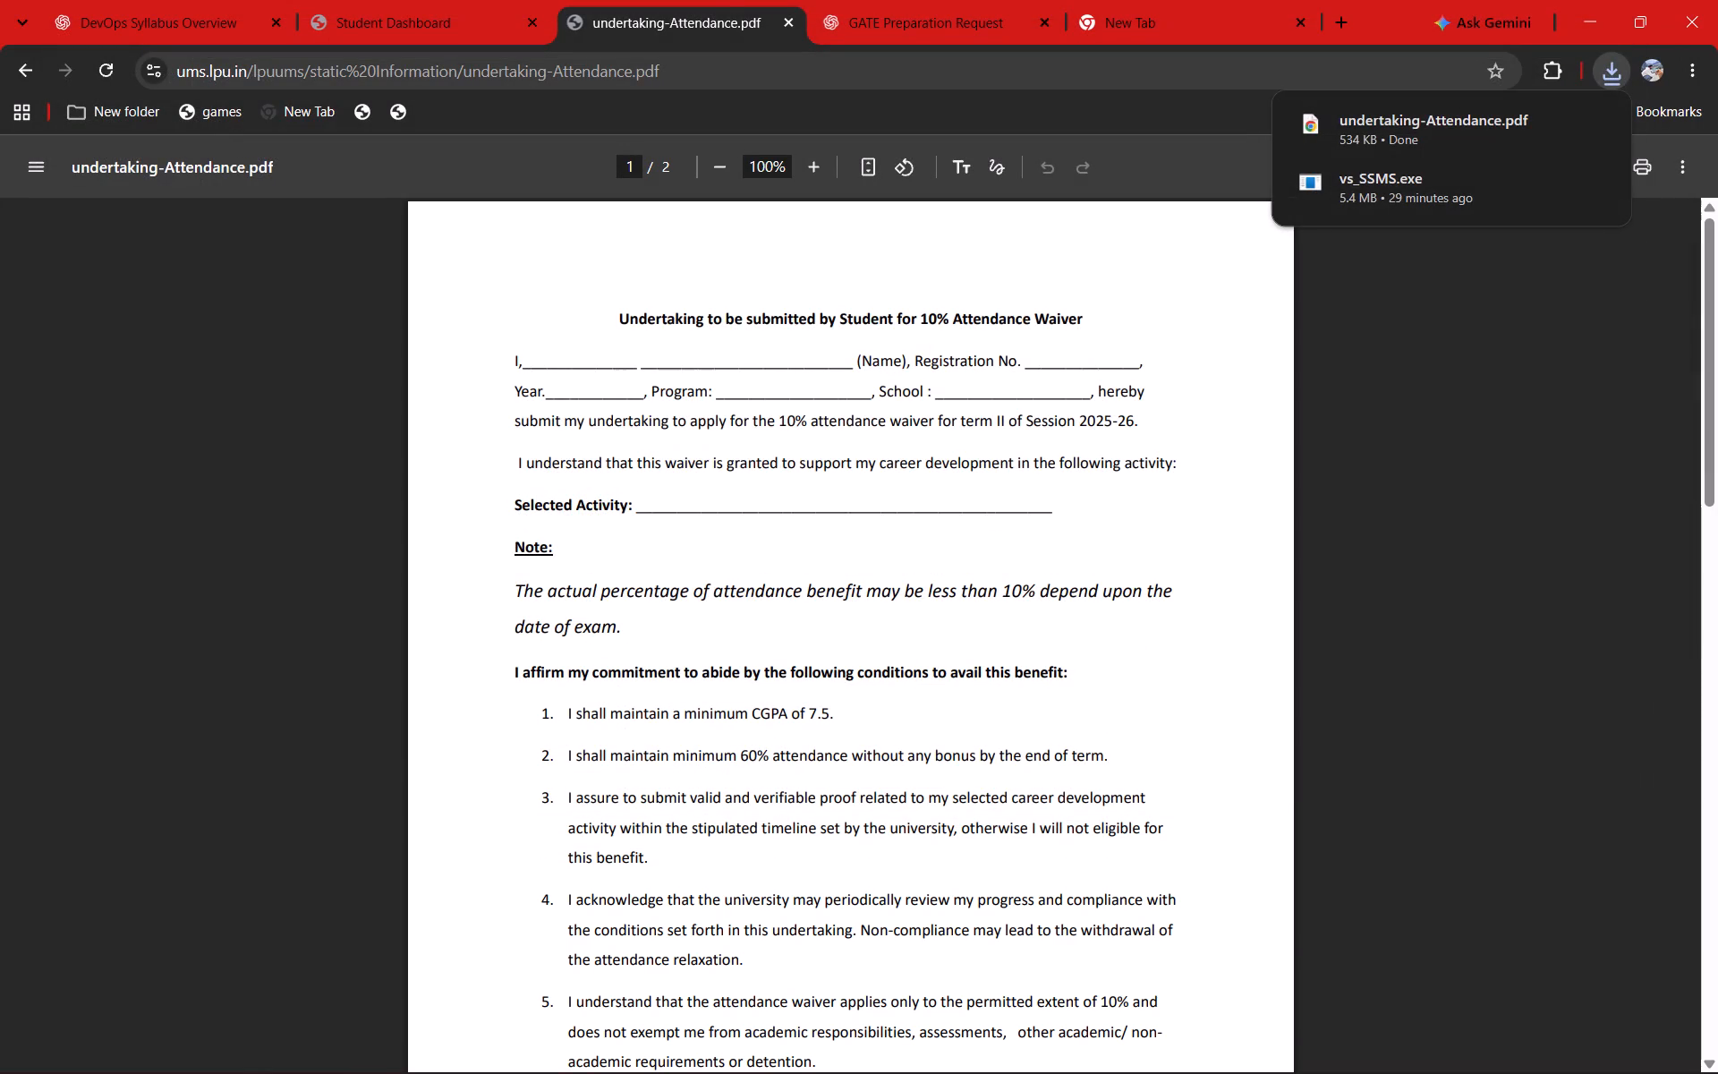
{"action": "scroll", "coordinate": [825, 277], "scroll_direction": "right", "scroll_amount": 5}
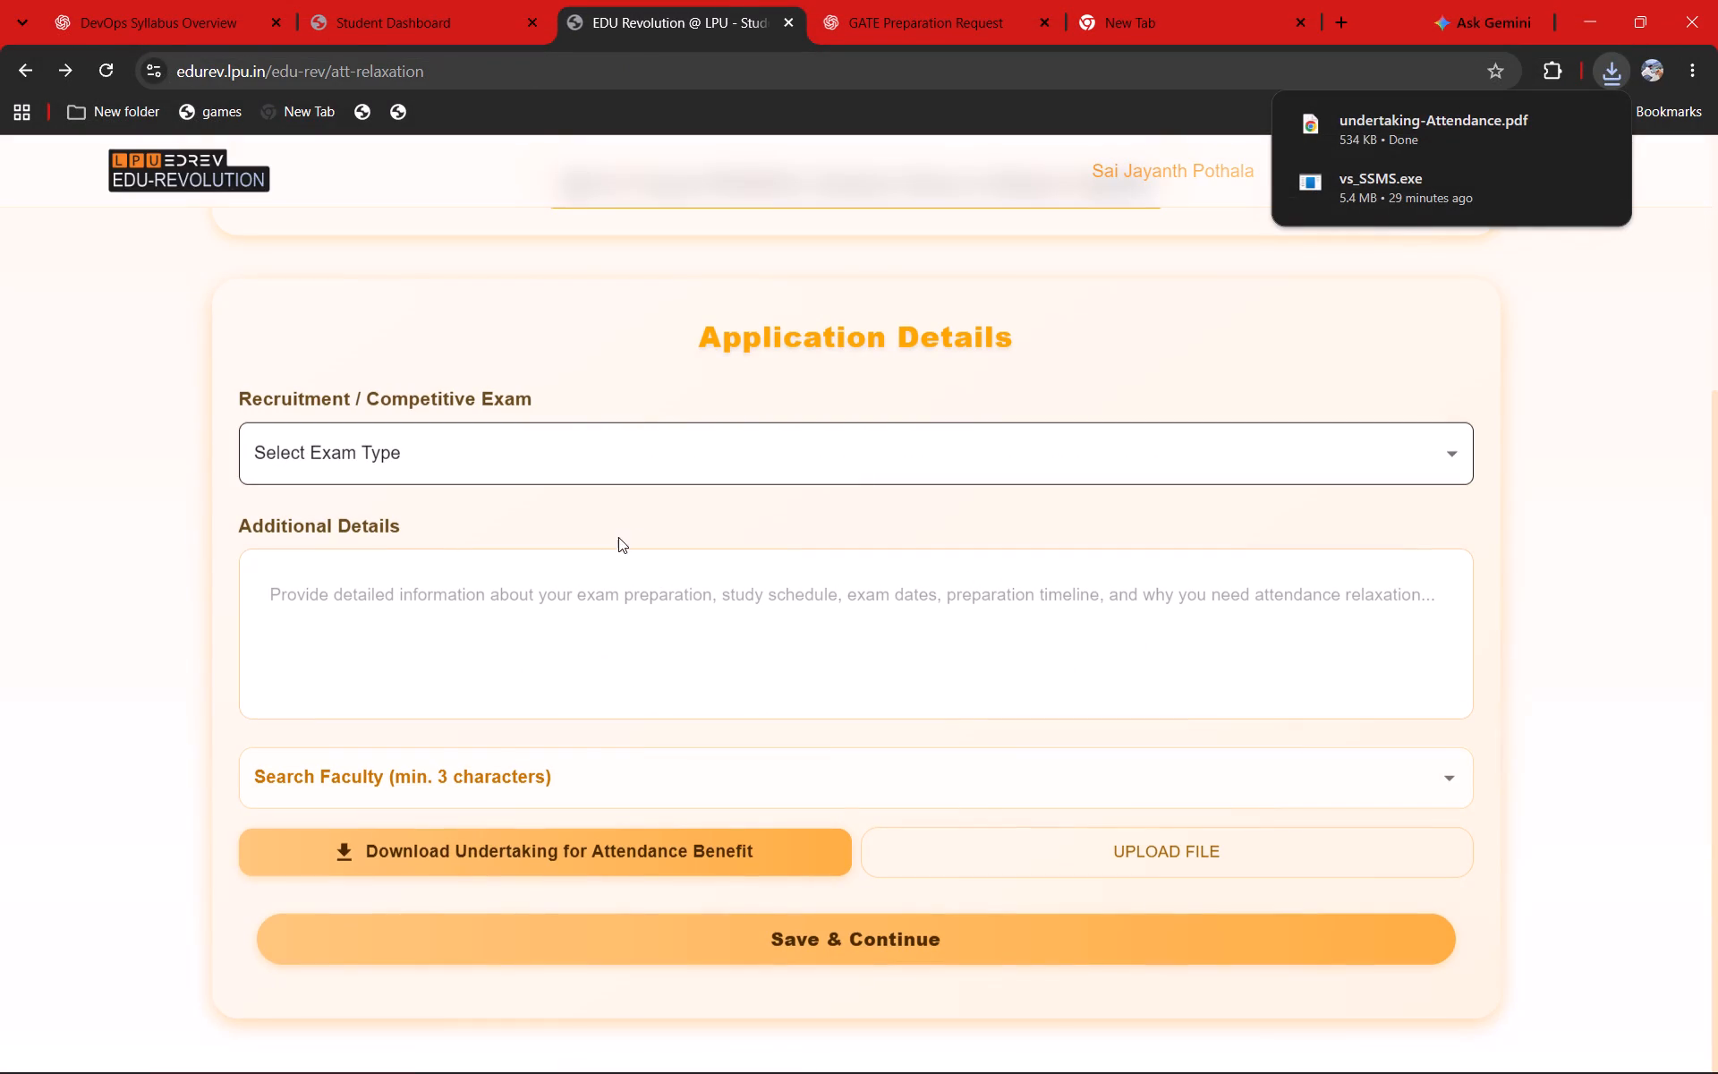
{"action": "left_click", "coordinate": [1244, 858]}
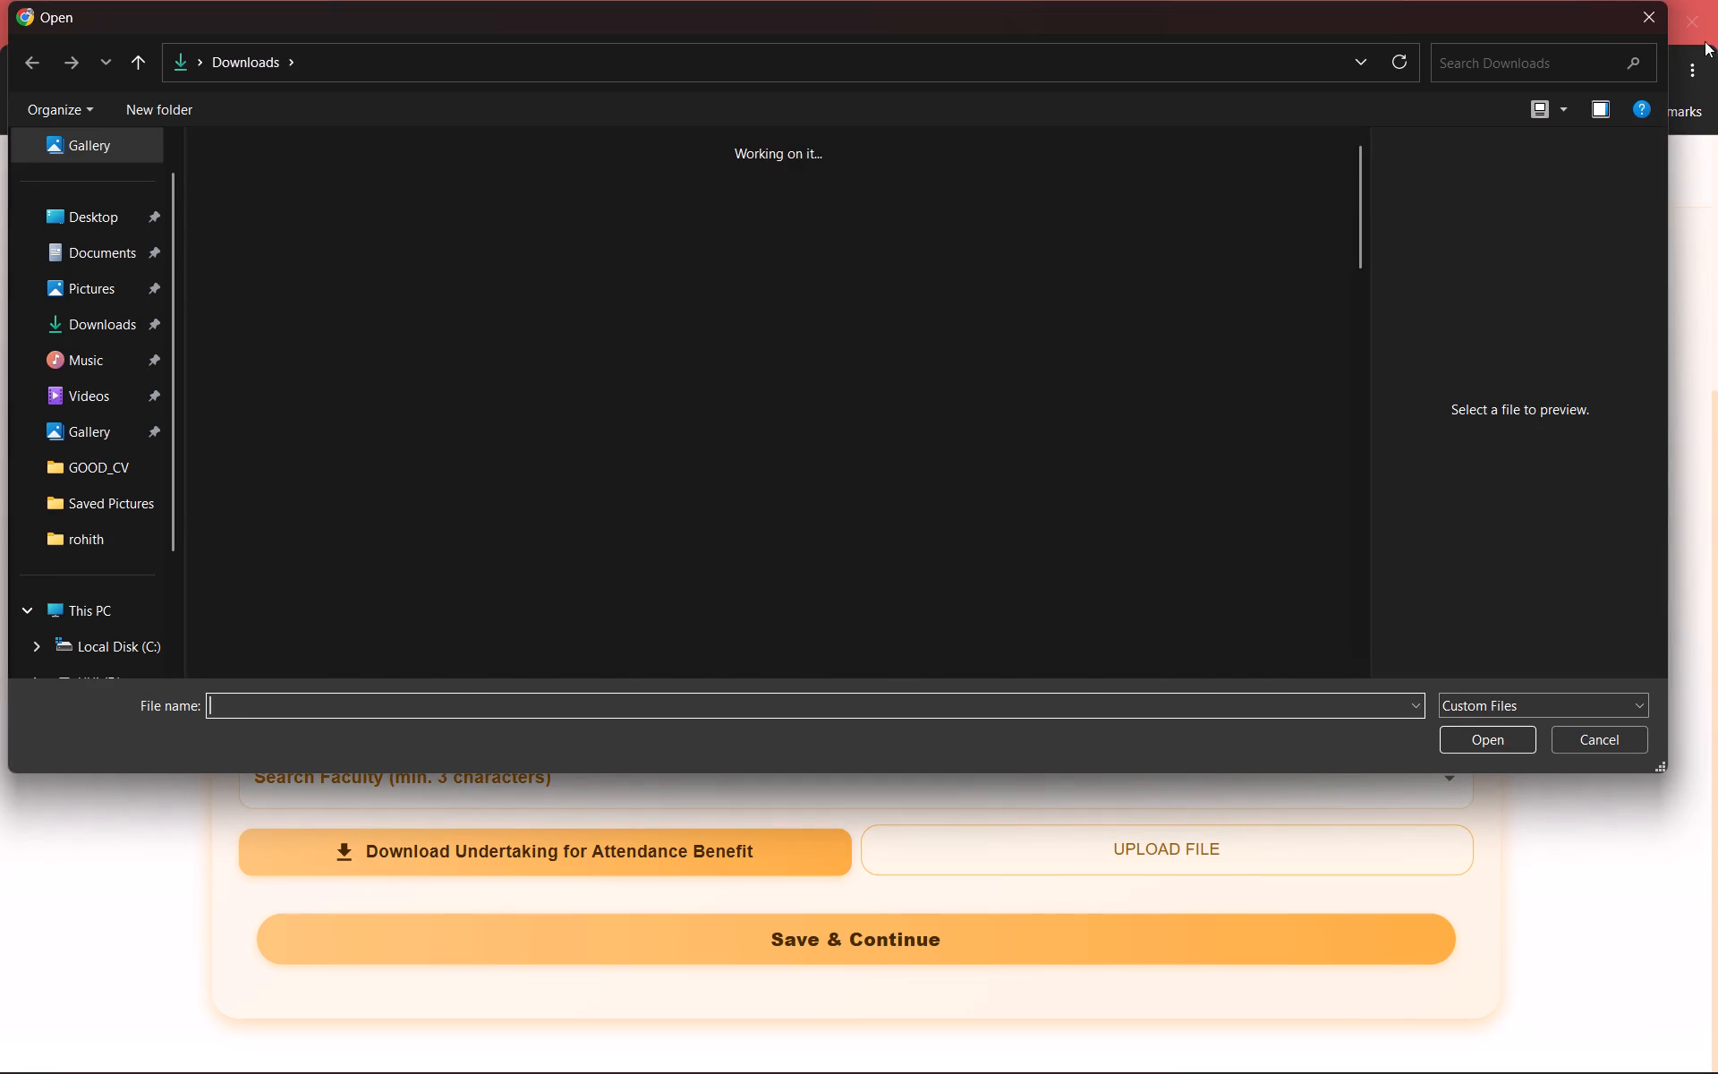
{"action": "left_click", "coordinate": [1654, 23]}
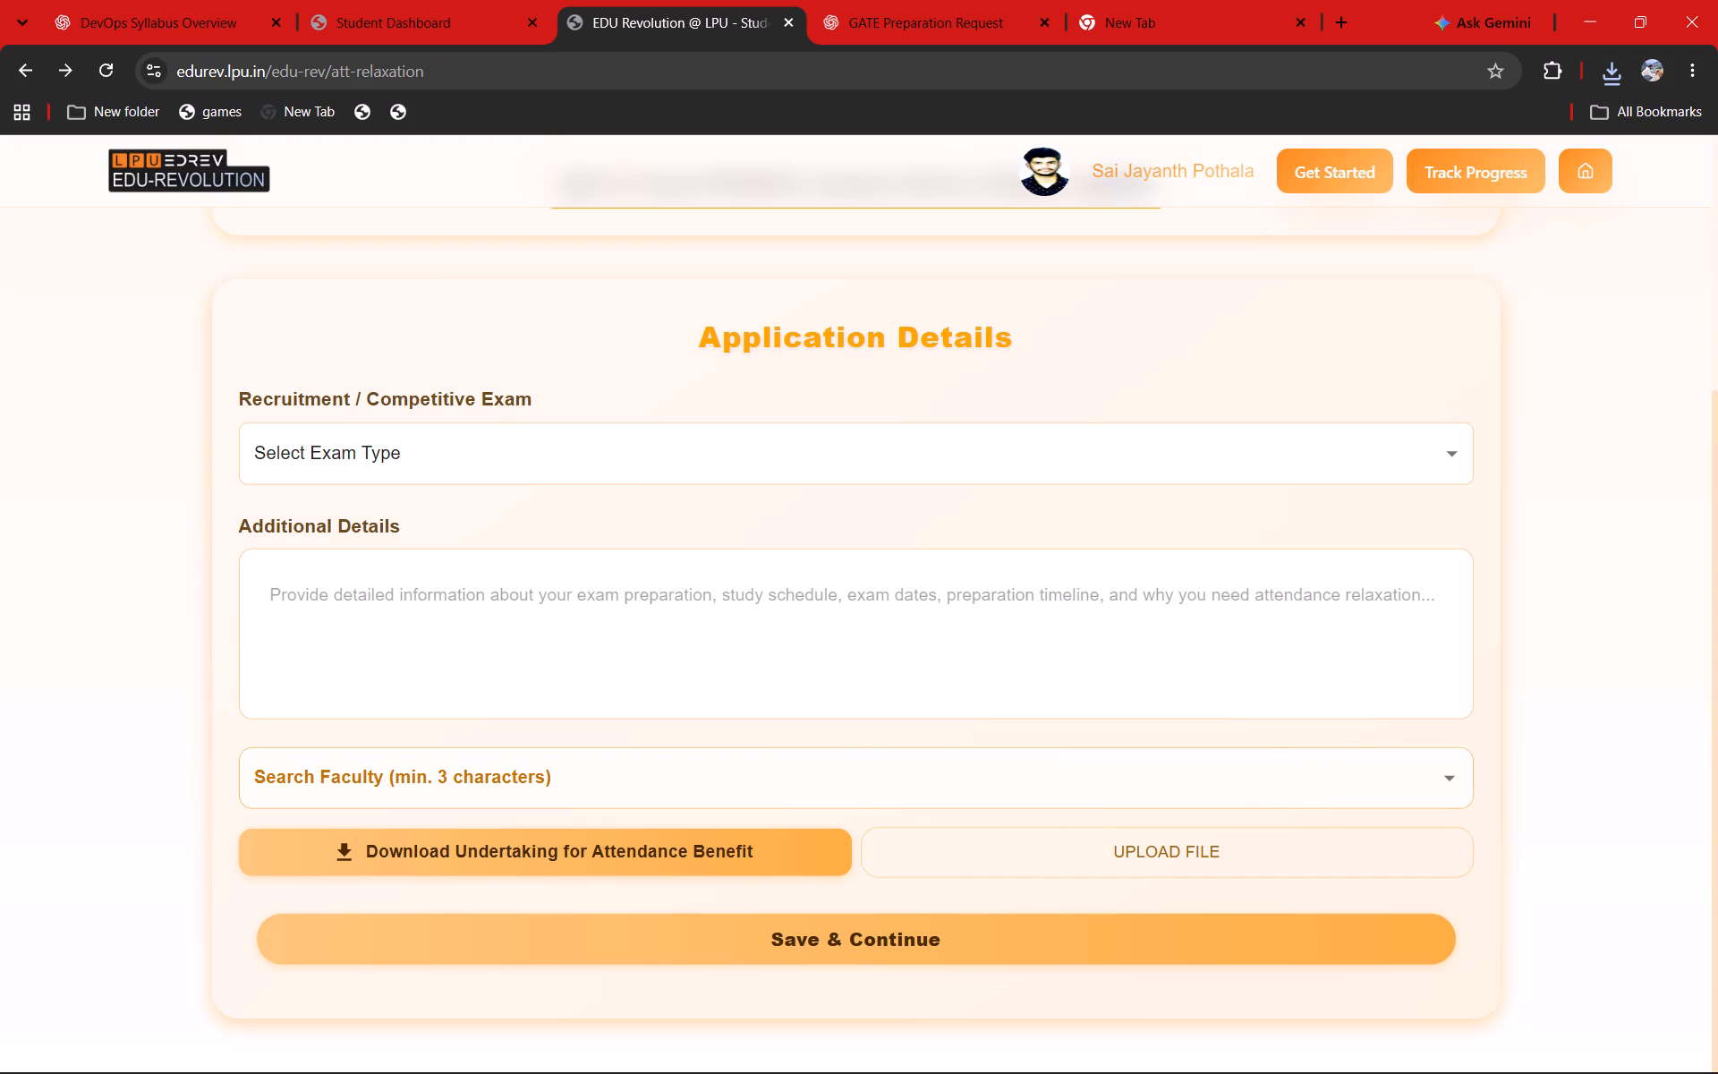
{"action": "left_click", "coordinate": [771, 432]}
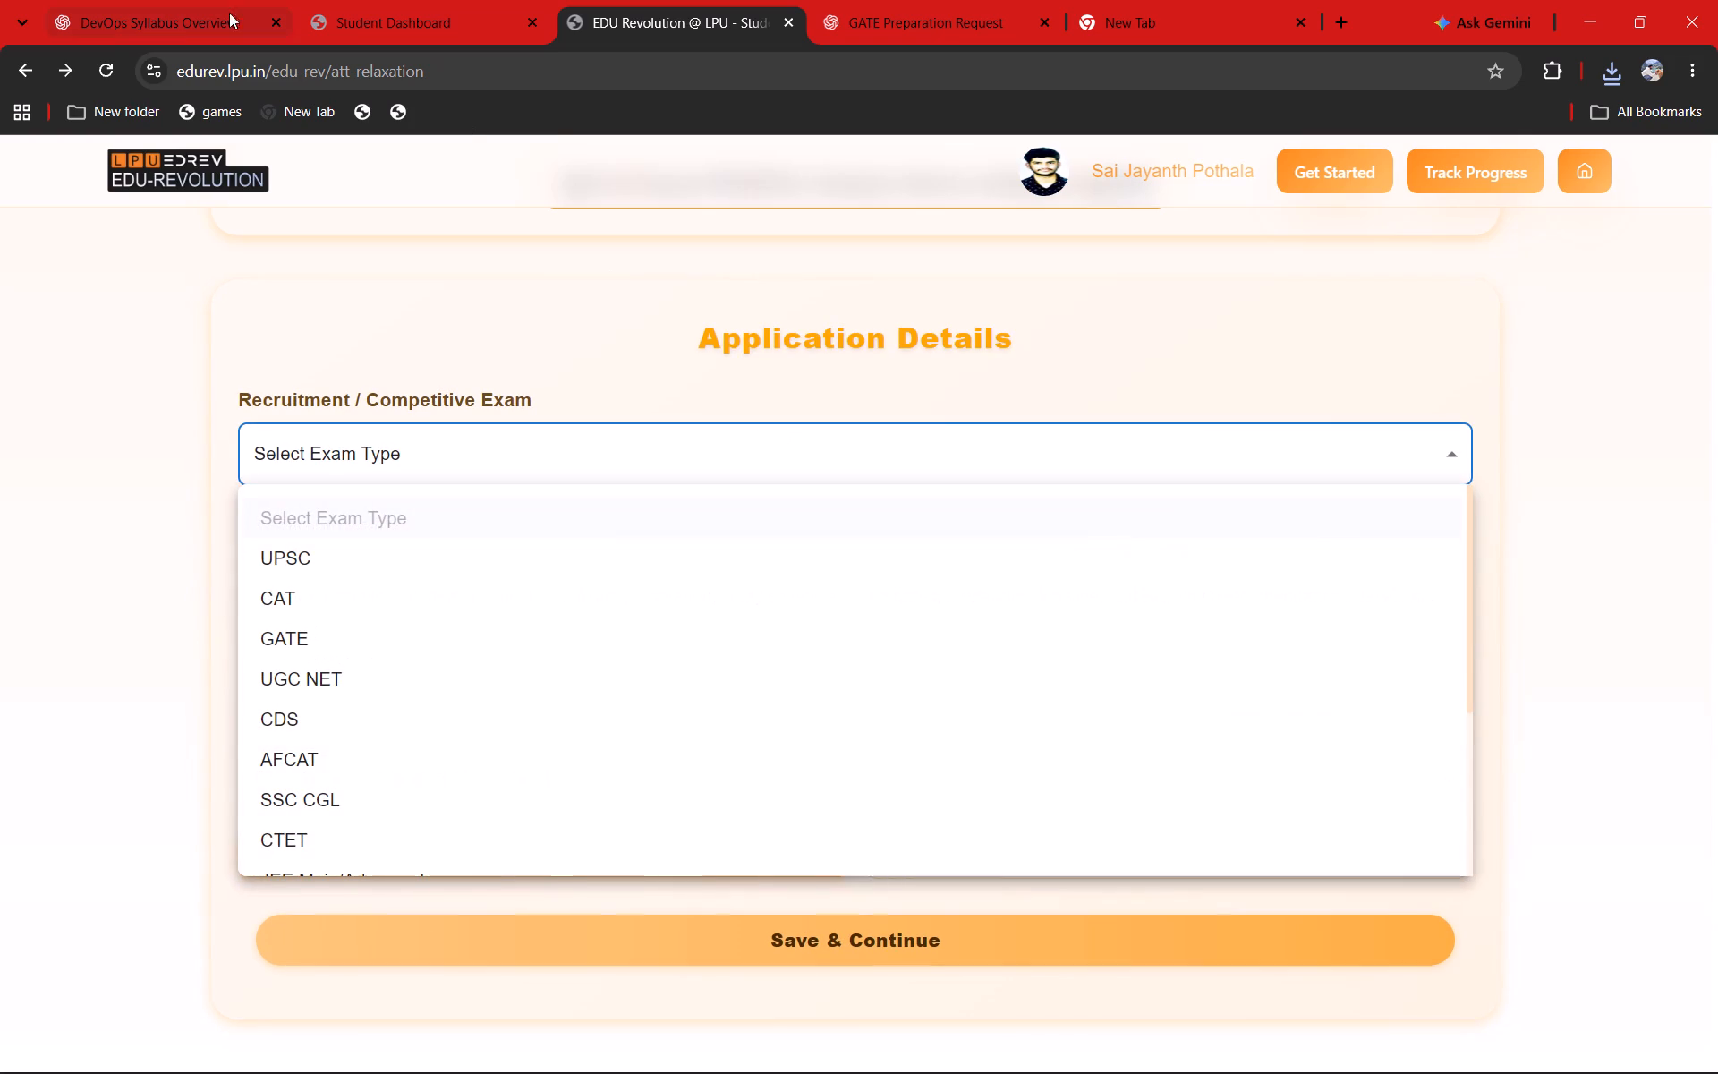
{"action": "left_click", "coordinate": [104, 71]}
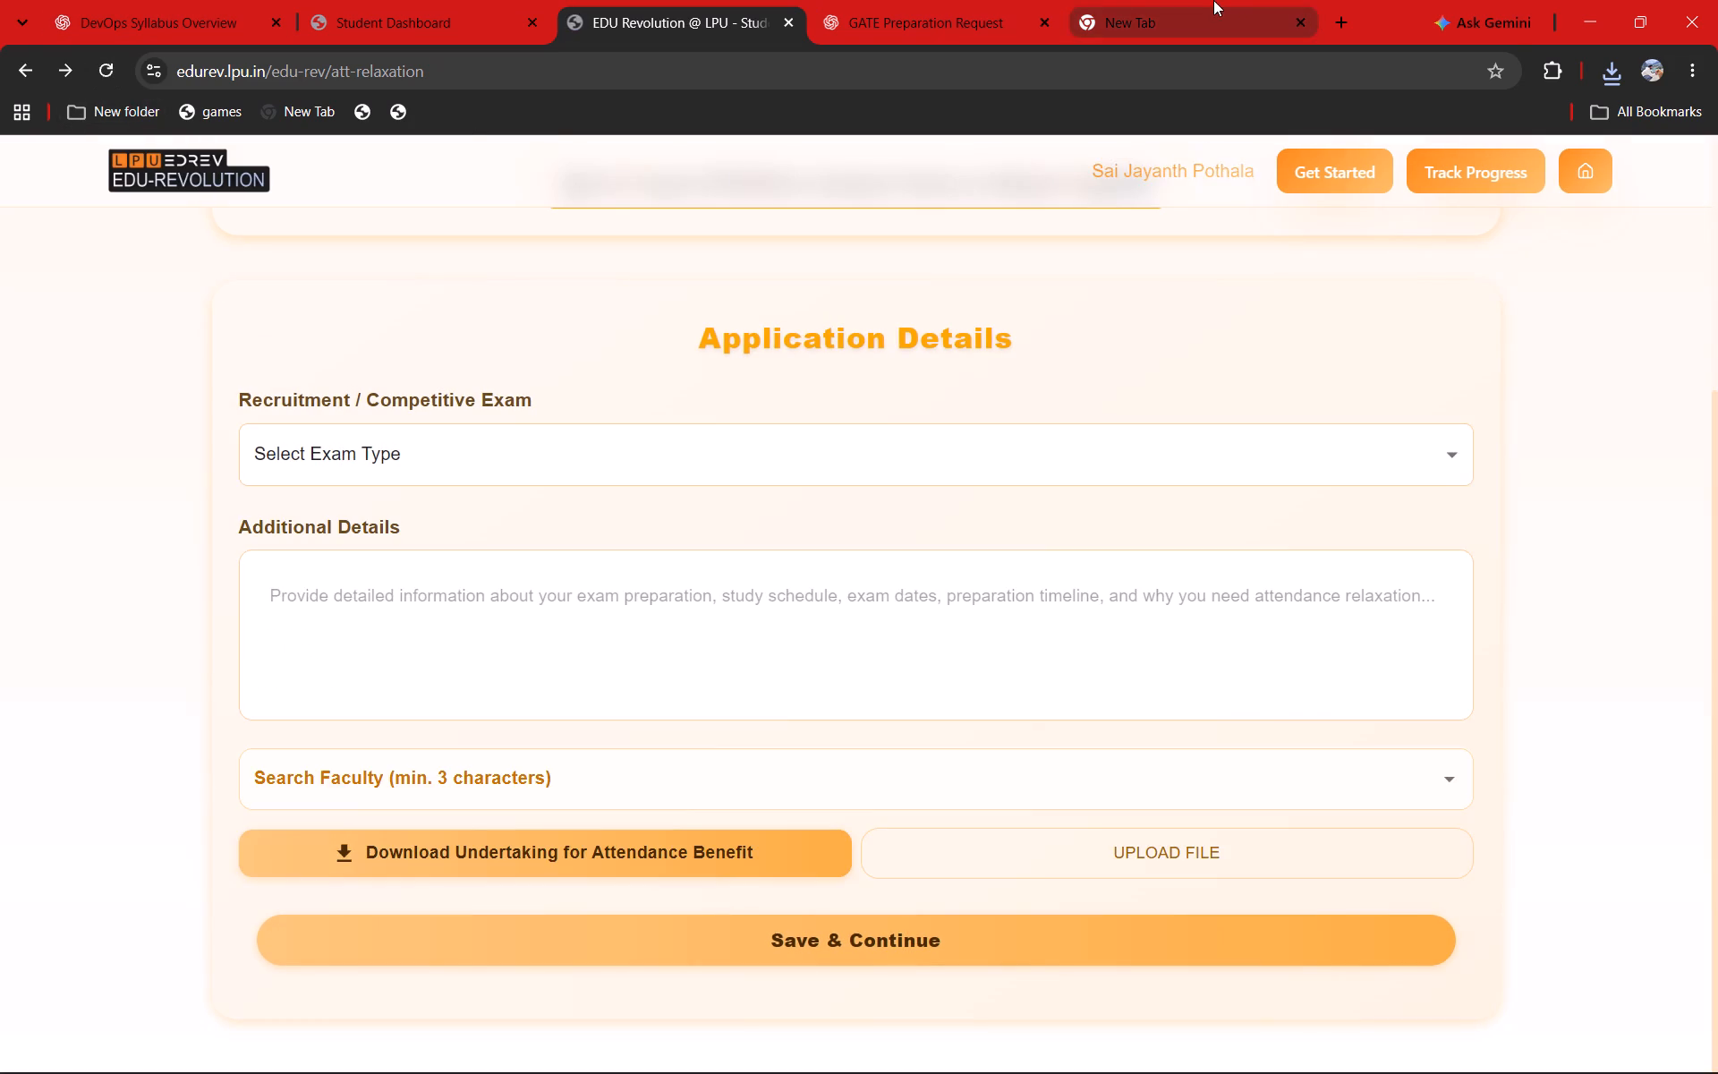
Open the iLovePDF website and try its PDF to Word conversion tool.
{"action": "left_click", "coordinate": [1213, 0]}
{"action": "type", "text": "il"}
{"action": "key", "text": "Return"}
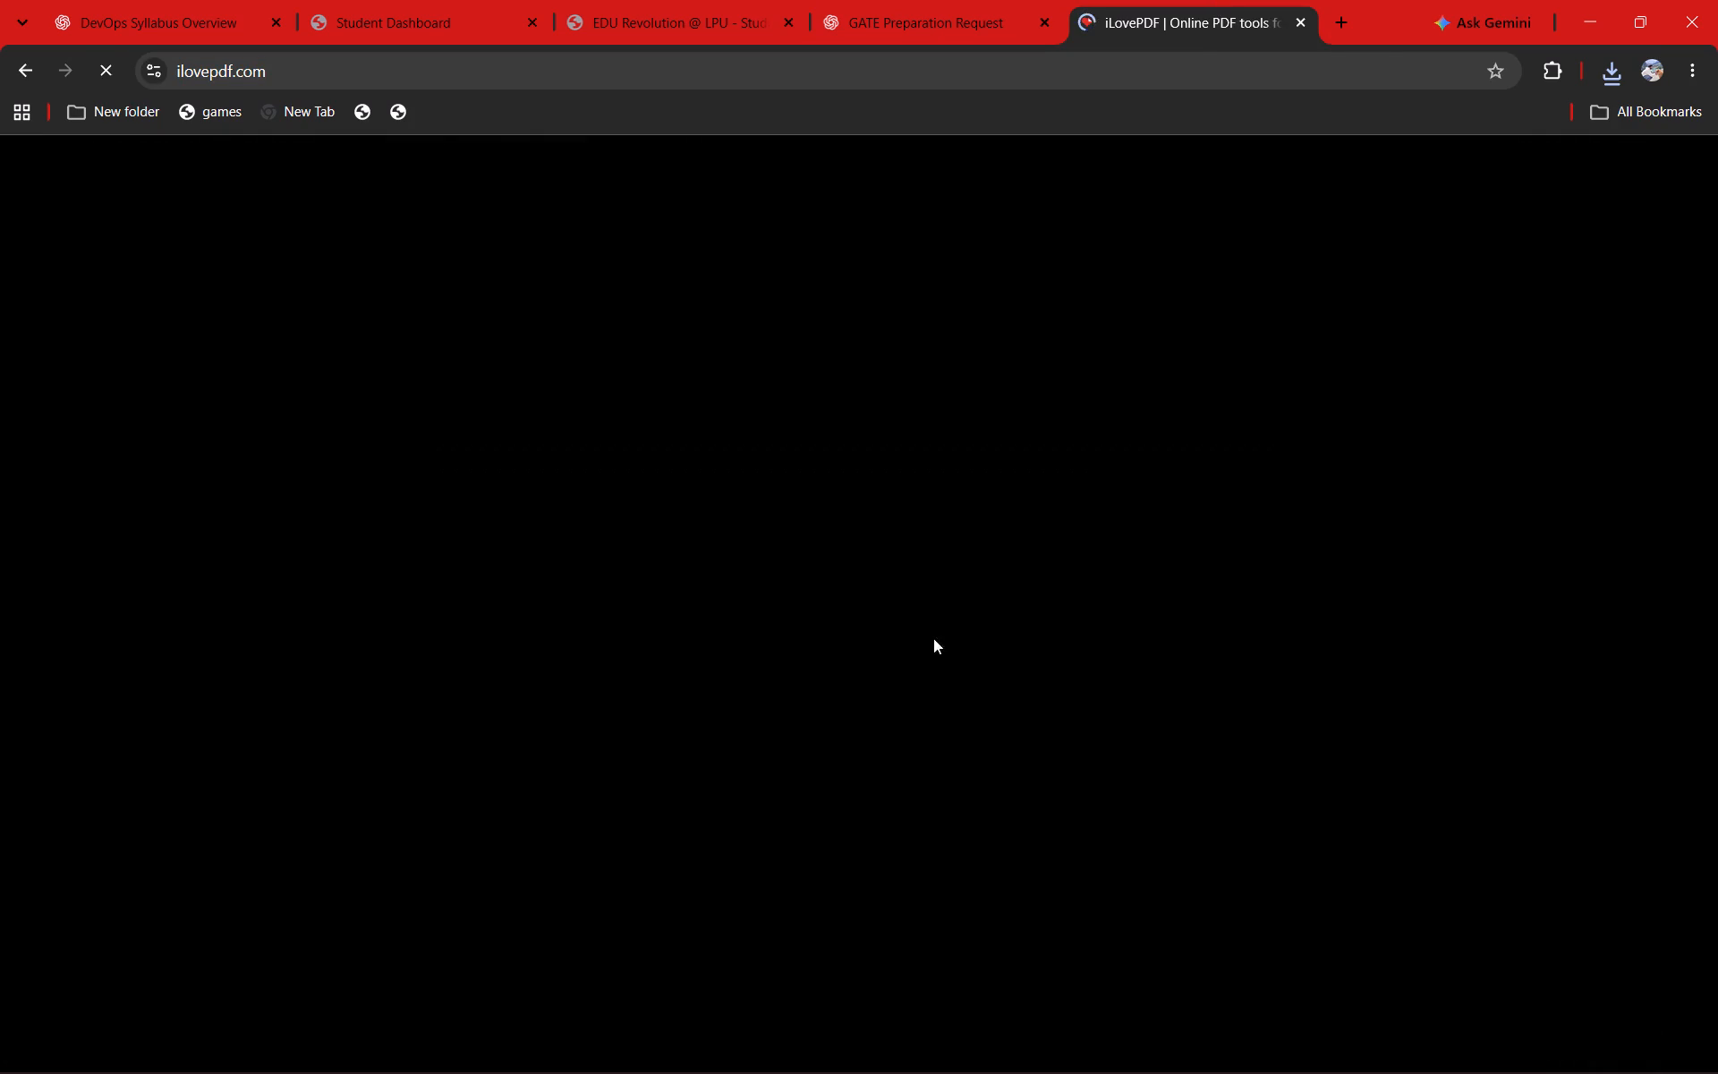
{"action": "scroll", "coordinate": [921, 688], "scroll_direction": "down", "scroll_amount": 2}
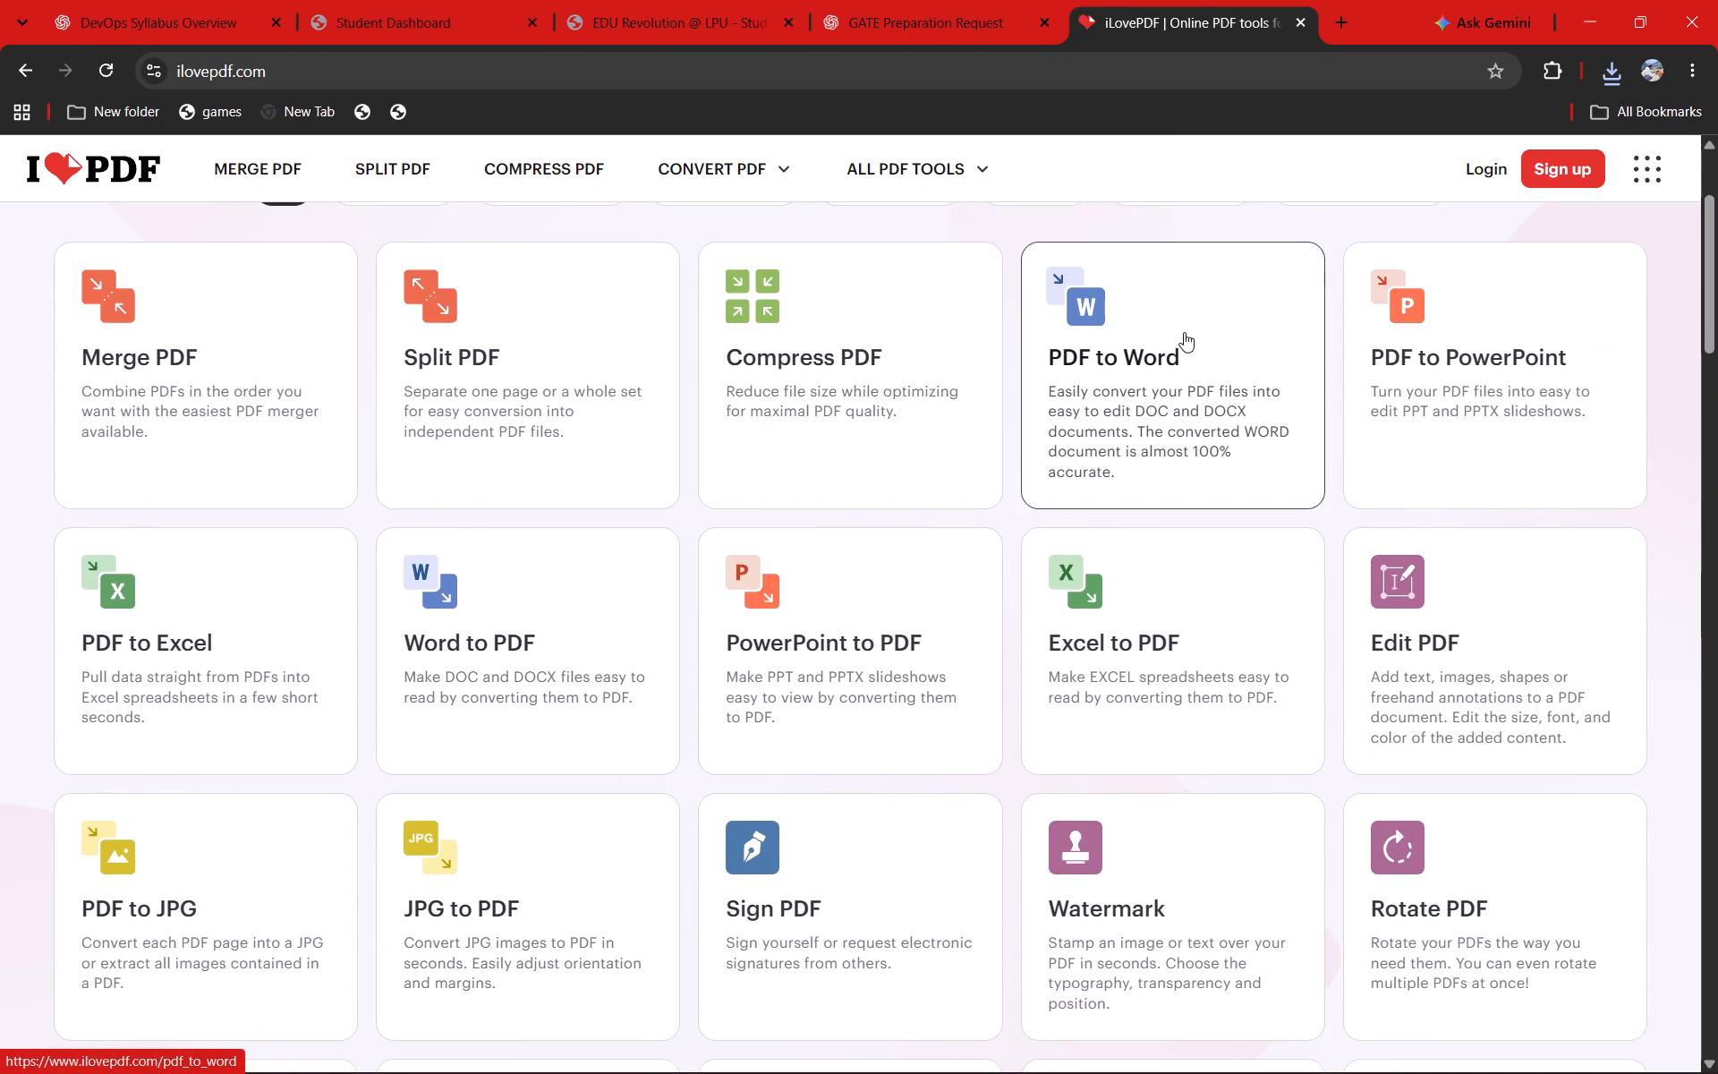
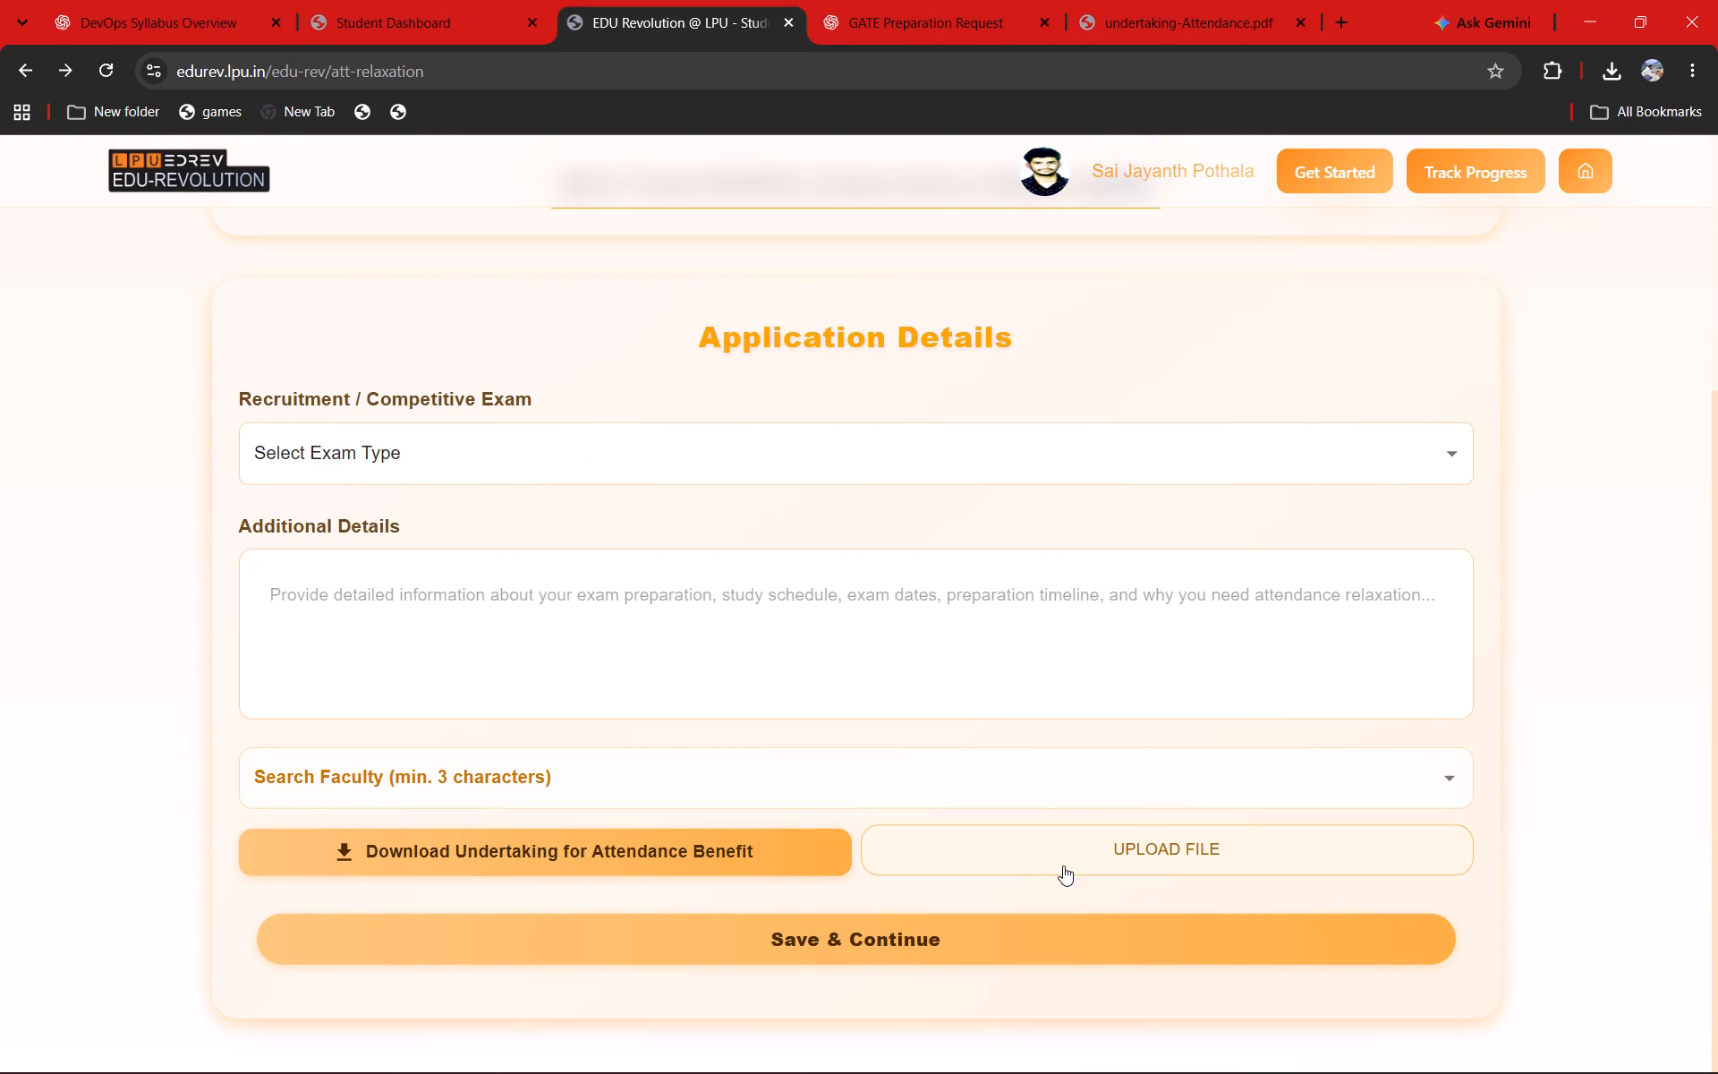
{"action": "left_click", "coordinate": [1159, 770]}
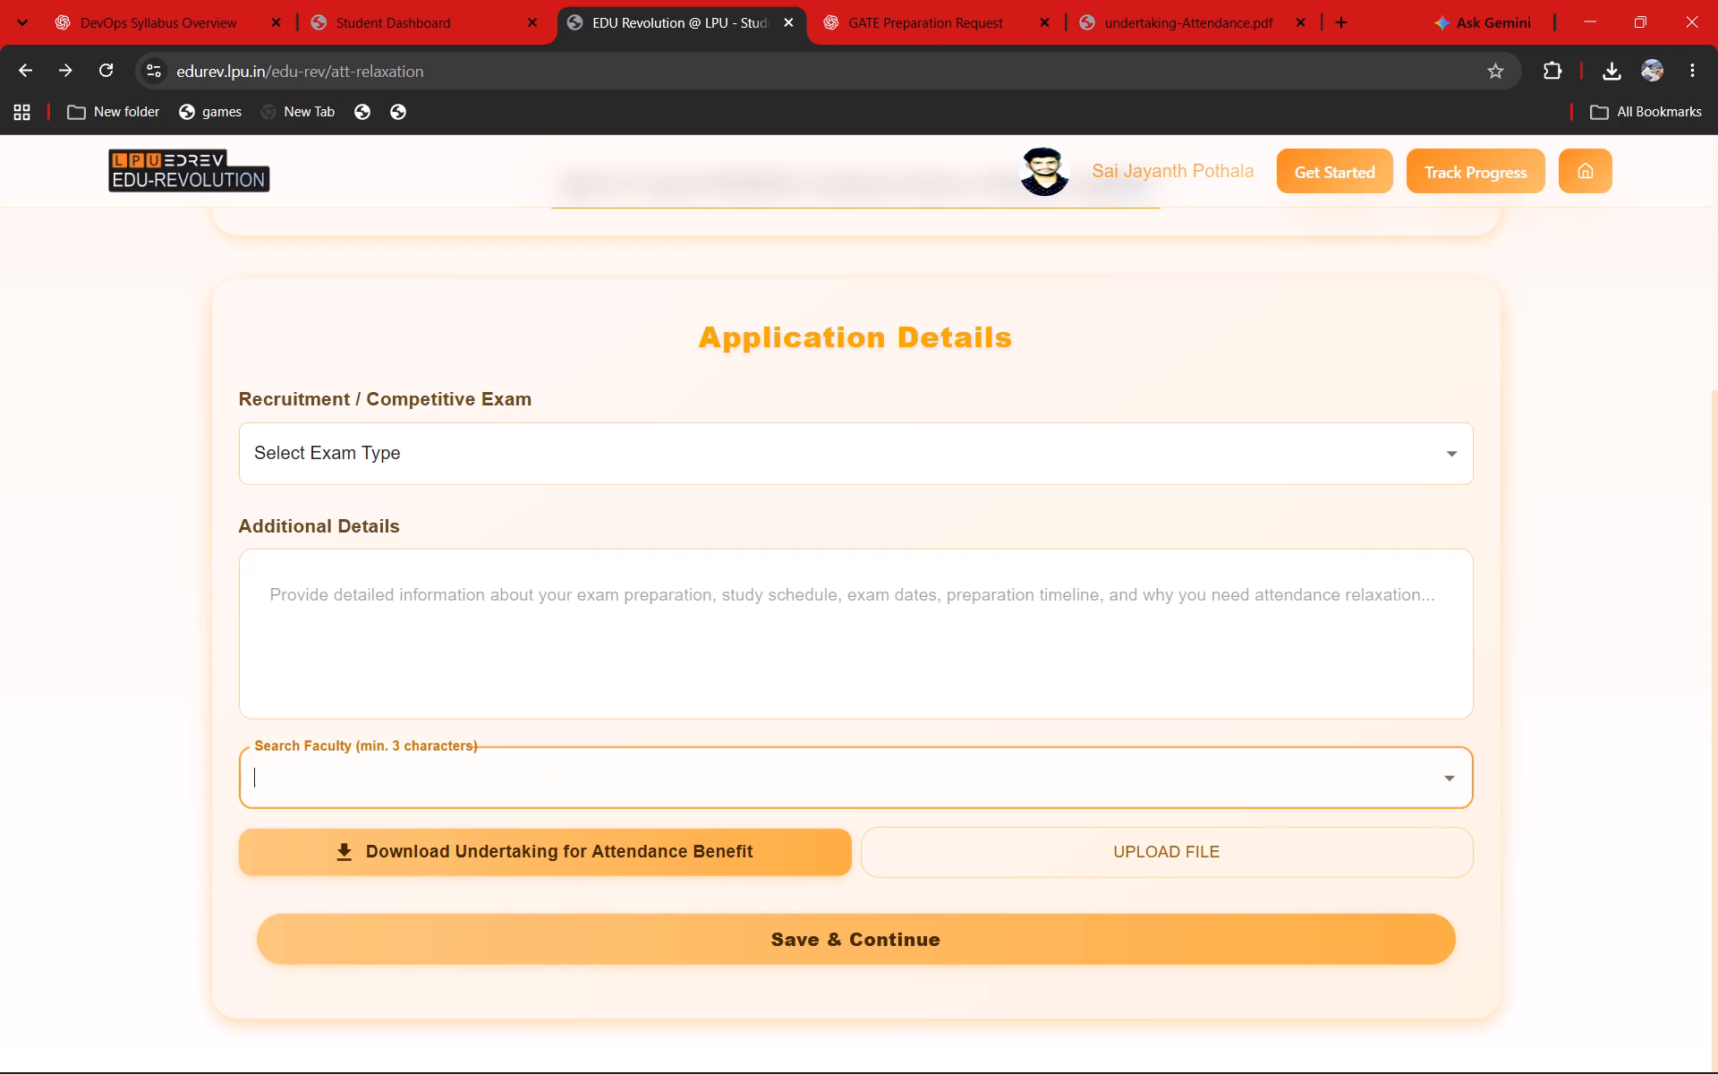
{"action": "left_click", "coordinate": [964, 0]}
{"action": "left_click", "coordinate": [1128, 0]}
{"action": "left_click", "coordinate": [534, 0]}
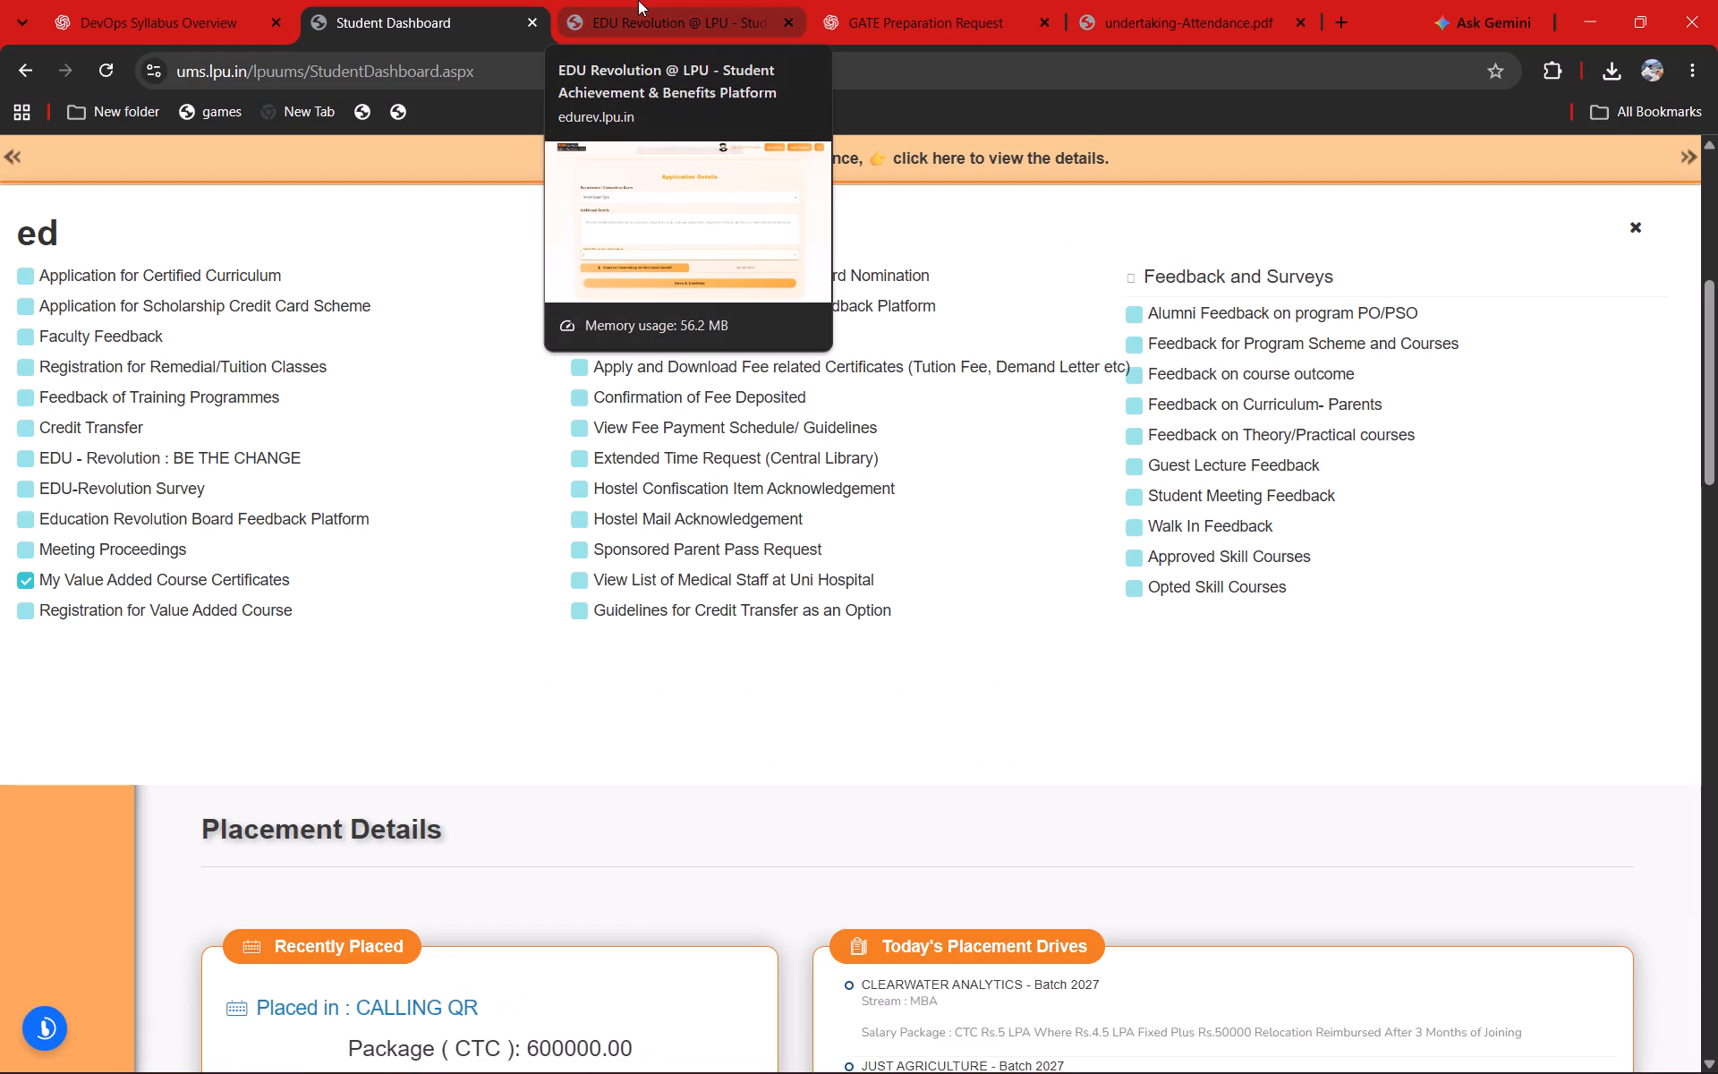
{"action": "left_click", "coordinate": [731, 0]}
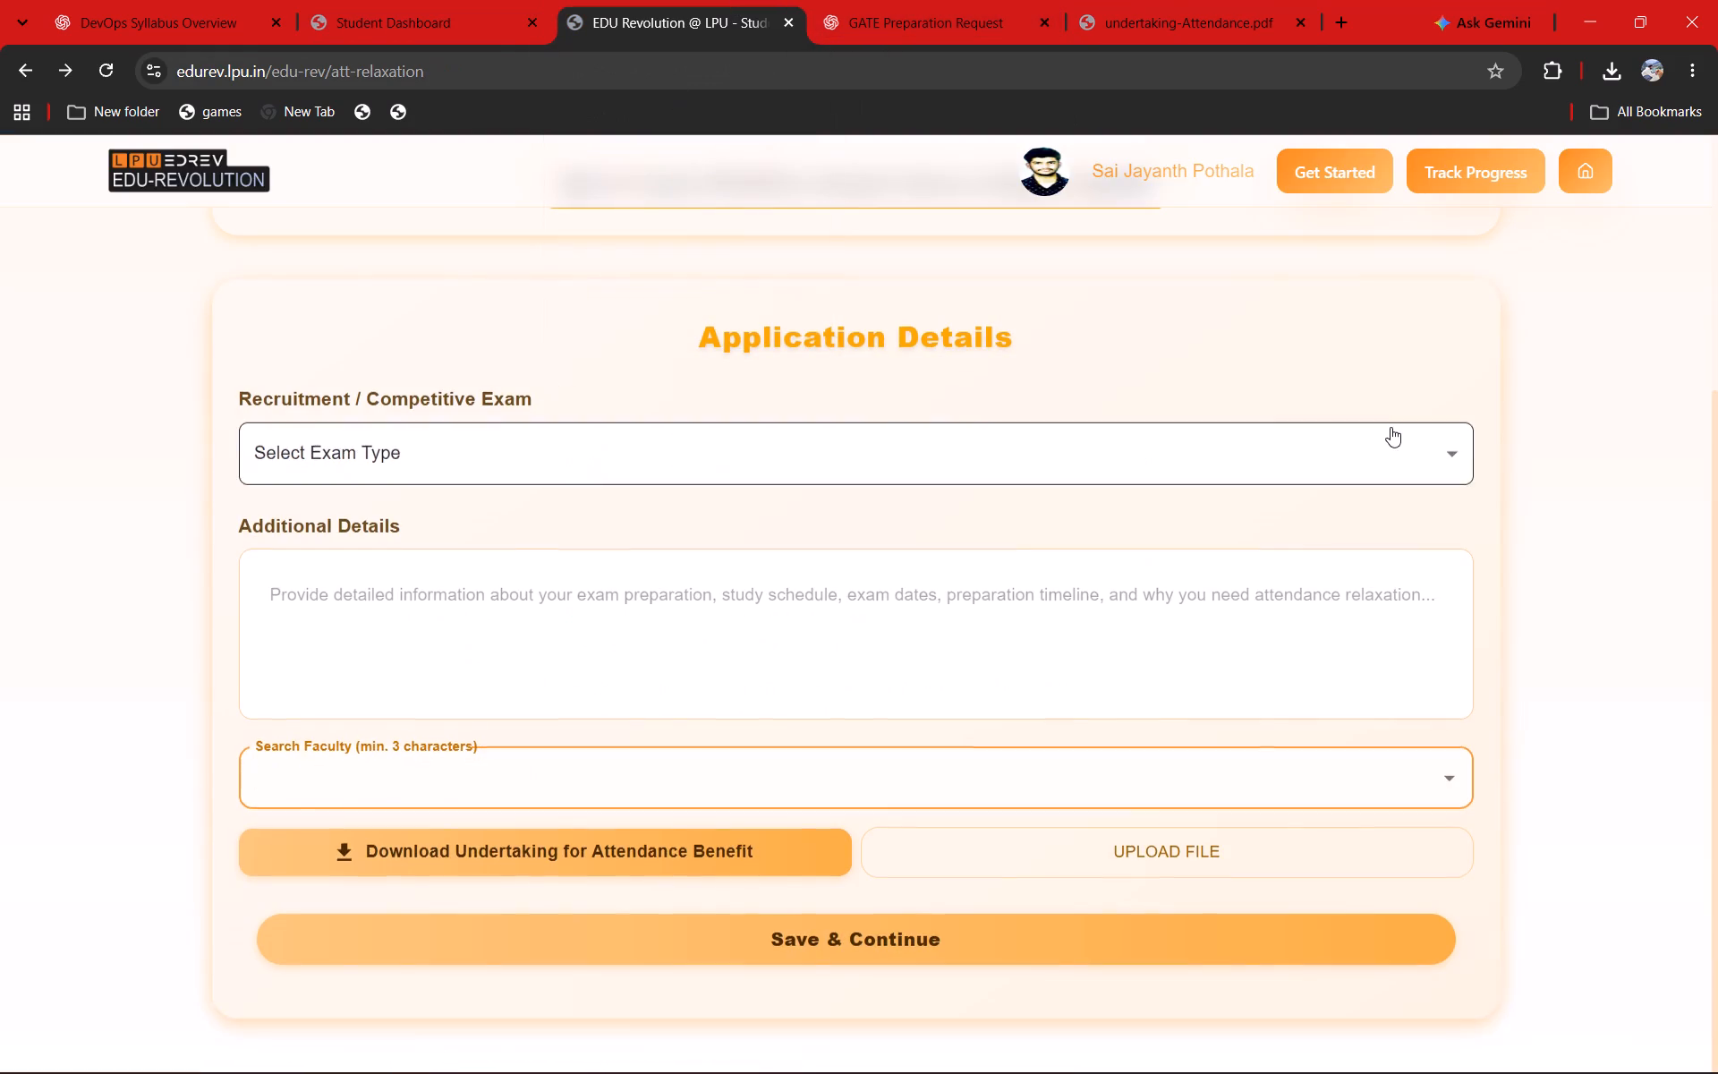
Check the tracked nominations and the Edu Rev Cart on the Edu-Revolution Dashboard.
{"action": "scroll", "coordinate": [1391, 427], "scroll_direction": "up", "scroll_amount": 3}
{"action": "left_click", "coordinate": [1479, 163]}
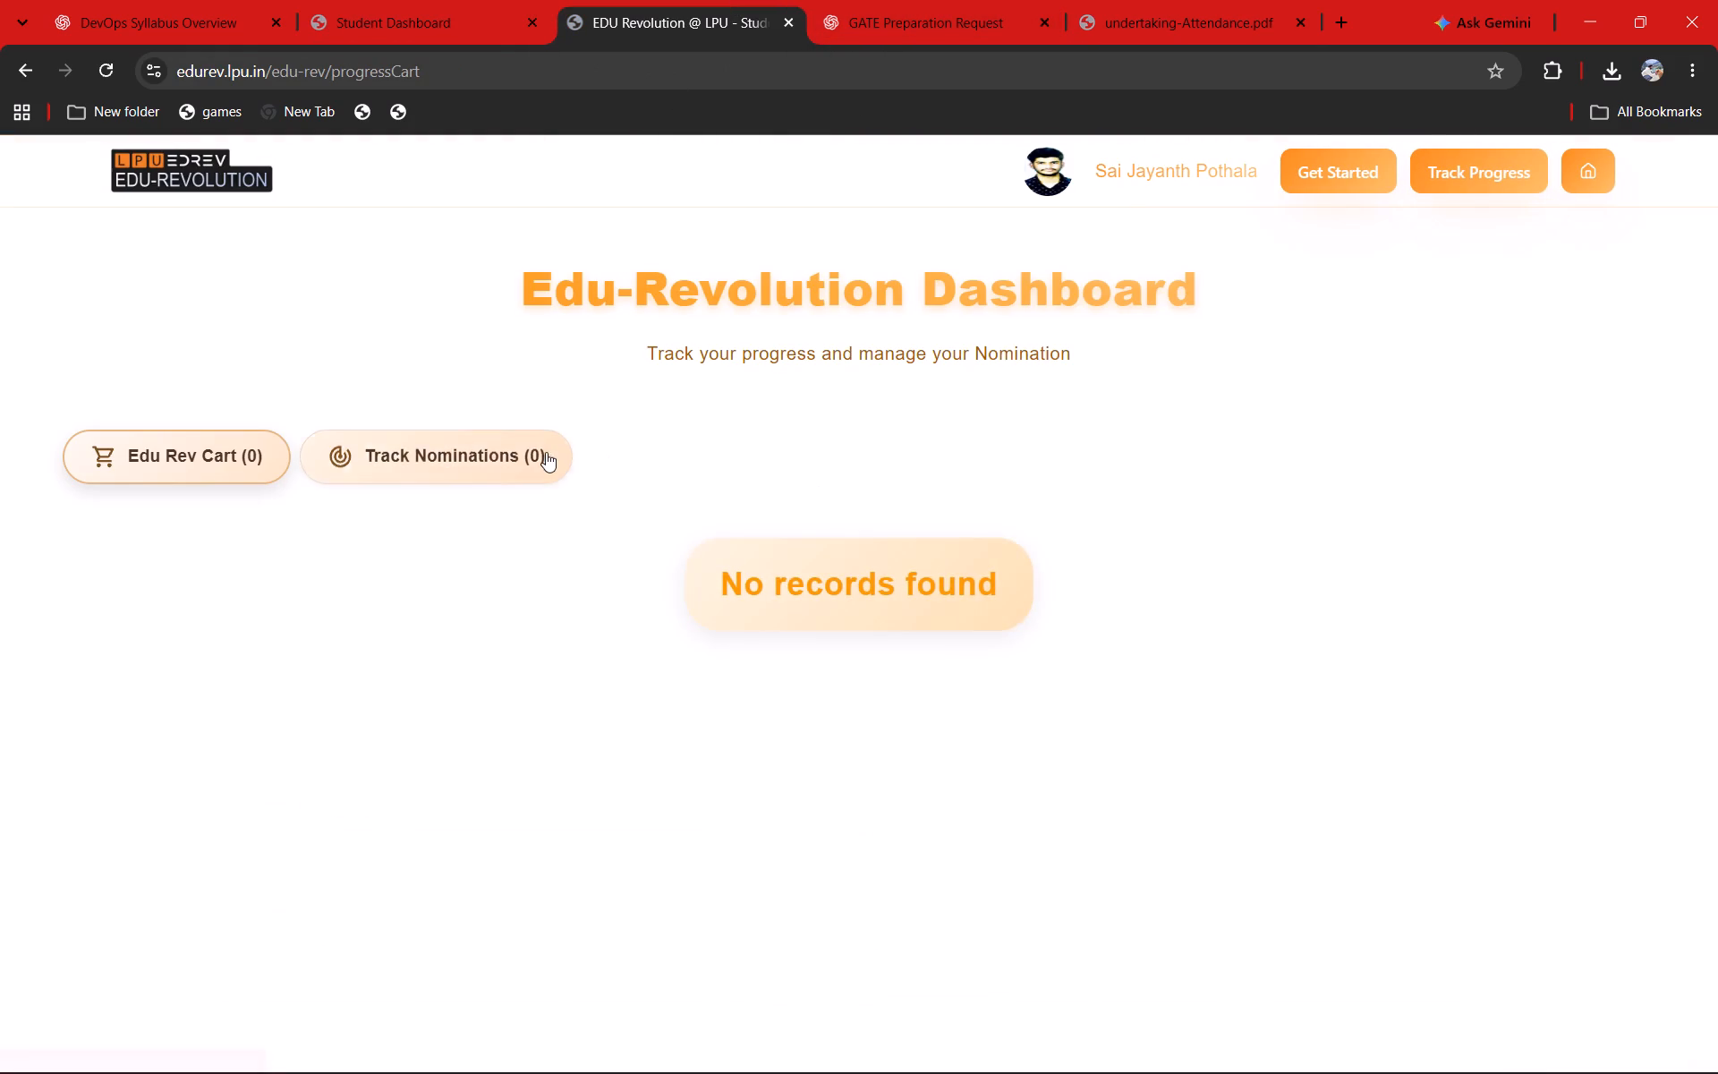
{"action": "left_click", "coordinate": [534, 453]}
{"action": "scroll", "coordinate": [904, 626], "scroll_direction": "down", "scroll_amount": 3}
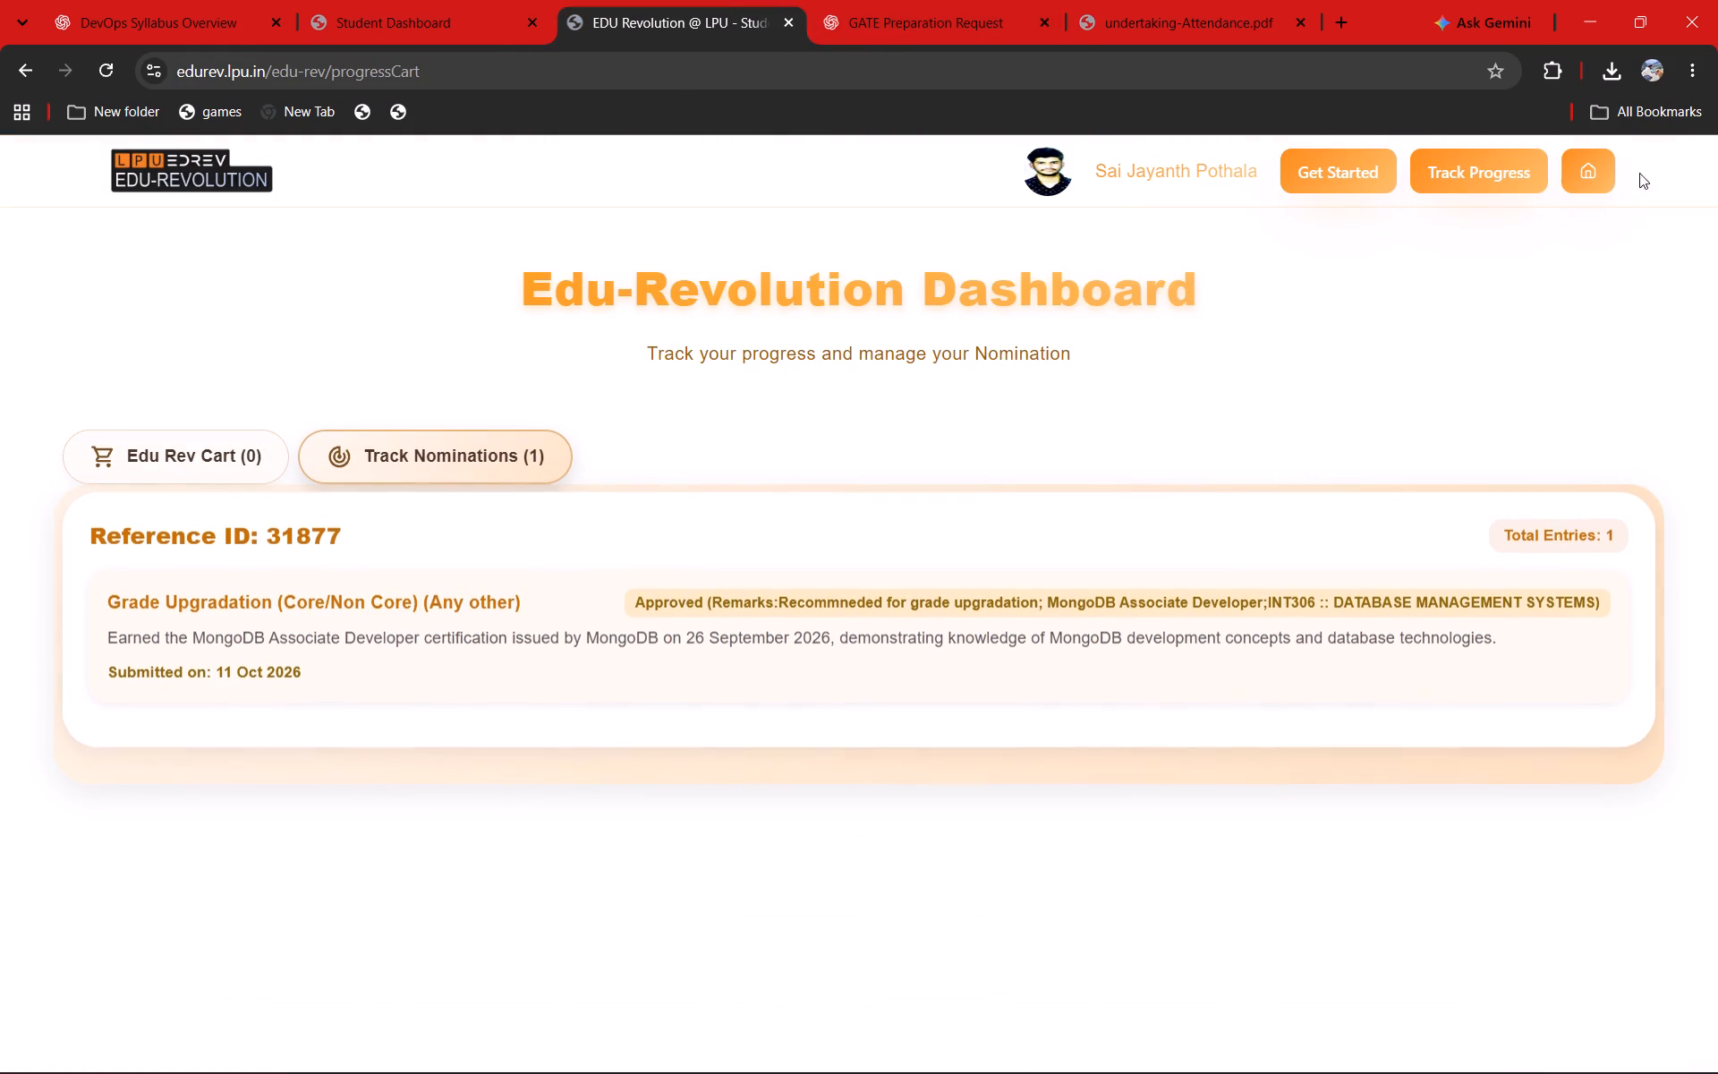
{"action": "left_click", "coordinate": [1612, 169]}
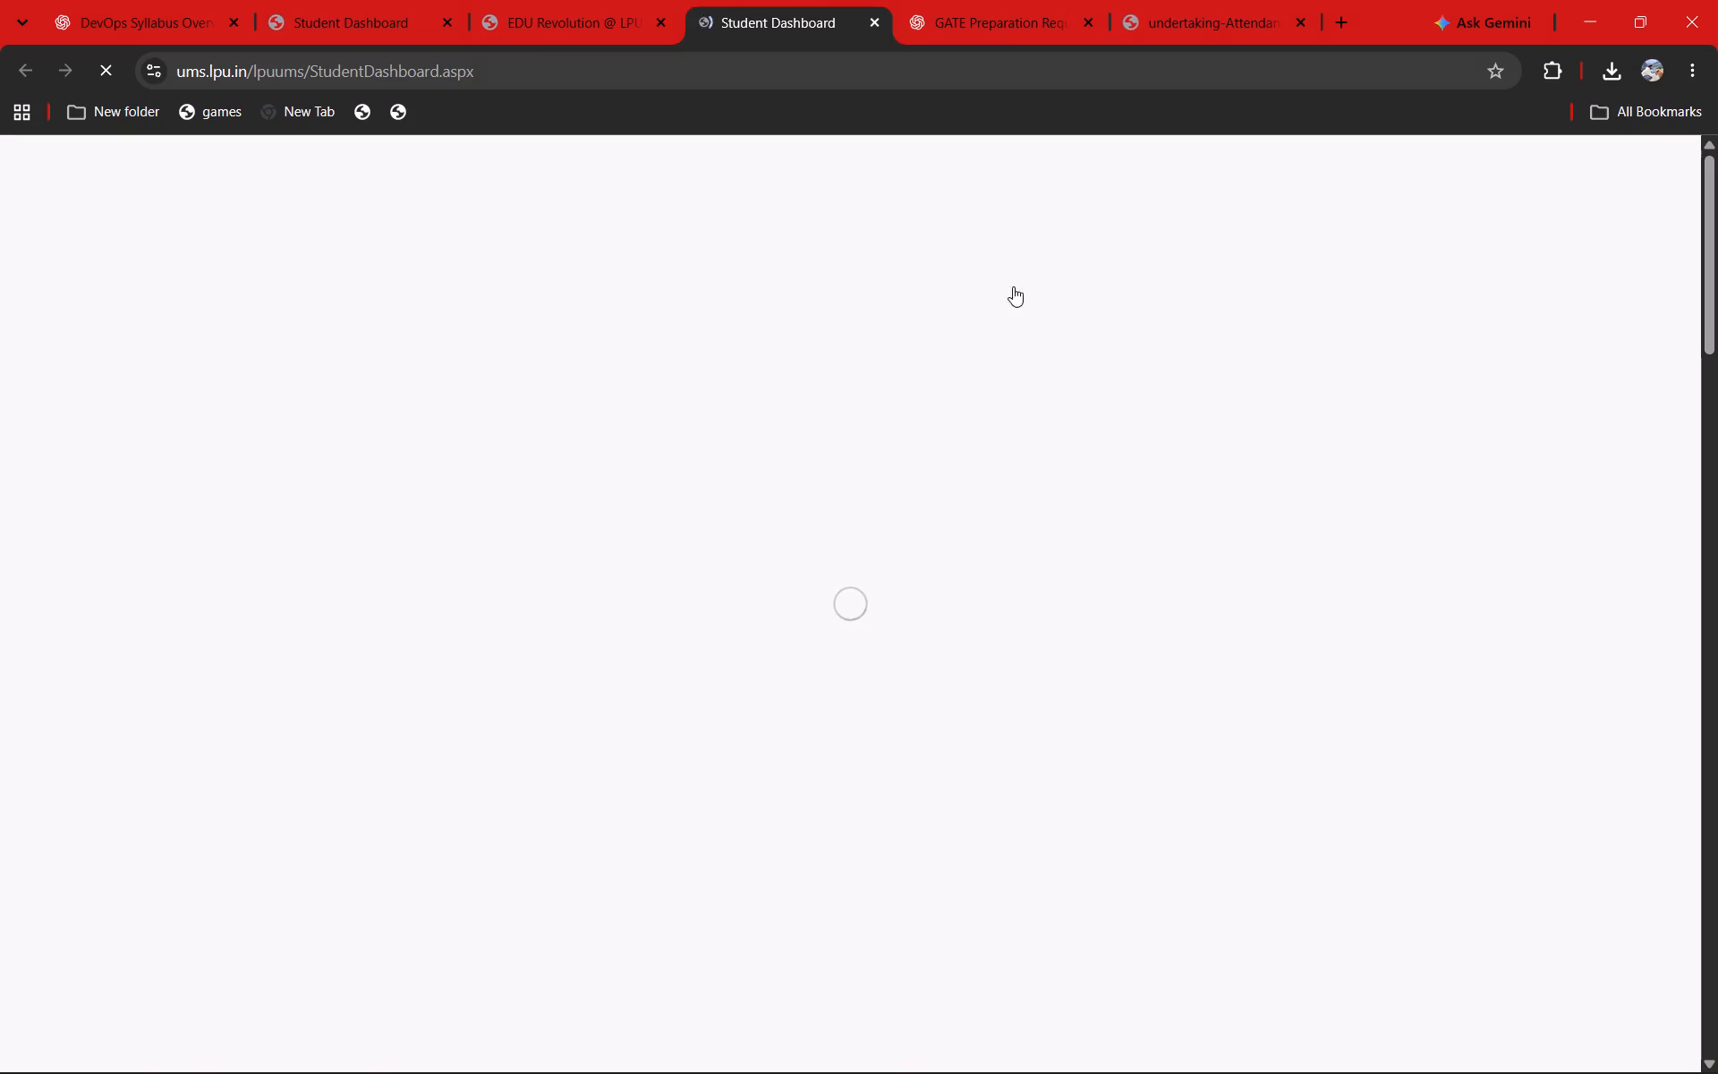
{"action": "left_click", "coordinate": [982, 731]}
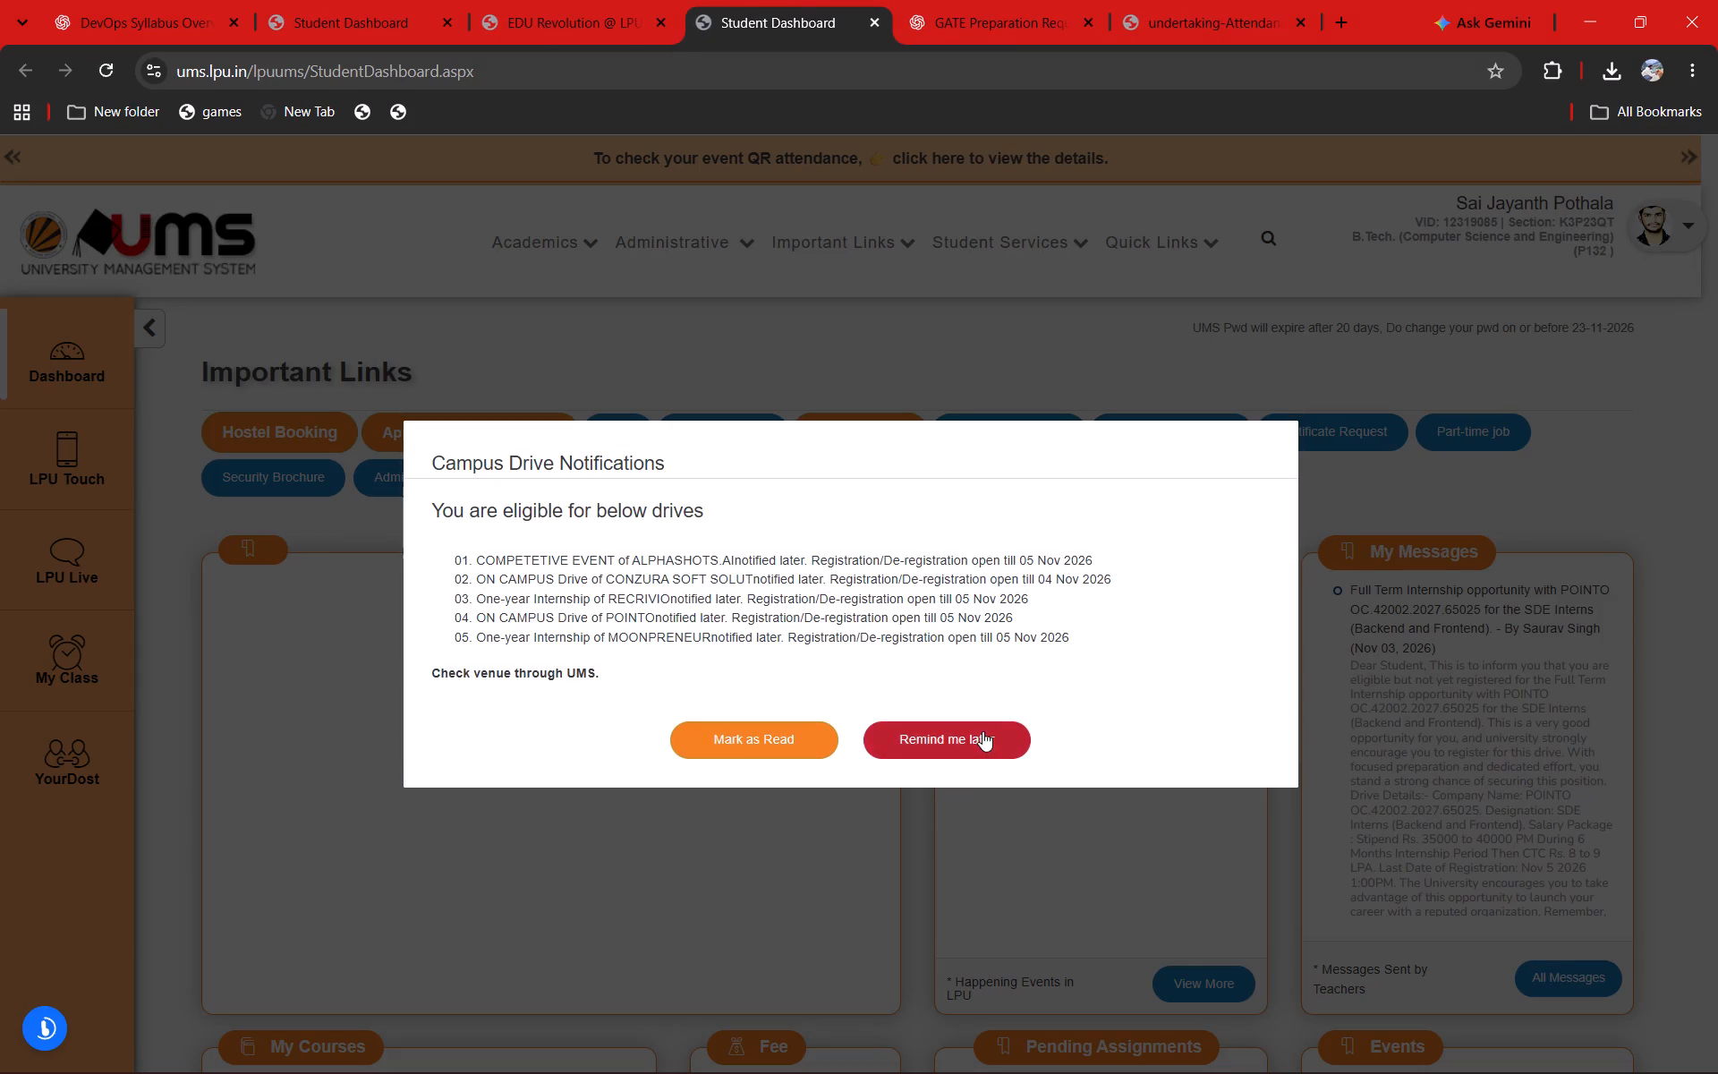
{"action": "left_click", "coordinate": [564, 0]}
{"action": "left_click", "coordinate": [1319, 168]}
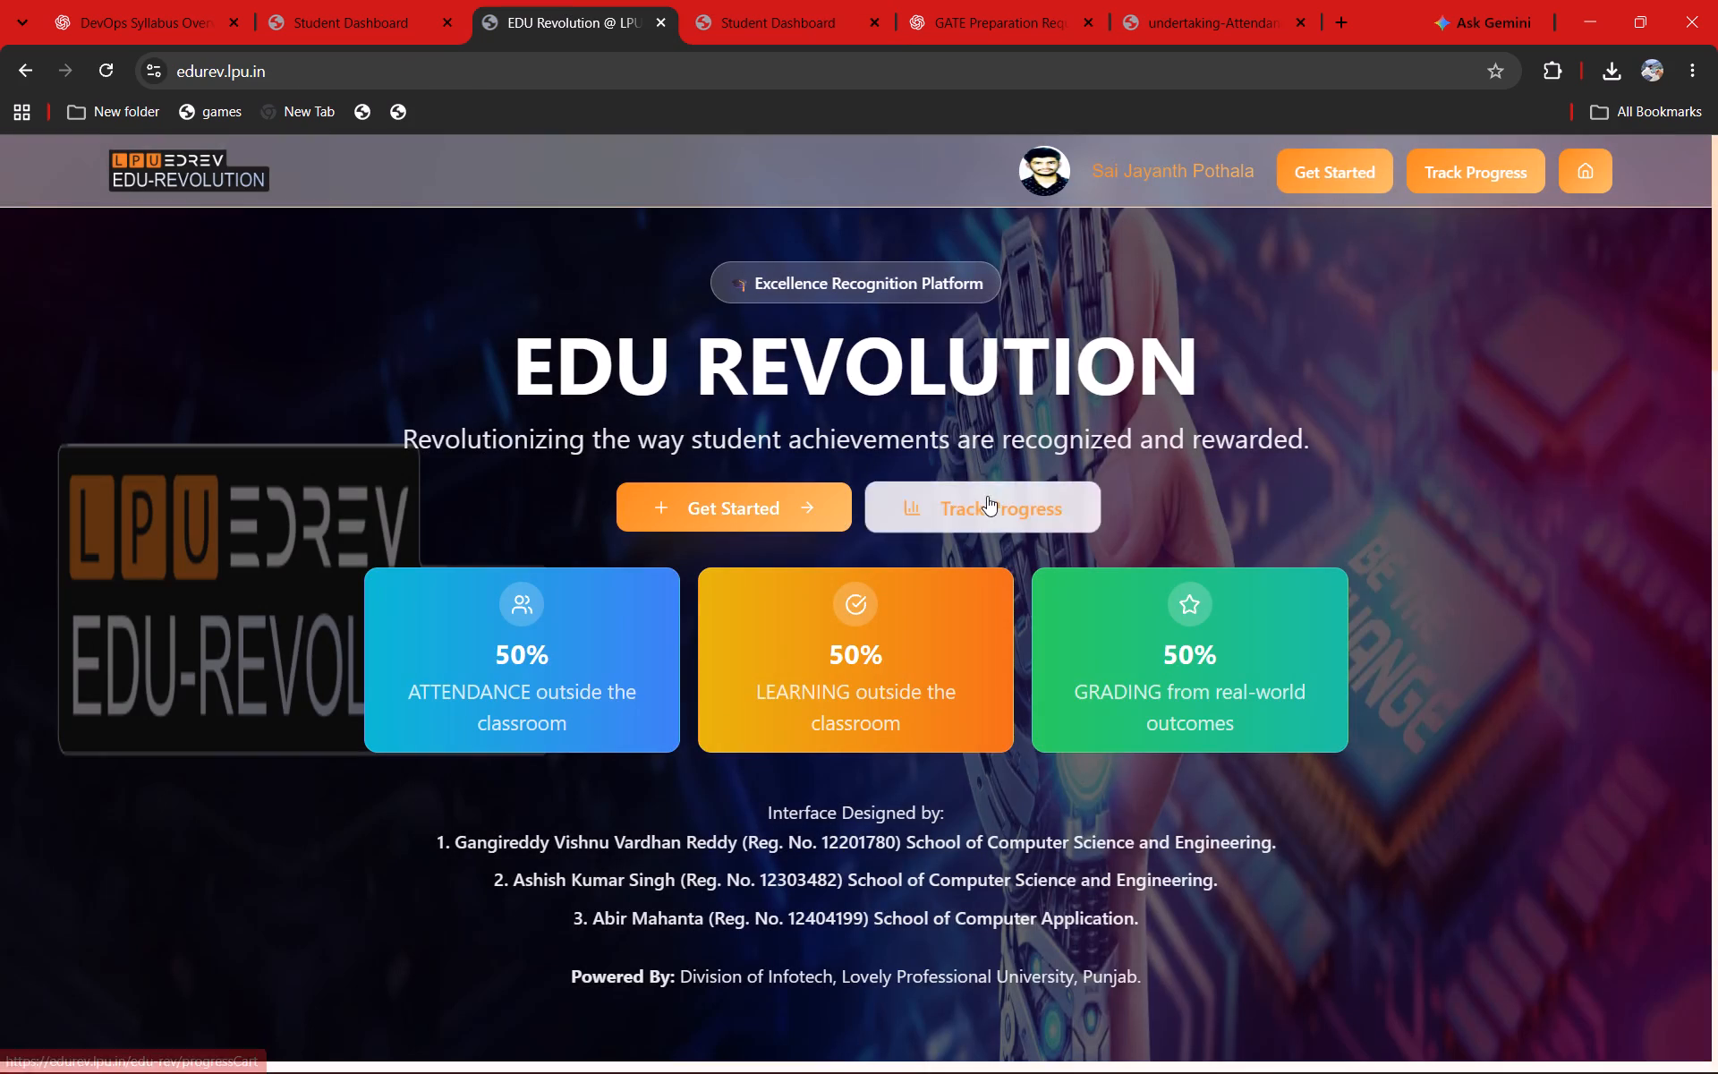
{"action": "left_click", "coordinate": [987, 496]}
{"action": "left_click", "coordinate": [452, 453]}
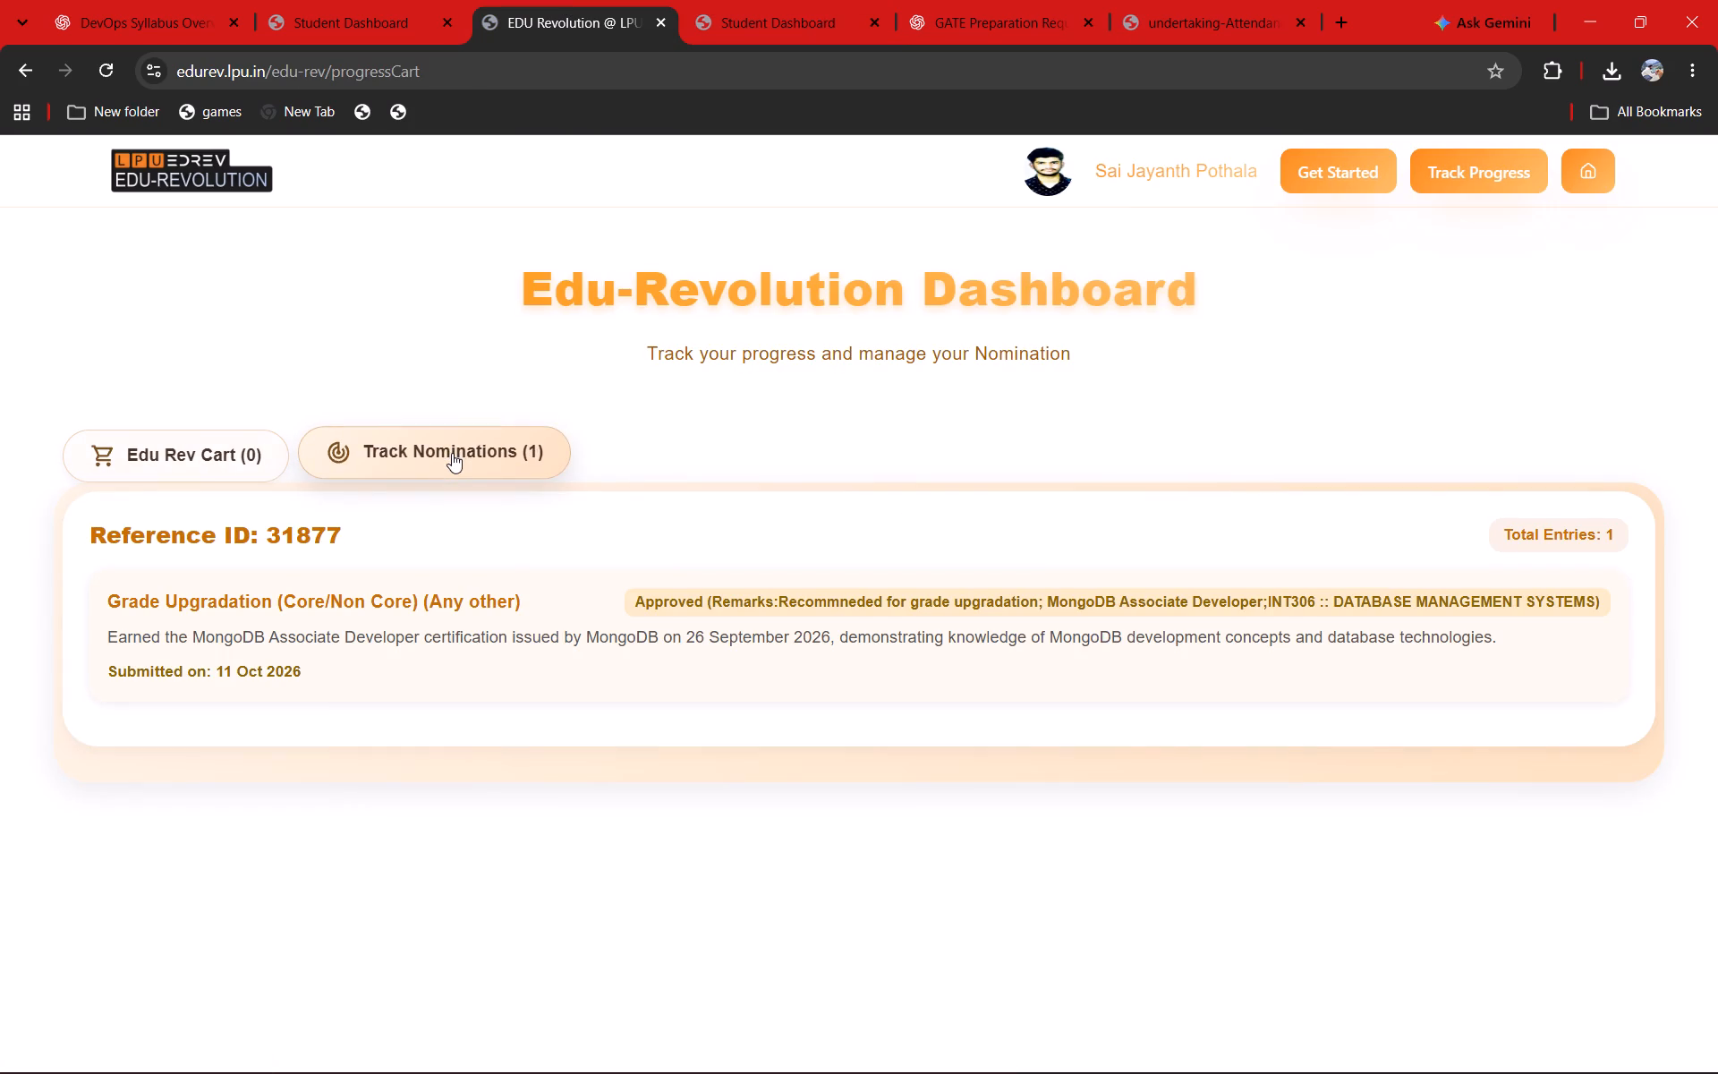
{"action": "scroll", "coordinate": [587, 686], "scroll_direction": "down", "scroll_amount": 3}
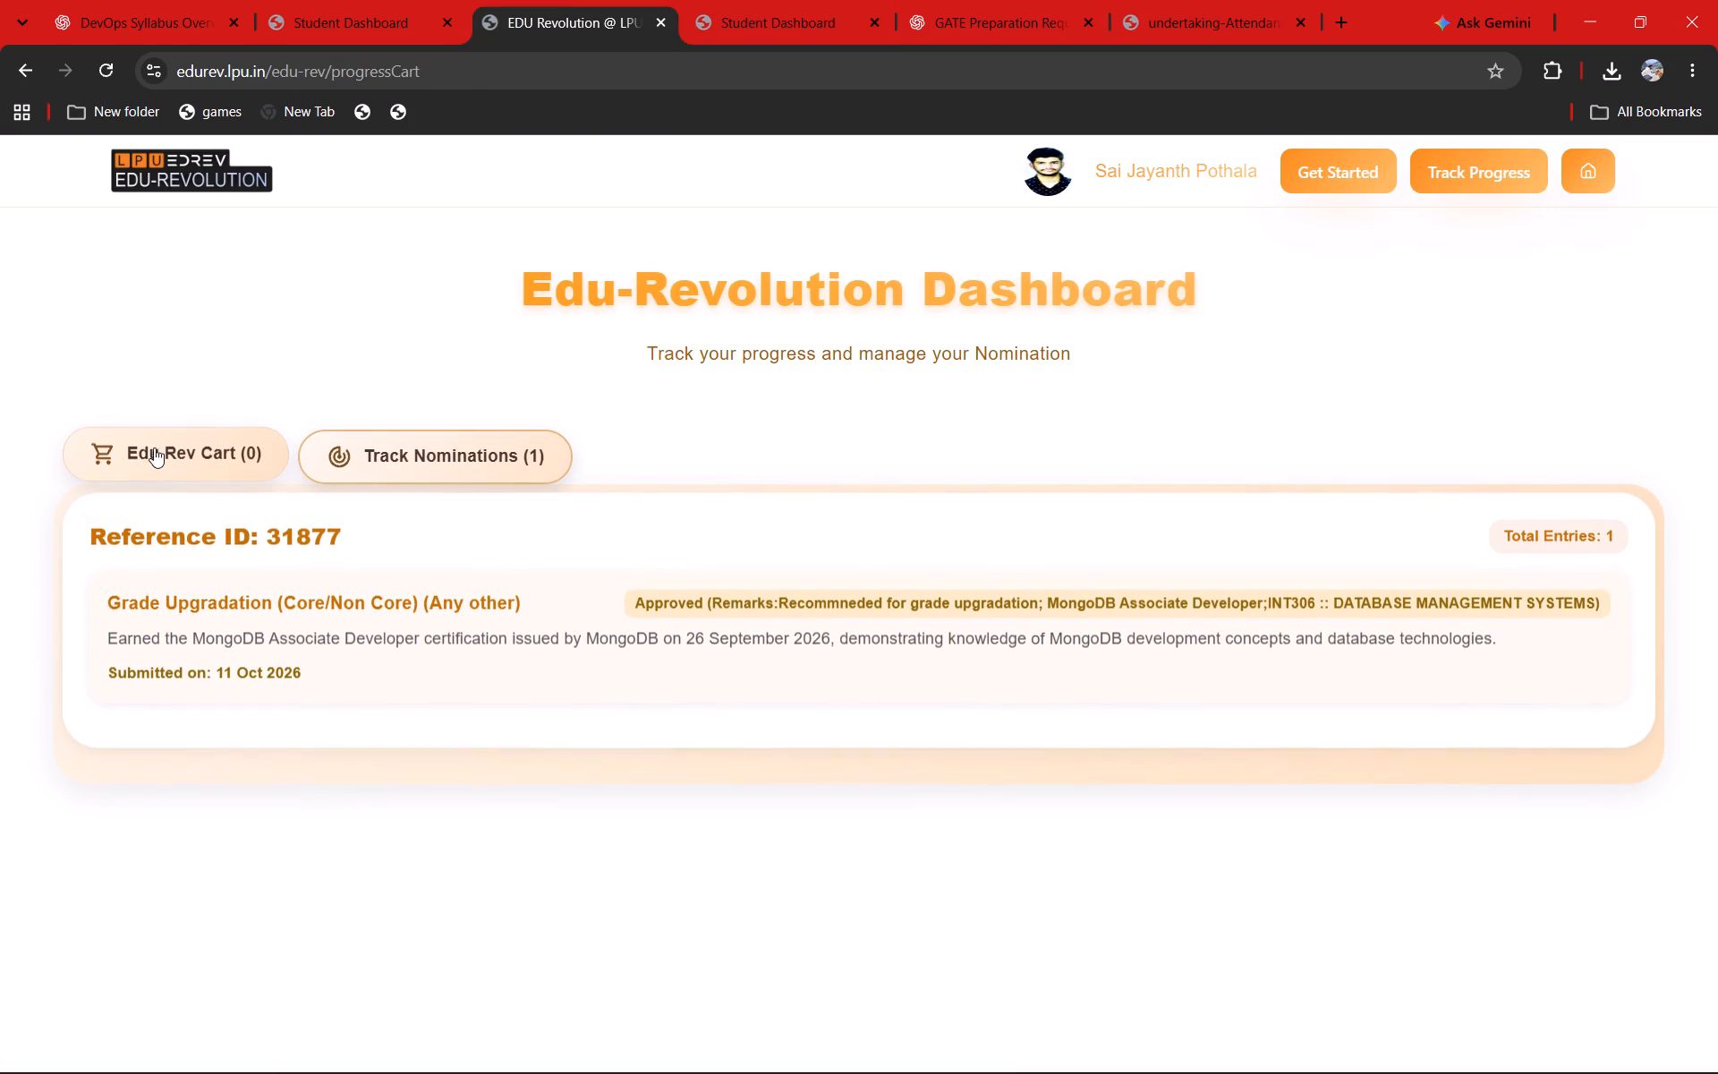
{"action": "left_click", "coordinate": [146, 457]}
{"action": "left_click", "coordinate": [146, 457]}
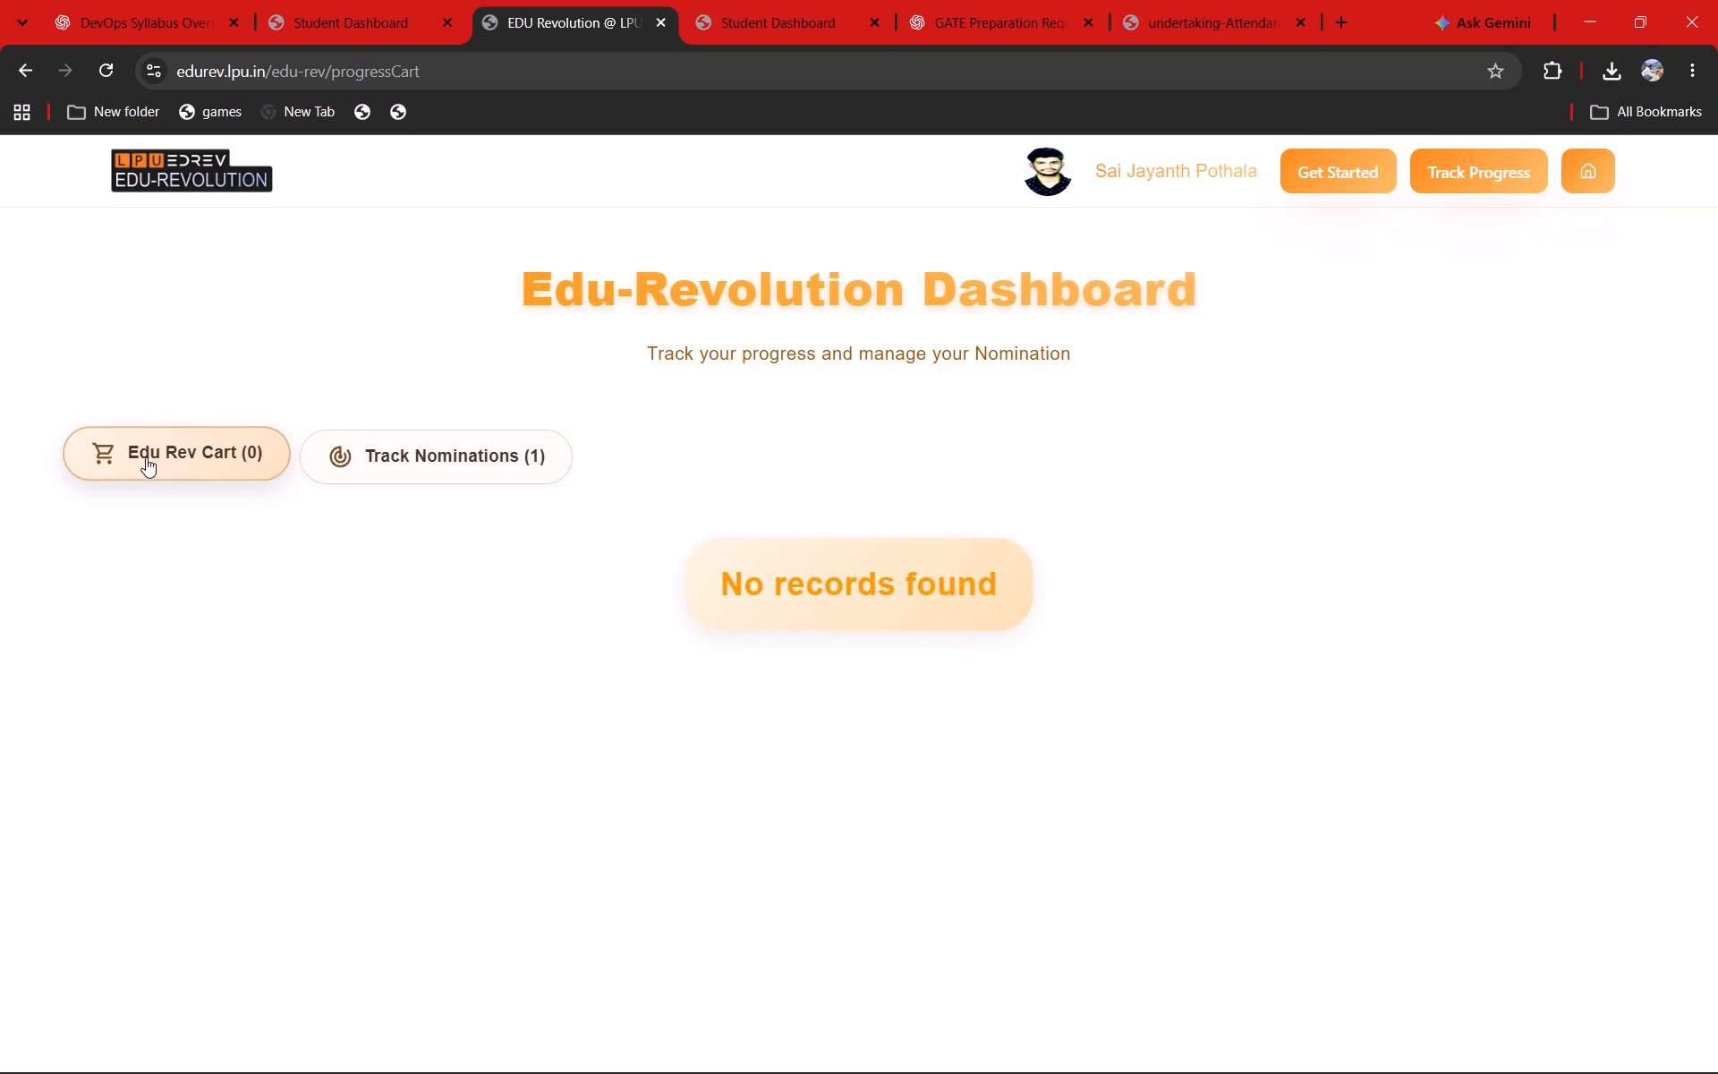
Return to the downloaded undertaking-Attendance PDF and copy all of its text.
{"action": "left_click", "coordinate": [489, 0]}
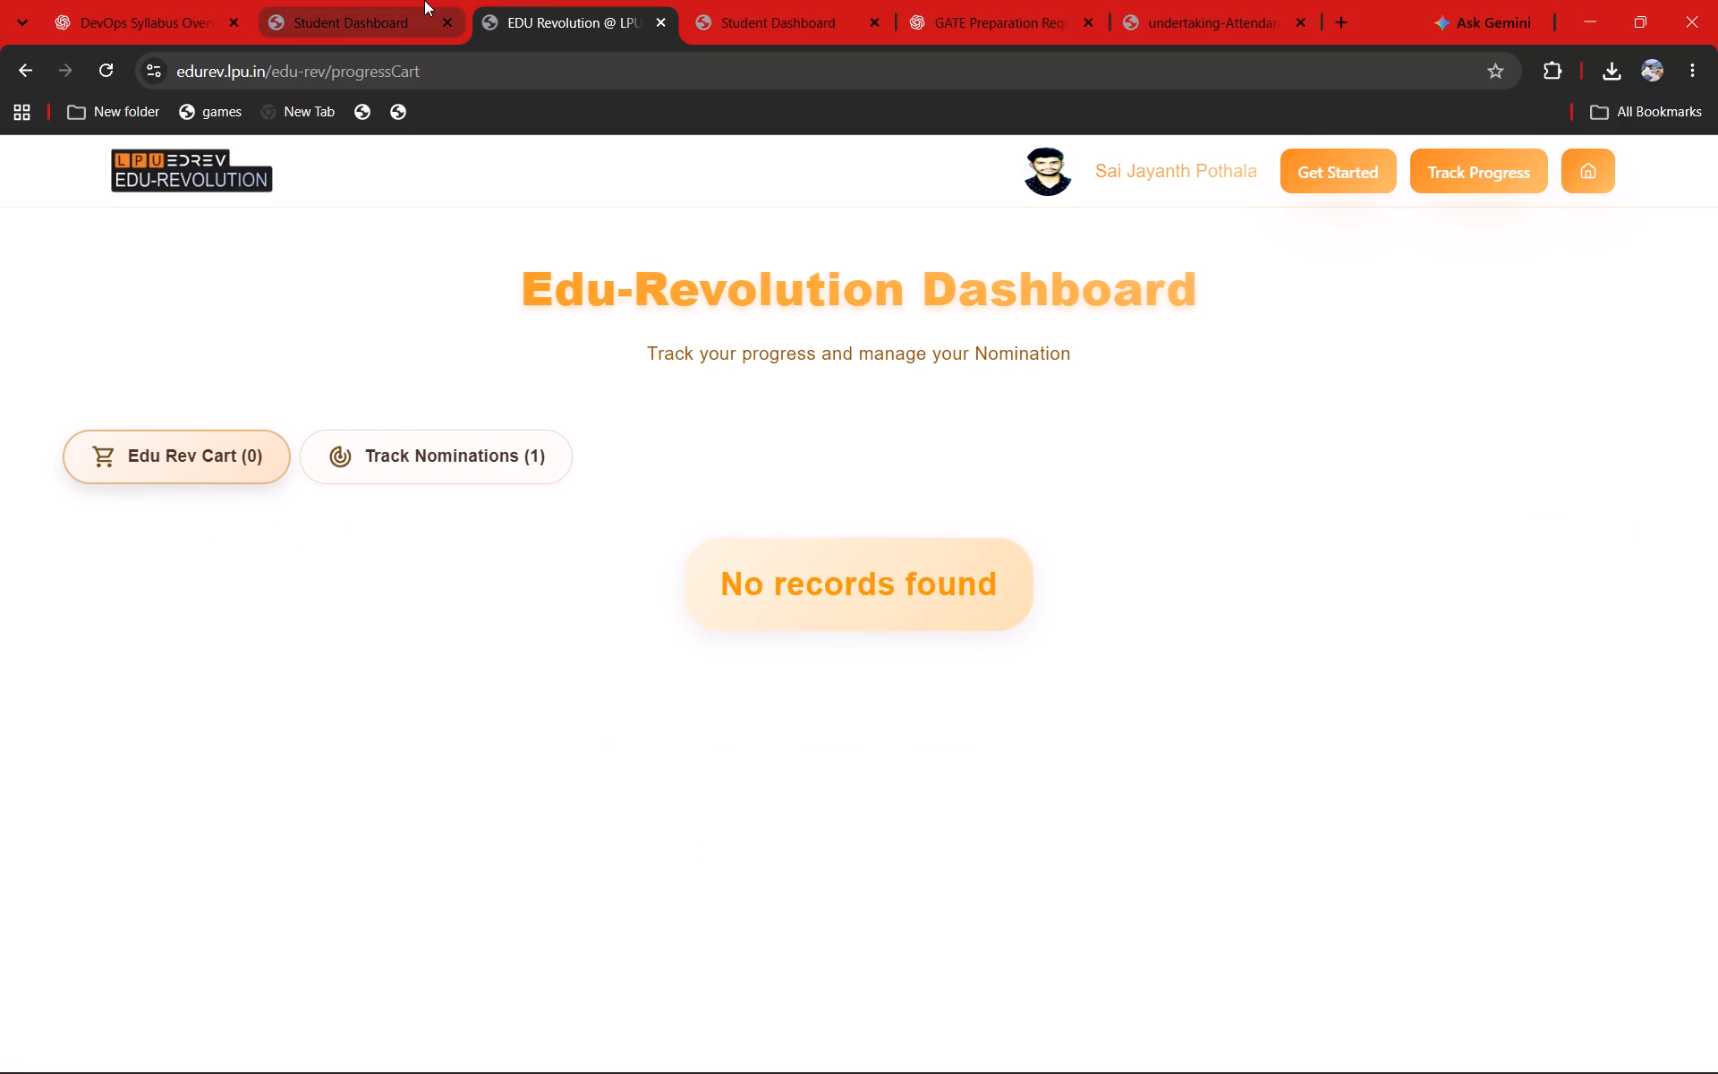
{"action": "left_click", "coordinate": [422, 0]}
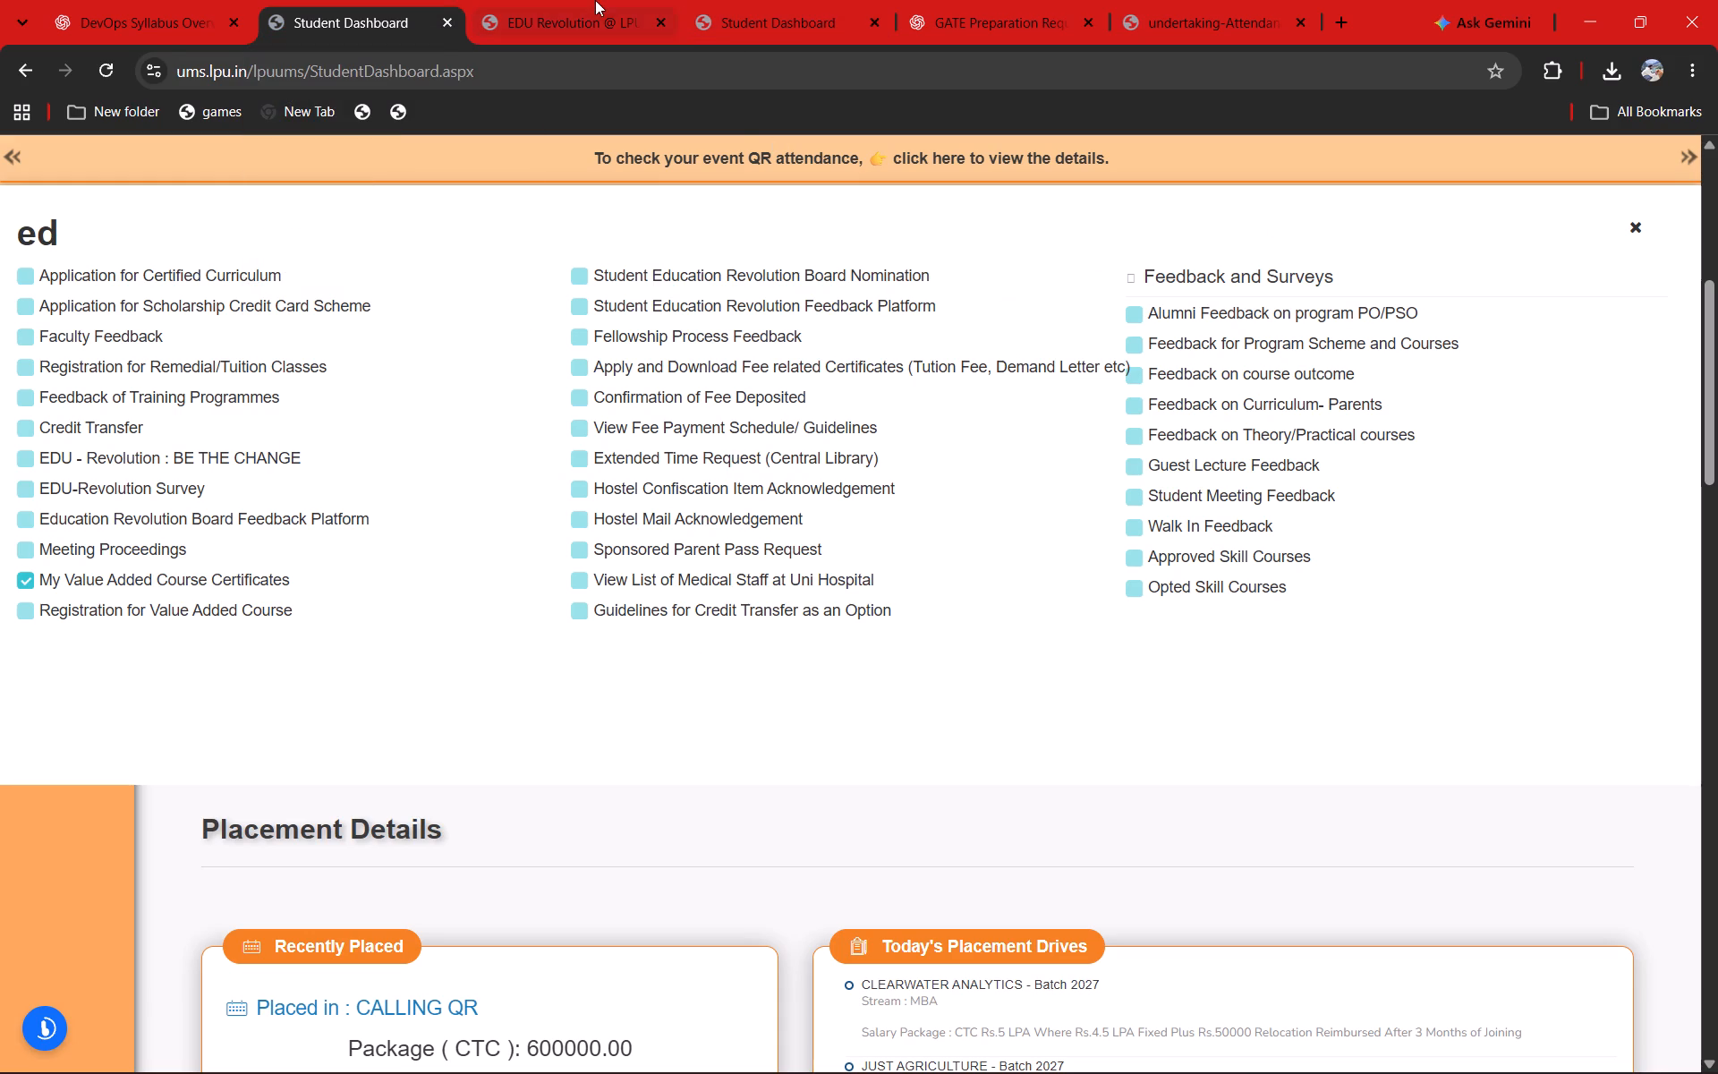
{"action": "left_click", "coordinate": [589, 0]}
{"action": "left_click", "coordinate": [779, 0]}
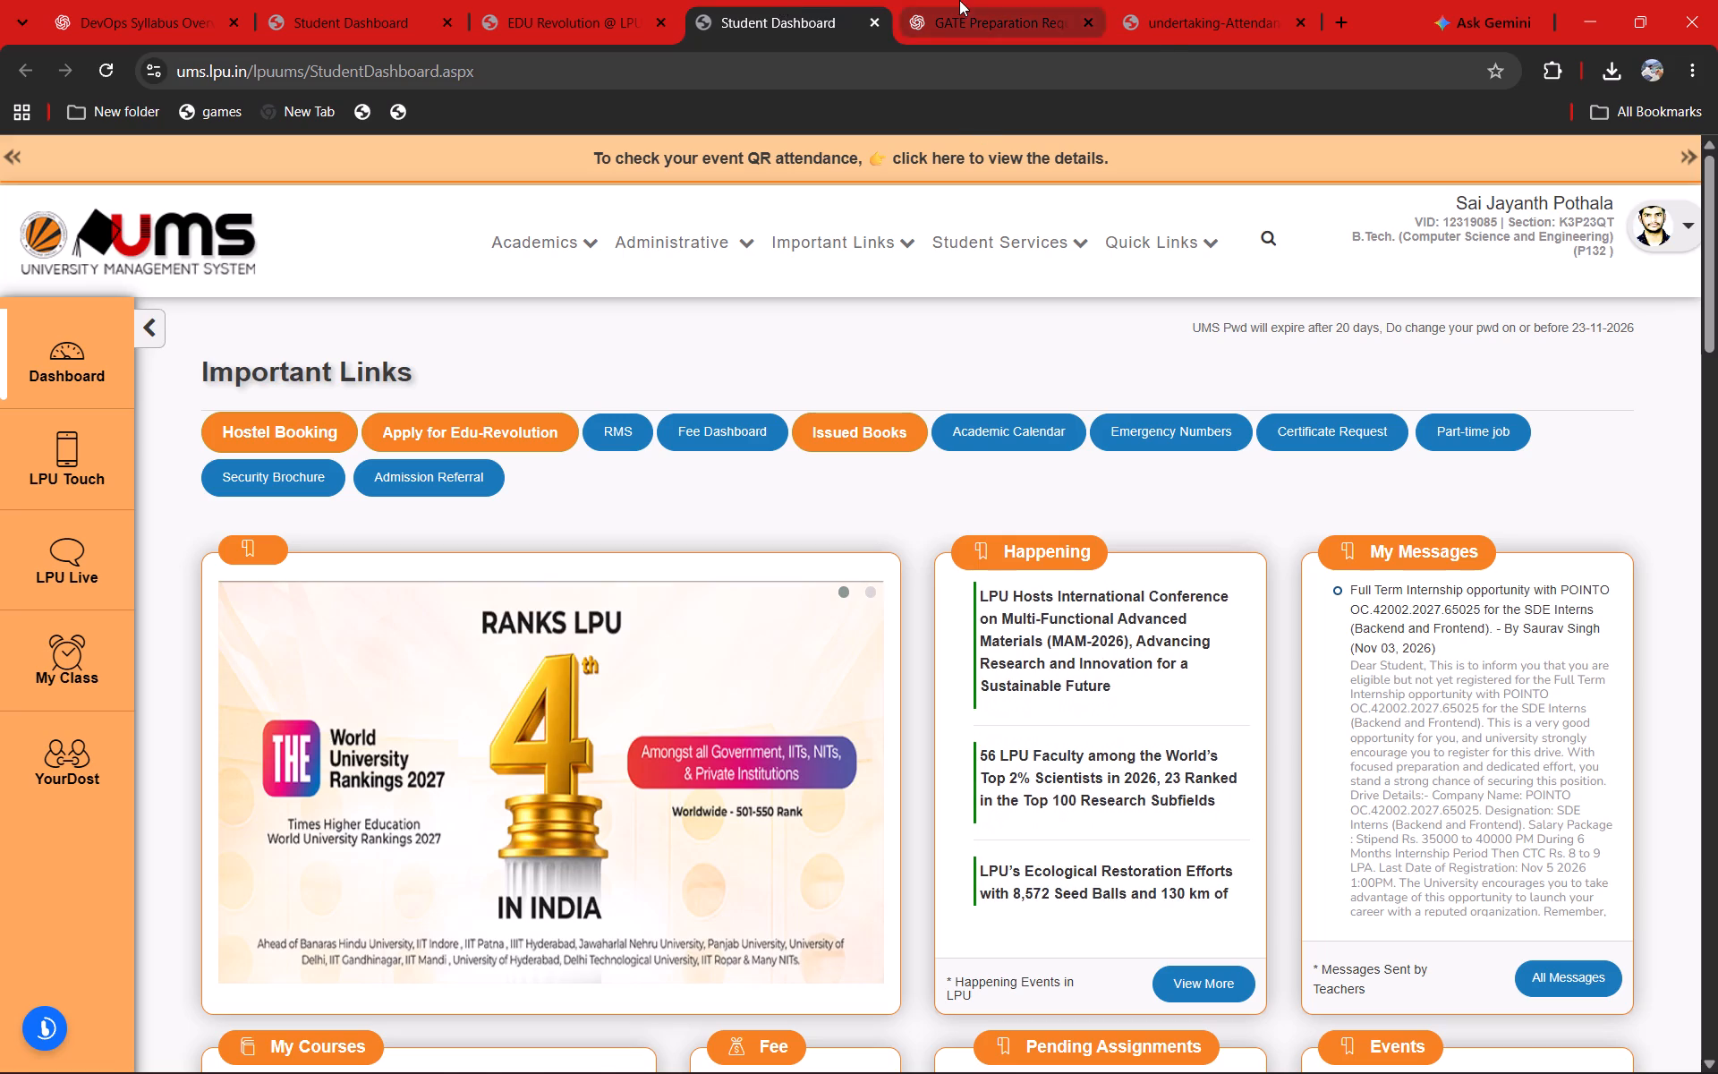
{"action": "left_click", "coordinate": [959, 0]}
{"action": "left_click", "coordinate": [1238, 0]}
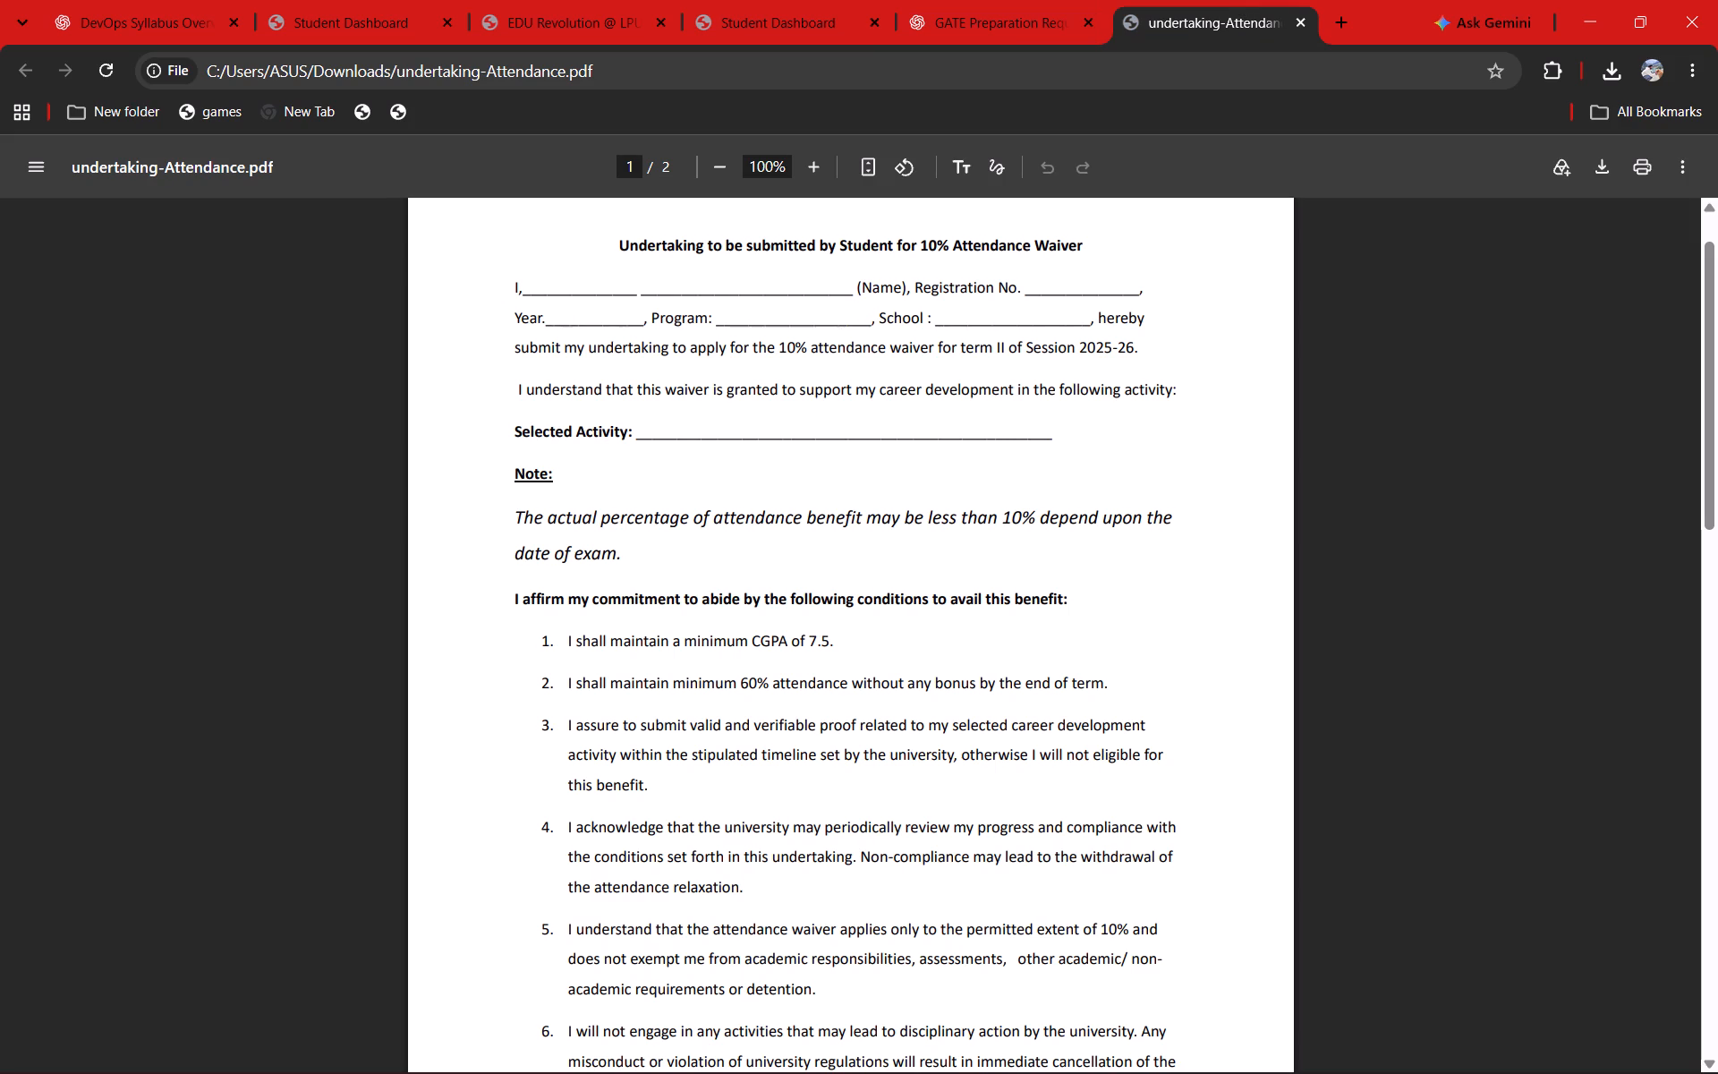
{"action": "scroll", "coordinate": [846, 578], "scroll_direction": "down", "scroll_amount": 4}
{"action": "scroll", "coordinate": [846, 578], "scroll_direction": "up", "scroll_amount": 5}
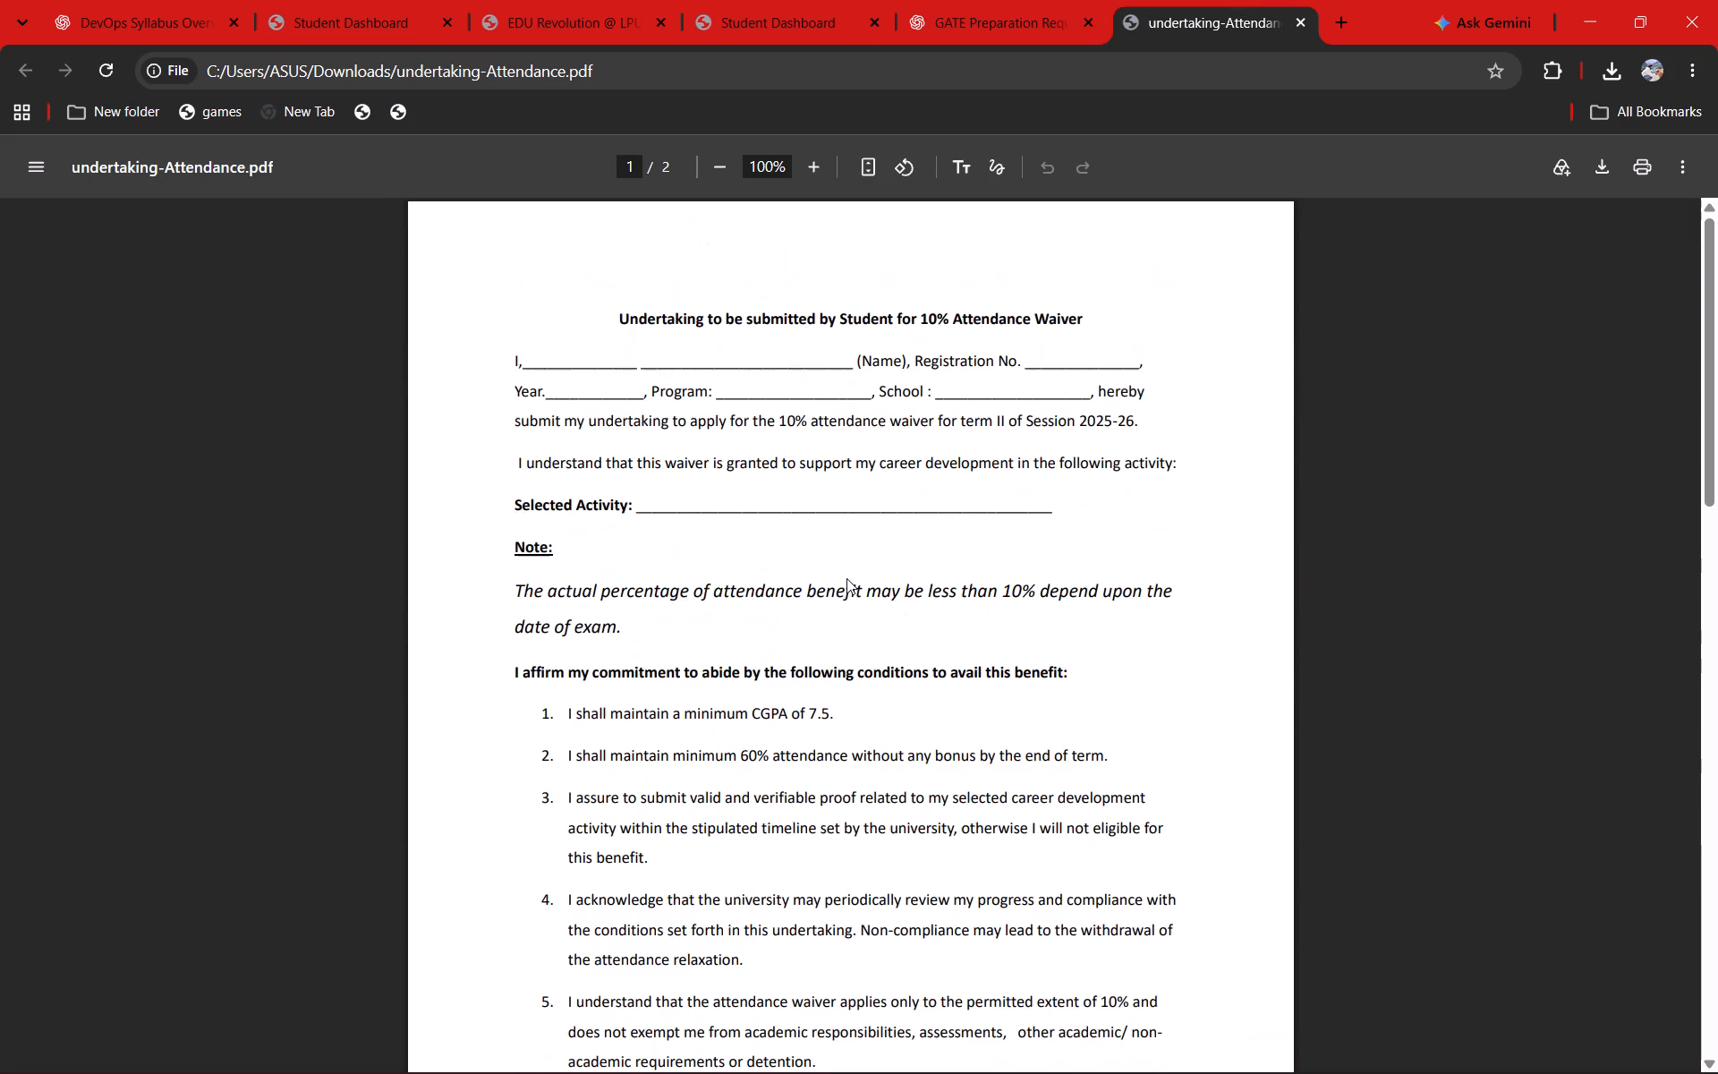
{"action": "left_click", "coordinate": [762, 617]}
{"action": "key", "text": "ctrl+a"}
{"action": "key", "text": "ctrl+c"}
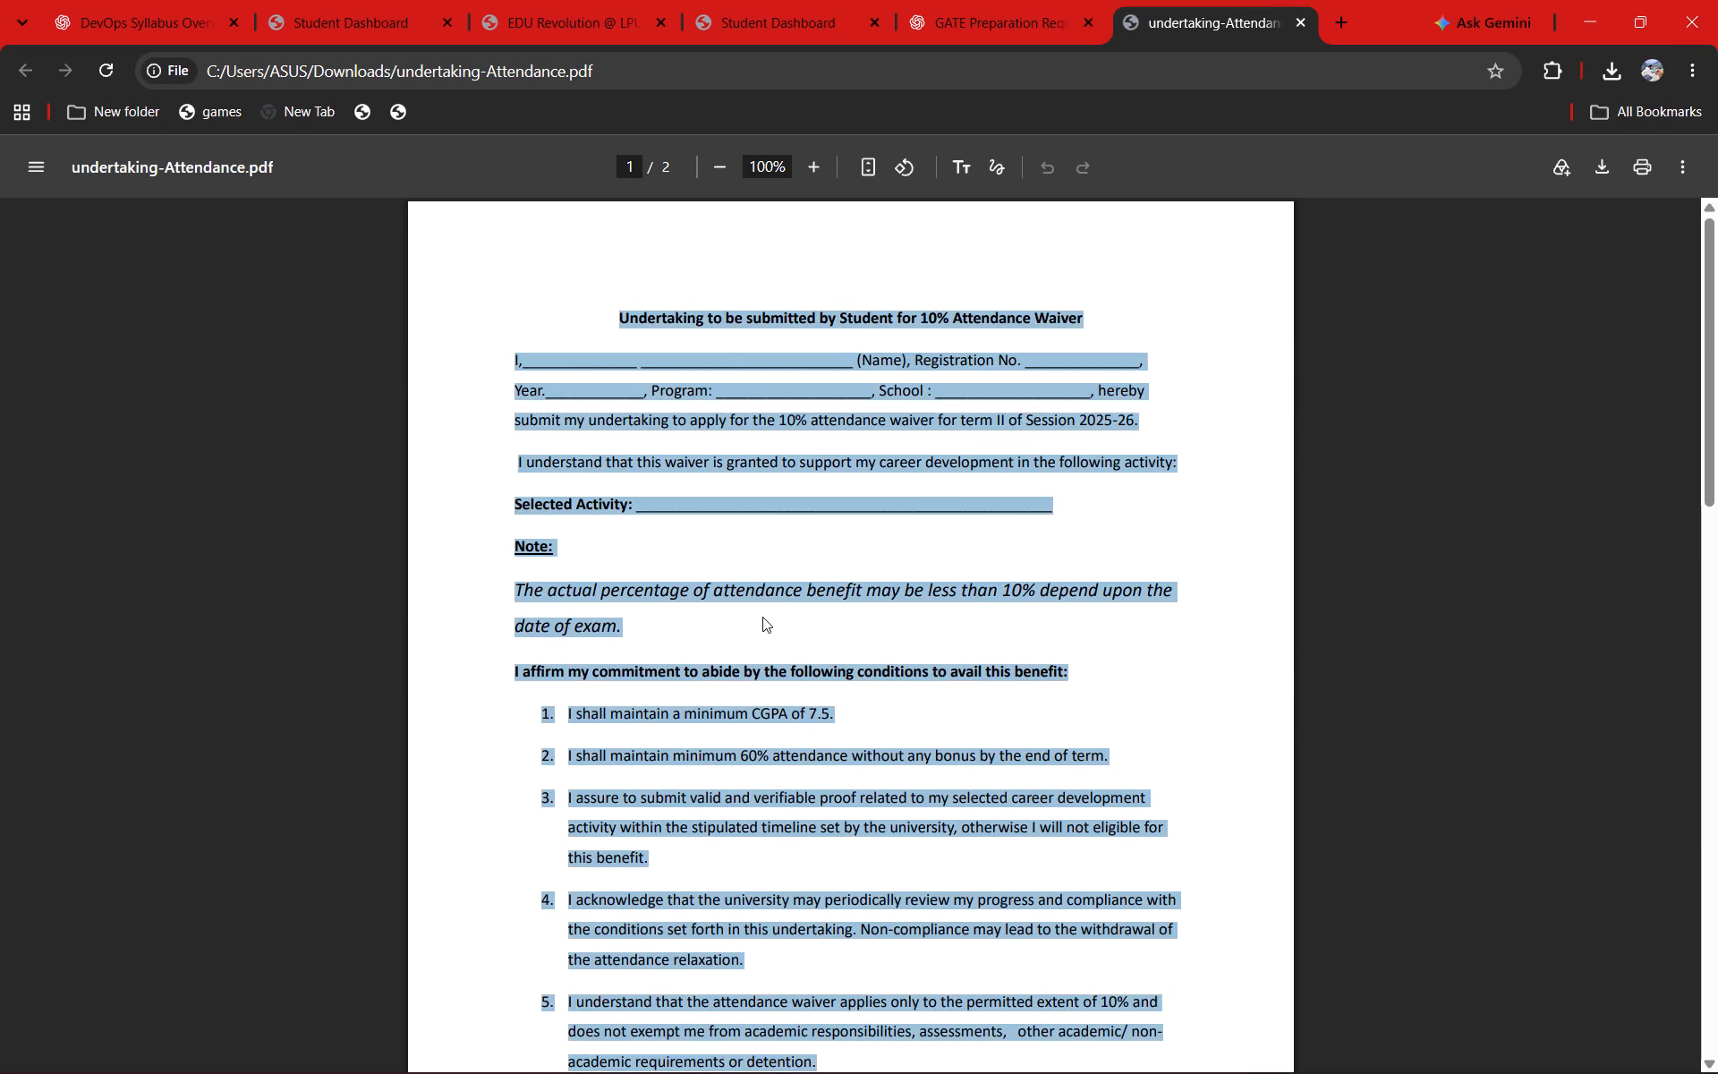
Open WPS Office and create a new blank Docs document.
{"action": "left_click", "coordinate": [743, 1053]}
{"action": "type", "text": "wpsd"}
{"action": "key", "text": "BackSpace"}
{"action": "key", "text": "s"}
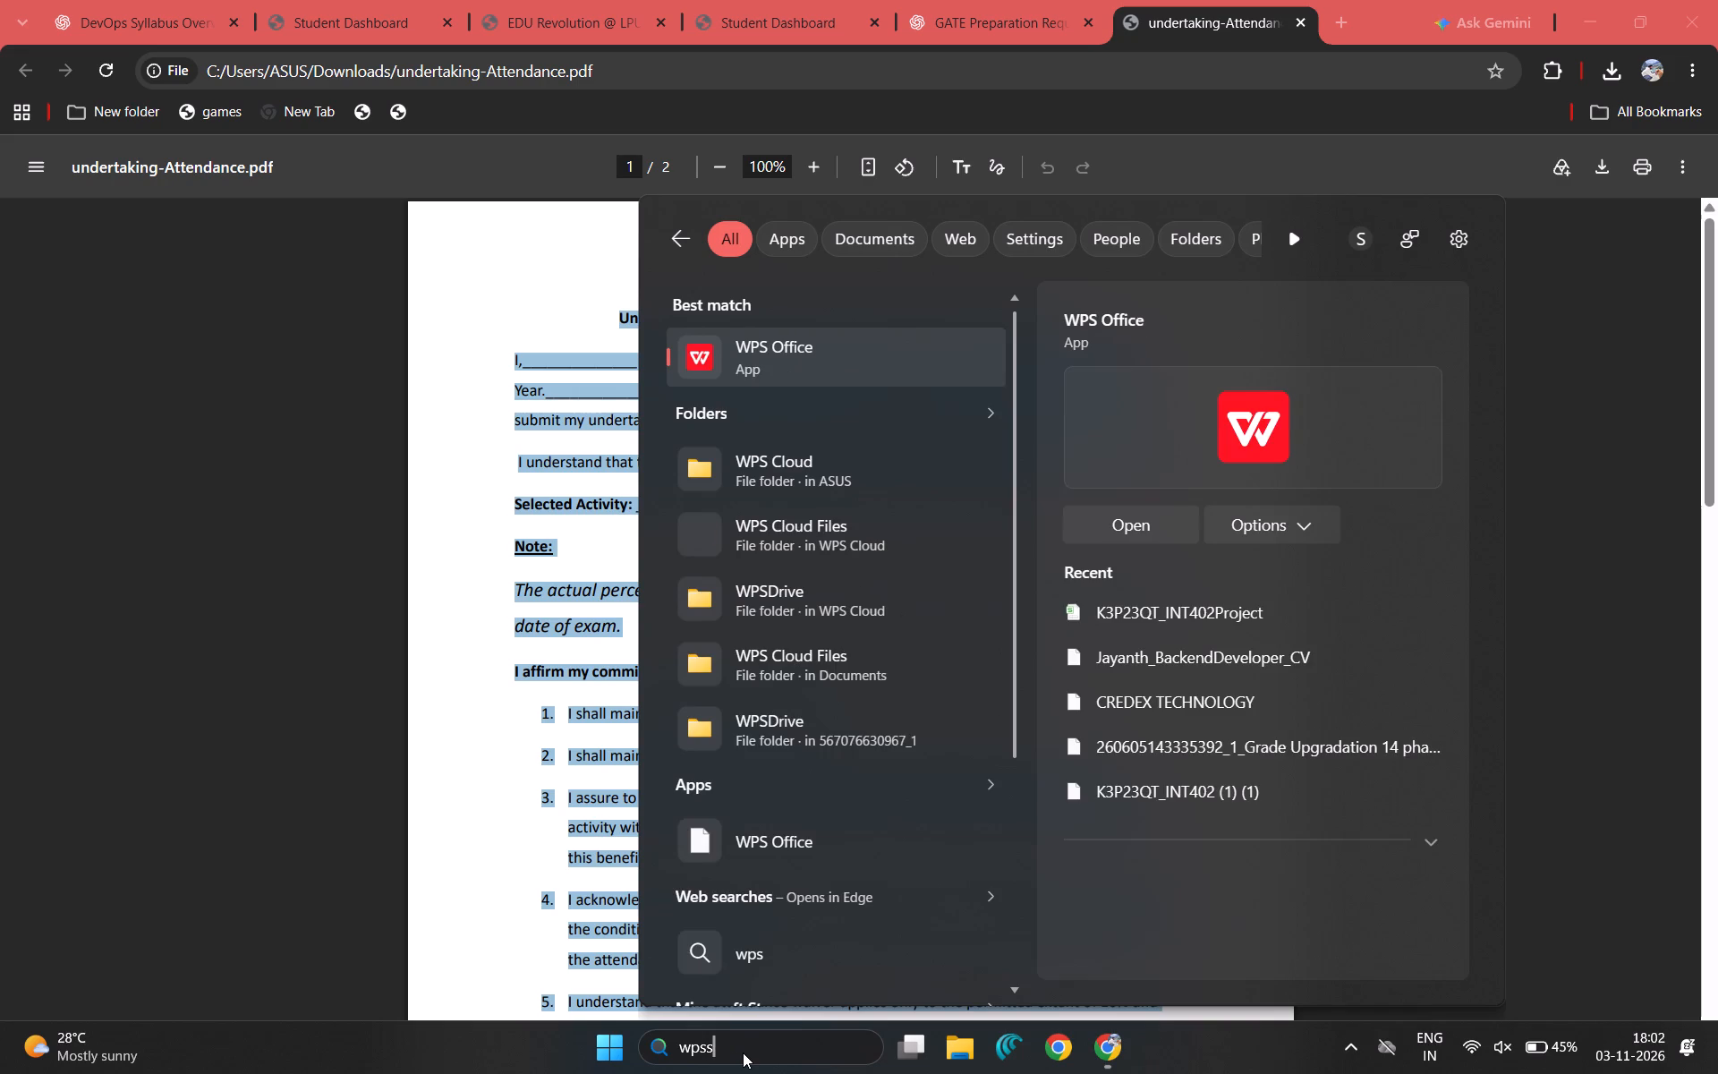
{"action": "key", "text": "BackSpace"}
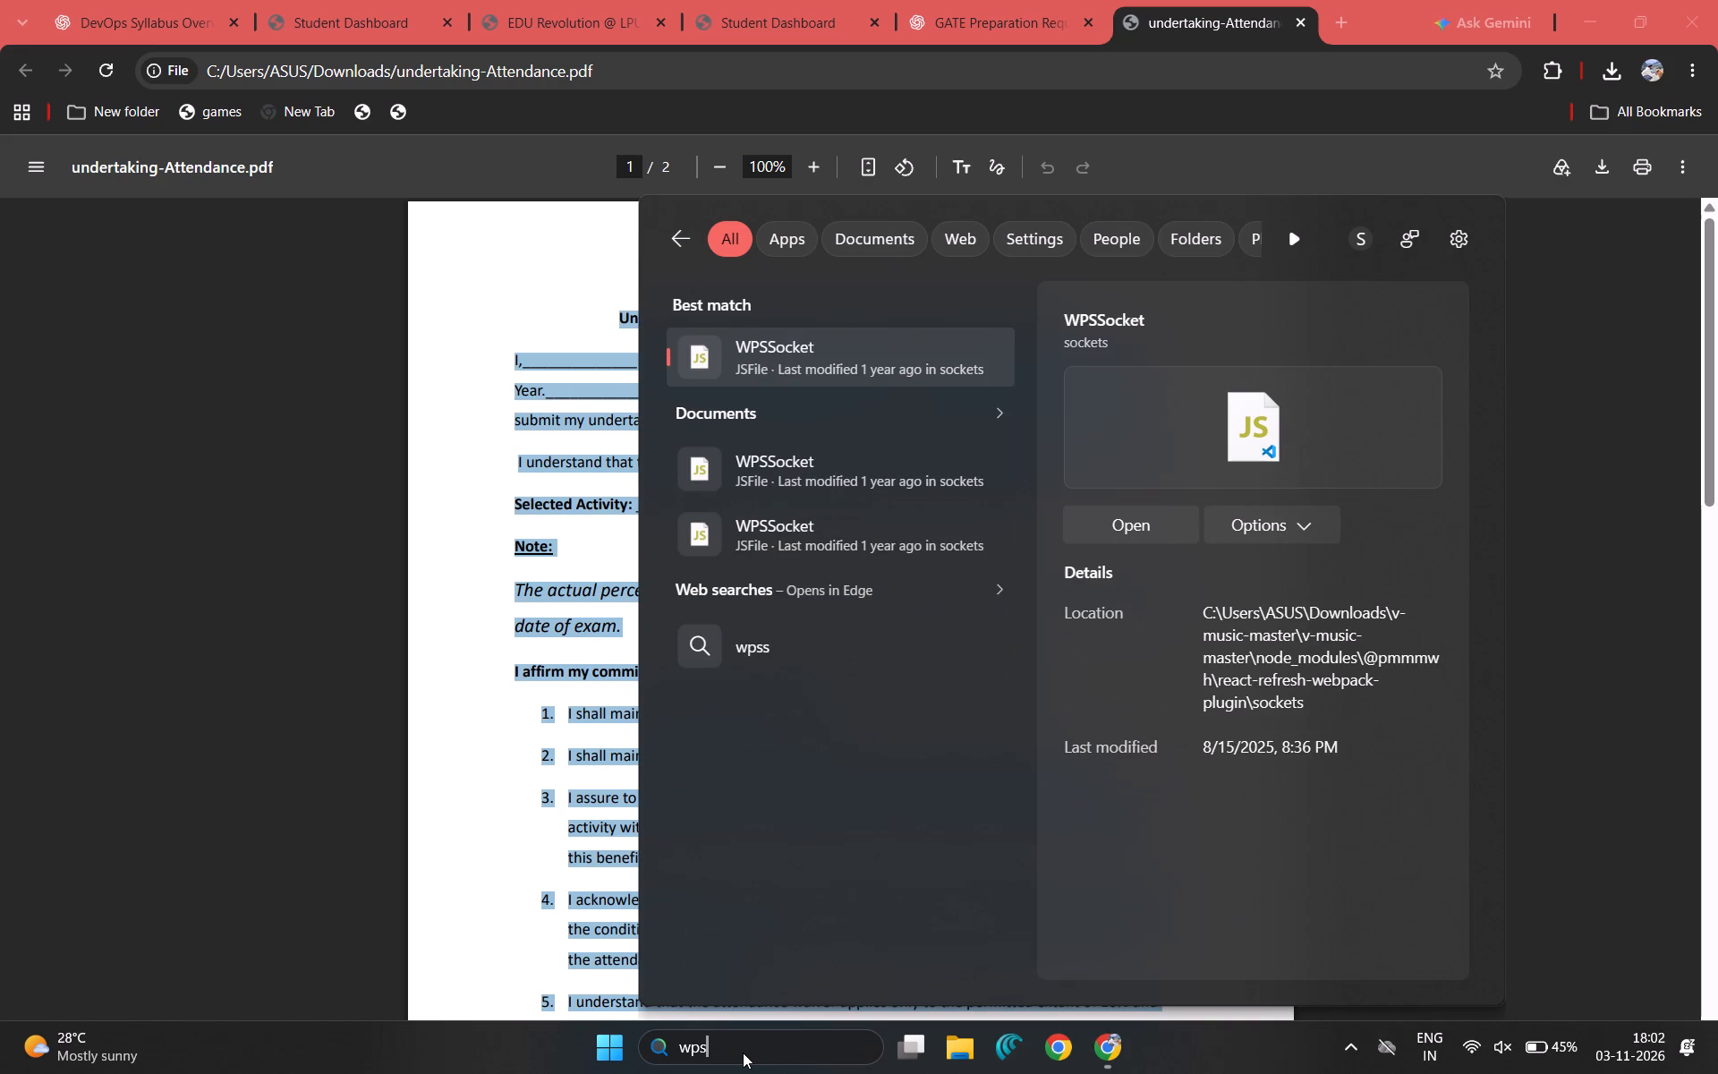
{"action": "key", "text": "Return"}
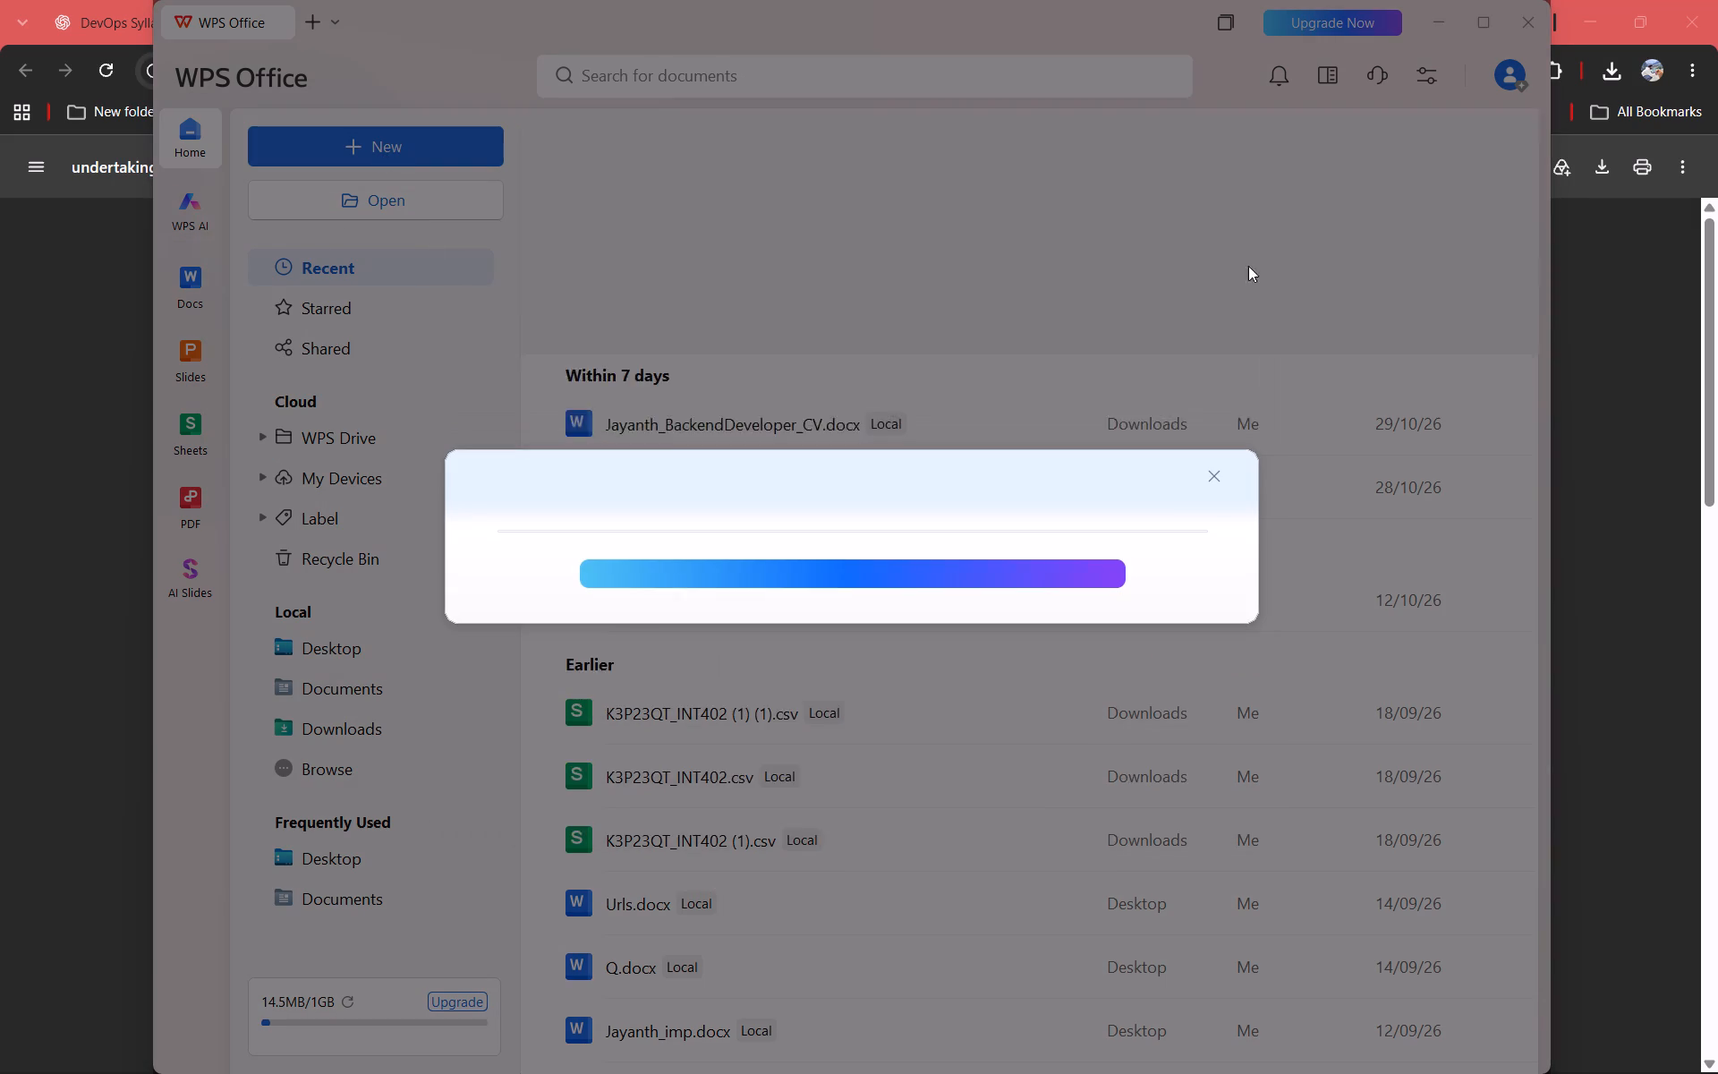
{"action": "left_click", "coordinate": [1208, 479]}
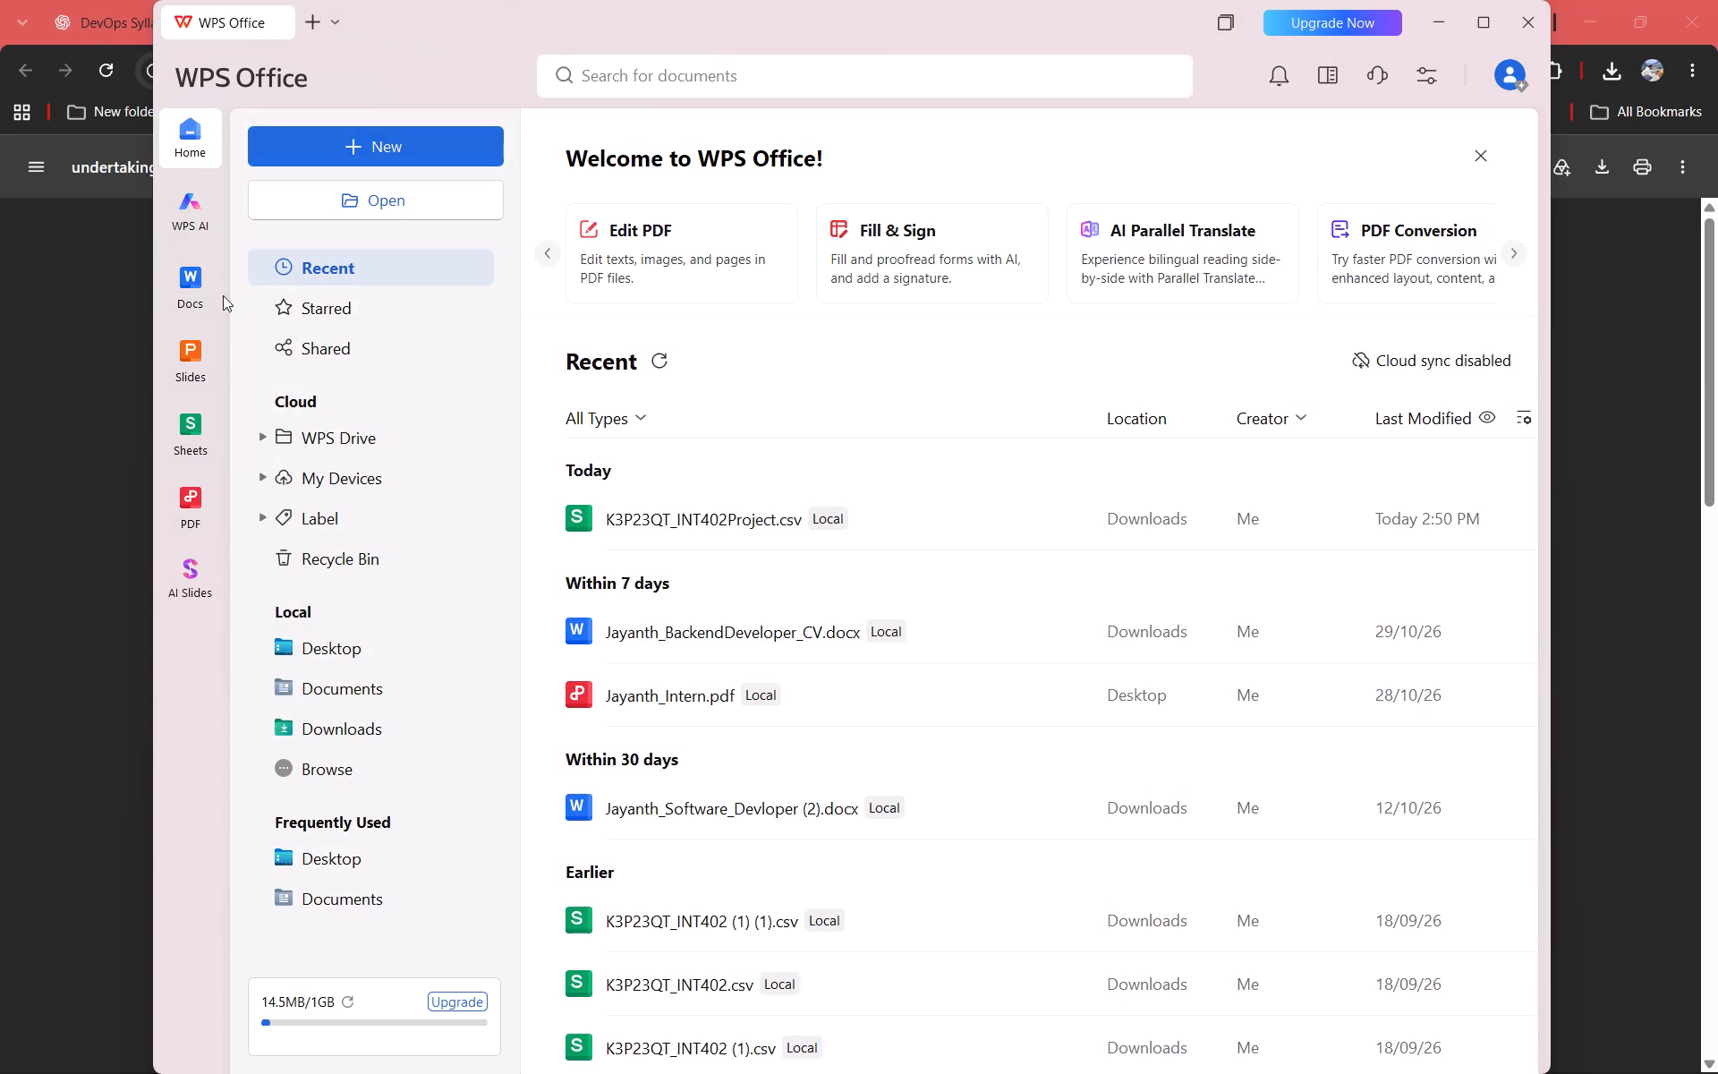
{"action": "left_click", "coordinate": [205, 290]}
{"action": "left_click", "coordinate": [319, 153]}
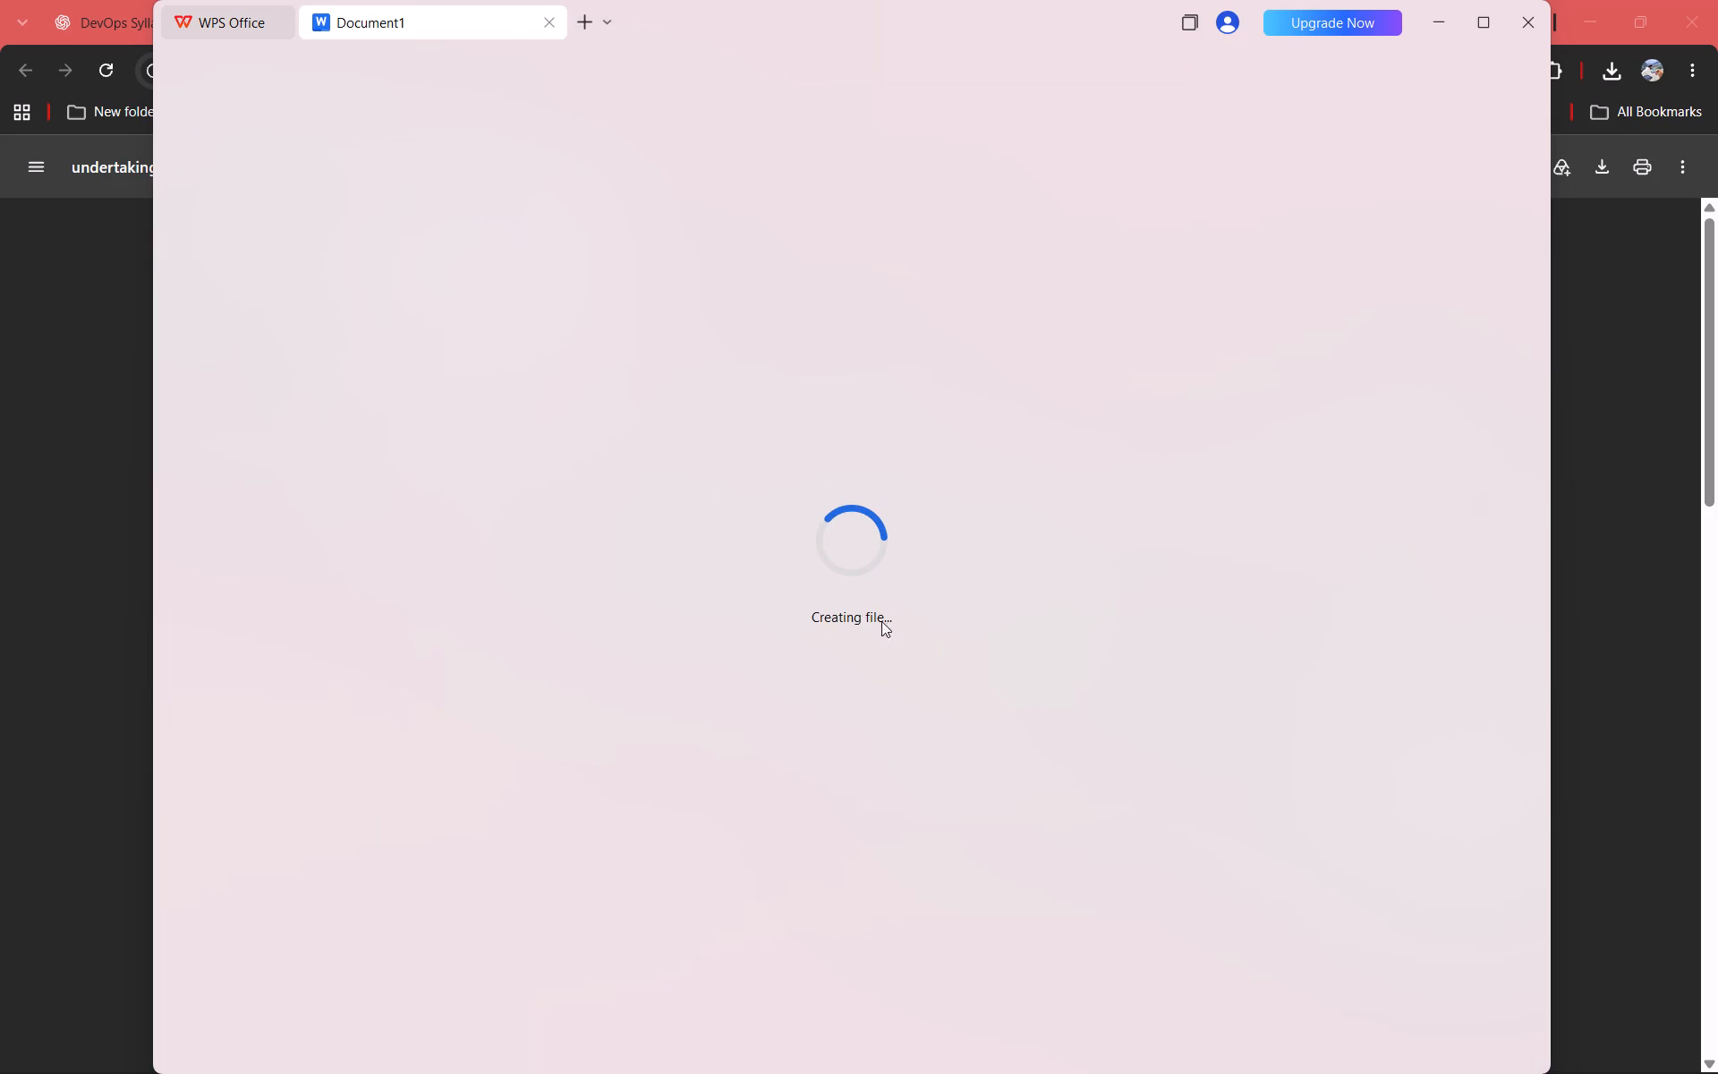
Paste the copied undertaking text into the blank WPS document.
{"action": "left_click", "coordinate": [902, 505]}
{"action": "key", "text": "ctrl+v"}
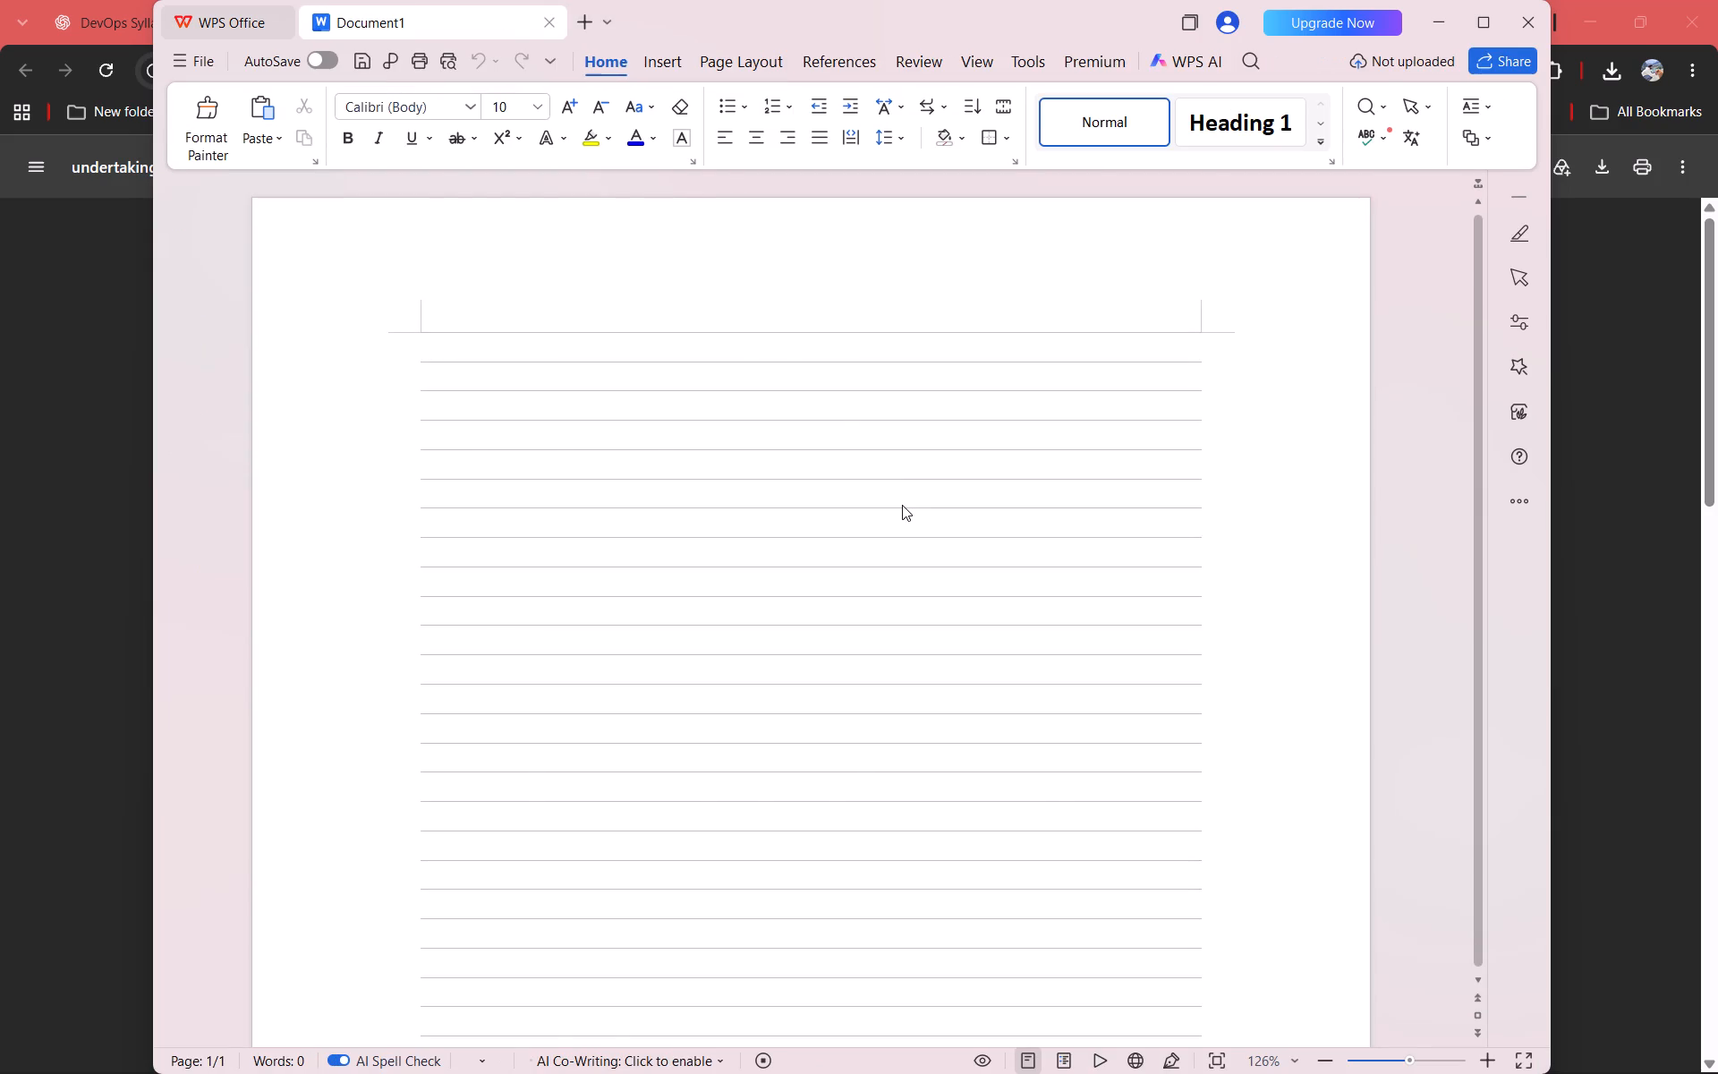
{"action": "scroll", "coordinate": [862, 471], "scroll_direction": "up", "scroll_amount": 1}
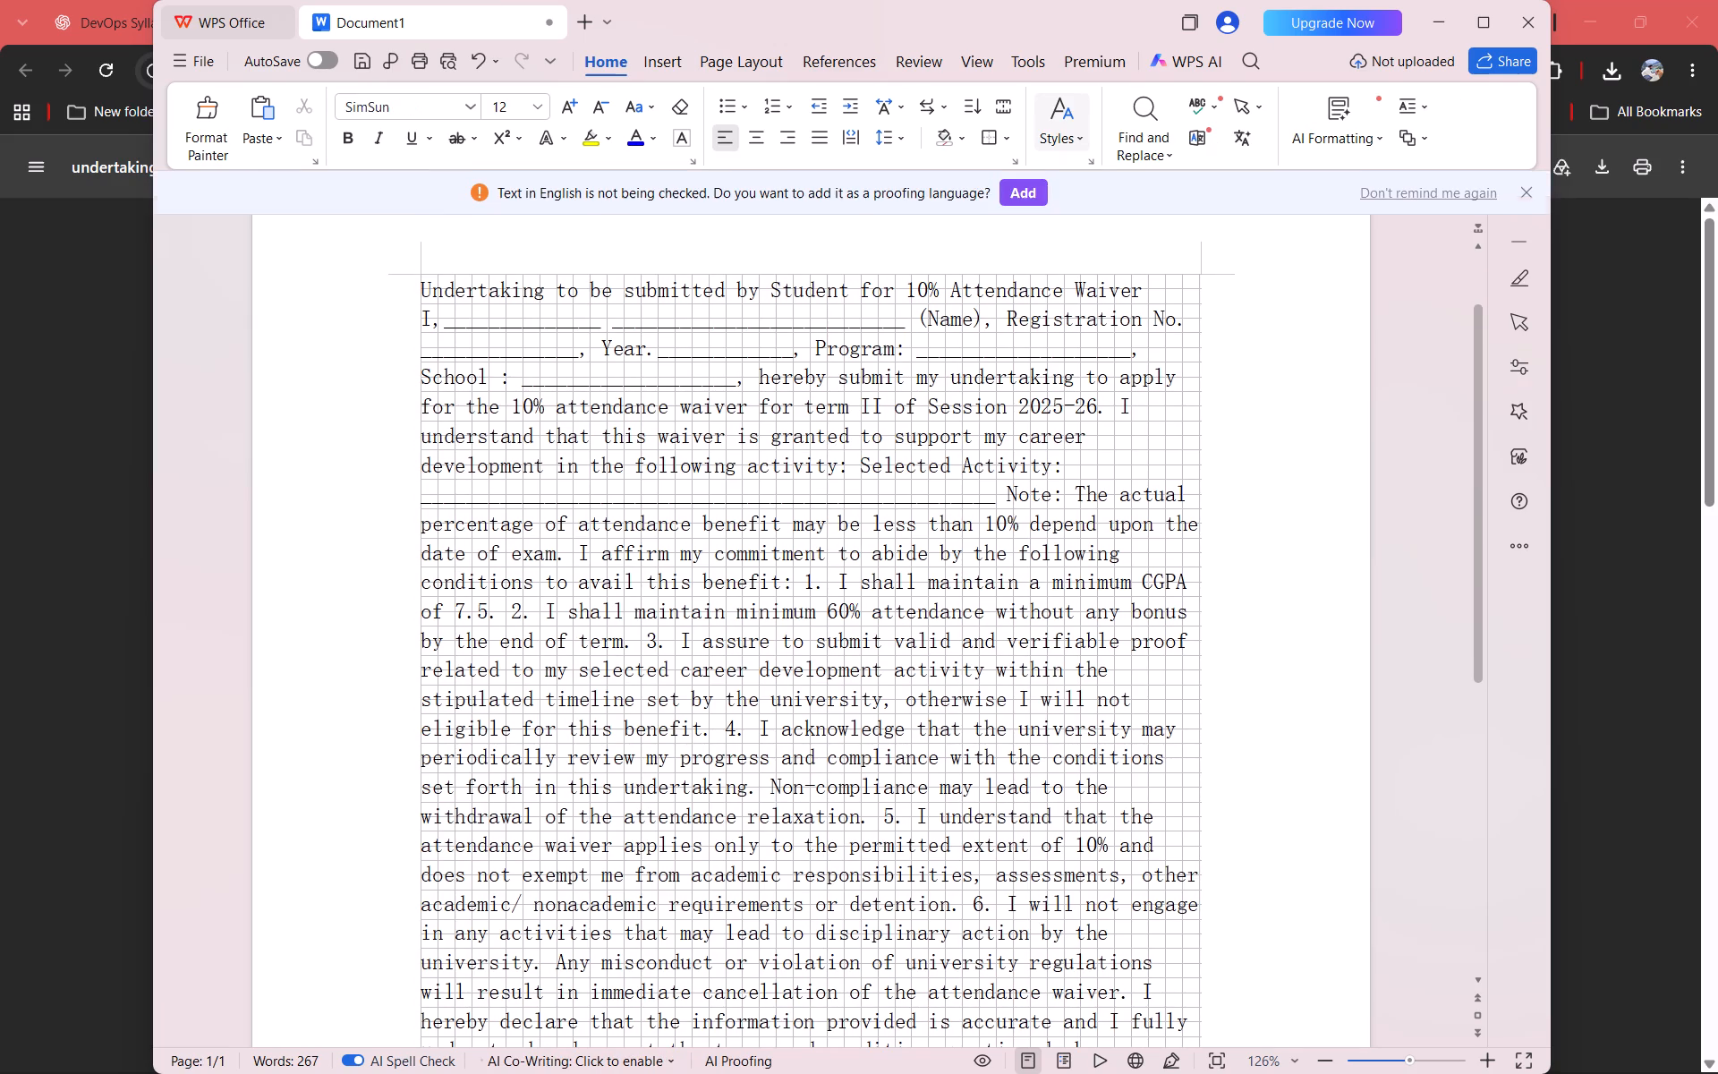
{"action": "scroll", "coordinate": [862, 471], "scroll_direction": "up", "scroll_amount": 1}
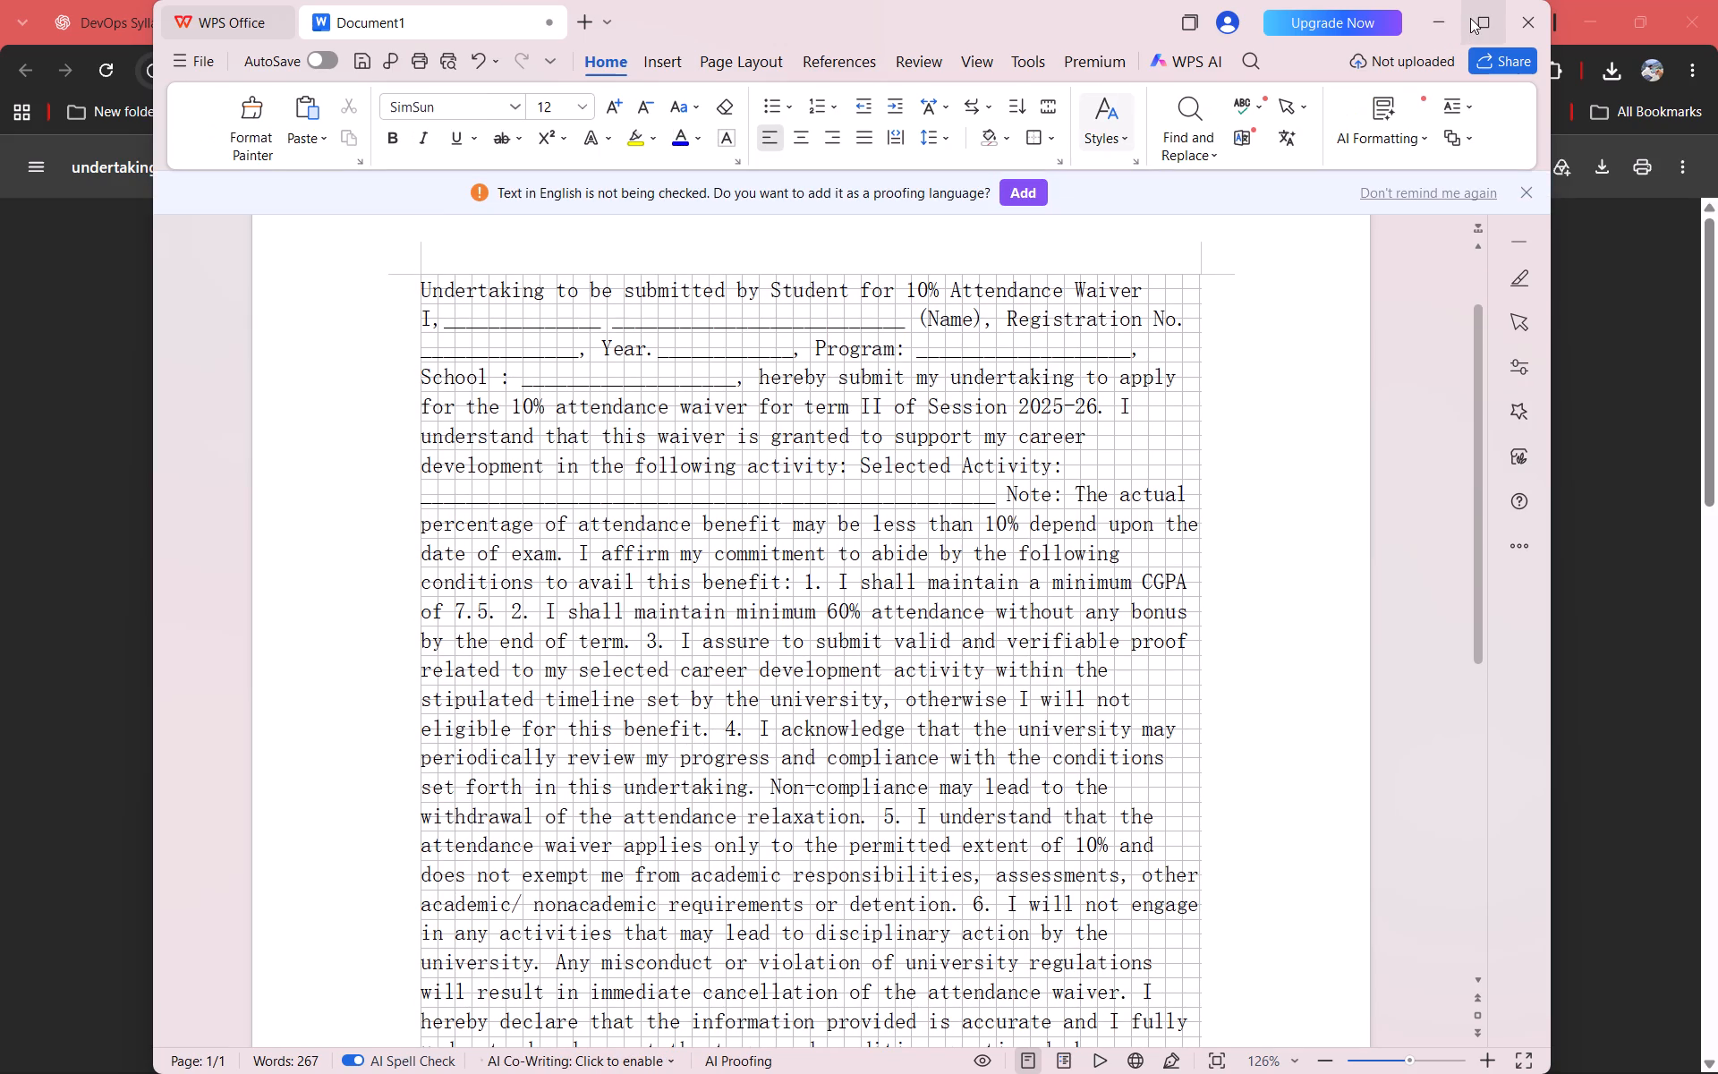
Arrange the WPS document and the undertaking PDF window side by side.
{"action": "left_click", "coordinate": [1386, 66]}
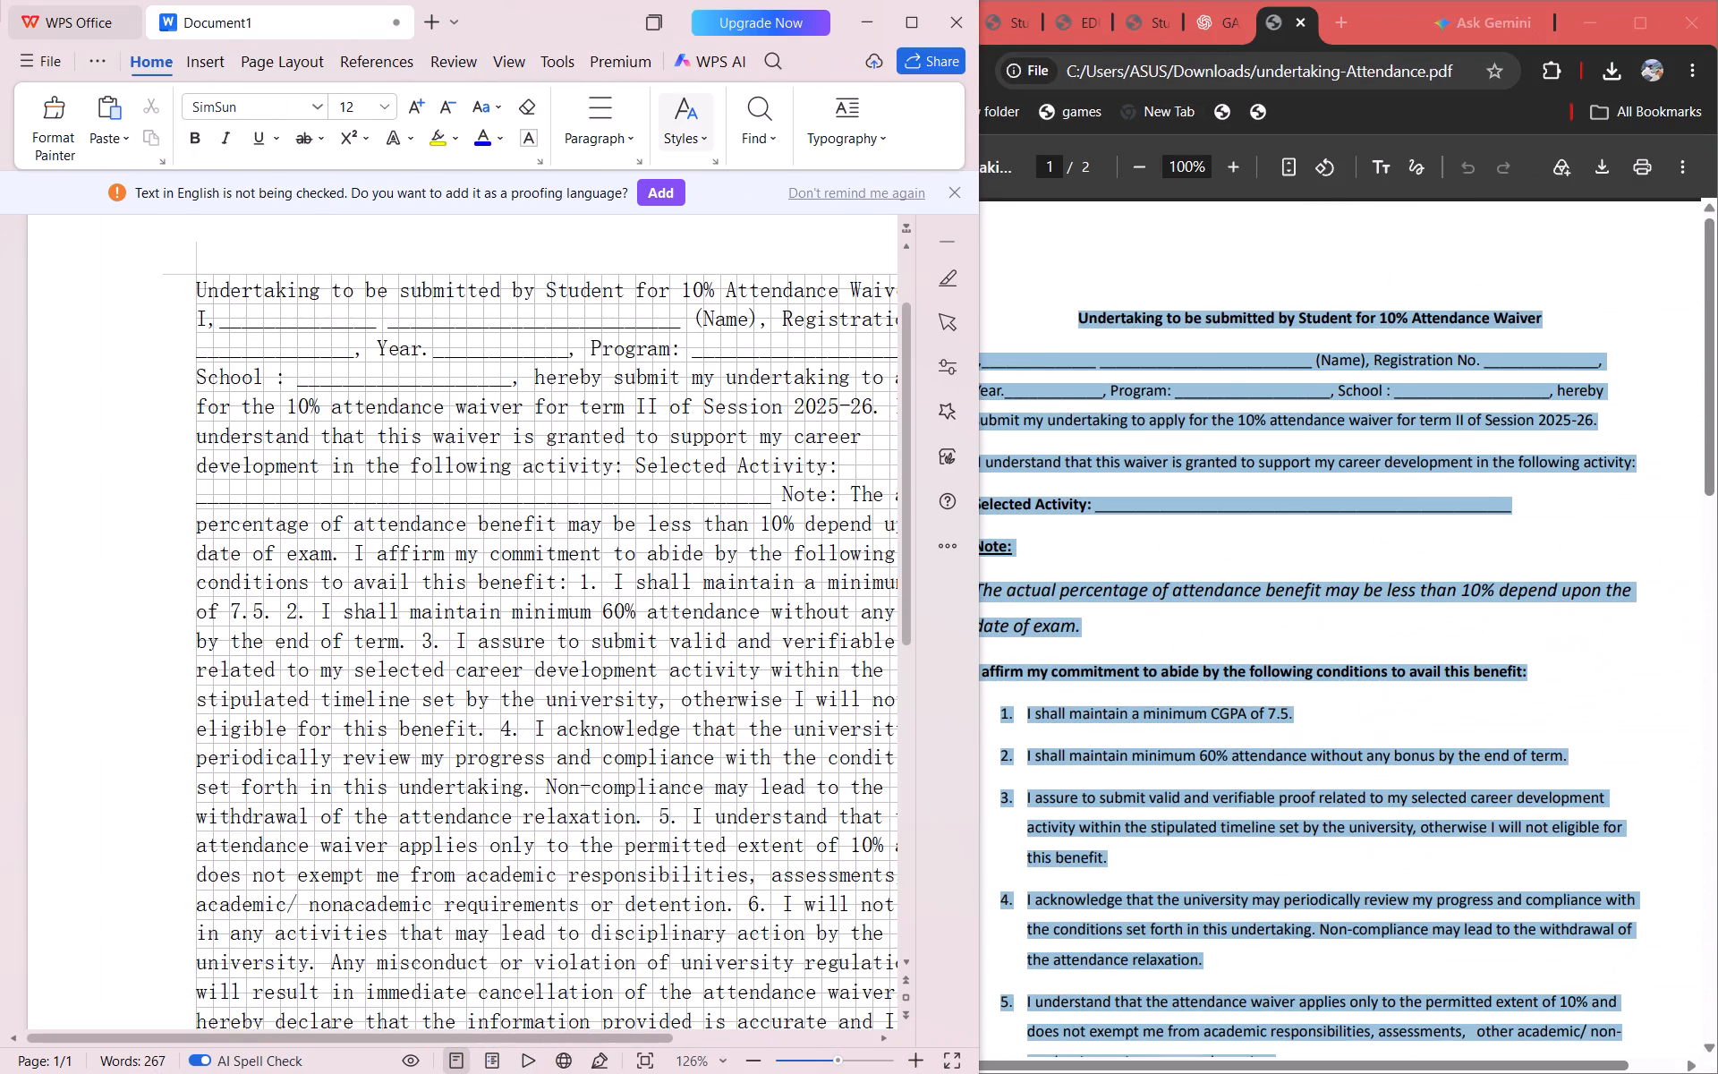
{"action": "left_click", "coordinate": [1368, 408]}
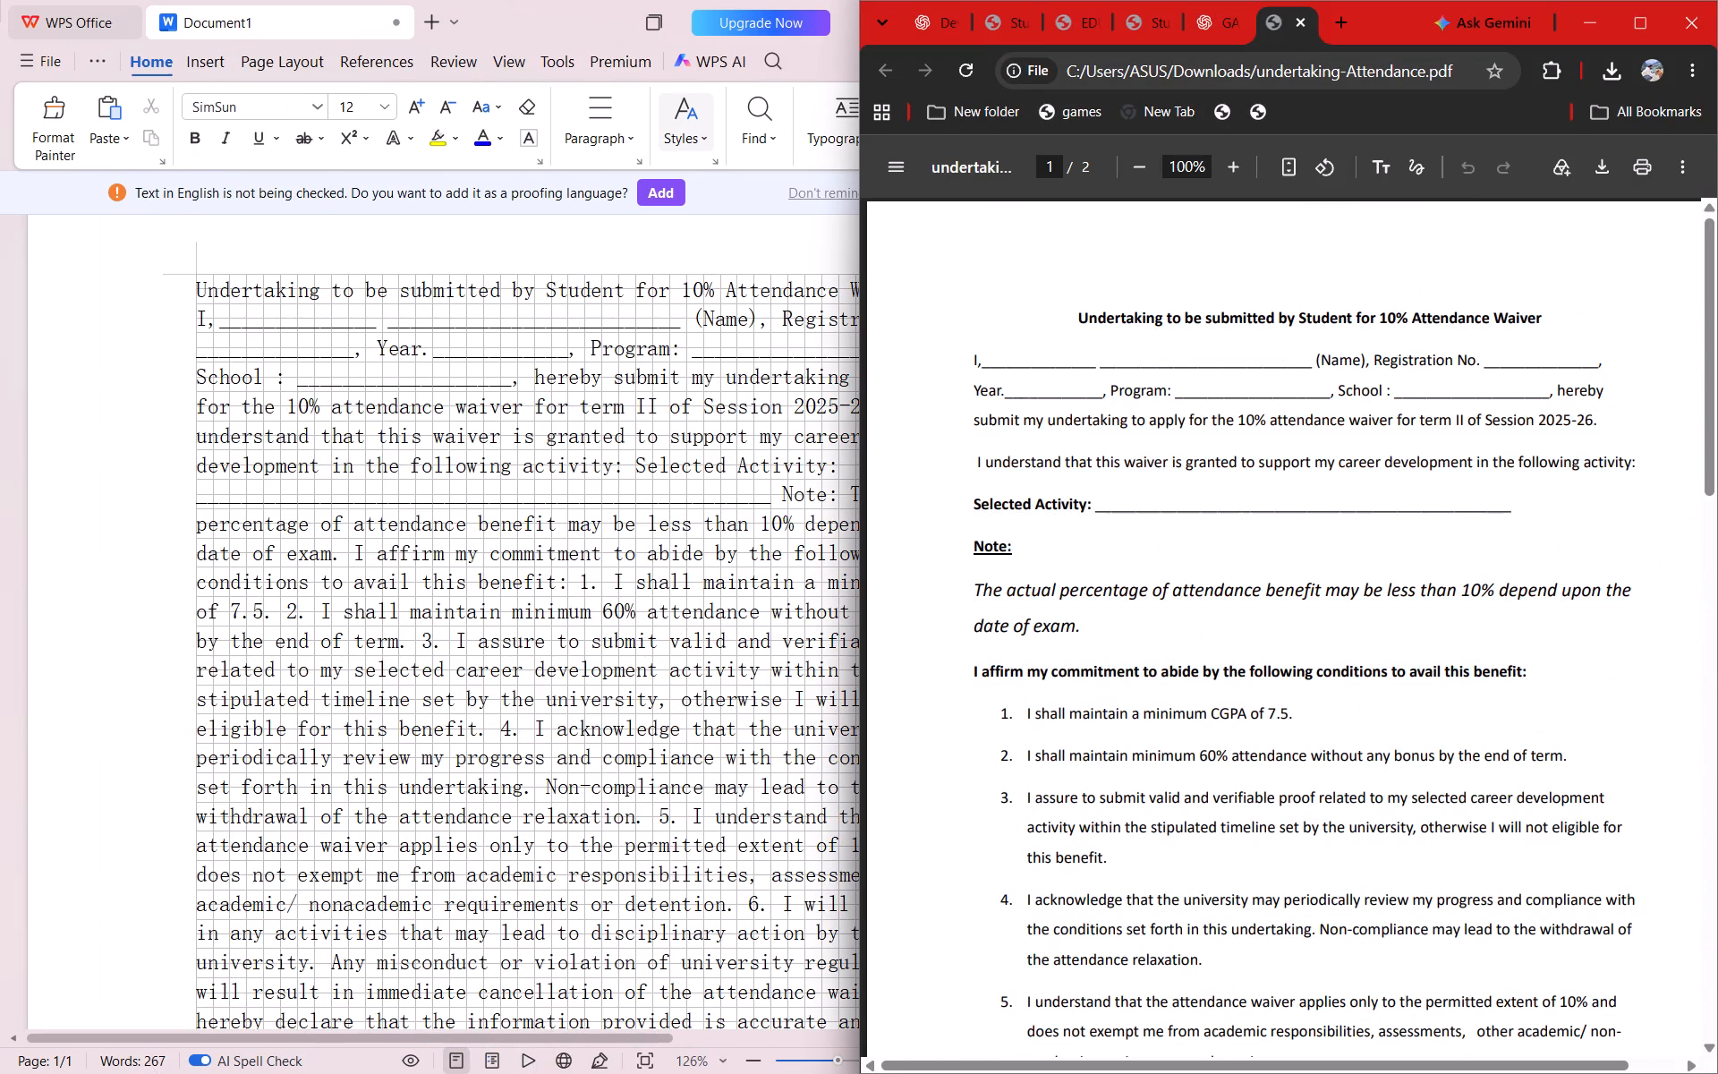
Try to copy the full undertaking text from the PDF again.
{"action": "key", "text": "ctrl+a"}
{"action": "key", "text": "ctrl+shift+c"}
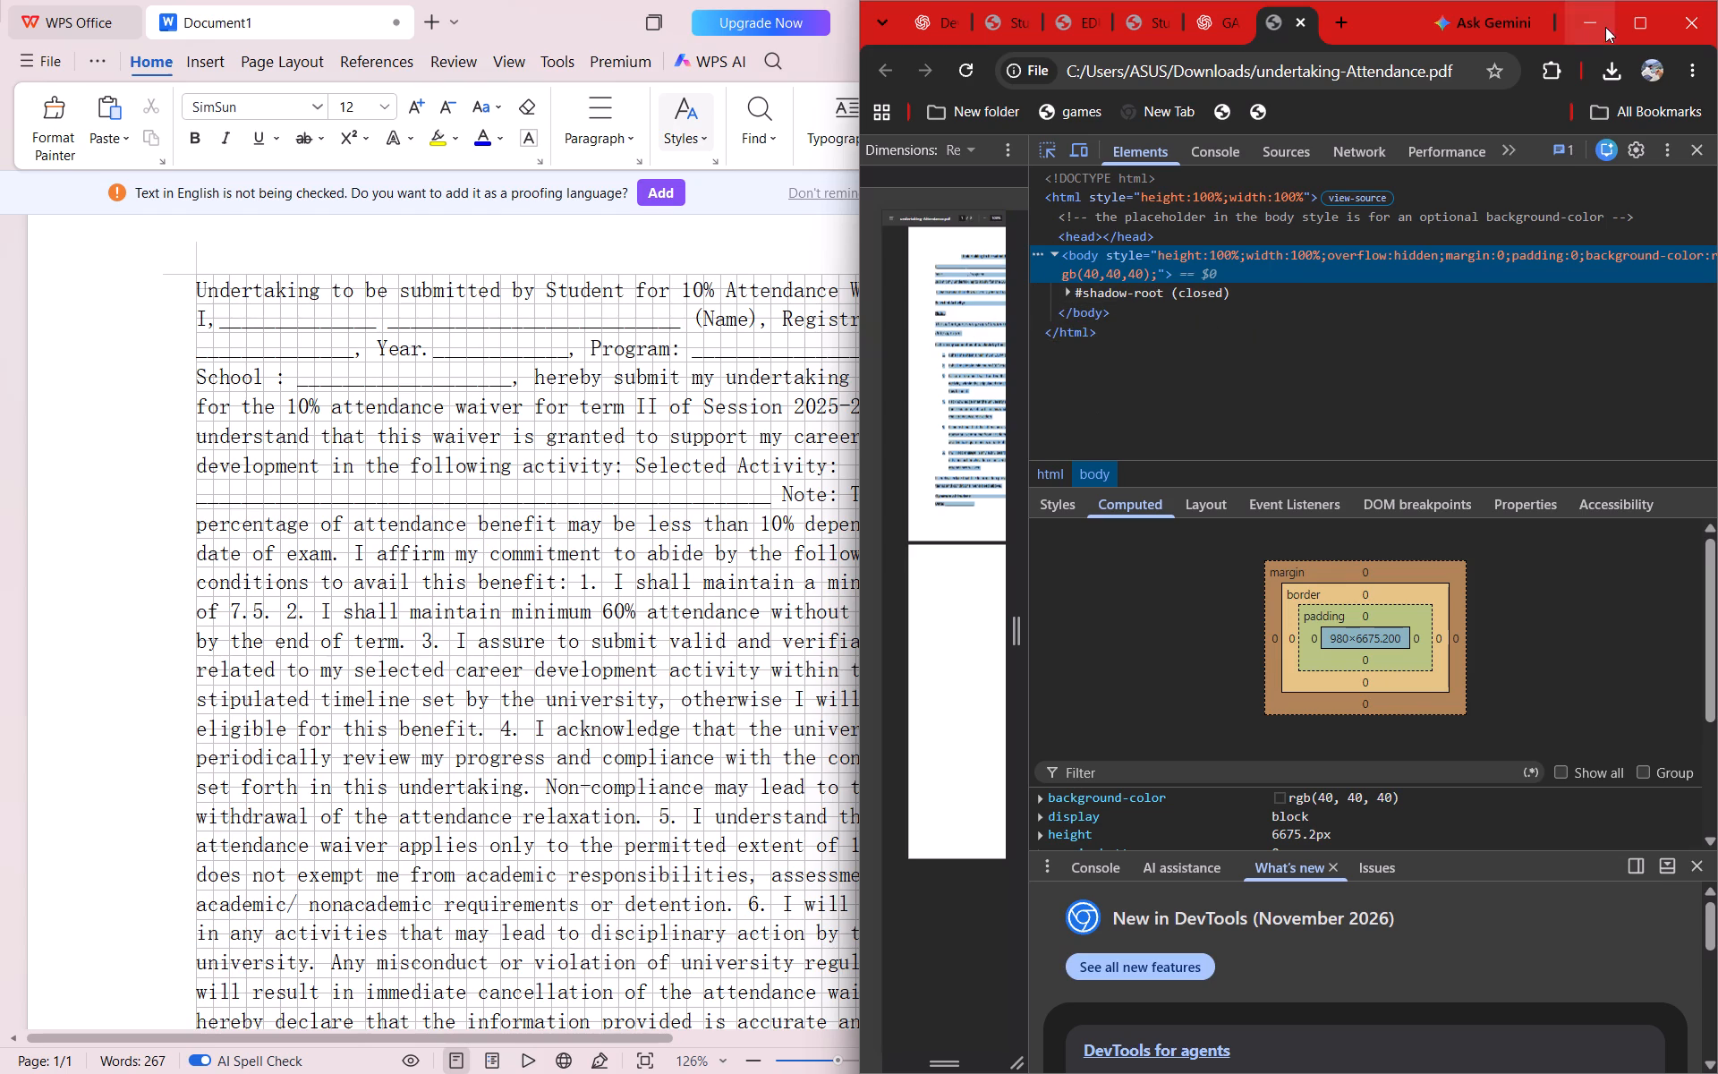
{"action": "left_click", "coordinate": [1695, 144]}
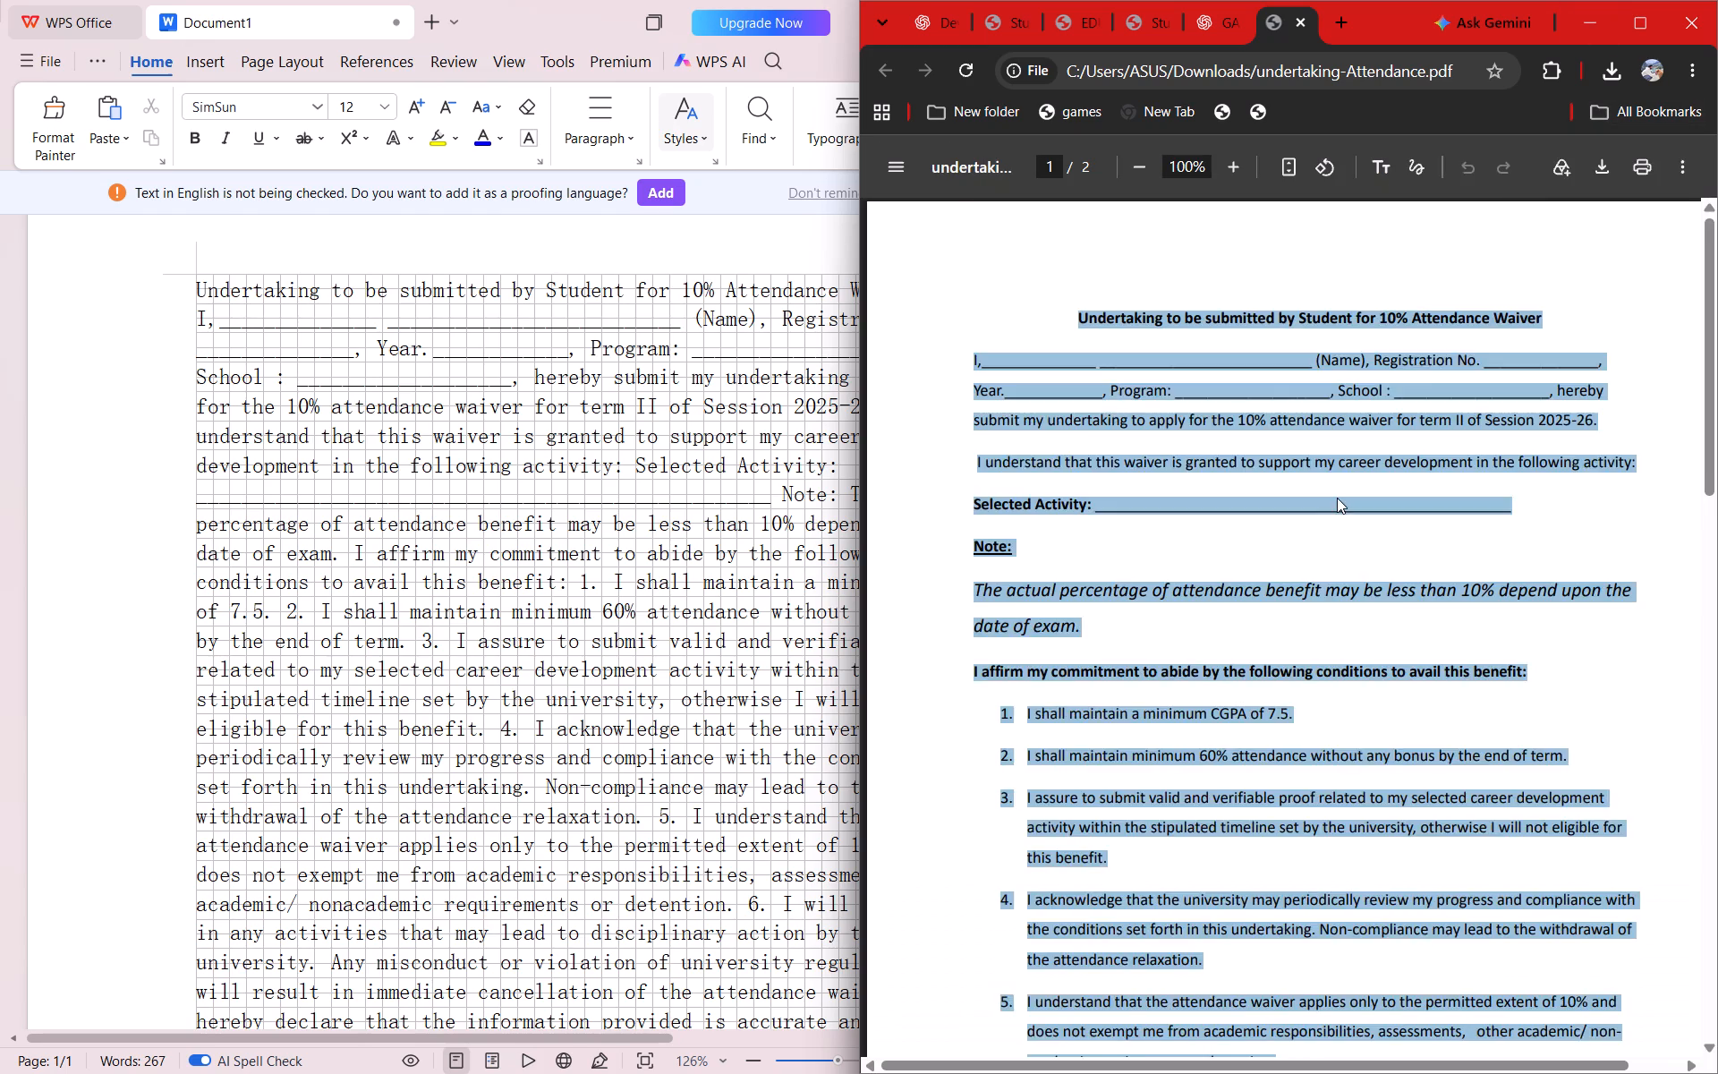
{"action": "left_click", "coordinate": [1337, 498]}
{"action": "scroll", "coordinate": [1214, 469], "scroll_direction": "down", "scroll_amount": 4}
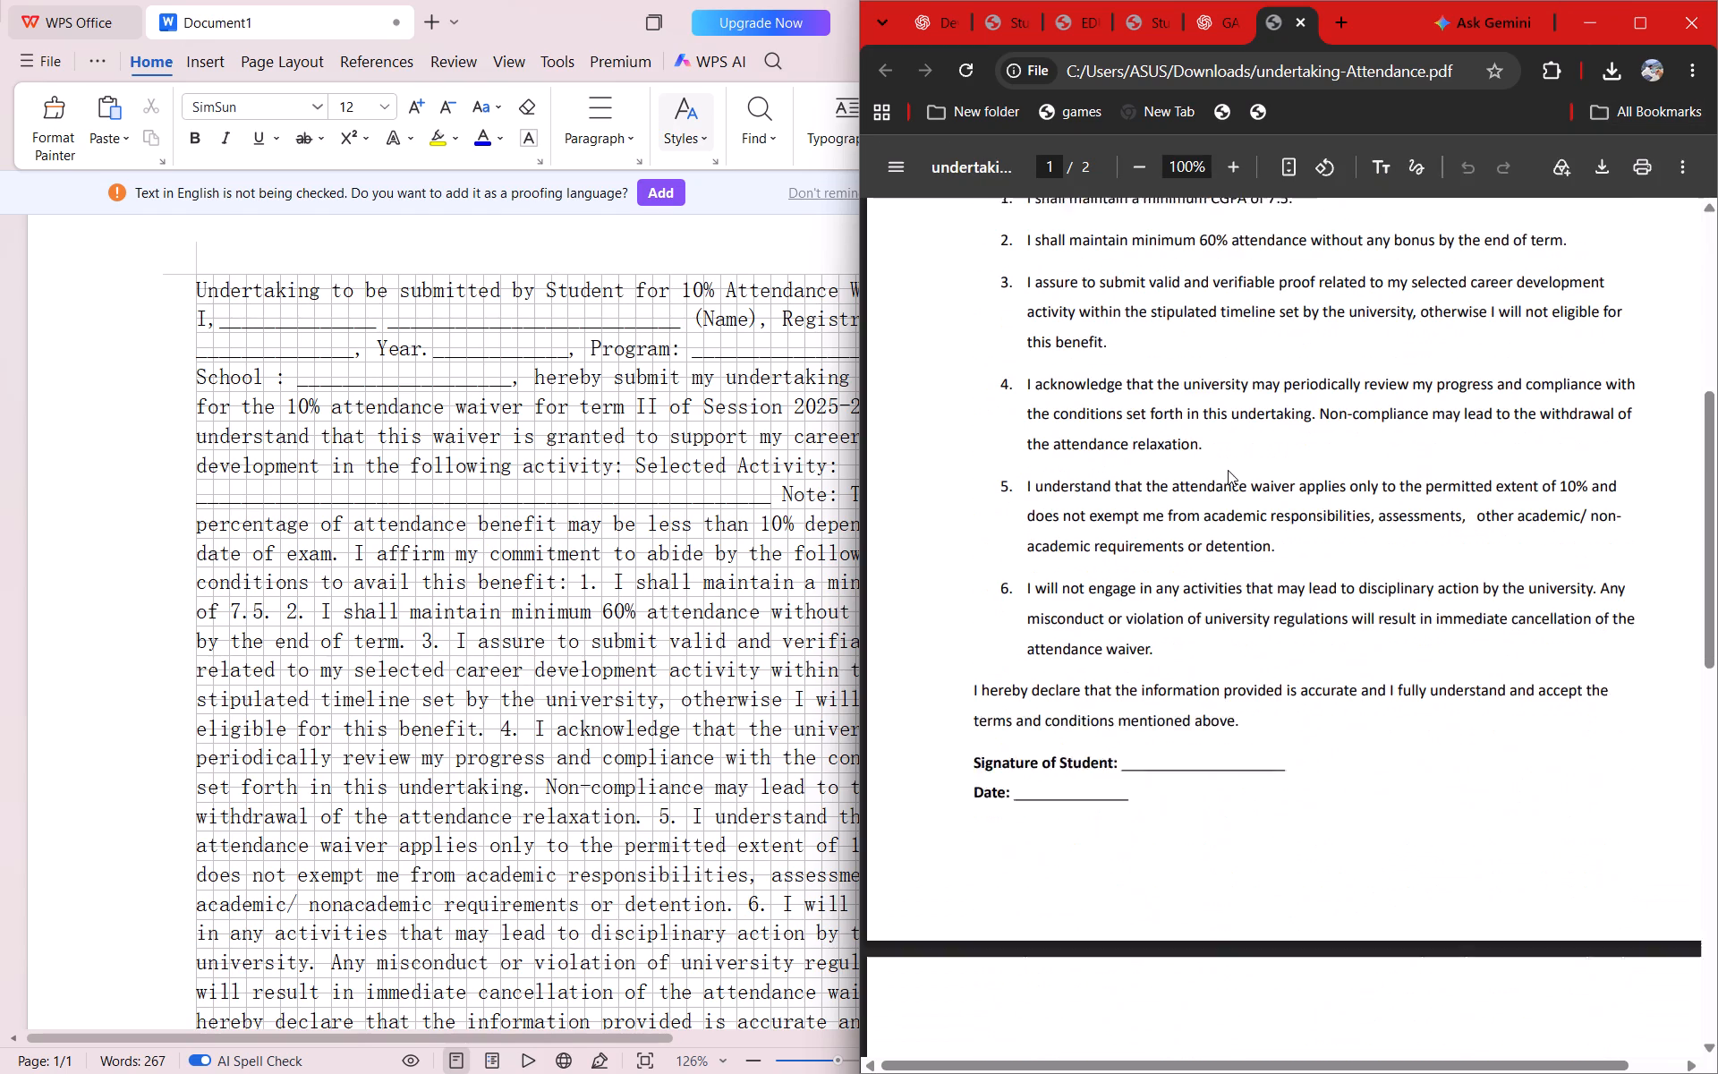
{"action": "scroll", "coordinate": [1228, 470], "scroll_direction": "up", "scroll_amount": 1}
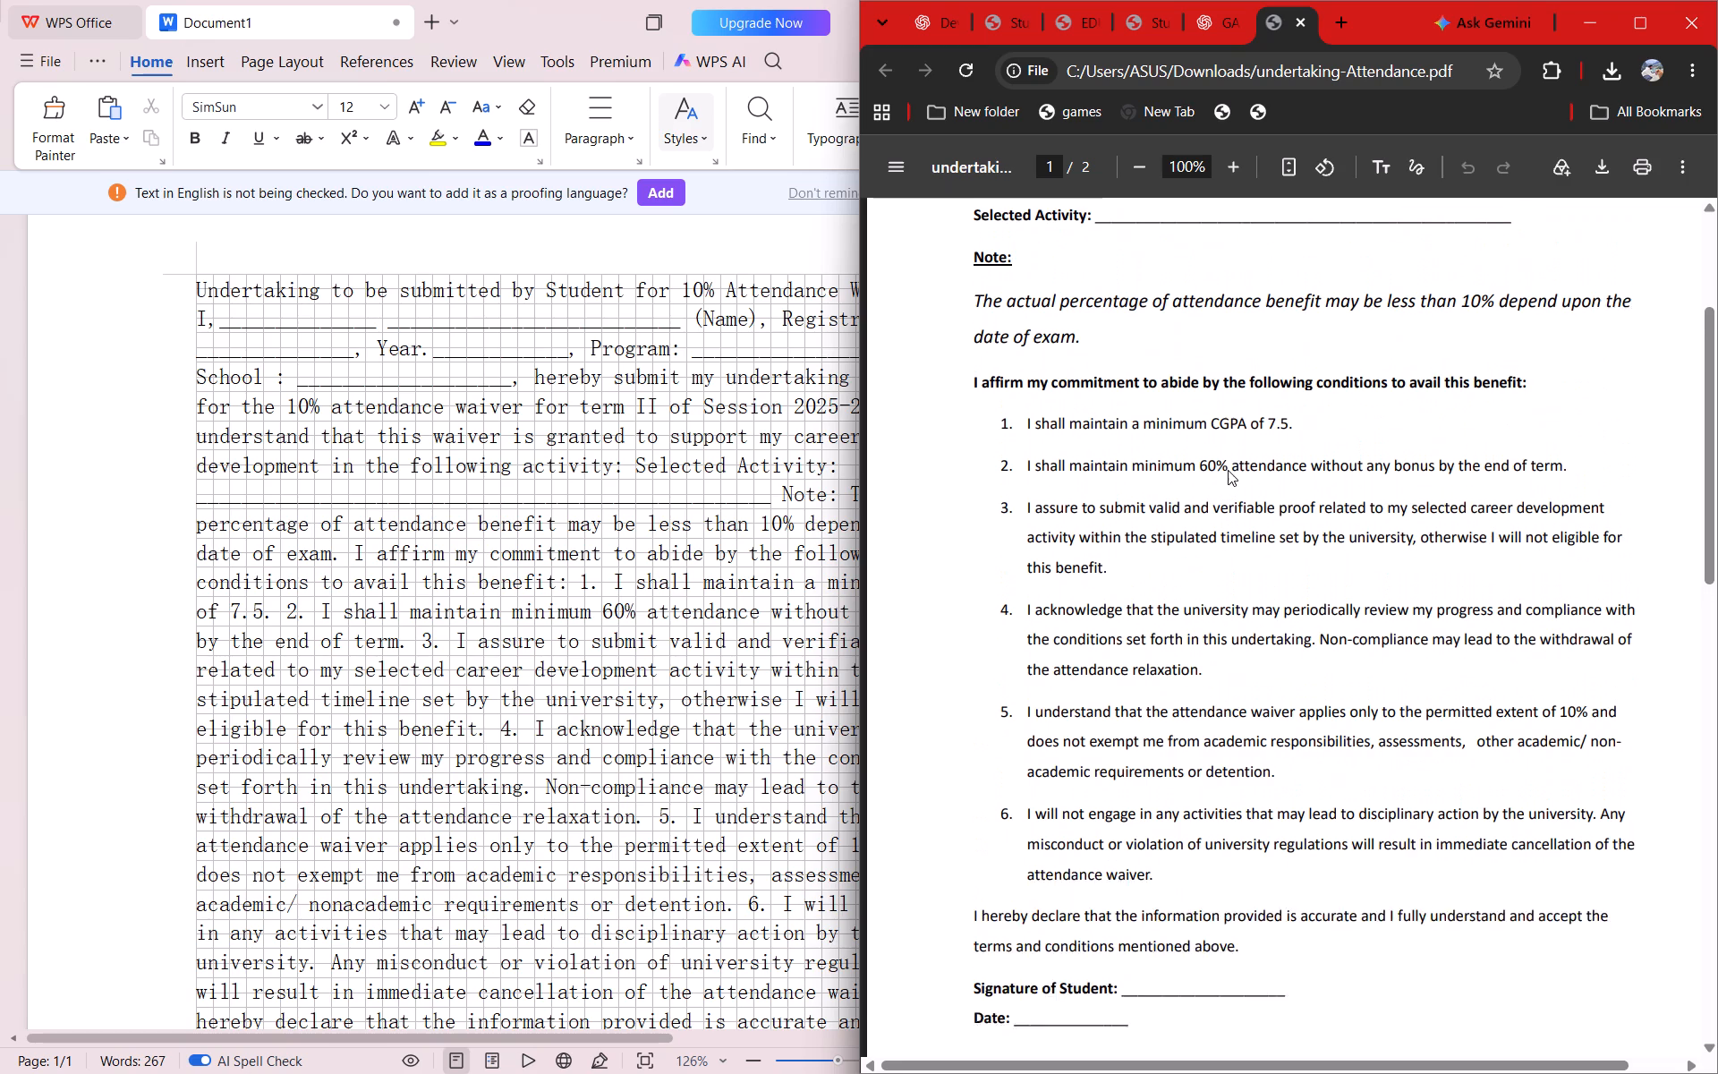
{"action": "scroll", "coordinate": [1228, 470], "scroll_direction": "up", "scroll_amount": 1}
{"action": "left_click", "coordinate": [1228, 470]}
{"action": "scroll", "coordinate": [1228, 470], "scroll_direction": "up", "scroll_amount": 1}
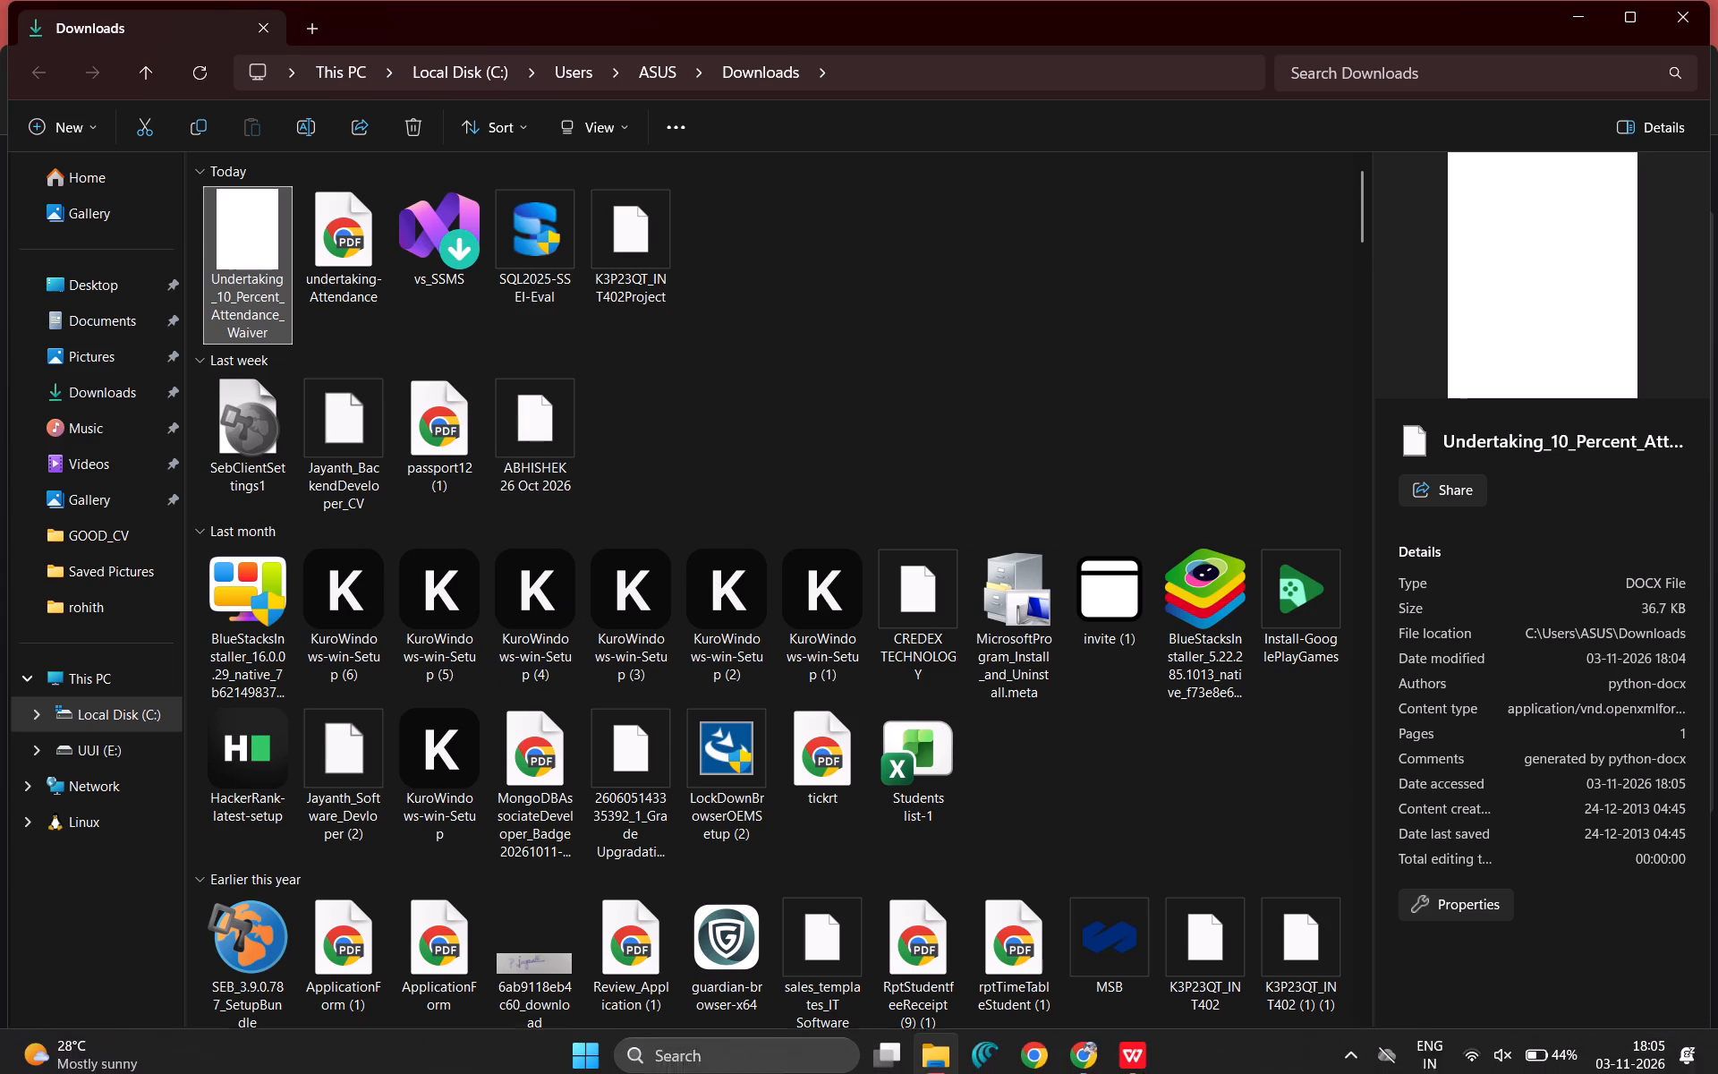
Close the WPS document Document1 without saving its changes.
{"action": "left_click", "coordinate": [1148, 1053]}
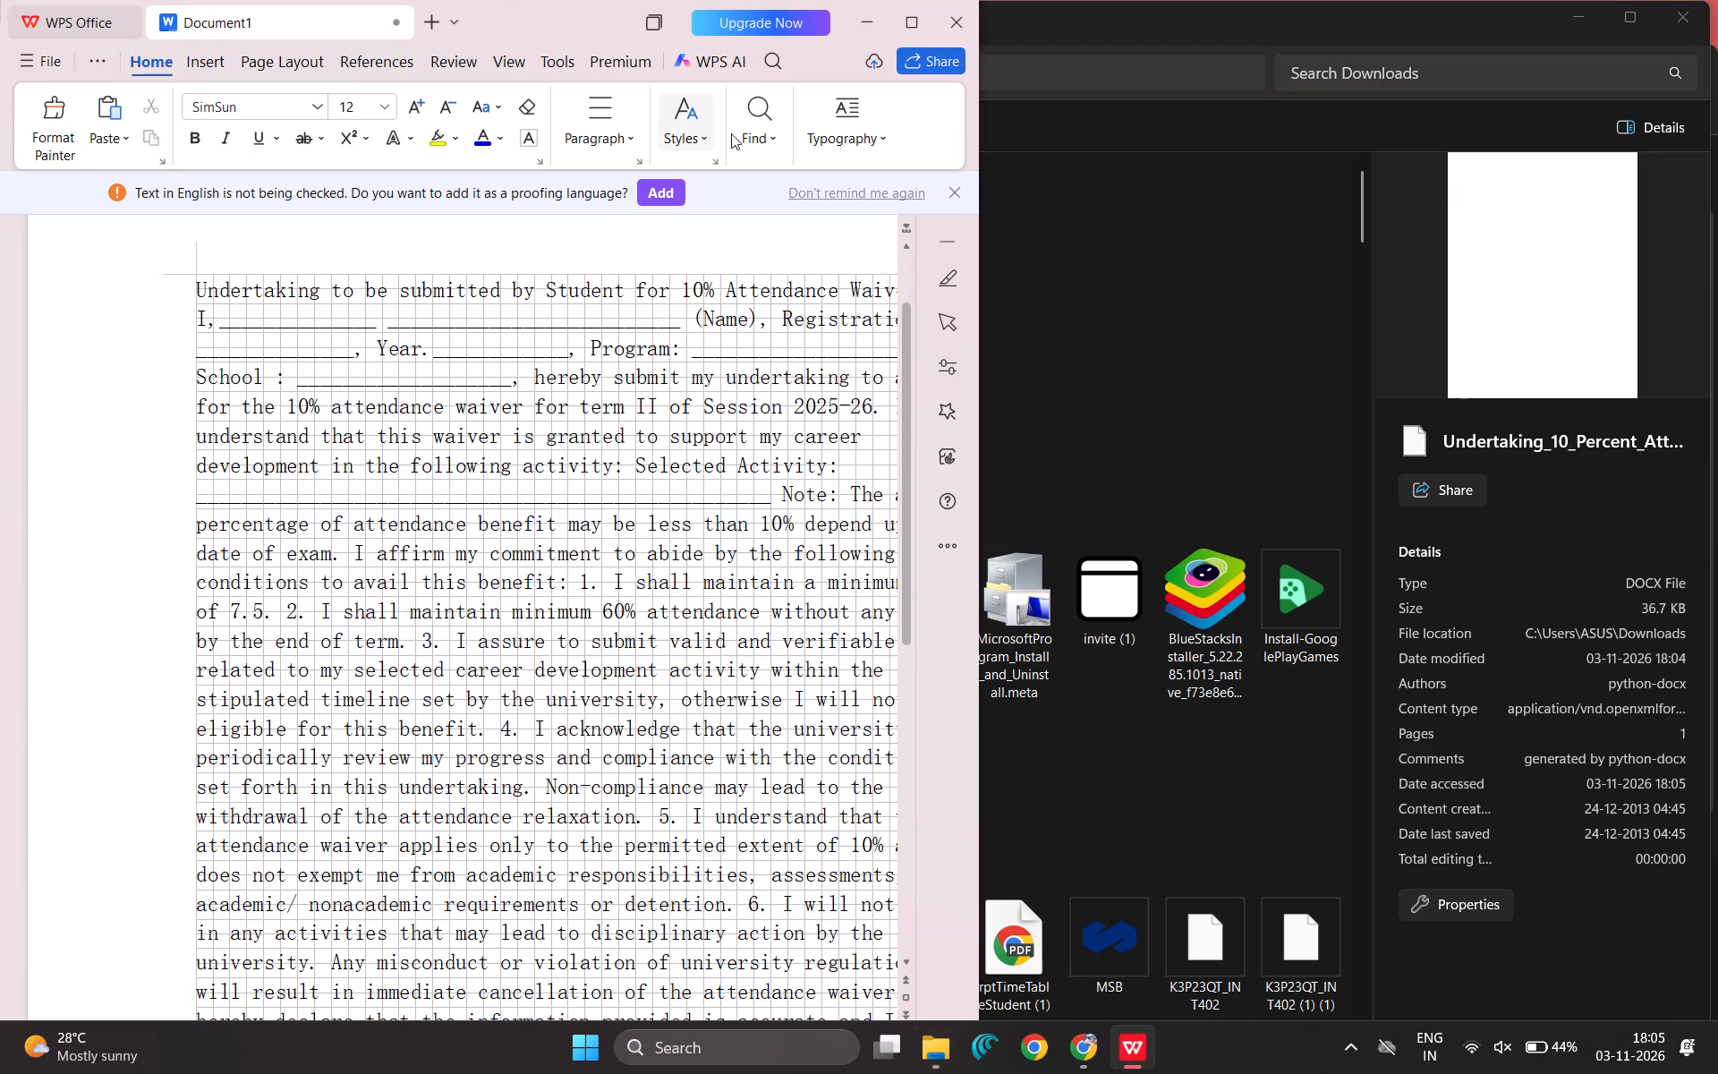
{"action": "left_click", "coordinate": [940, 17]}
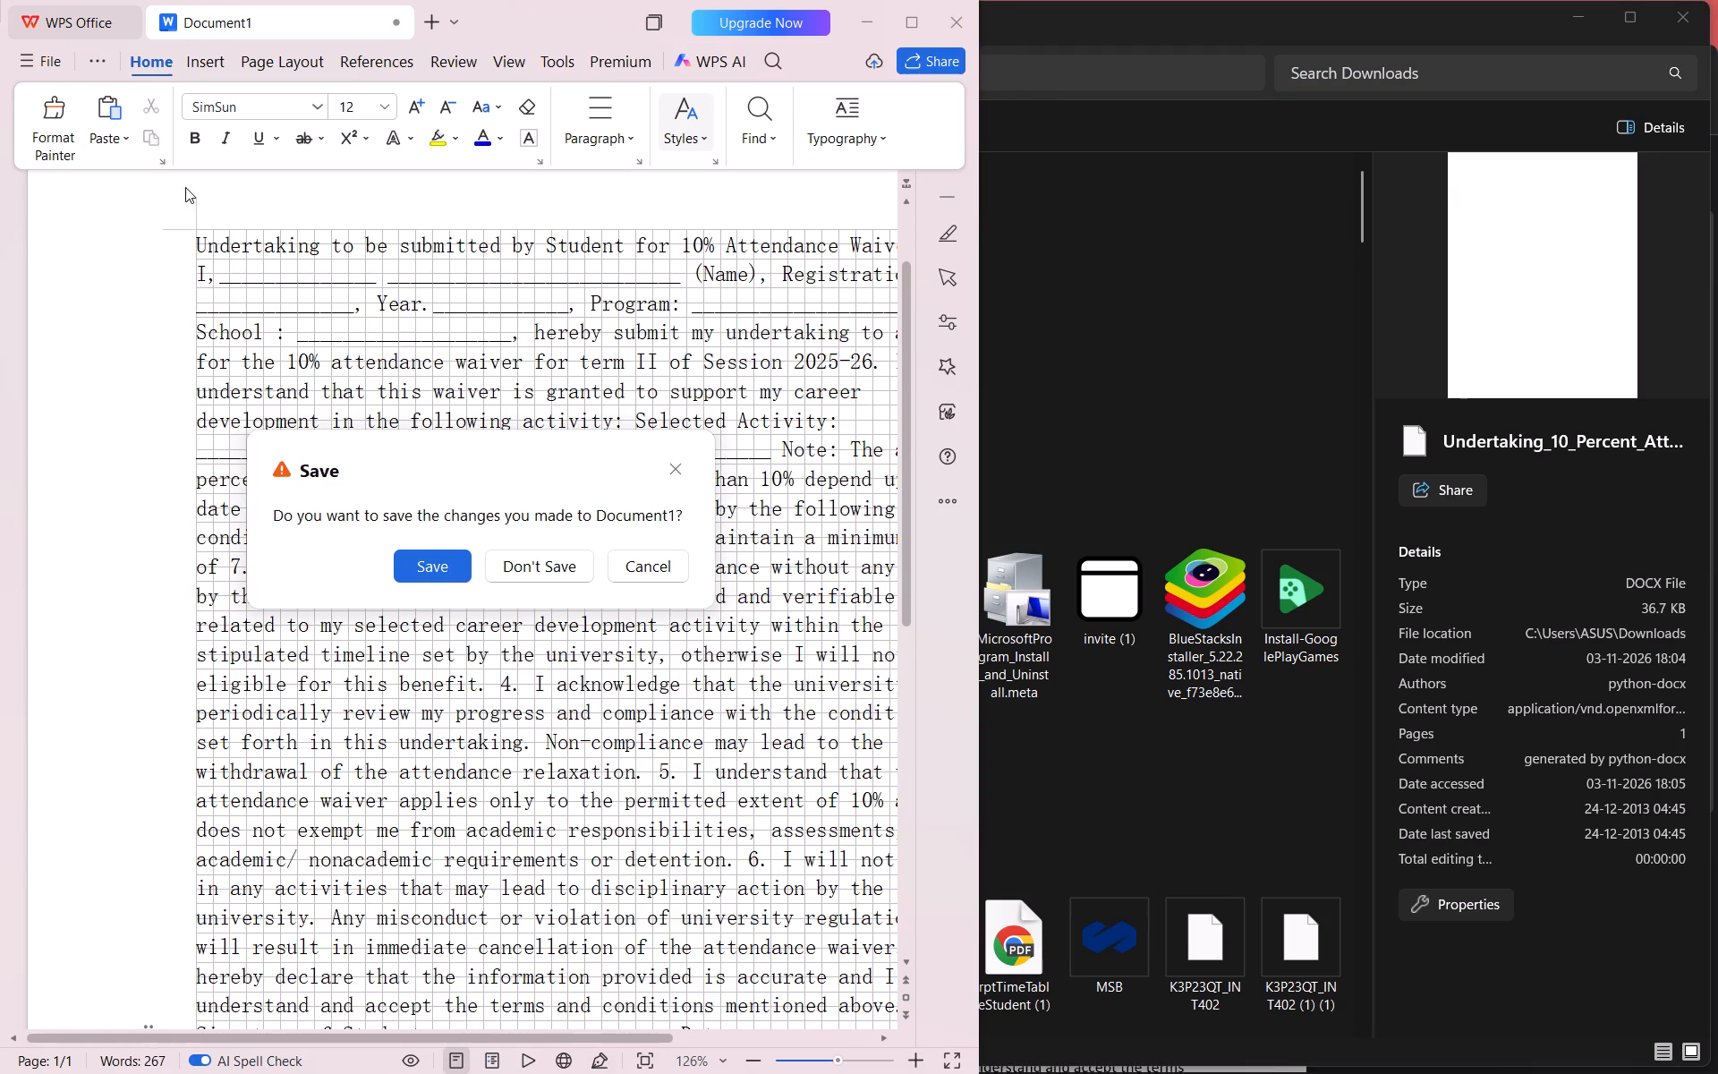
{"action": "left_click", "coordinate": [534, 571]}
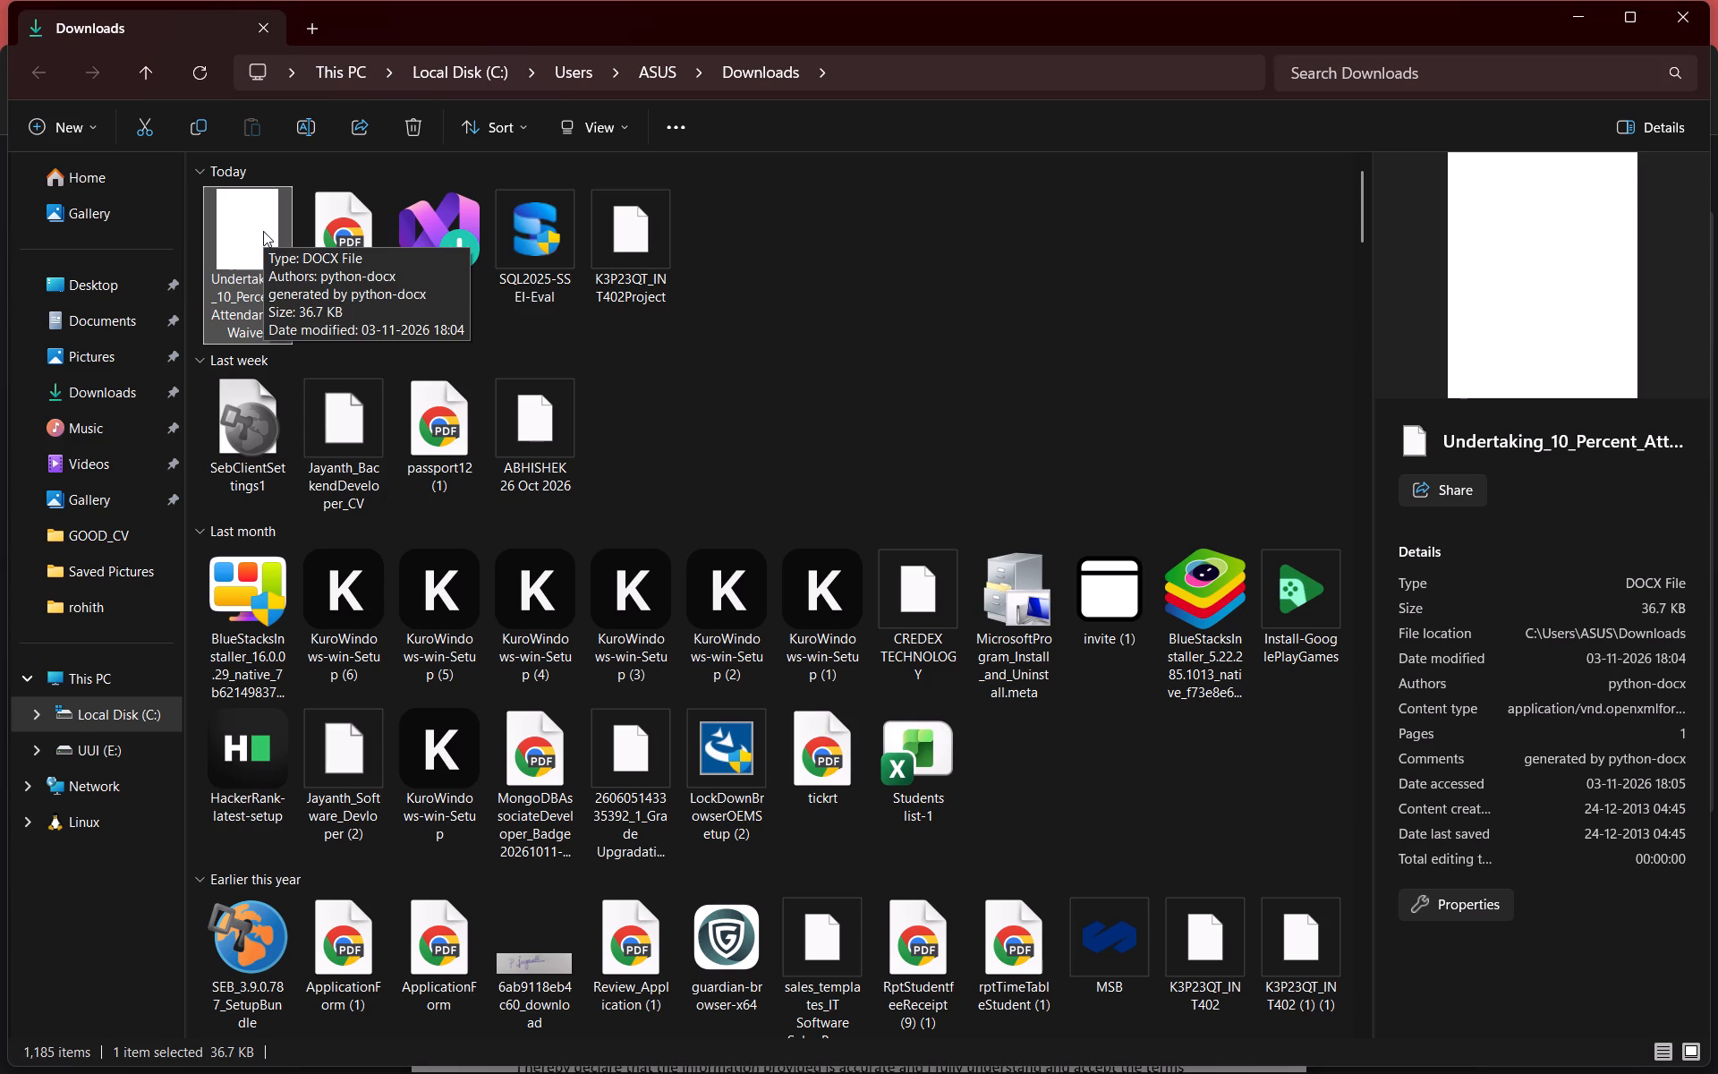
Open Undertaking_10_Percent_Attendance_Waiver from the Downloads folder with WPS Office in a maximised window.
{"action": "right_click", "coordinate": [241, 234]}
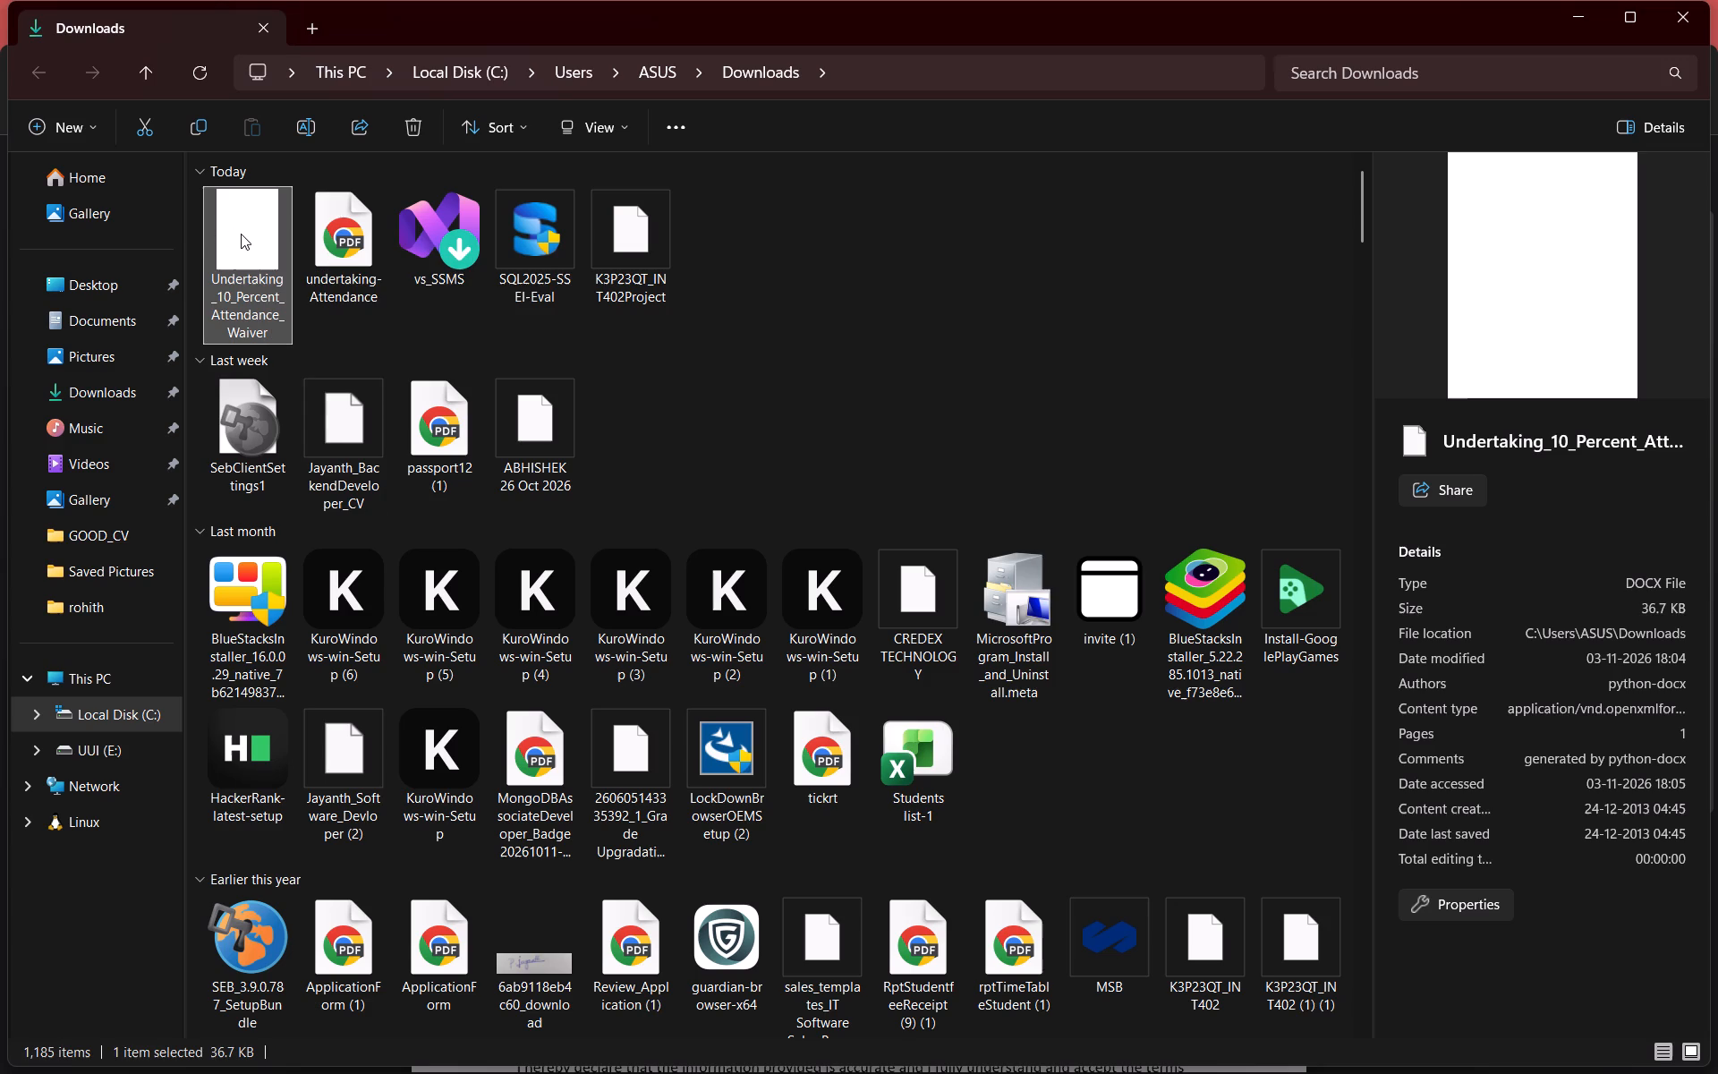
{"action": "right_click", "coordinate": [251, 277]}
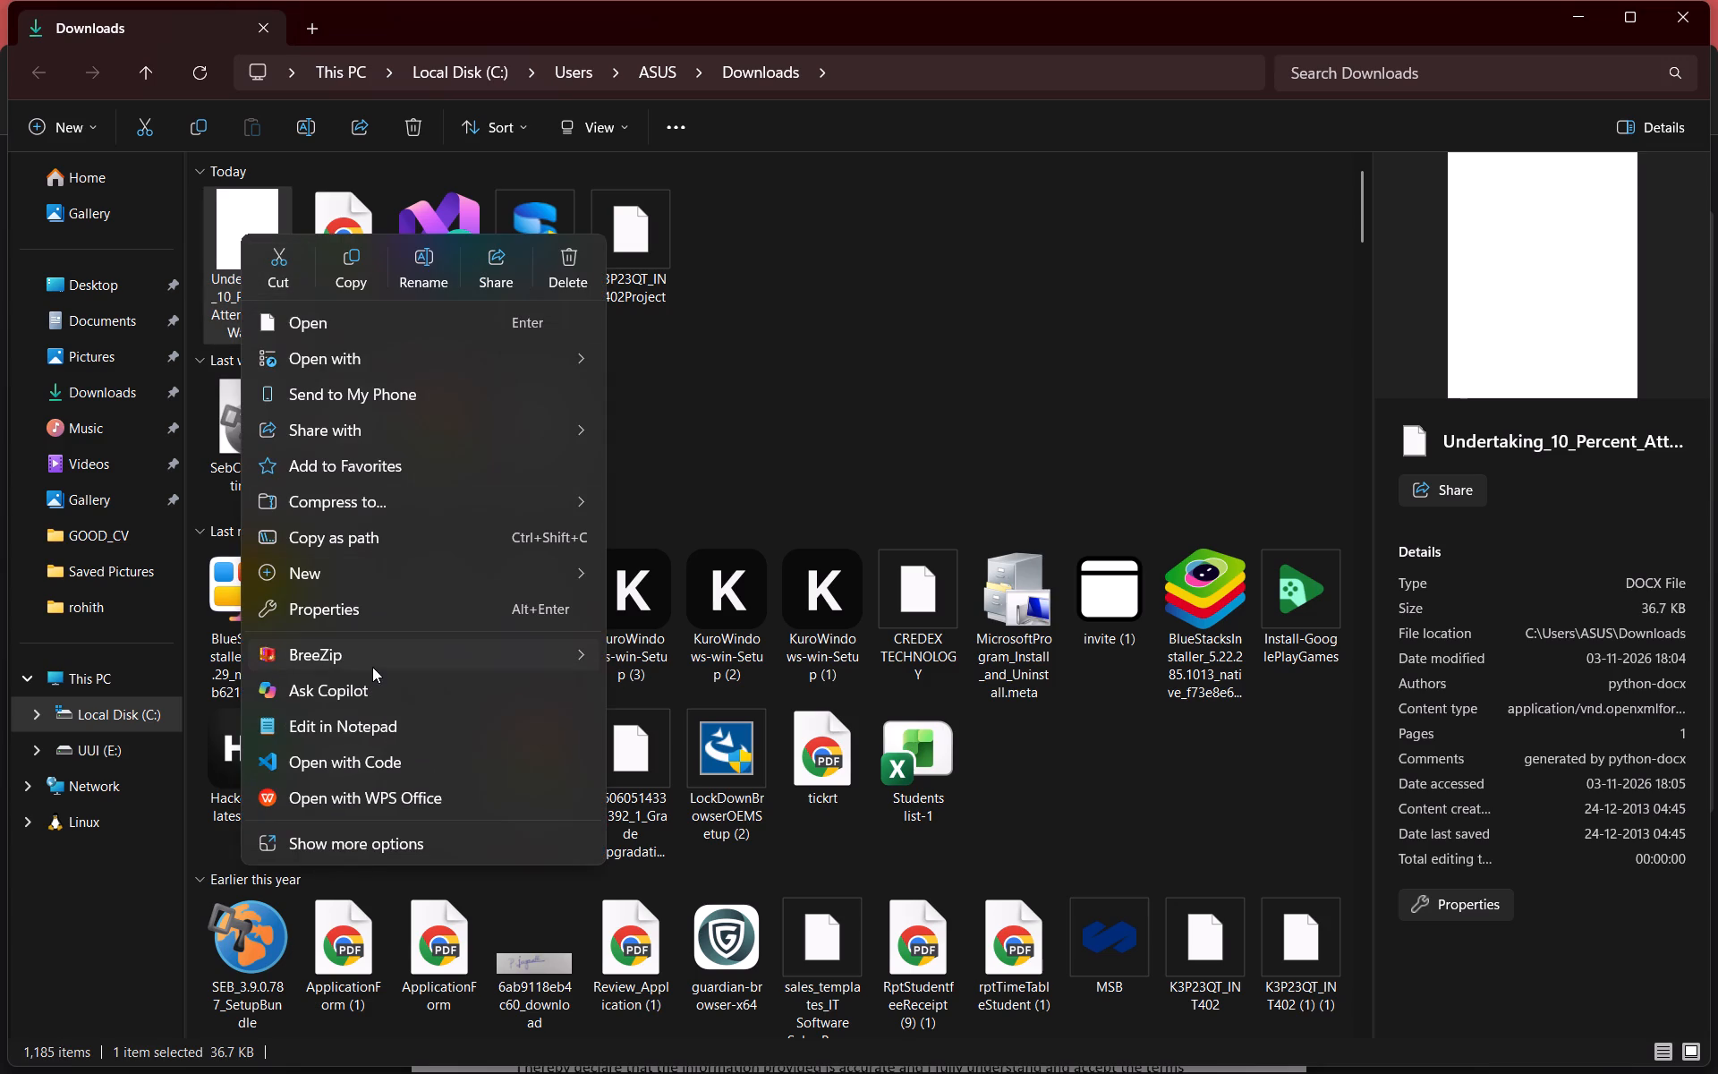
{"action": "left_click", "coordinate": [368, 804]}
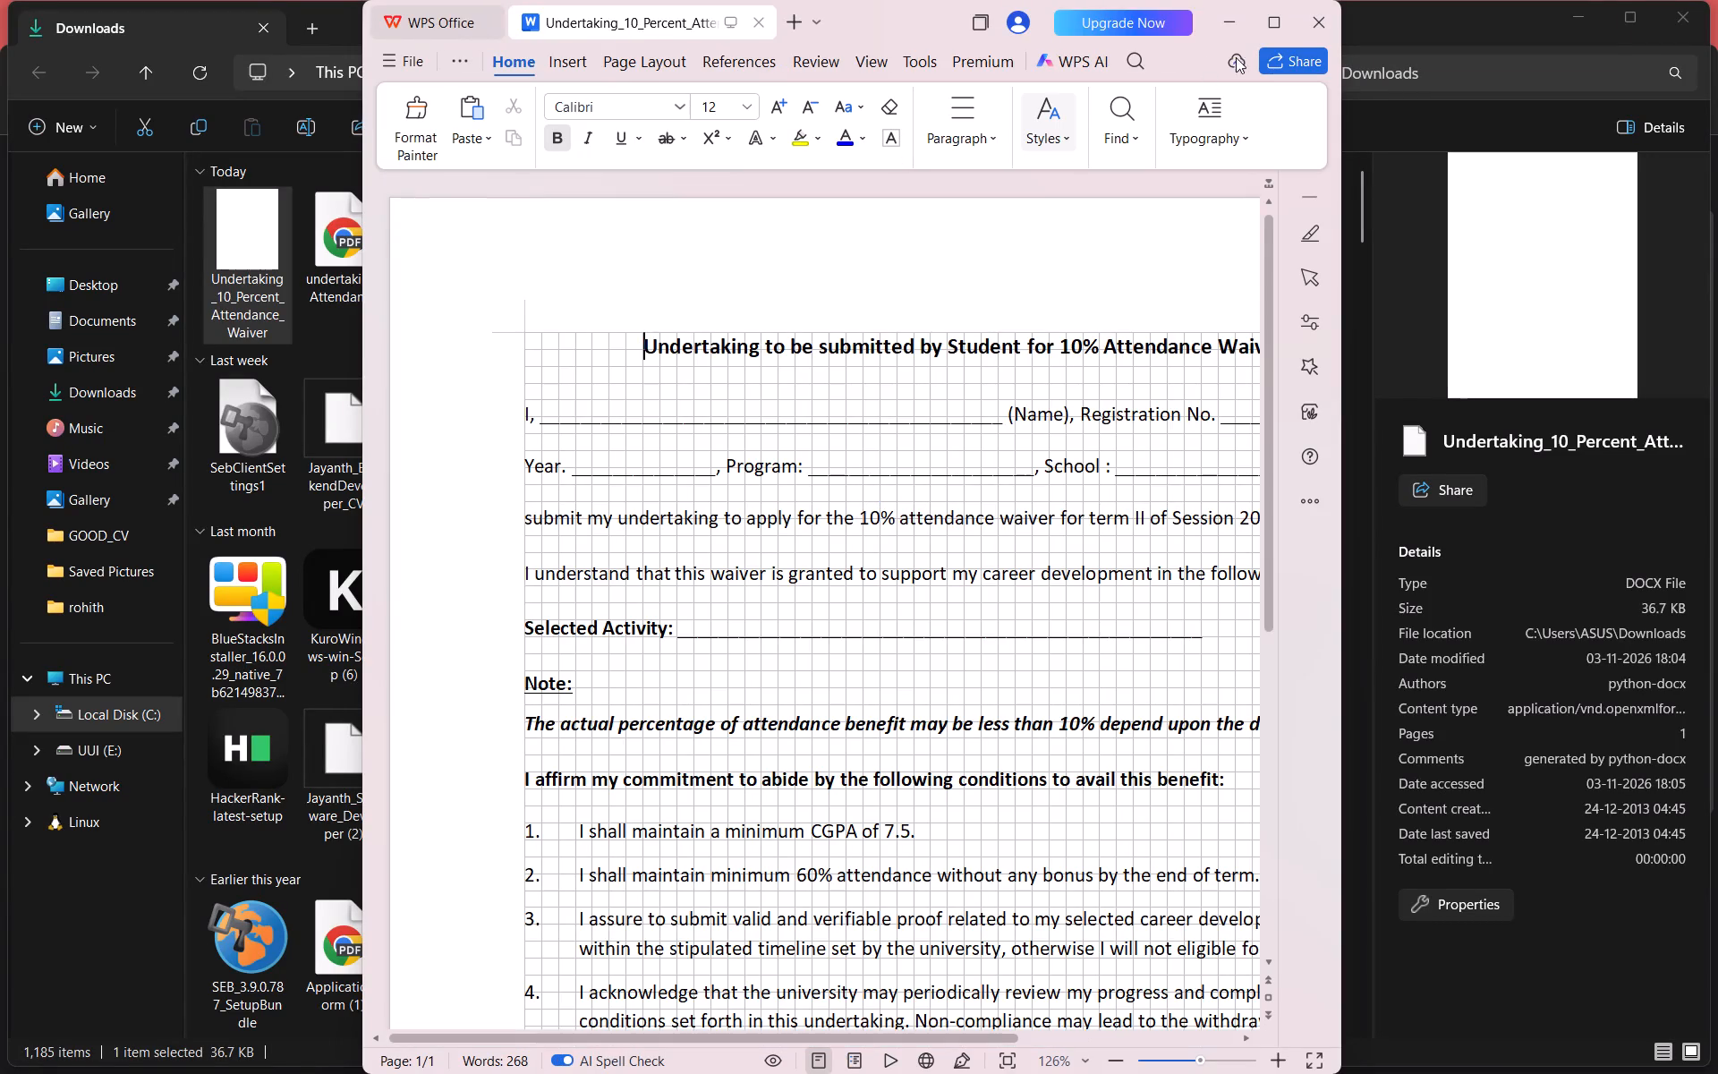
{"action": "left_click", "coordinate": [1275, 30]}
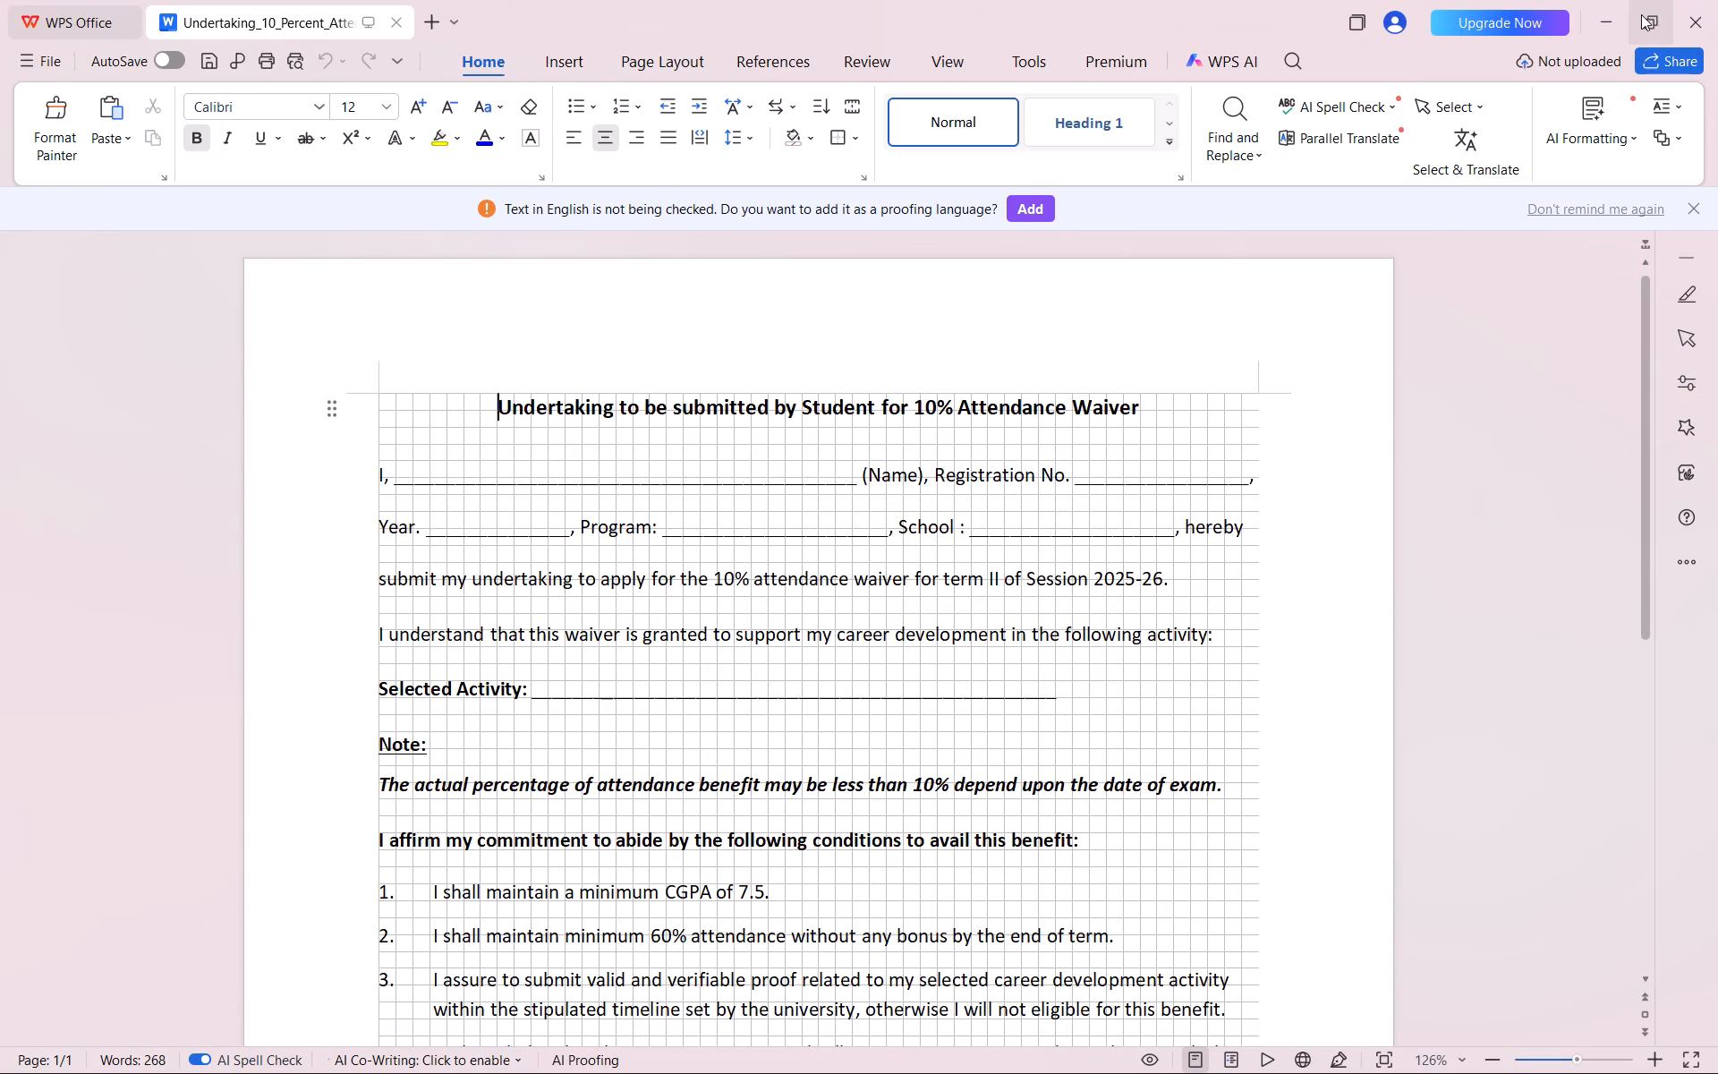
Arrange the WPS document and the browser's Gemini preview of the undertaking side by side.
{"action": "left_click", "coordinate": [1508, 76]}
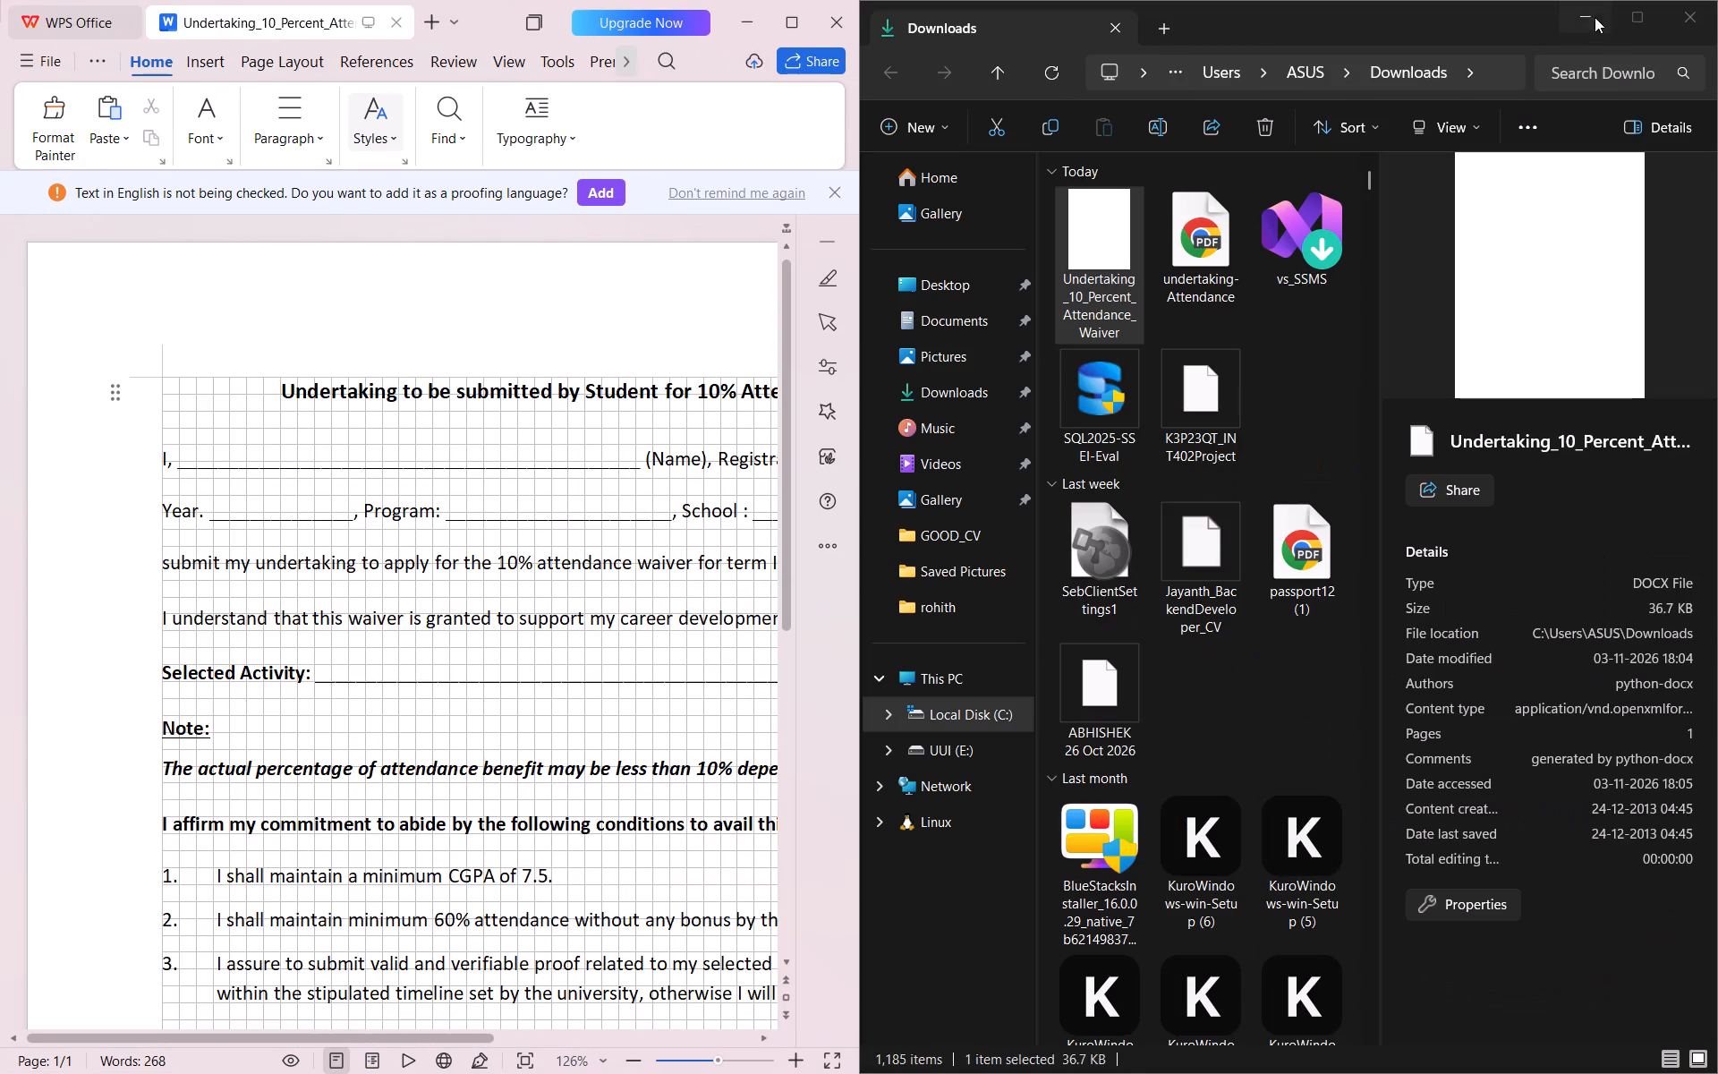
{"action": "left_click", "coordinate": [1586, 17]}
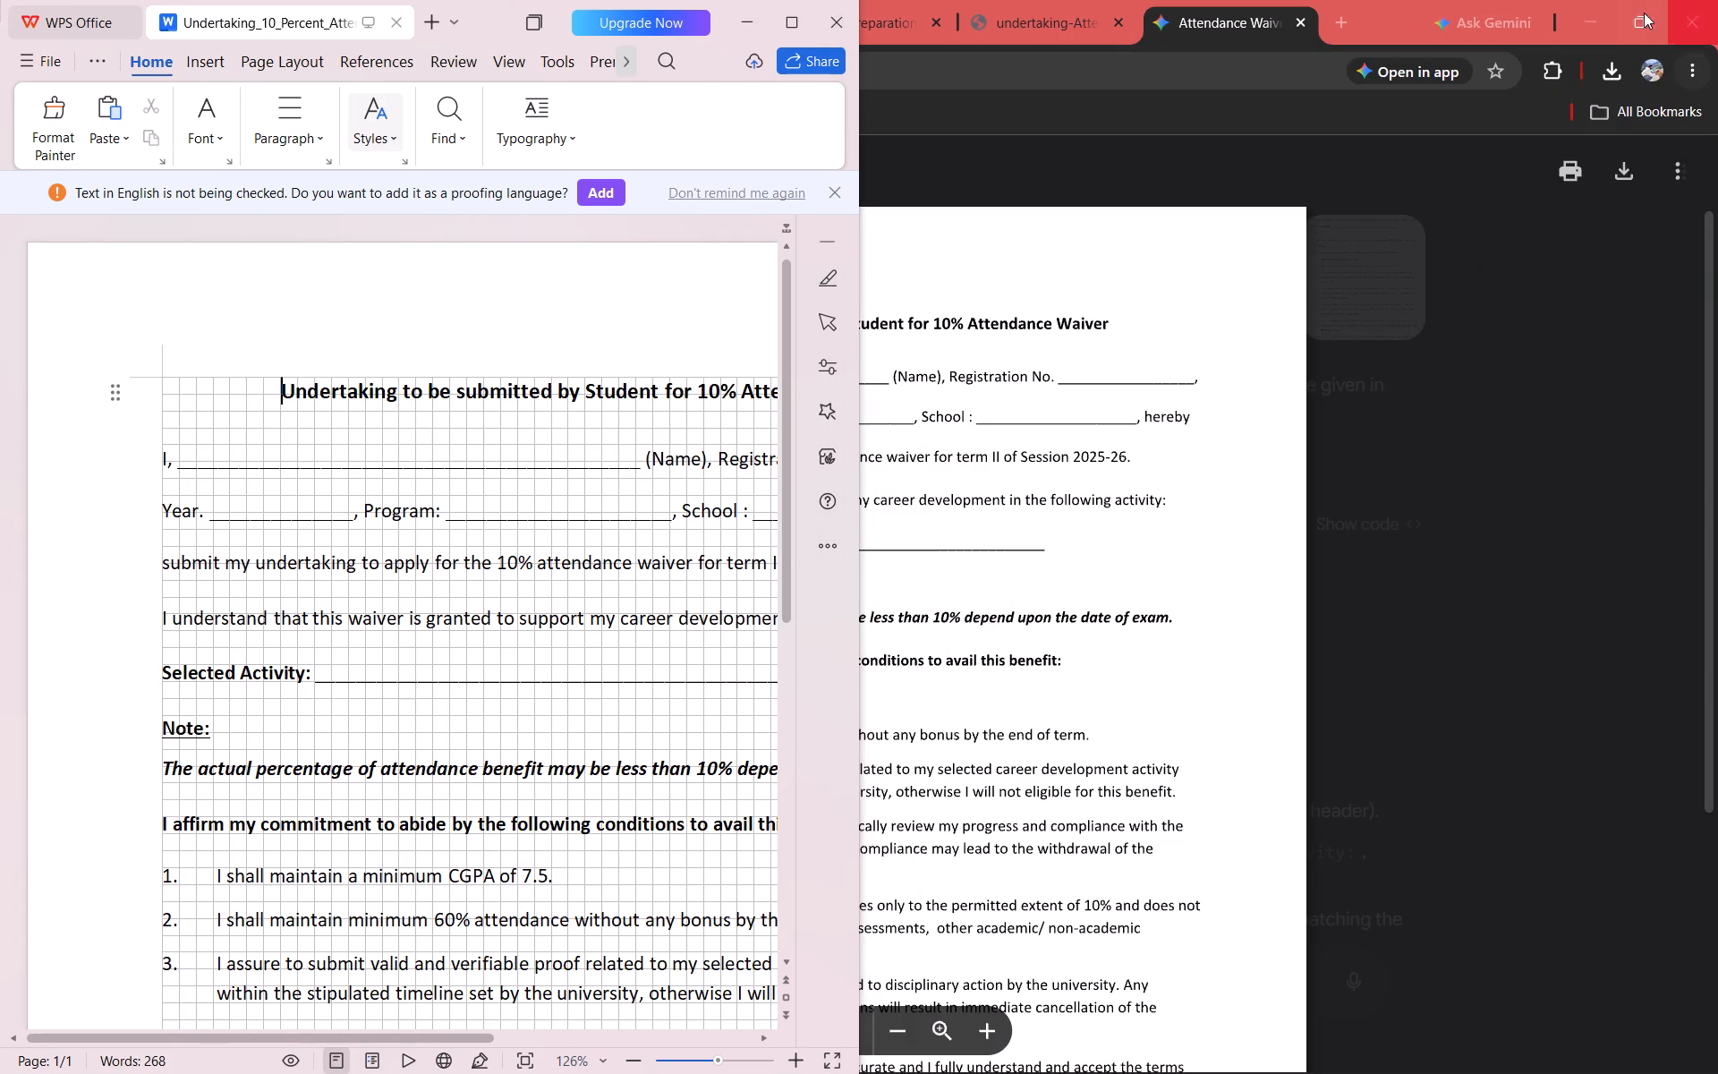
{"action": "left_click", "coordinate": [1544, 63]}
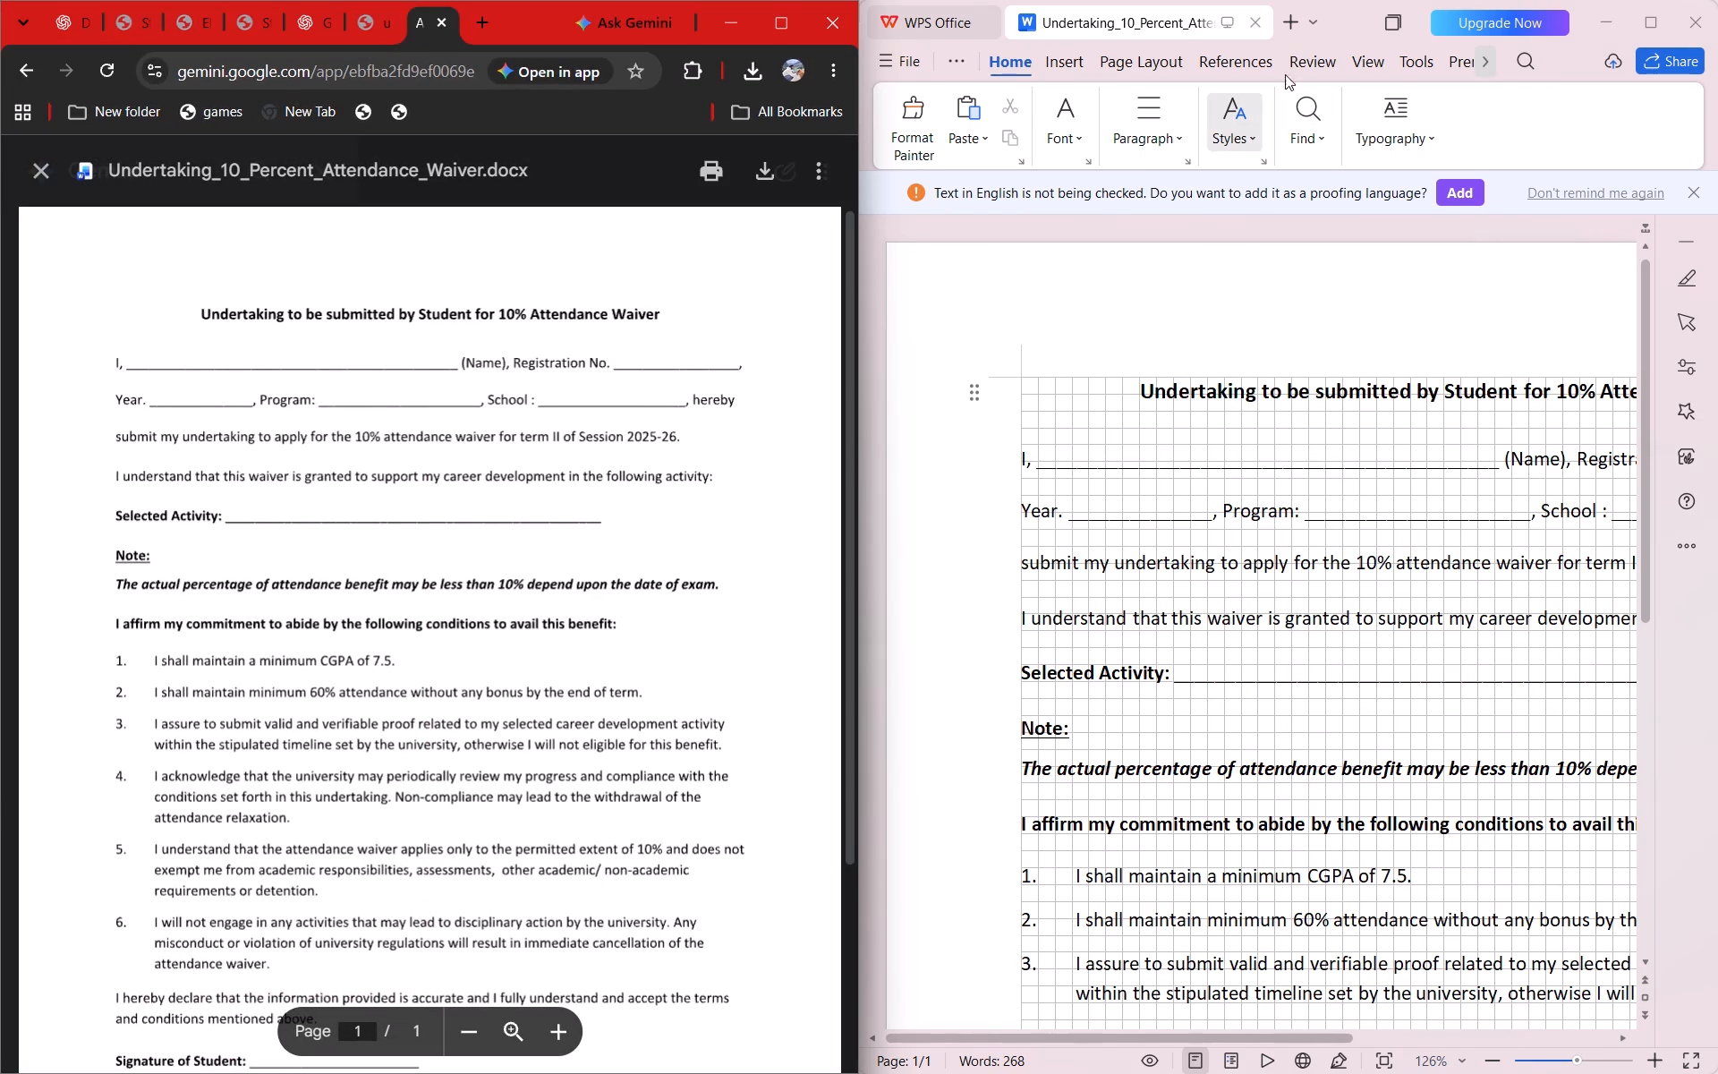
Maximise the WPS document window and hide the page gridlines.
{"action": "left_click", "coordinate": [1357, 54]}
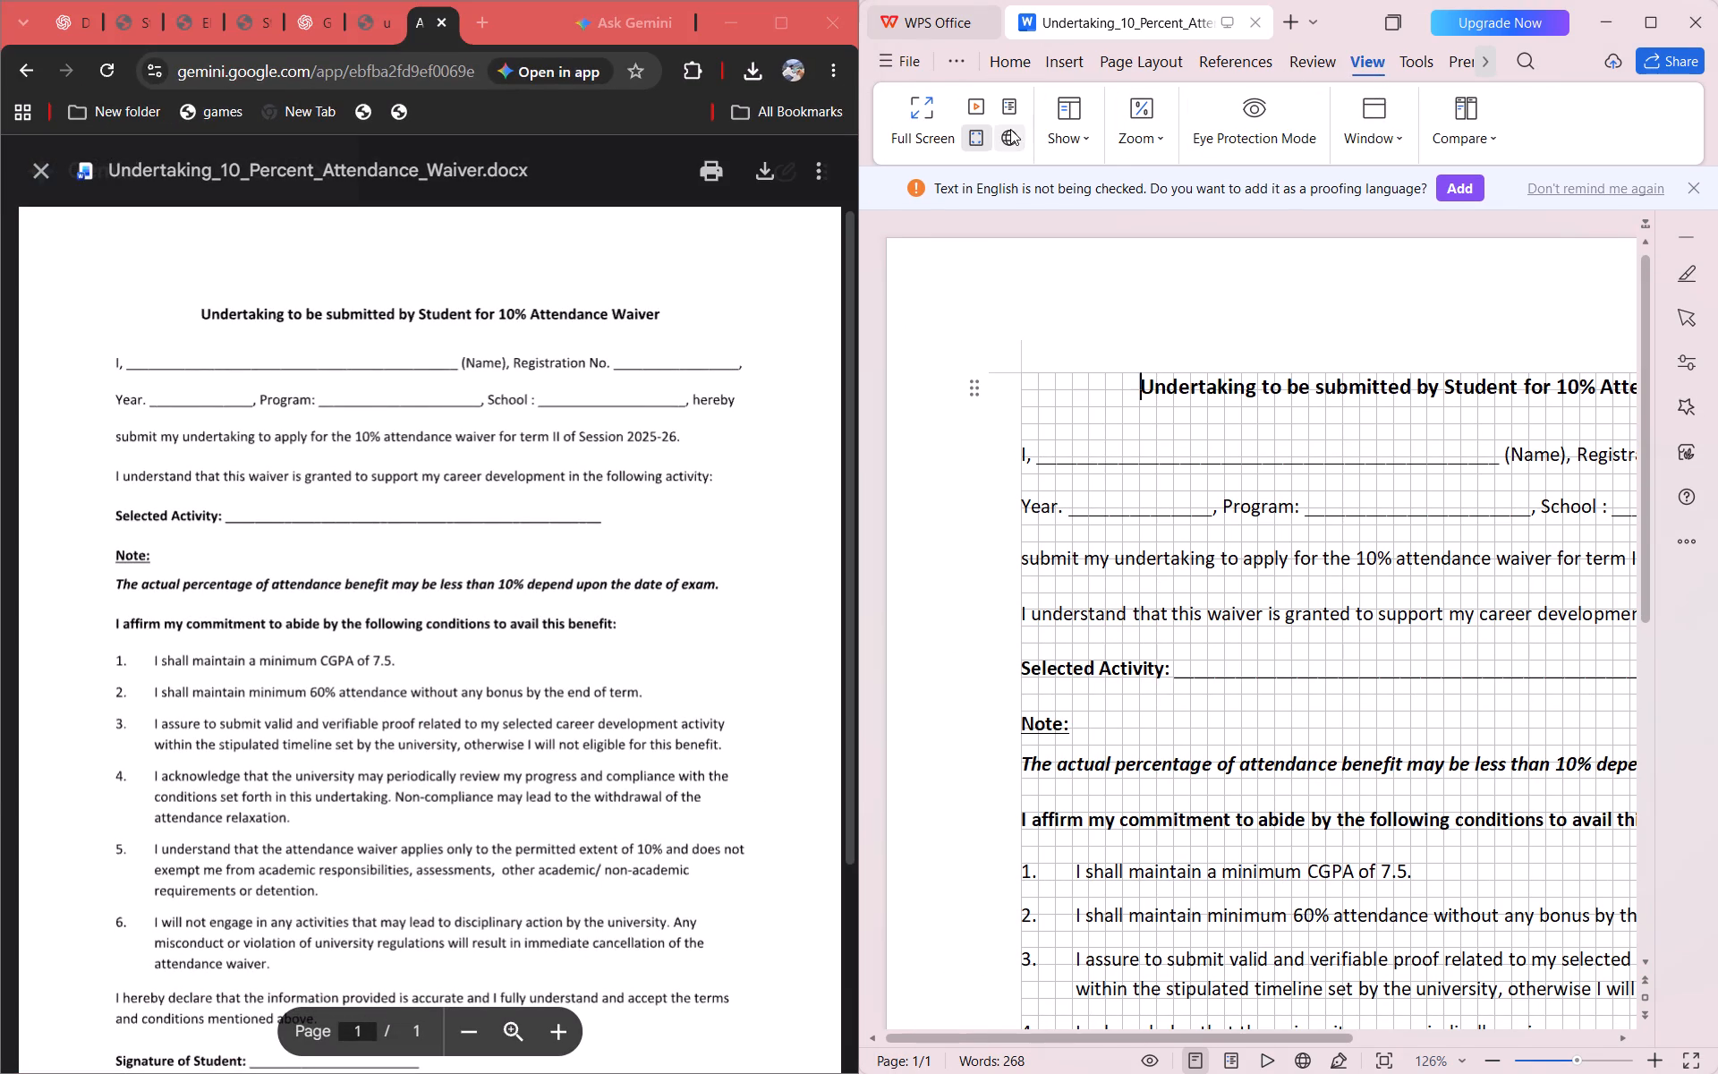
{"action": "left_click", "coordinate": [1652, 17]}
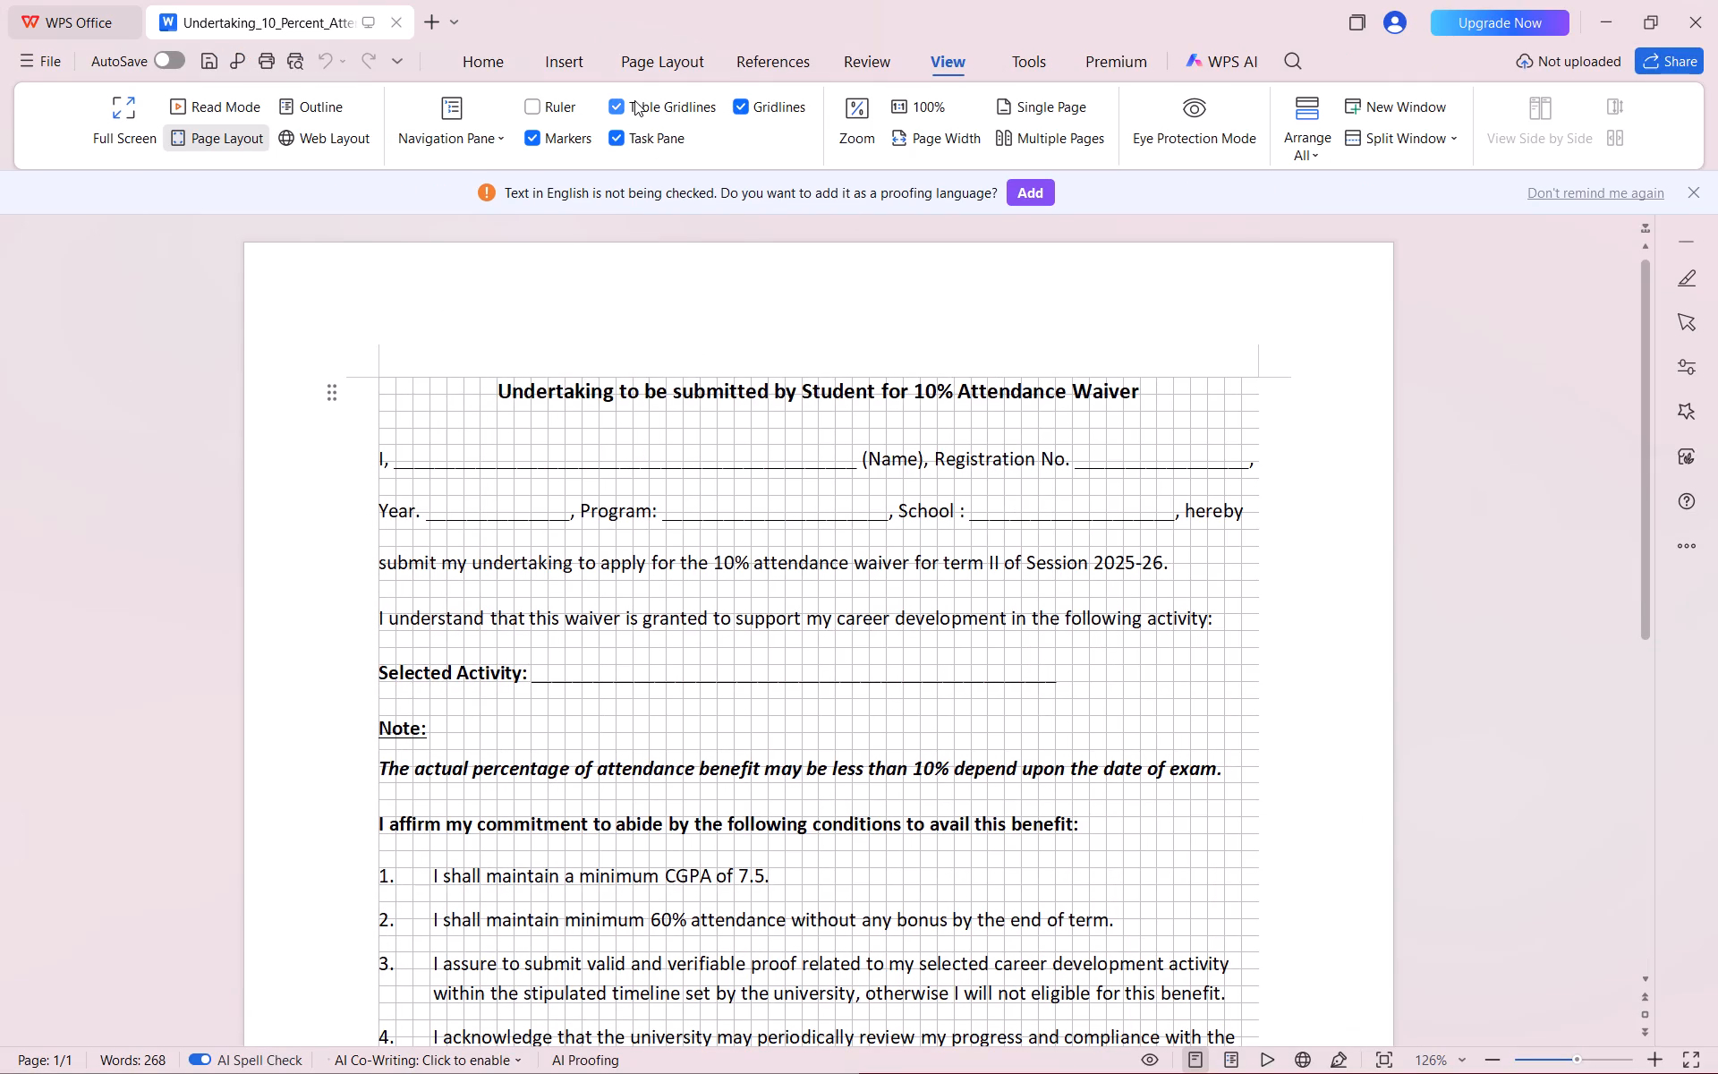
{"action": "left_click", "coordinate": [737, 100]}
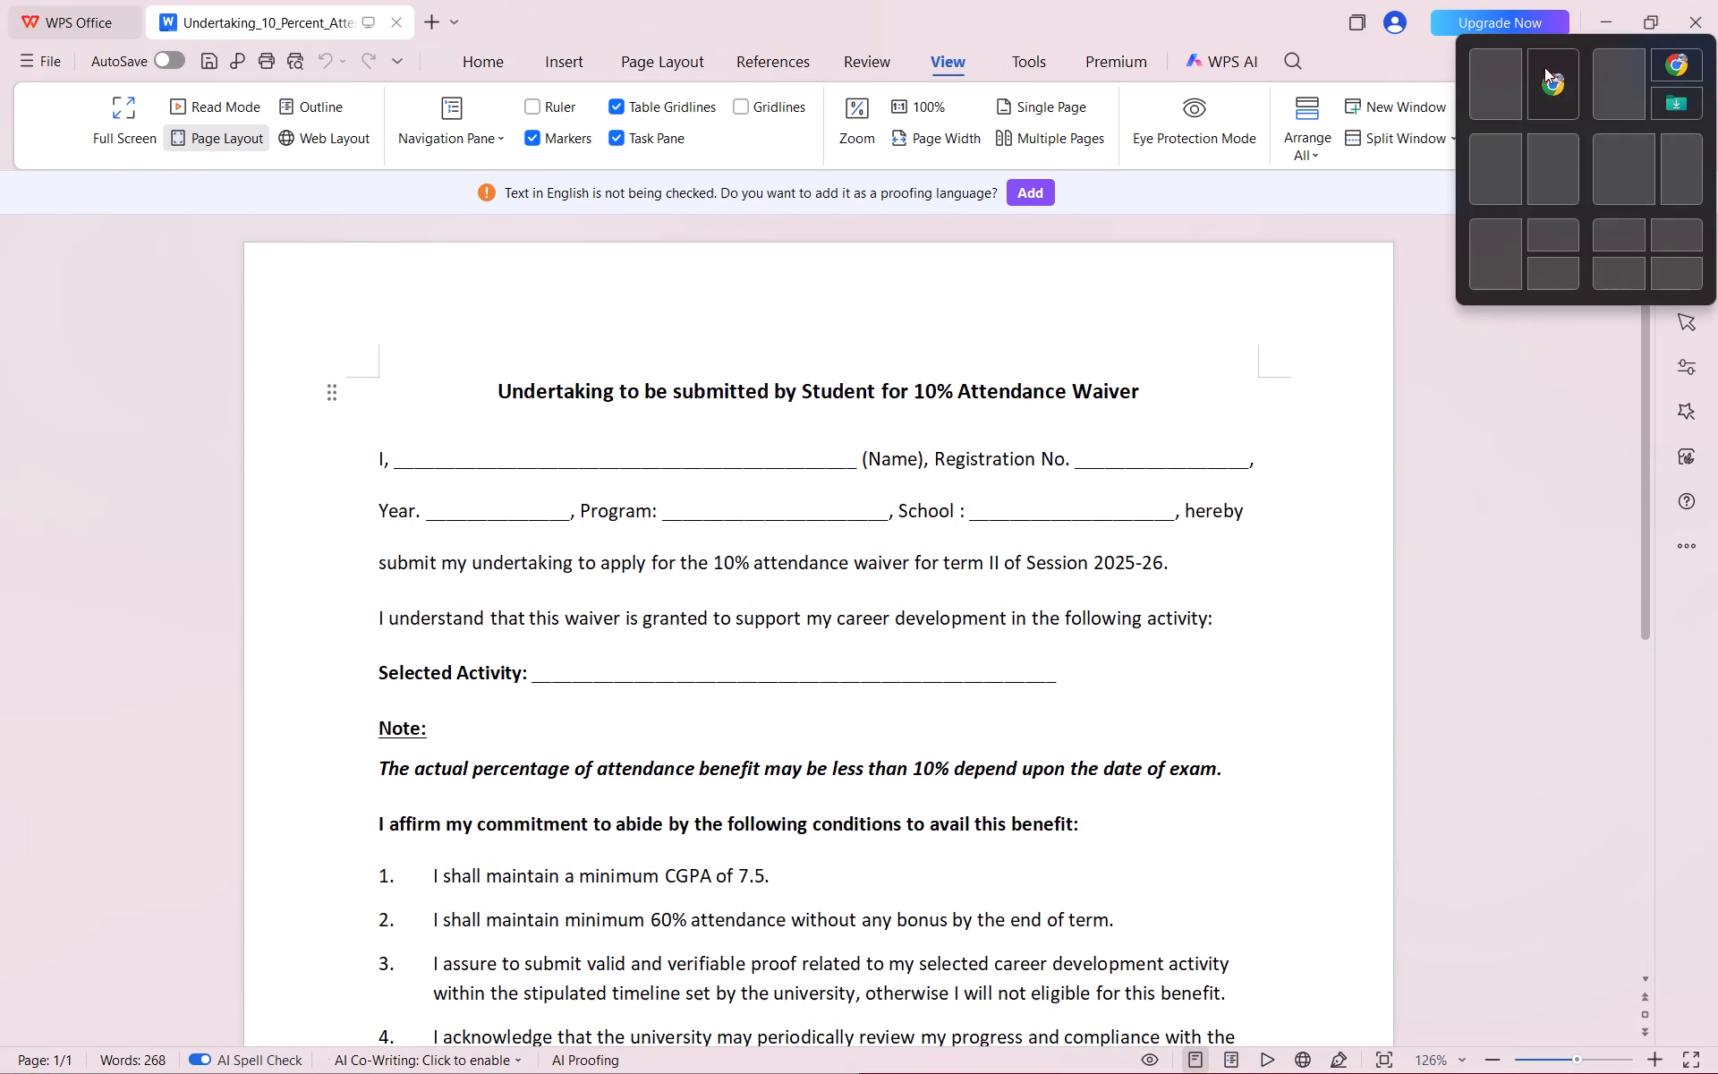
Arrange the WPS undertaking side by side with the browser's Gemini preview again, with the document in the first half.
{"action": "left_click", "coordinate": [1514, 83]}
{"action": "scroll", "coordinate": [629, 534], "scroll_direction": "down", "scroll_amount": 1}
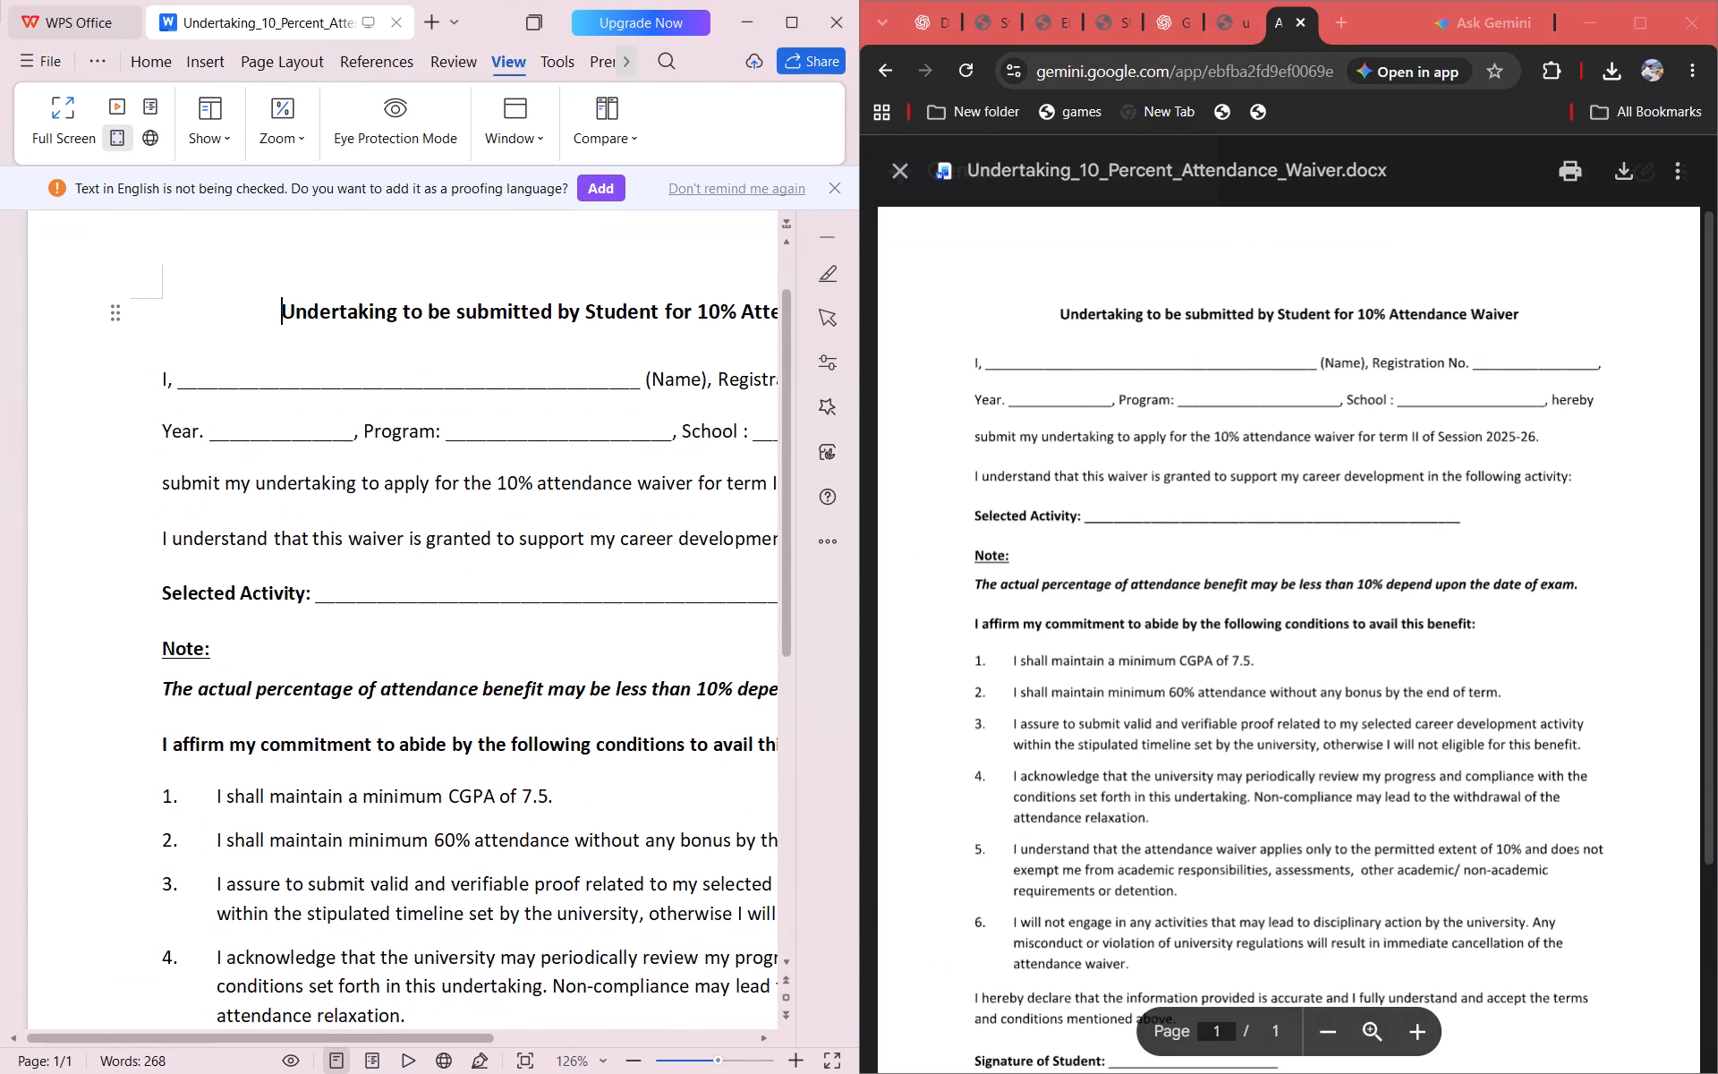
{"action": "scroll", "coordinate": [629, 534], "scroll_direction": "down", "scroll_amount": 1}
Shorten the underscore blank before "(Name)" in the undertaking's first line by deleting a long run of its underscores.
{"action": "left_click", "coordinate": [197, 364]}
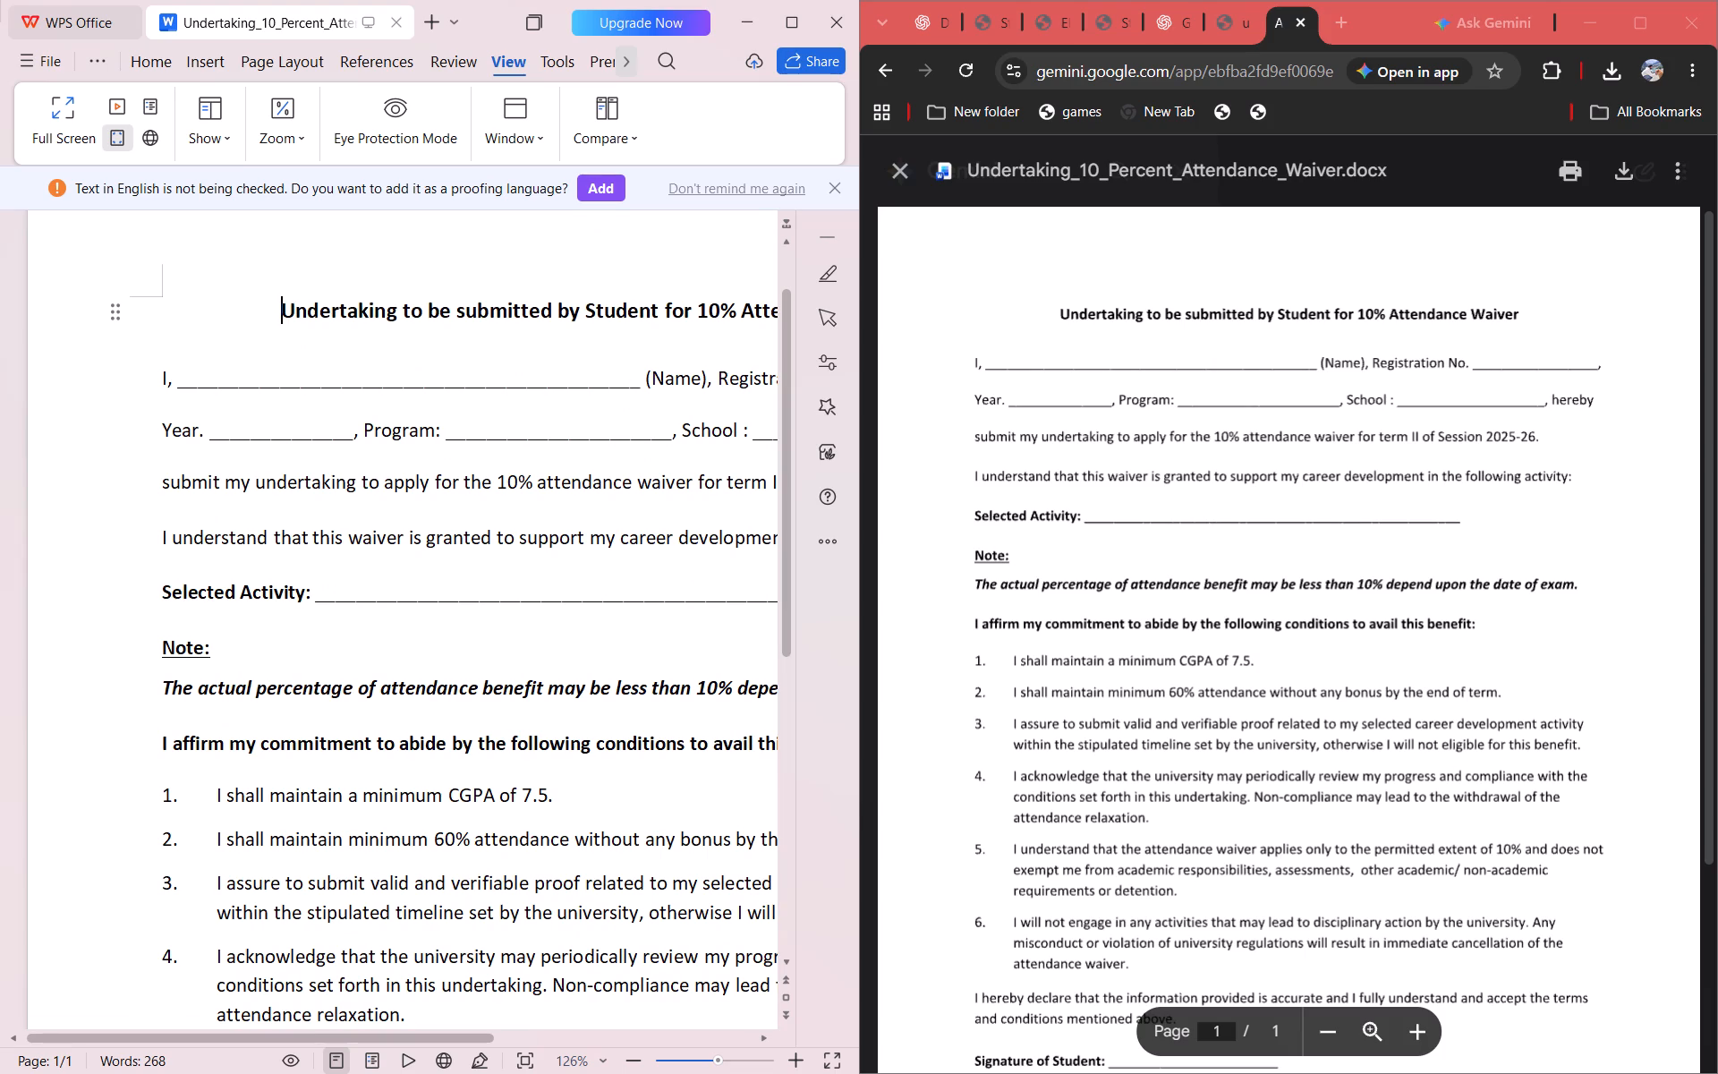
{"action": "left_click", "coordinate": [191, 383]}
{"action": "left_click", "coordinate": [209, 380]}
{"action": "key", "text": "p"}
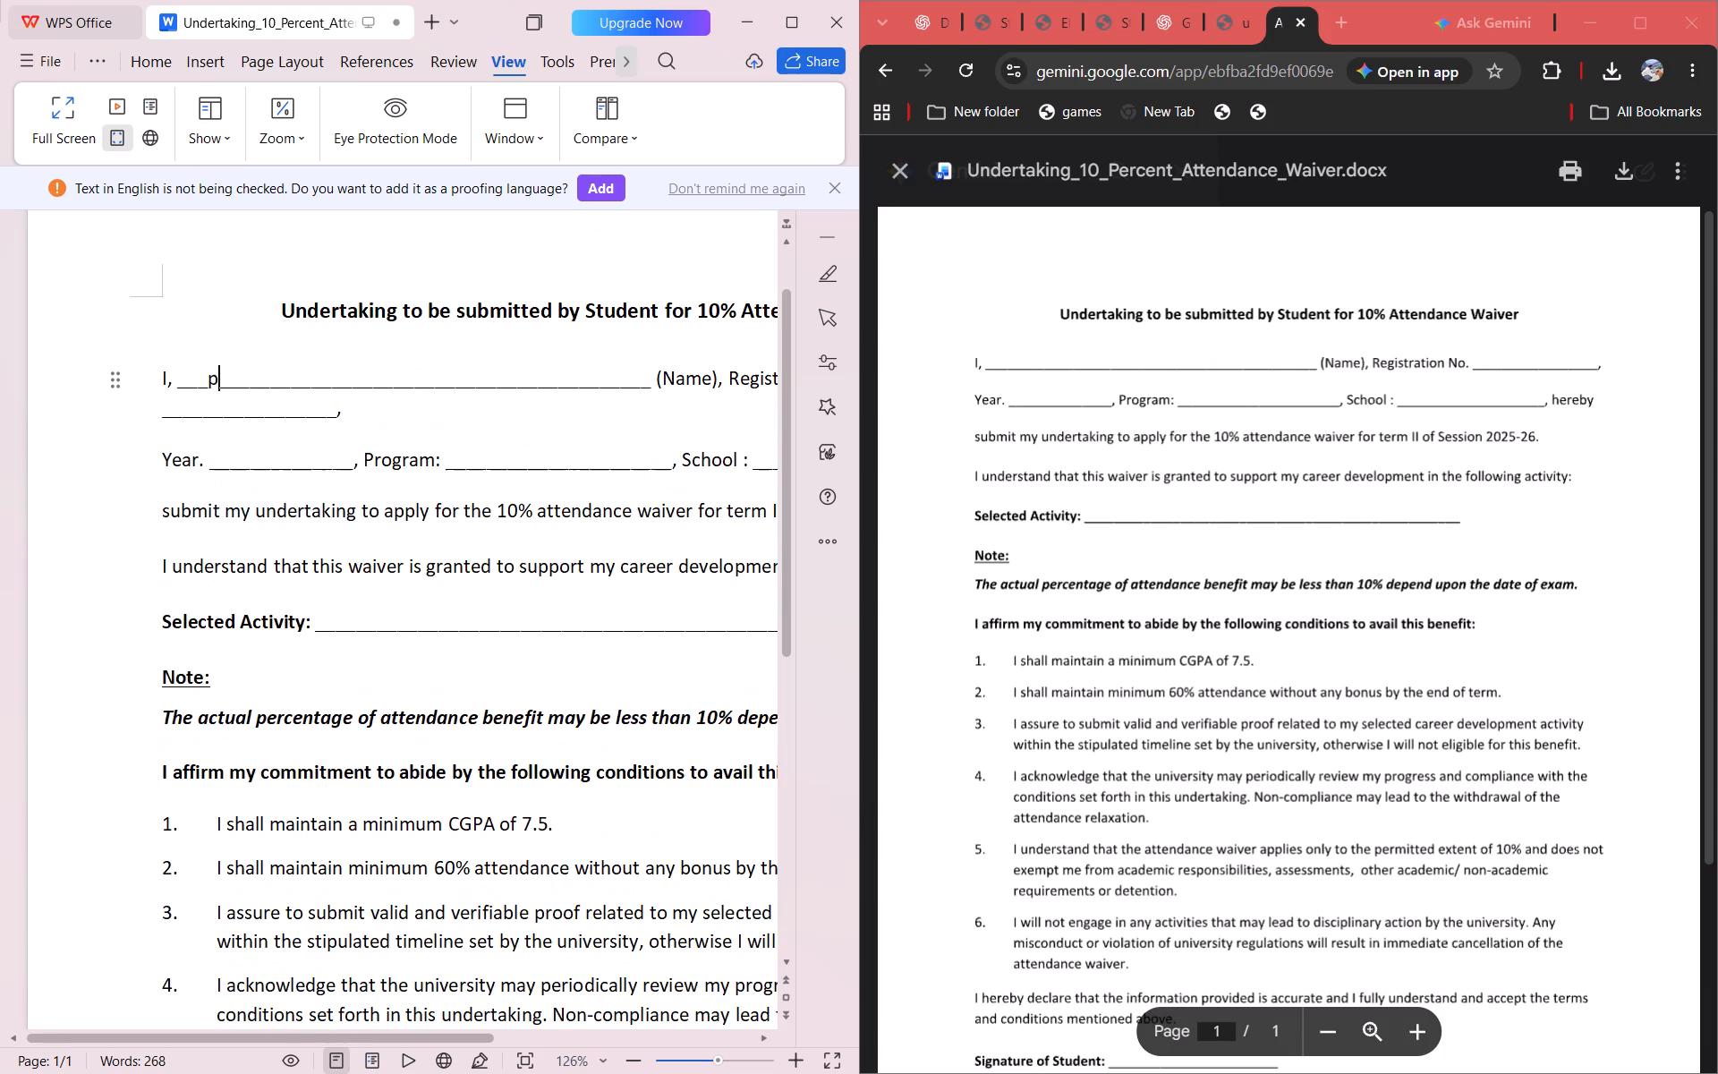
{"action": "key", "text": "BackSpace"}
{"action": "key", "text": "BackSpace"}
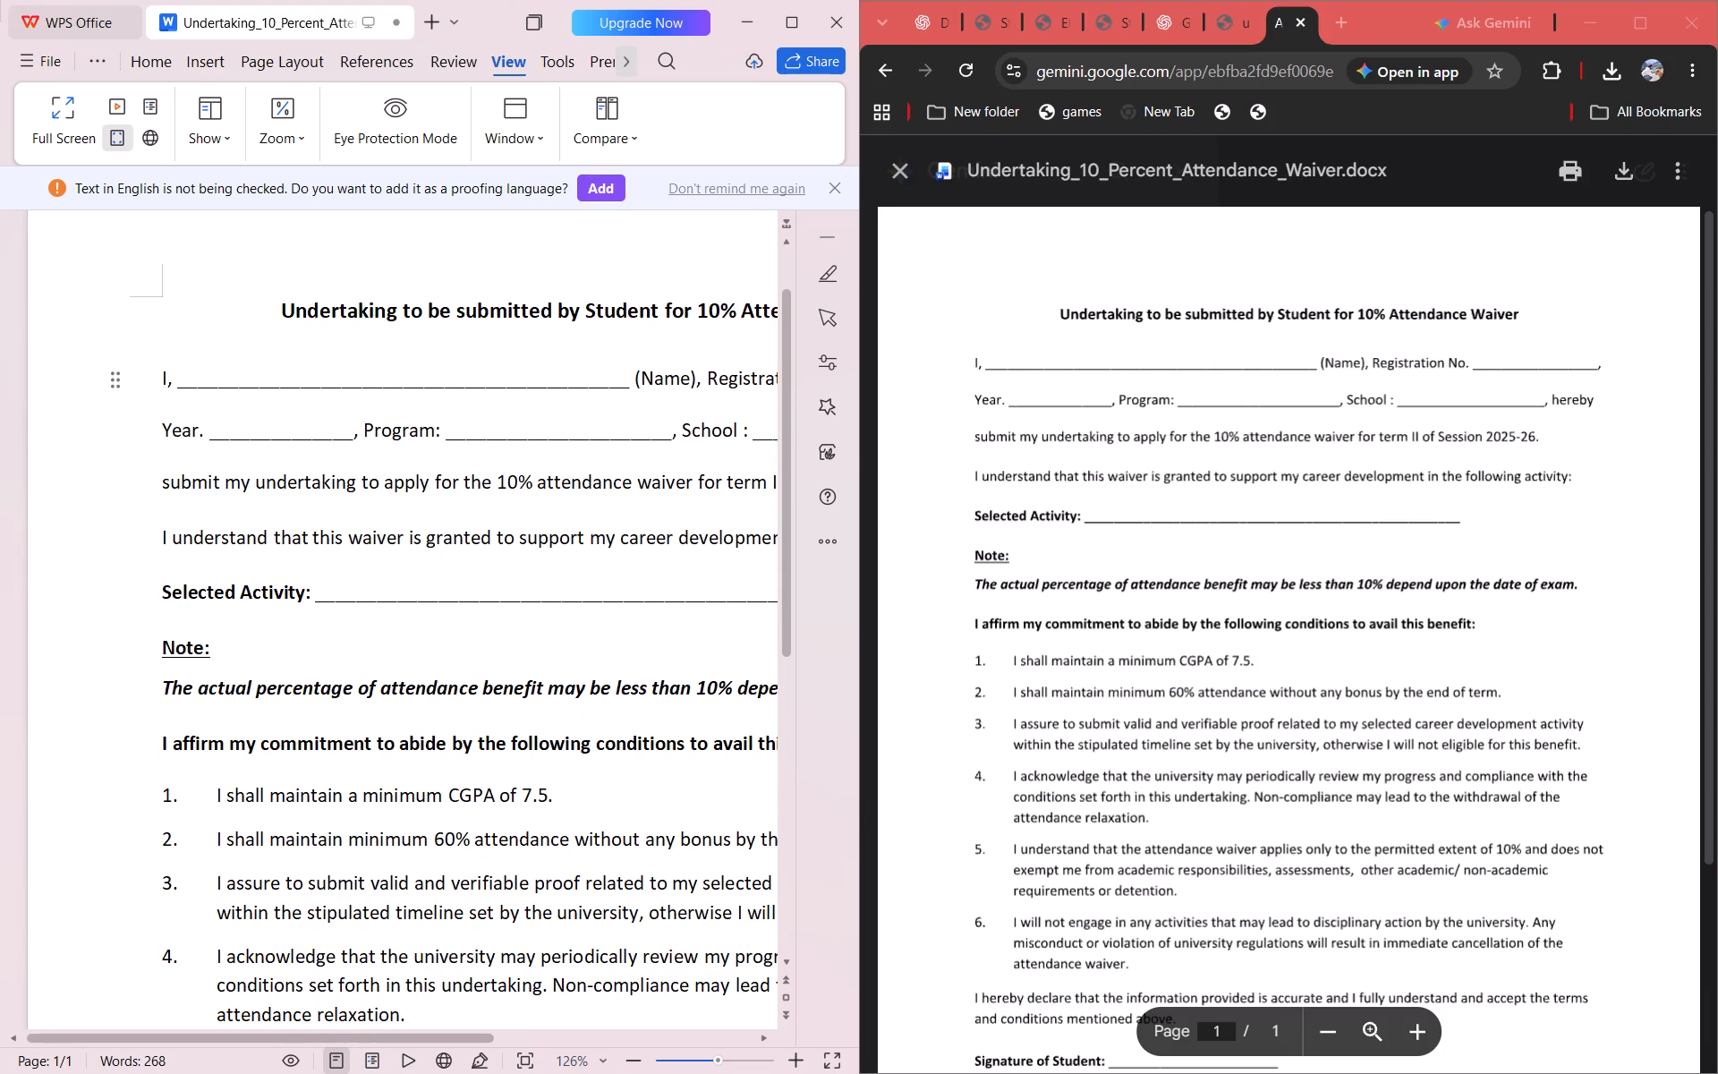
{"action": "key", "text": "Right"}
{"action": "key", "text": "Right"}
{"action": "key", "text": "Right"}
{"action": "key", "text": "Right"}
{"action": "key", "text": "Right"}
{"action": "key", "text": "Right"}
{"action": "key", "text": "Right"}
{"action": "key", "text": "Right"}
{"action": "key", "text": "Right"}
{"action": "key", "text": "Right"}
{"action": "key", "text": "Right"}
{"action": "key", "text": "Right"}
{"action": "key", "text": "Right"}
{"action": "key", "text": "Right"}
{"action": "key", "text": "Right"}
{"action": "key", "text": "Right"}
{"action": "key", "text": "Right"}
{"action": "key", "text": "Right"}
{"action": "key", "text": "Right"}
{"action": "key", "text": "Right"}
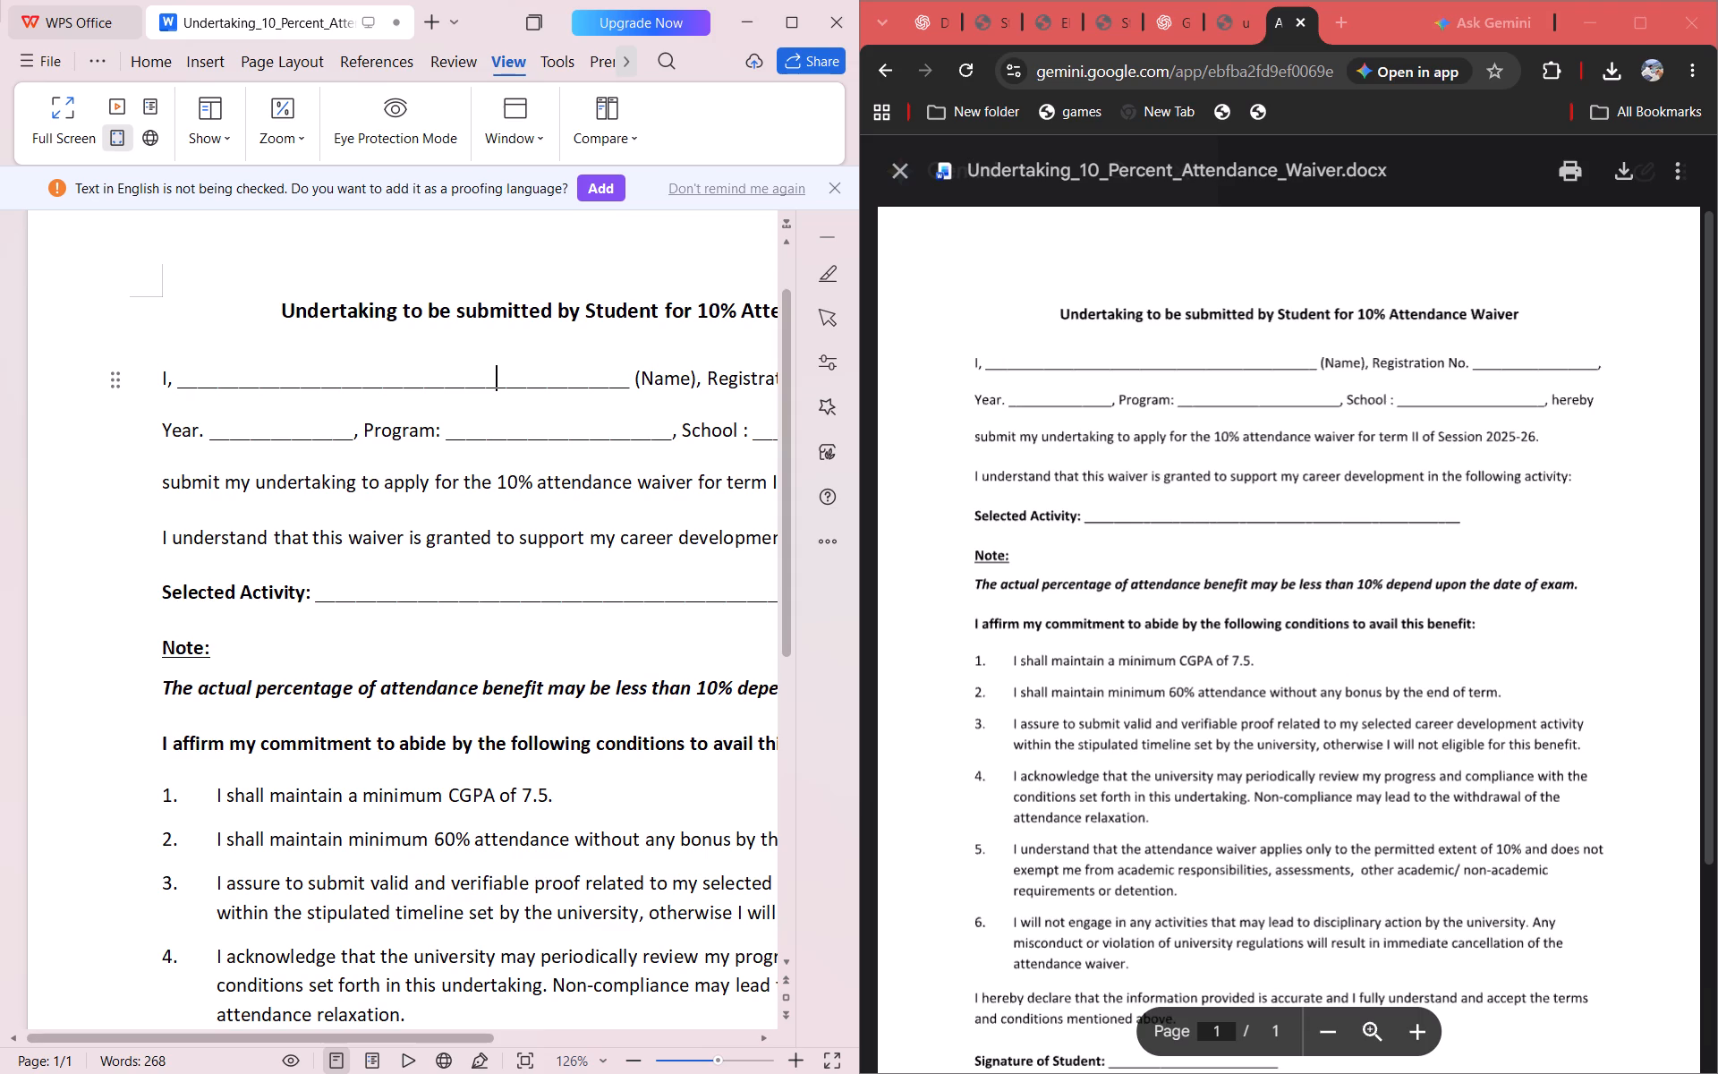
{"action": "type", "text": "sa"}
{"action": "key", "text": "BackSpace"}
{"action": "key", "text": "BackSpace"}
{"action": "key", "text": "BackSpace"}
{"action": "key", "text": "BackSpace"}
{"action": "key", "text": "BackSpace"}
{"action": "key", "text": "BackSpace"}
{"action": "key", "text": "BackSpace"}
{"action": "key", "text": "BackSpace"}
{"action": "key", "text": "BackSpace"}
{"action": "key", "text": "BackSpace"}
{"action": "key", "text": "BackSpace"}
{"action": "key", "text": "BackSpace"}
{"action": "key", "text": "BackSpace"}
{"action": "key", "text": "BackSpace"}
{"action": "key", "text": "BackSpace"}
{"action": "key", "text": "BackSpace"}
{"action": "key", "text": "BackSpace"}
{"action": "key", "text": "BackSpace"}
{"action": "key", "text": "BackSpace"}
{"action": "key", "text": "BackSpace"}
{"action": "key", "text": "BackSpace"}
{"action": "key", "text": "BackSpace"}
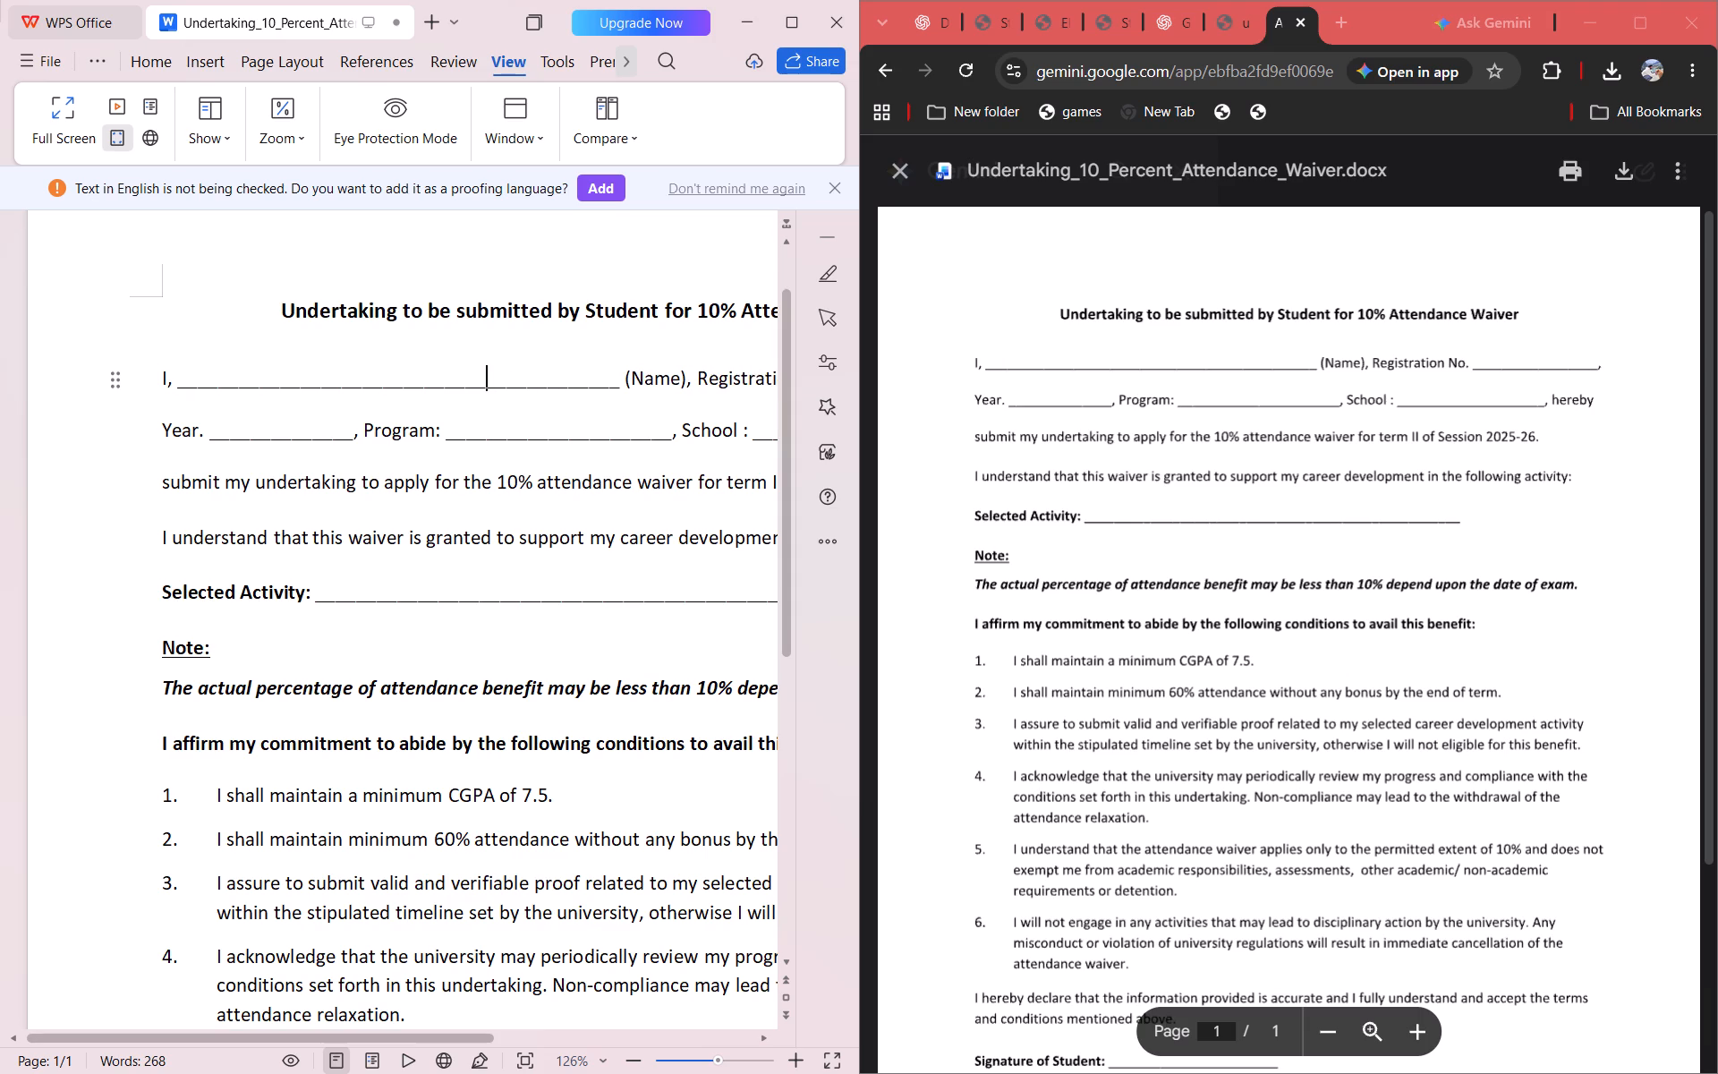
Enter the student's full name in lowercase in the name blank, after its first three underscores.
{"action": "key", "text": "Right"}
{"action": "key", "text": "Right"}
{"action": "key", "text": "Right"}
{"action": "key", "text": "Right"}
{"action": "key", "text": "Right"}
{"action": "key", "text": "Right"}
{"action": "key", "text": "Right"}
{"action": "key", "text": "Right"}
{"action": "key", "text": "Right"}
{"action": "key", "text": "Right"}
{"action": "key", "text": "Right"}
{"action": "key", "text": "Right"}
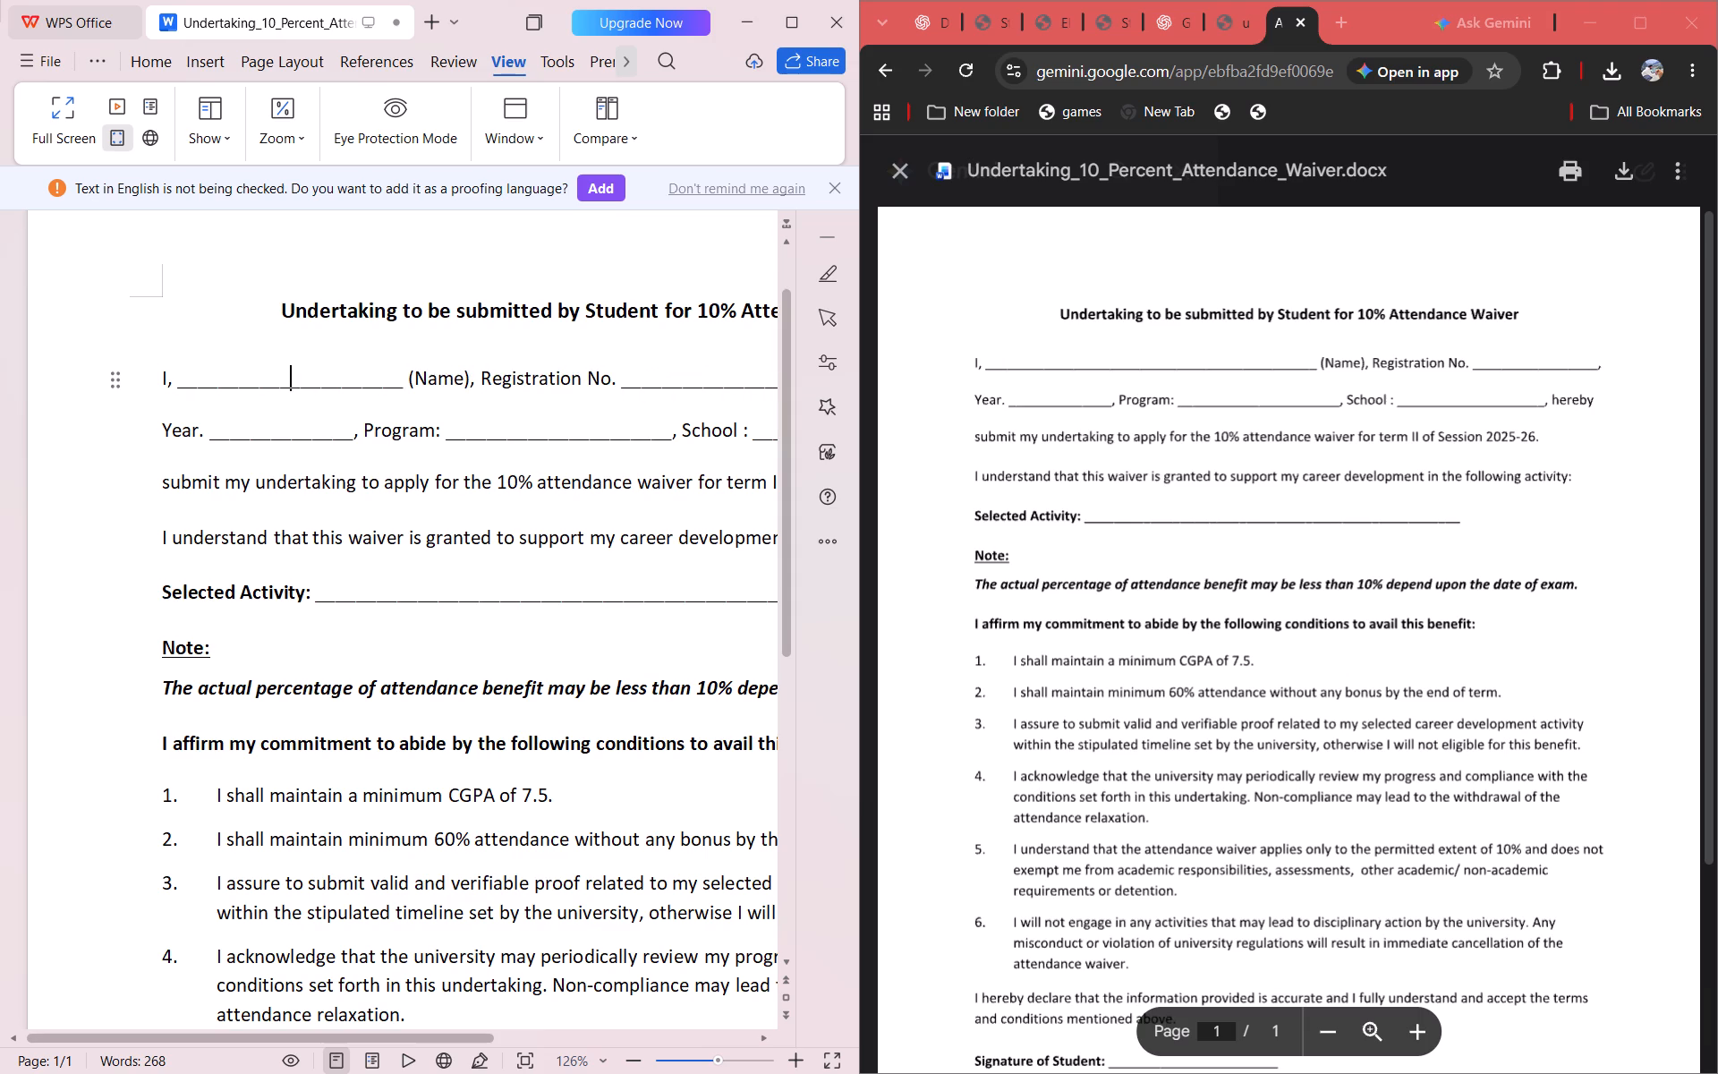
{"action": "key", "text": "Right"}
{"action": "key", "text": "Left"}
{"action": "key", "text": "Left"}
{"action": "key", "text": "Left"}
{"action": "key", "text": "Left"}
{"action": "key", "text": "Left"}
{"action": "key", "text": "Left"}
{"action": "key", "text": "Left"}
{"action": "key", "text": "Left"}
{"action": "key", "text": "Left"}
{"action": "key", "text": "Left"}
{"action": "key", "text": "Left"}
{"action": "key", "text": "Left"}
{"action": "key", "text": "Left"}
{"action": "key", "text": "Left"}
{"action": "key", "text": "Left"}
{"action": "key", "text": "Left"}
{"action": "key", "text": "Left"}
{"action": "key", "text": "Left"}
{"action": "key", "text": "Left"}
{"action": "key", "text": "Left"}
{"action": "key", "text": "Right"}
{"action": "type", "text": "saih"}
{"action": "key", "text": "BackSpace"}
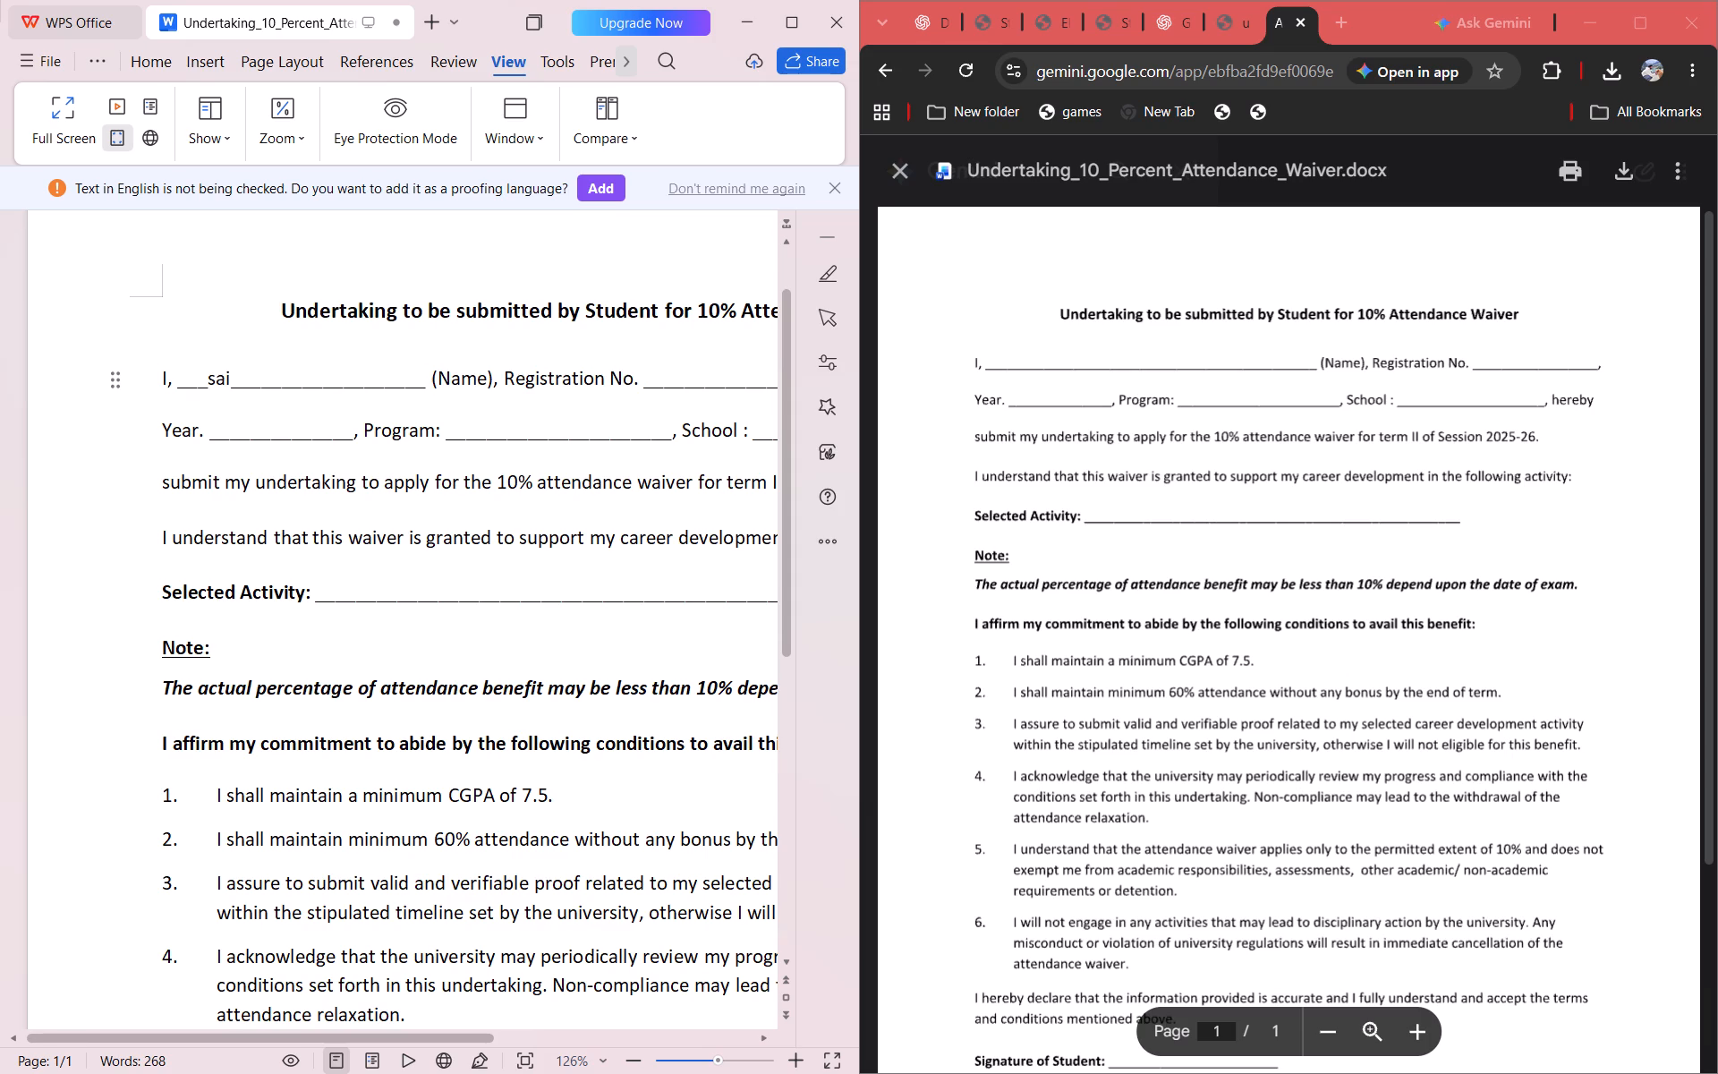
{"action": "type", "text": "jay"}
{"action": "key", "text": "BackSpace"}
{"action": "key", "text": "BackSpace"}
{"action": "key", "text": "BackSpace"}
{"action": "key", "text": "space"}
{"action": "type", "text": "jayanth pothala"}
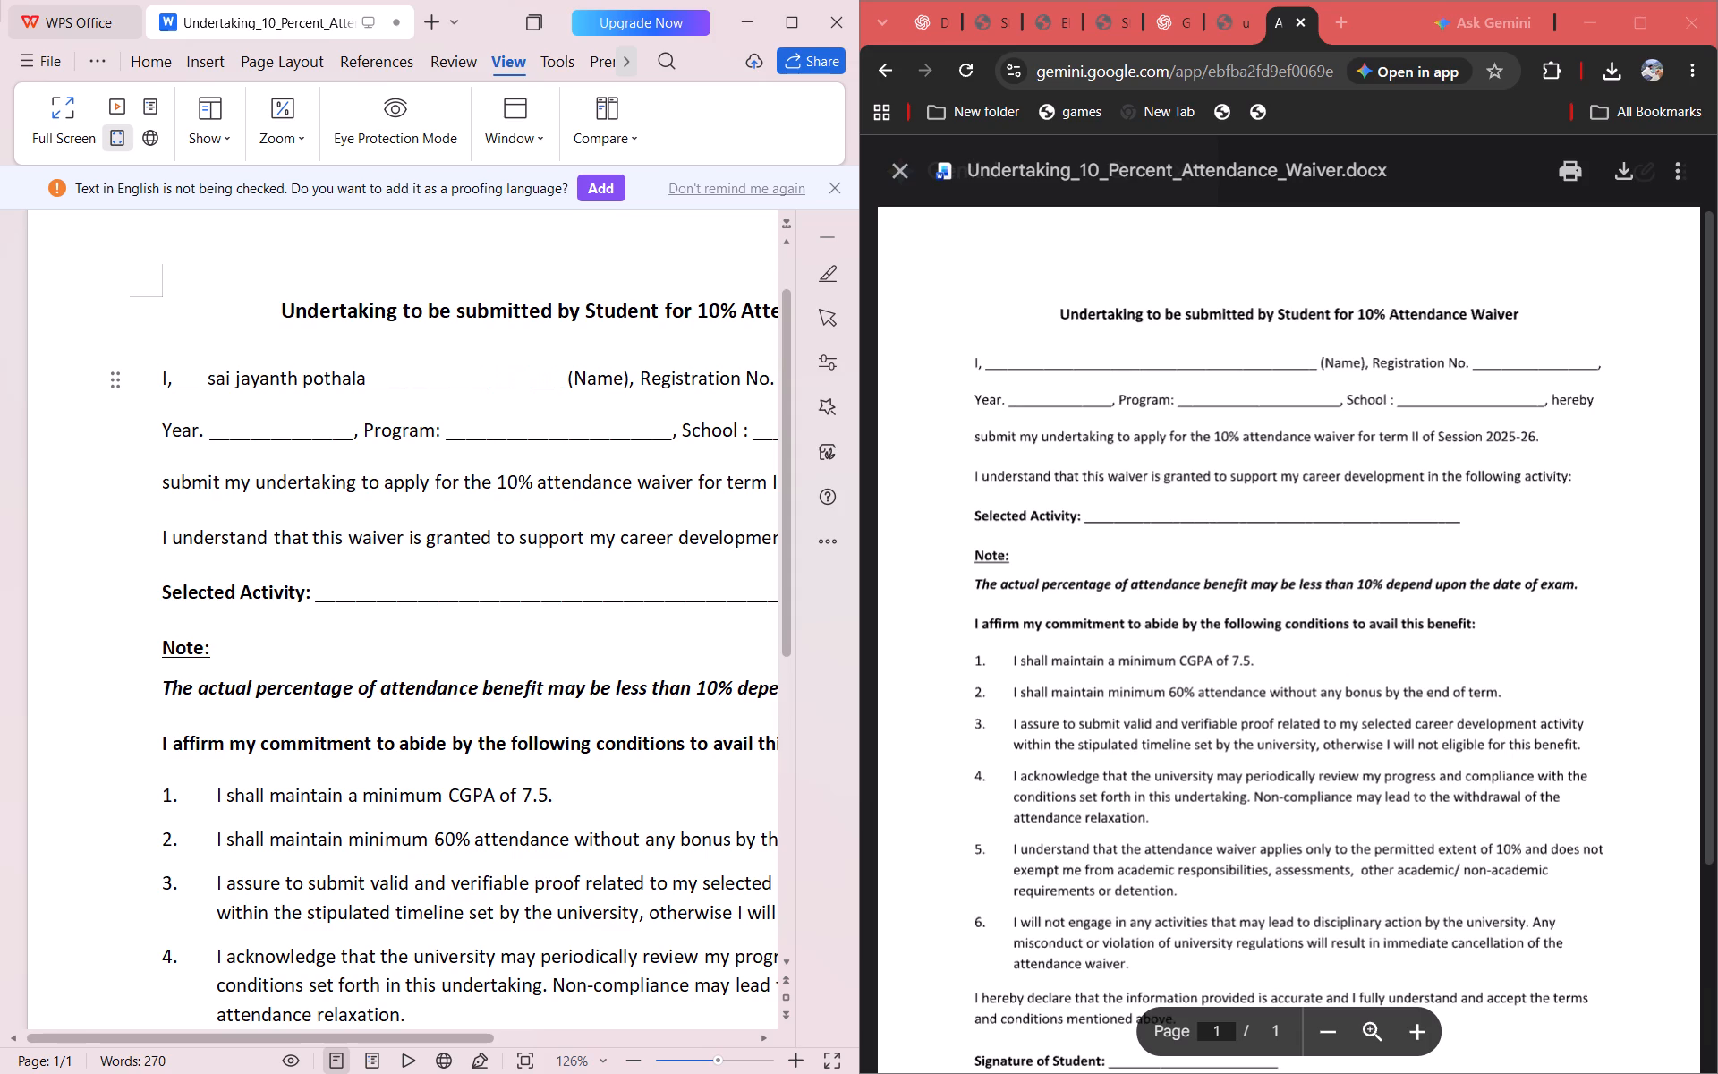
Delete the leftover underscores between the student's name and "(Name)", keeping the whole name and a single space before the bracket.
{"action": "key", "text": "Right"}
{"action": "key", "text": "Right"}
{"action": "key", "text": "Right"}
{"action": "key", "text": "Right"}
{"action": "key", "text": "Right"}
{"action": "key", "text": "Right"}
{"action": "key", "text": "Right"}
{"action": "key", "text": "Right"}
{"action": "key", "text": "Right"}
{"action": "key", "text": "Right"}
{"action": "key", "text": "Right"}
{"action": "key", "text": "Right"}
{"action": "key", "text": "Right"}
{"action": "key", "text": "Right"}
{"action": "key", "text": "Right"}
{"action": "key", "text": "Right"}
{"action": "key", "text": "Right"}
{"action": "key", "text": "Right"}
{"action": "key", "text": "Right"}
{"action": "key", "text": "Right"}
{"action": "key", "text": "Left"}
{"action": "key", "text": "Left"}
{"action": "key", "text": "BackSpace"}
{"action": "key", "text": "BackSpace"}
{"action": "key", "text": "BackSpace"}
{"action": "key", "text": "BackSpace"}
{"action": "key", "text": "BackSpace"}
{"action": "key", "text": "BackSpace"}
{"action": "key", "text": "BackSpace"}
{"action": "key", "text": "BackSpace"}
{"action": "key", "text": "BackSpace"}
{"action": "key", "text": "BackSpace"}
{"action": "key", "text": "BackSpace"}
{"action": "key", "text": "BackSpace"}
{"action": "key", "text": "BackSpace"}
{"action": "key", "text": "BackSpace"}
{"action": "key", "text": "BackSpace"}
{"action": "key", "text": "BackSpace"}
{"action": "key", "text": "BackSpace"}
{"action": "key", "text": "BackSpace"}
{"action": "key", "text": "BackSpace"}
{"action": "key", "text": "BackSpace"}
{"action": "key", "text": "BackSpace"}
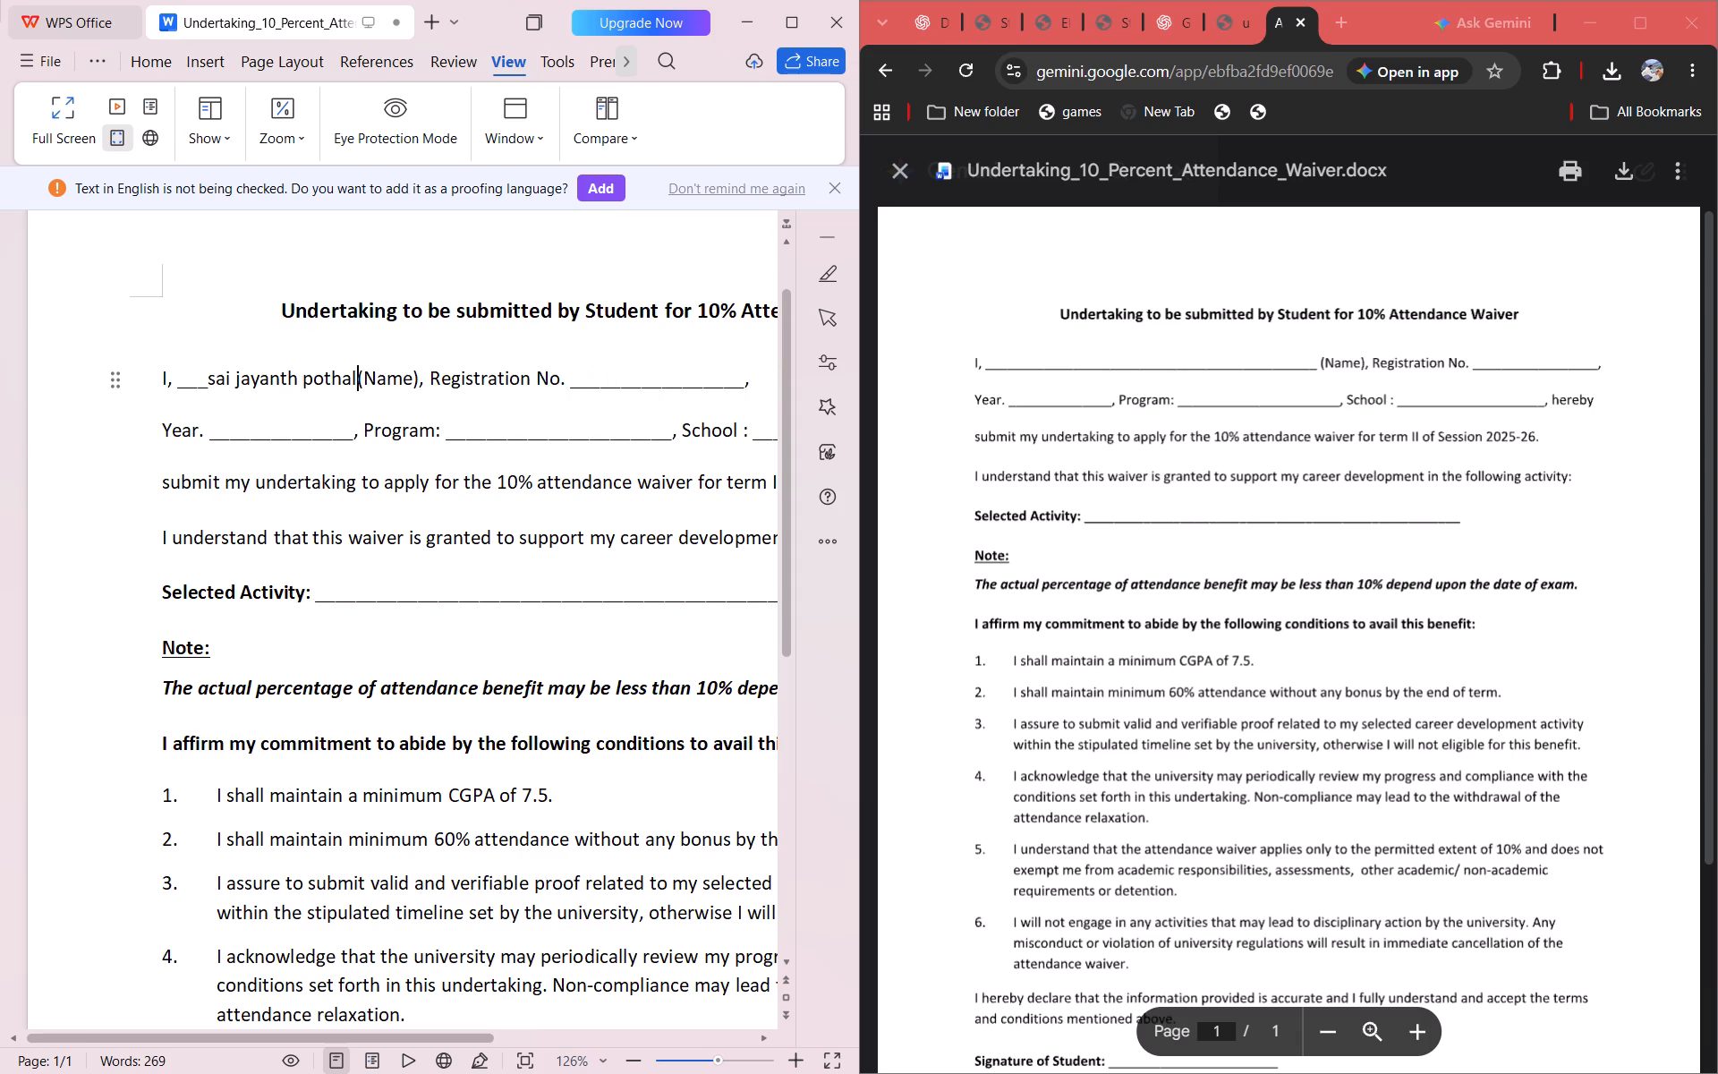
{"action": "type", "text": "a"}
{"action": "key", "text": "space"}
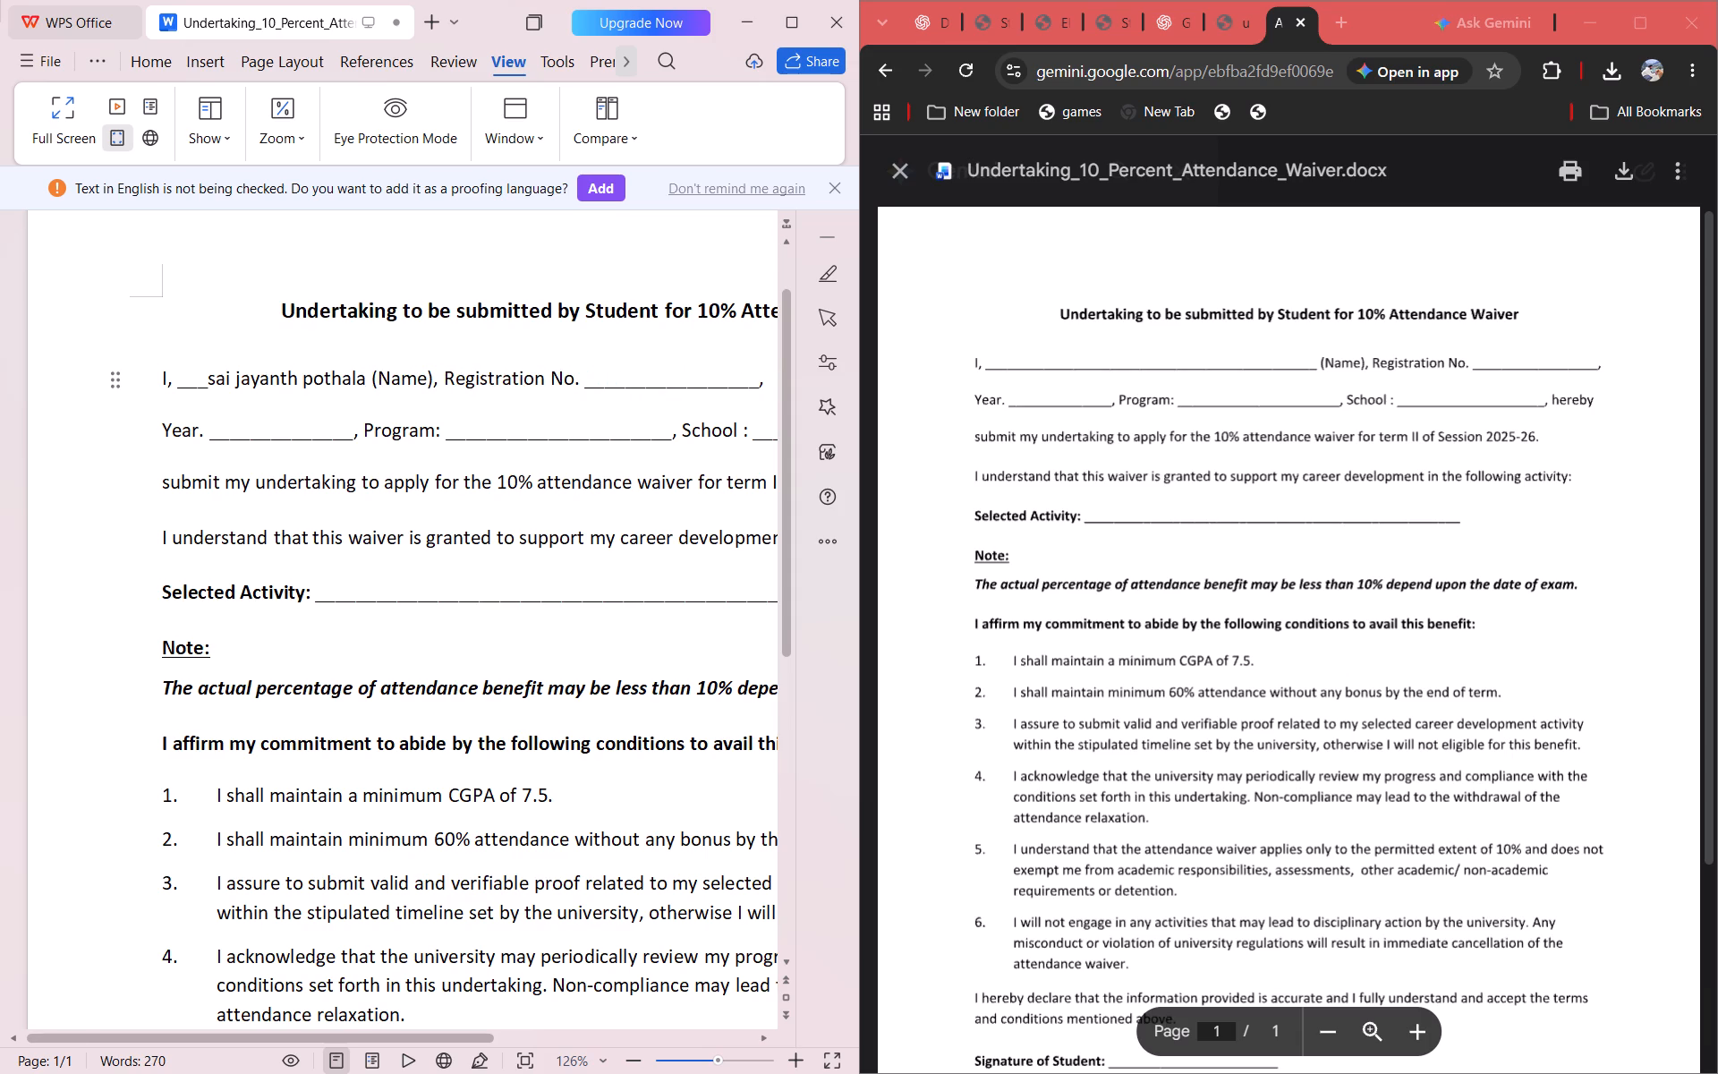
Add a space after the student's name in the undertaking's first line and delete the three underscores before the name.
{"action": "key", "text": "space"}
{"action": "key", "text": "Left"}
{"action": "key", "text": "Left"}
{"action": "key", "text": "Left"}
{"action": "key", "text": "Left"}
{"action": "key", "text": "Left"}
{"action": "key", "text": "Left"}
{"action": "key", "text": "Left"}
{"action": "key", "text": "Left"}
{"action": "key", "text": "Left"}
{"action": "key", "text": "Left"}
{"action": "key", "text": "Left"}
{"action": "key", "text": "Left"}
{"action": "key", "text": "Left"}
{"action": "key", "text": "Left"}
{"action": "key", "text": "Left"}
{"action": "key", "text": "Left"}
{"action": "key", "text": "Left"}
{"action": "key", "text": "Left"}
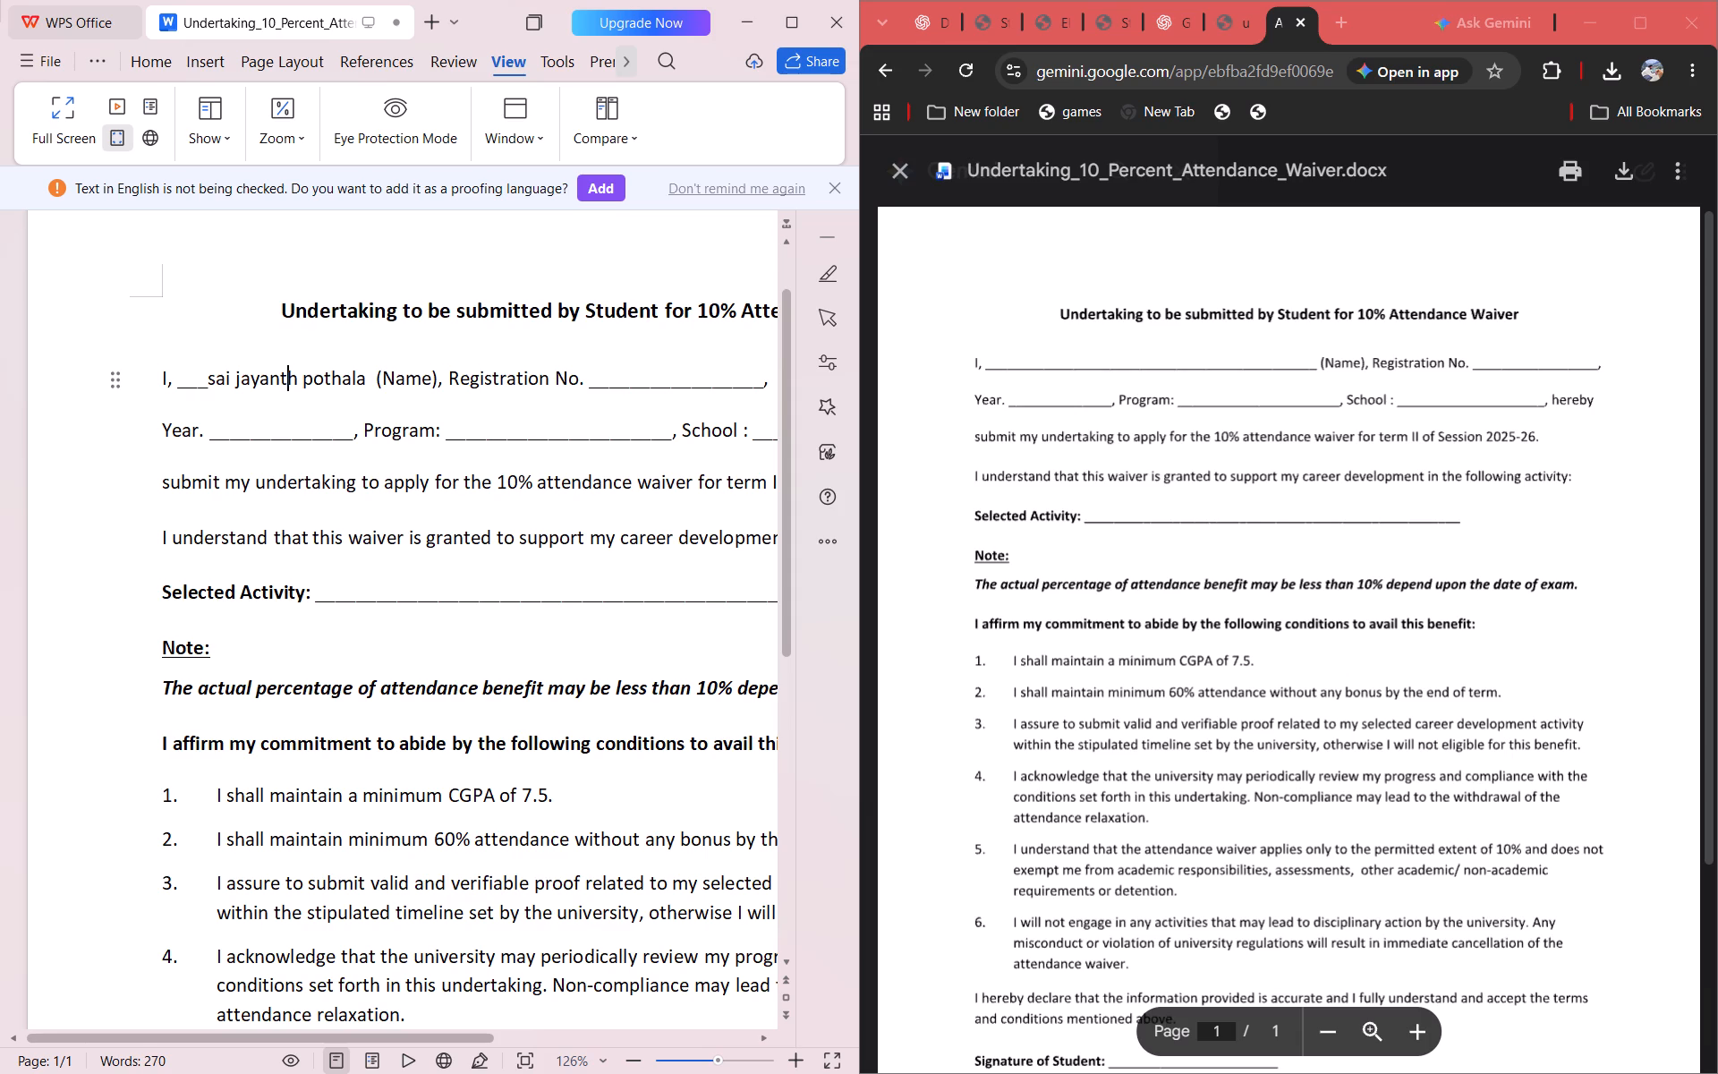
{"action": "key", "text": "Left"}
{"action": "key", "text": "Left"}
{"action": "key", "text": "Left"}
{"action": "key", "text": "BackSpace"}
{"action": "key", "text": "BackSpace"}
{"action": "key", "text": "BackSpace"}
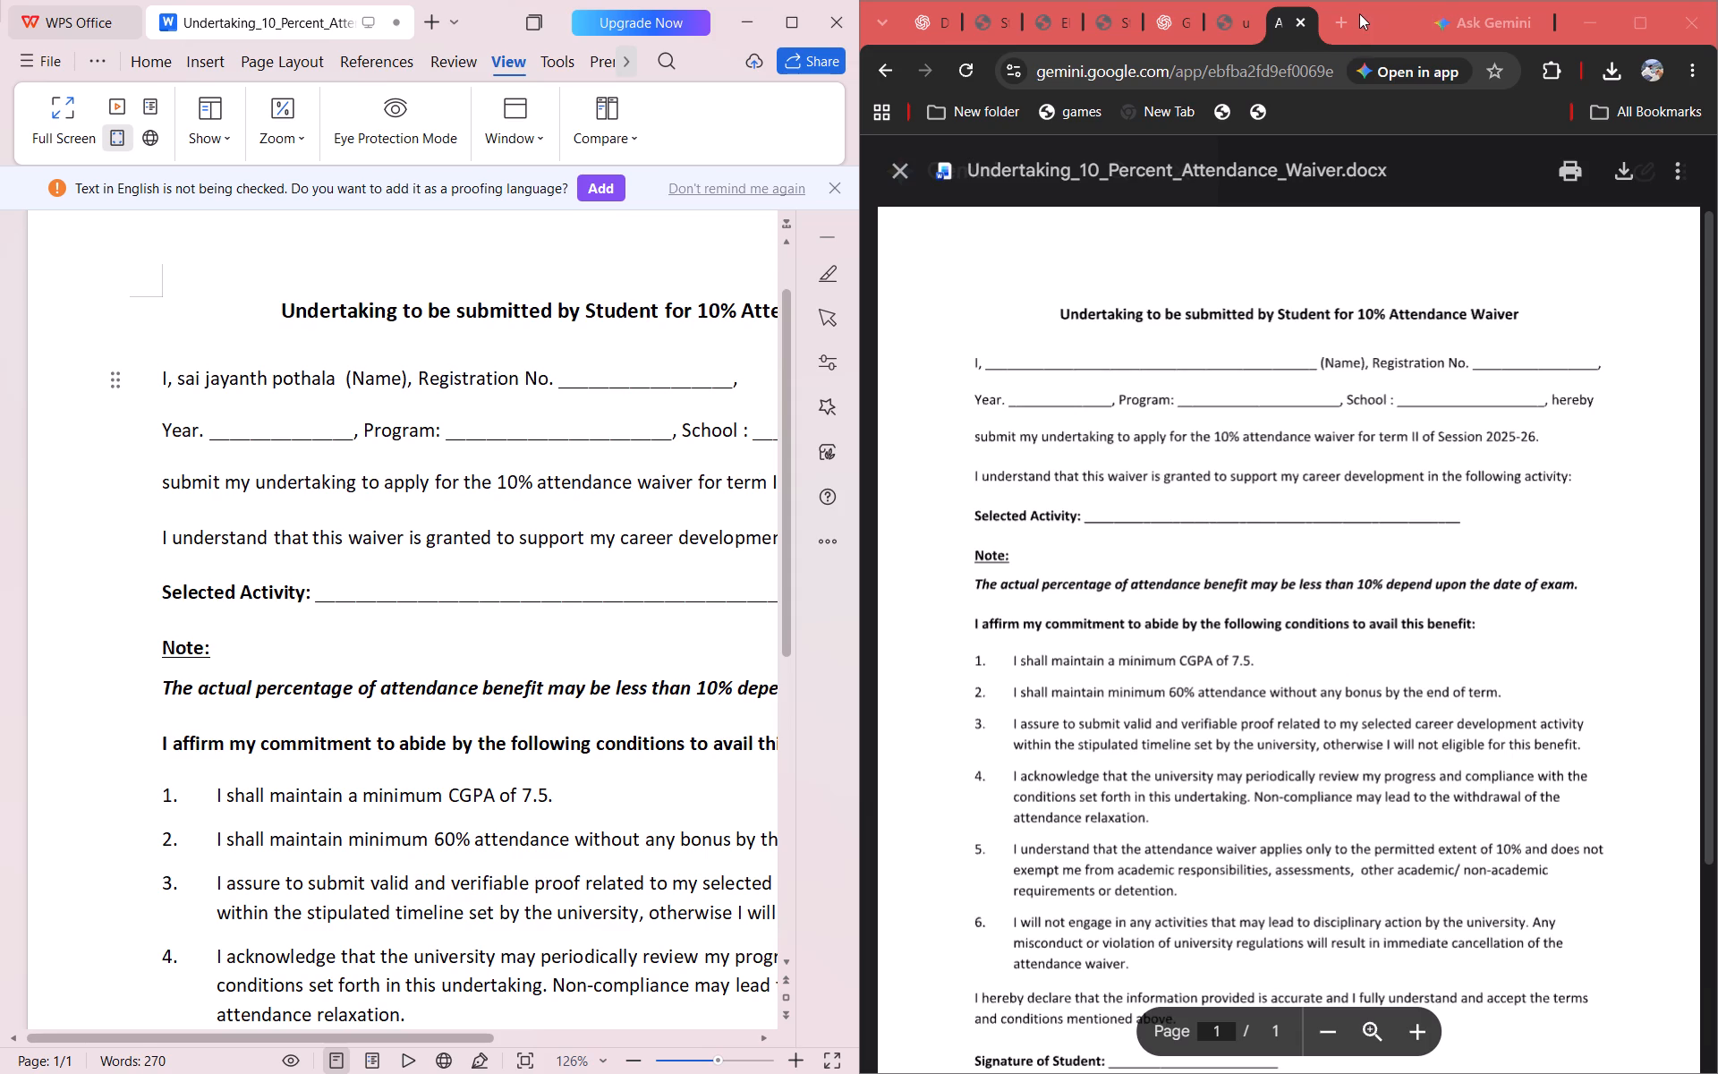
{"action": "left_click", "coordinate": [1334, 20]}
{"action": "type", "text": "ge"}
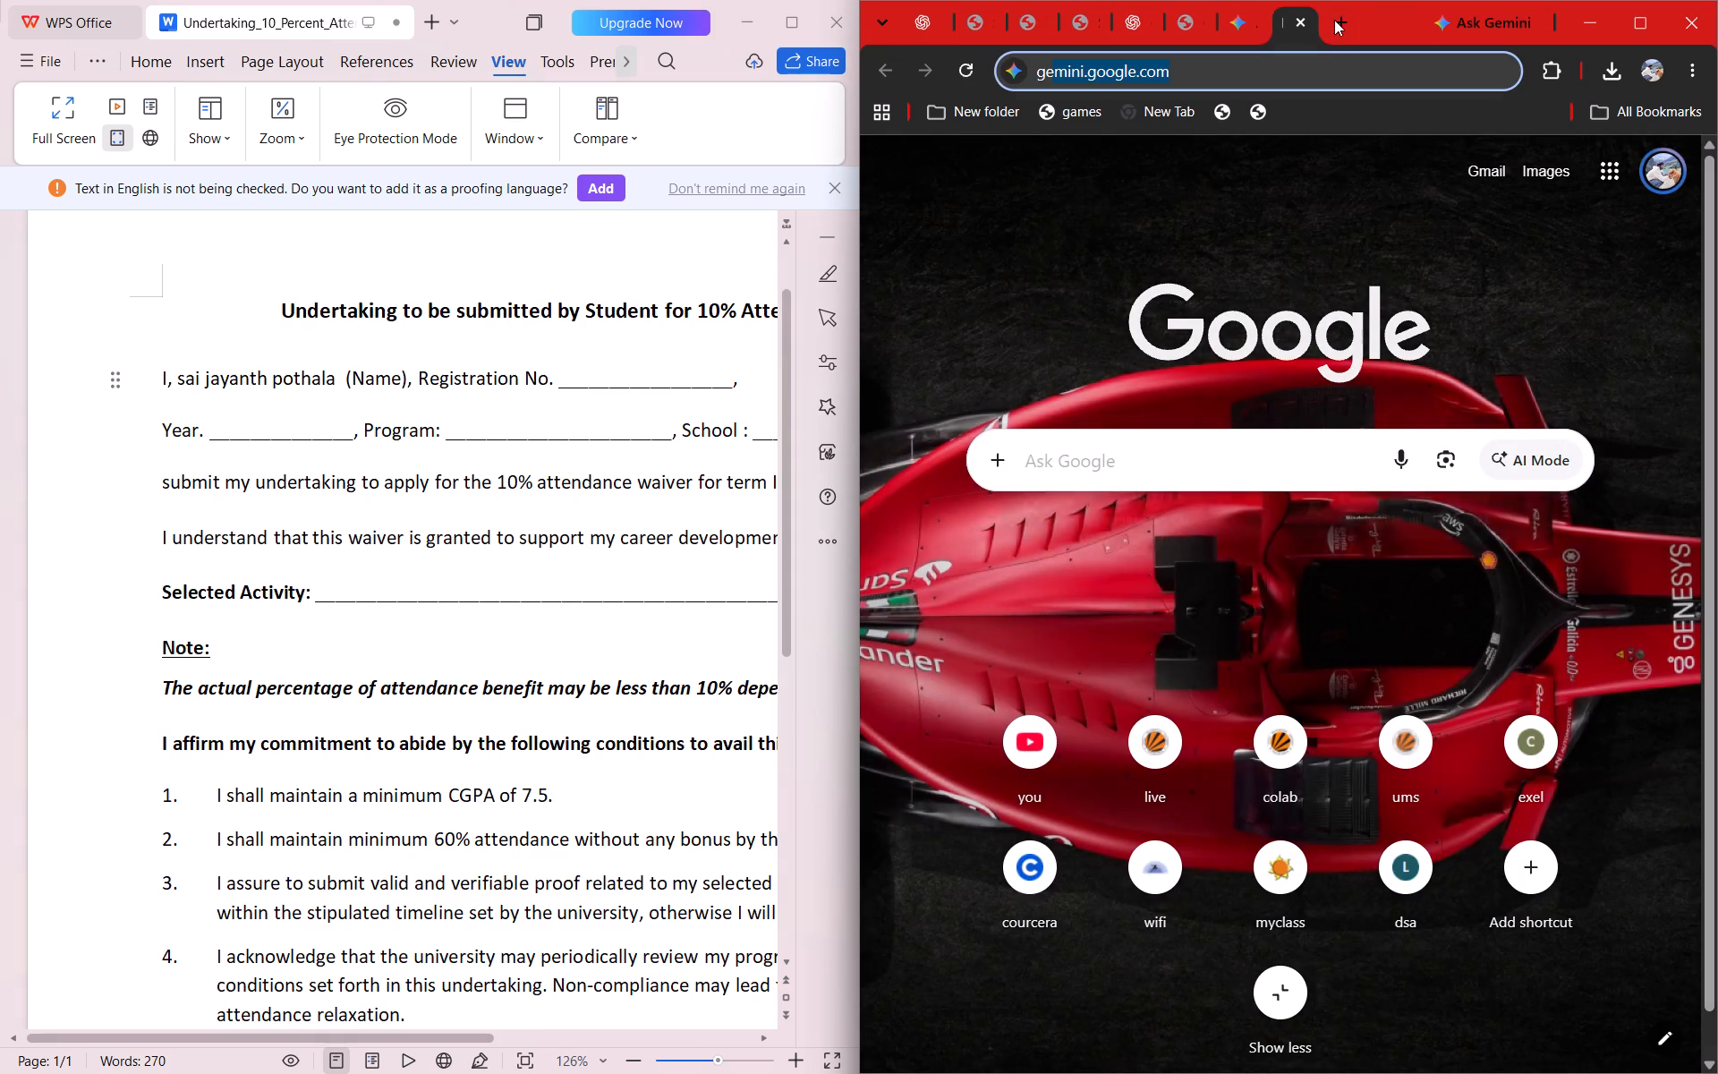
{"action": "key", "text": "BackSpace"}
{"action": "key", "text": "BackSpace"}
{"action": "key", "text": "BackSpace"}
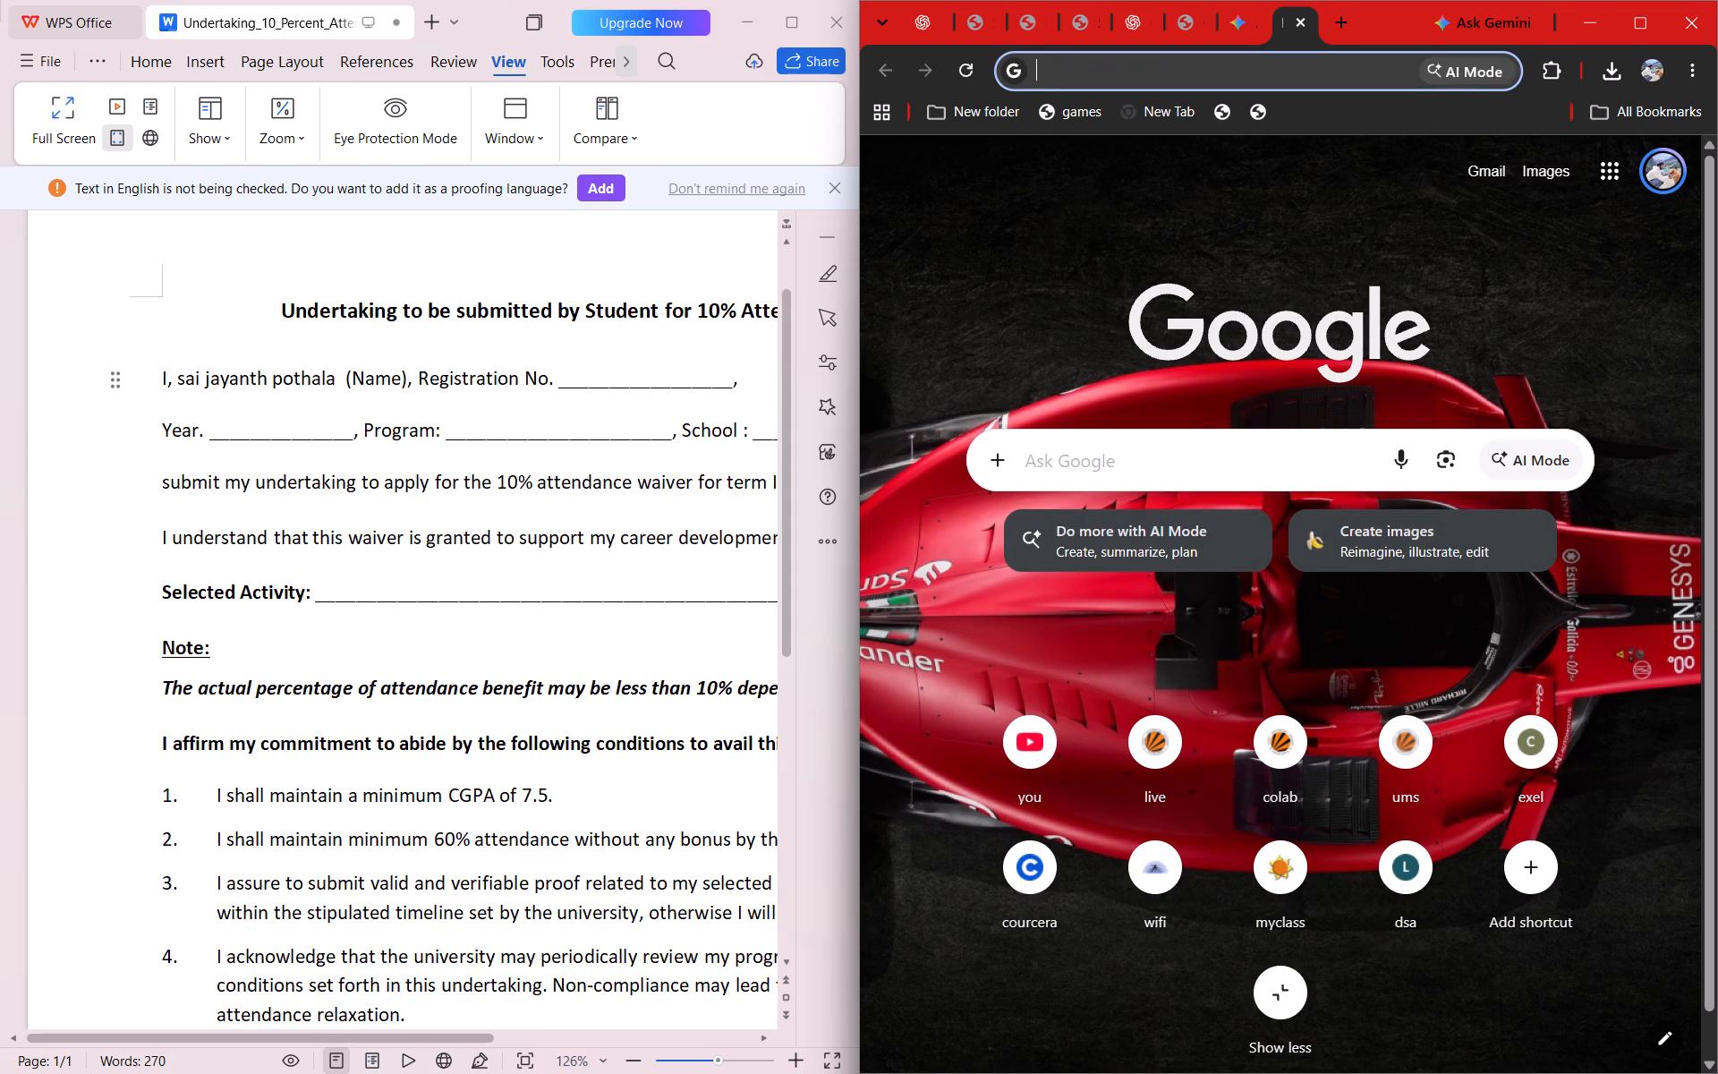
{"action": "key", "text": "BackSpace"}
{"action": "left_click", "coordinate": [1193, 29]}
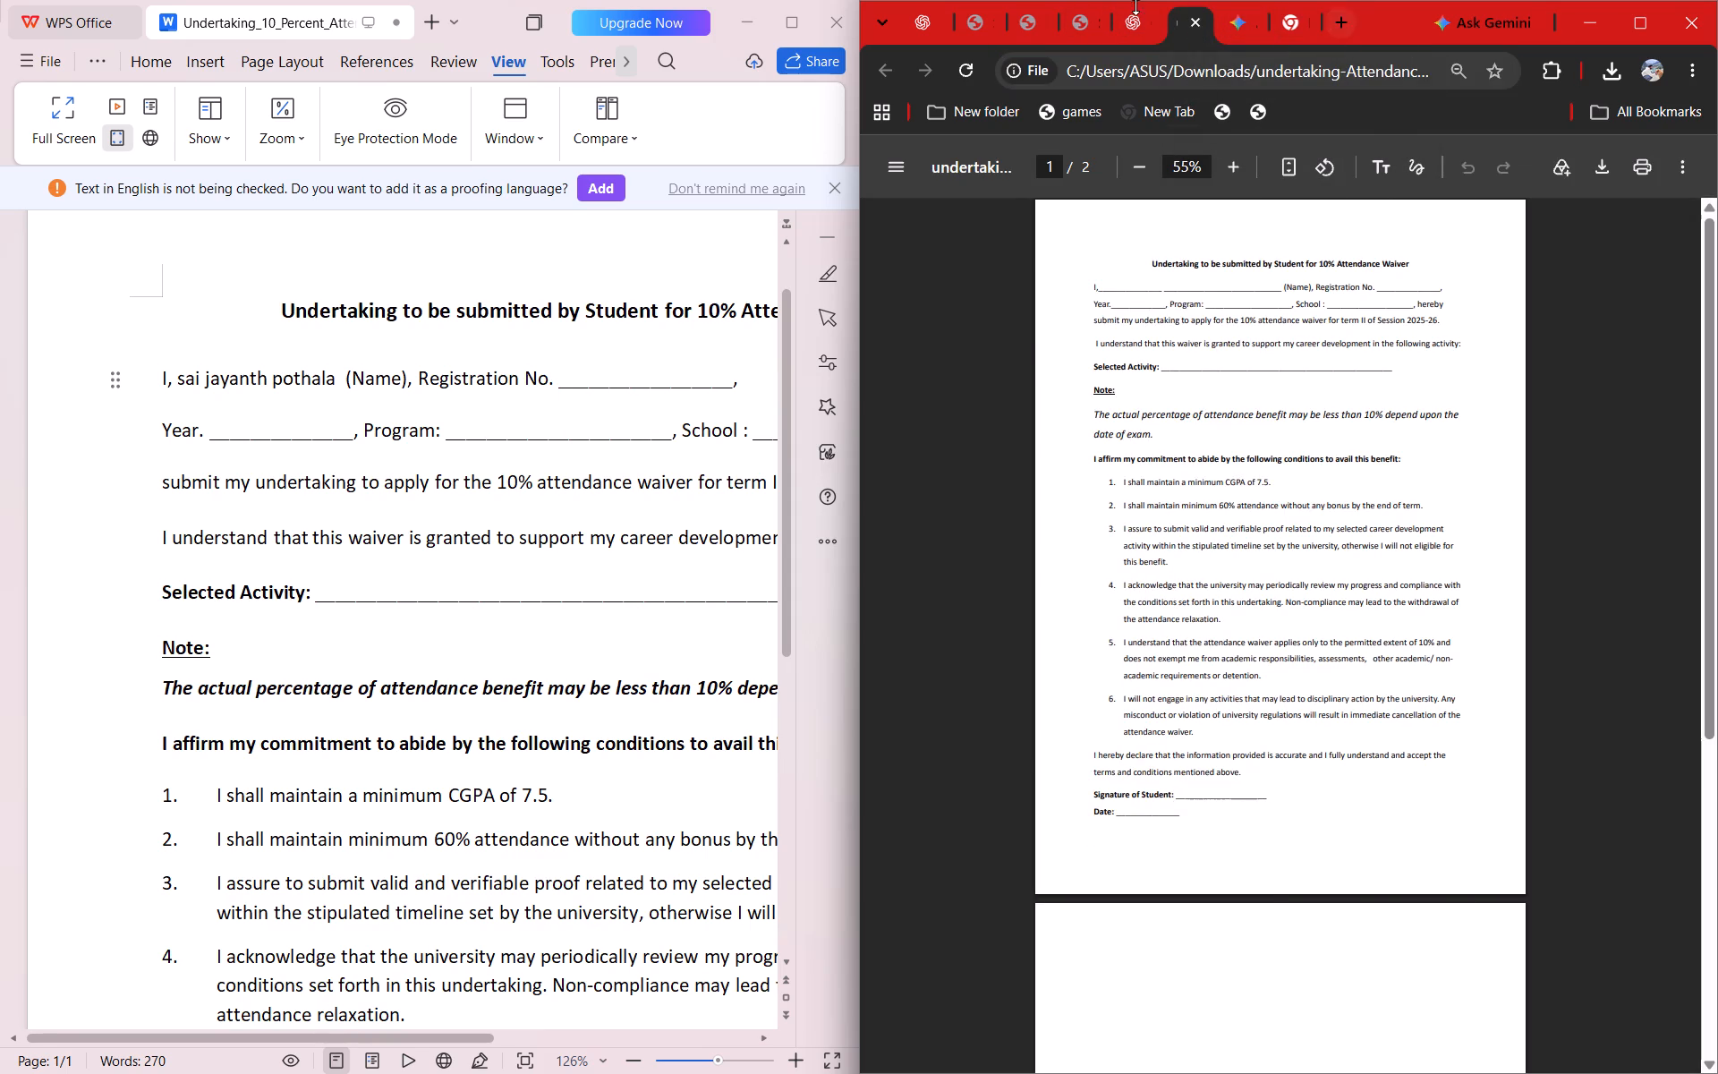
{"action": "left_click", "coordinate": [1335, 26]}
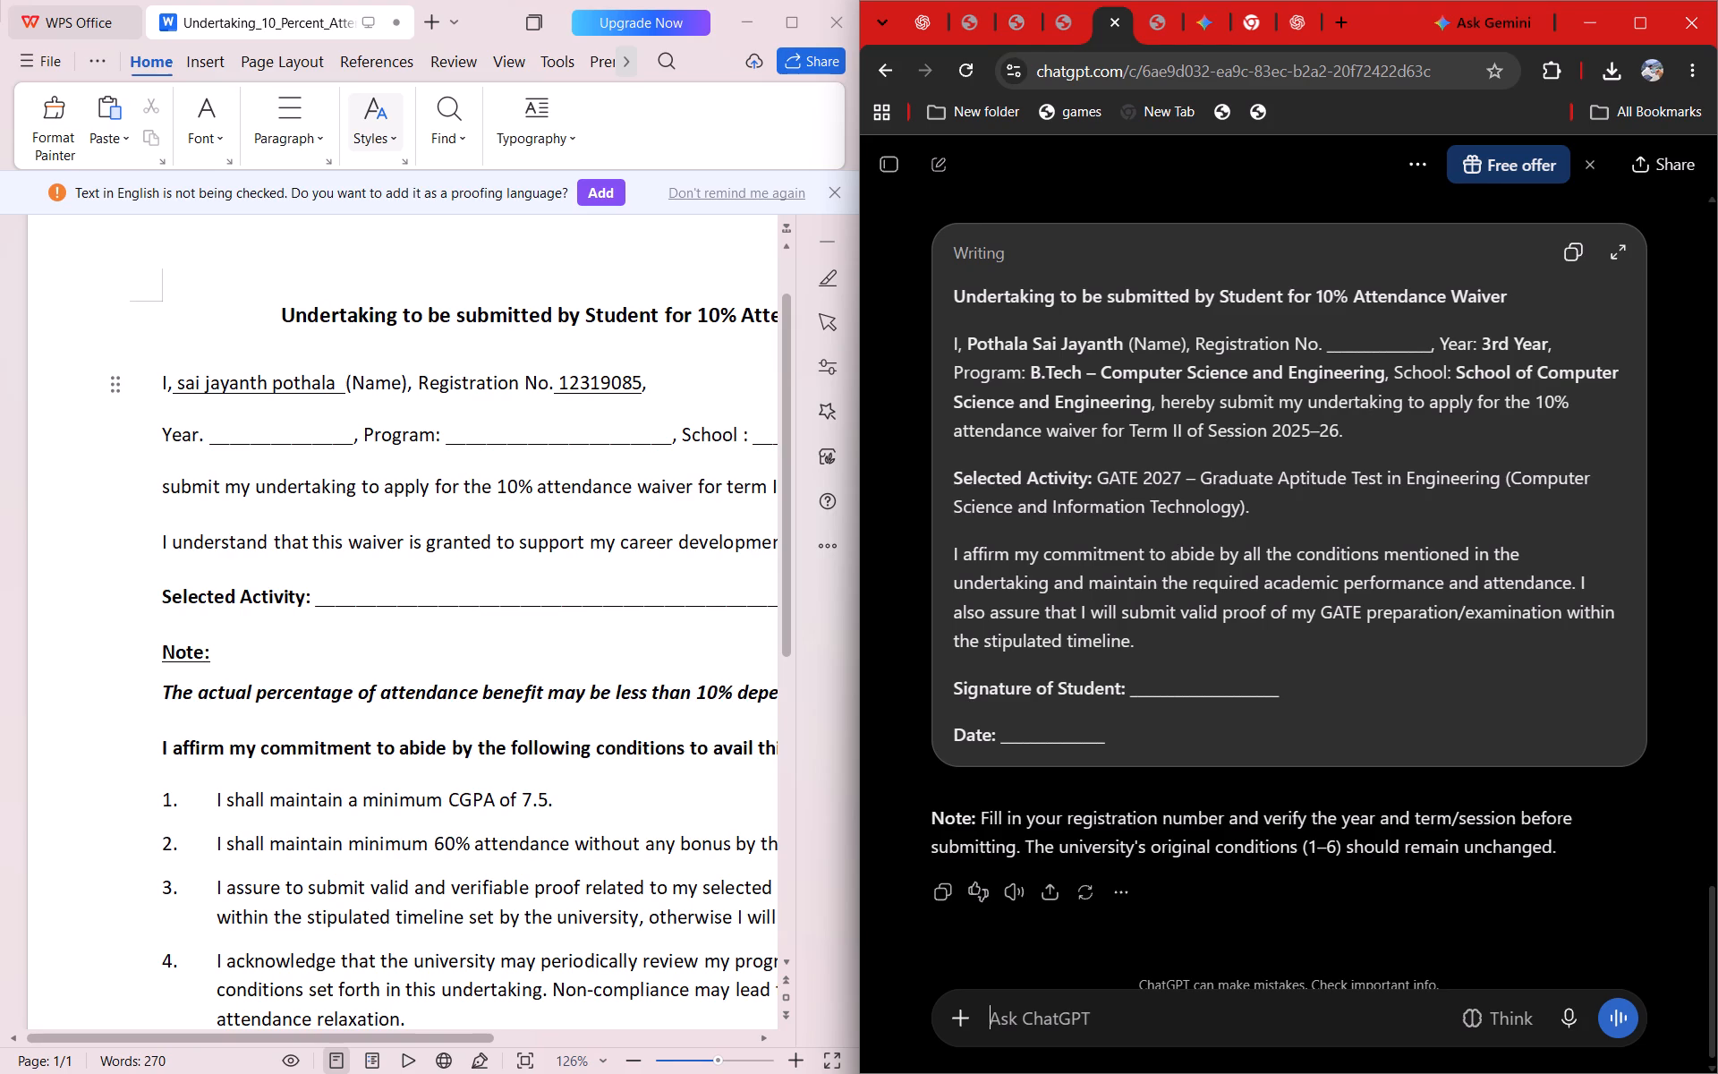
Maximize the browser window and look at the UMS student dashboard before returning to the ChatGPT GATE preparation chat.
{"action": "left_click", "coordinate": [1632, 18]}
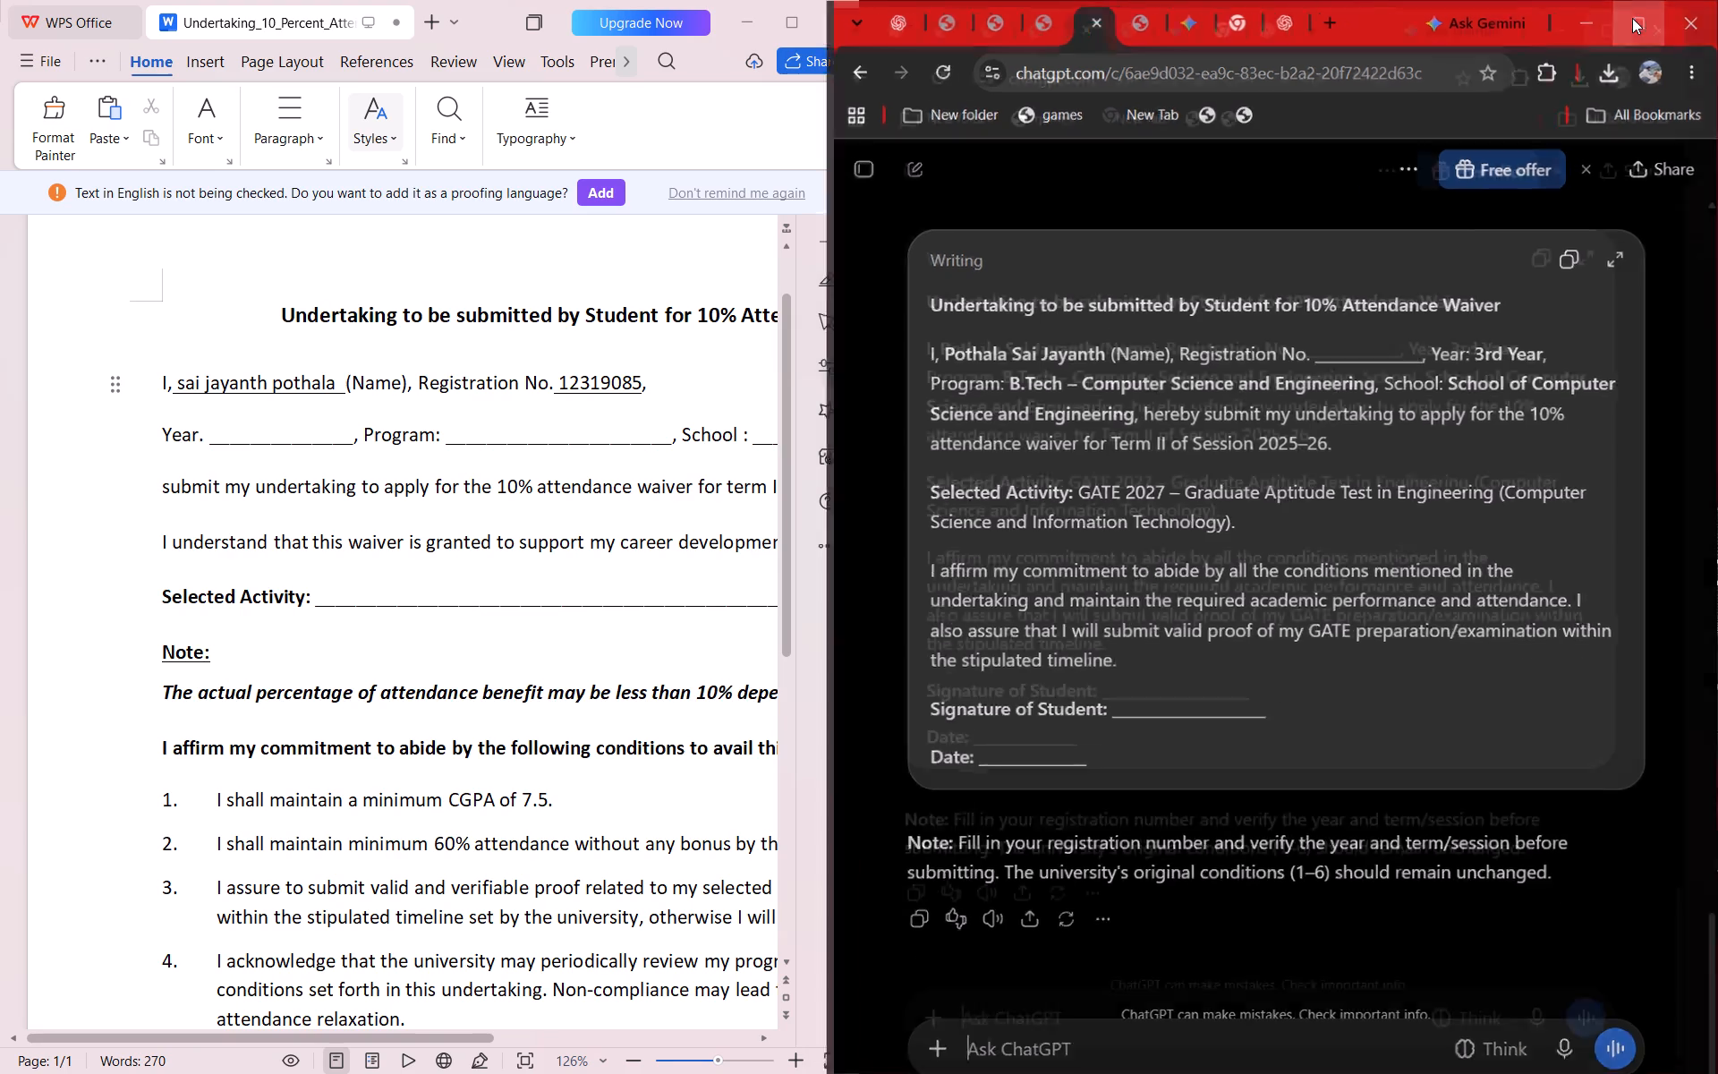
{"action": "left_click", "coordinate": [810, 21]}
{"action": "left_click", "coordinate": [489, 0]}
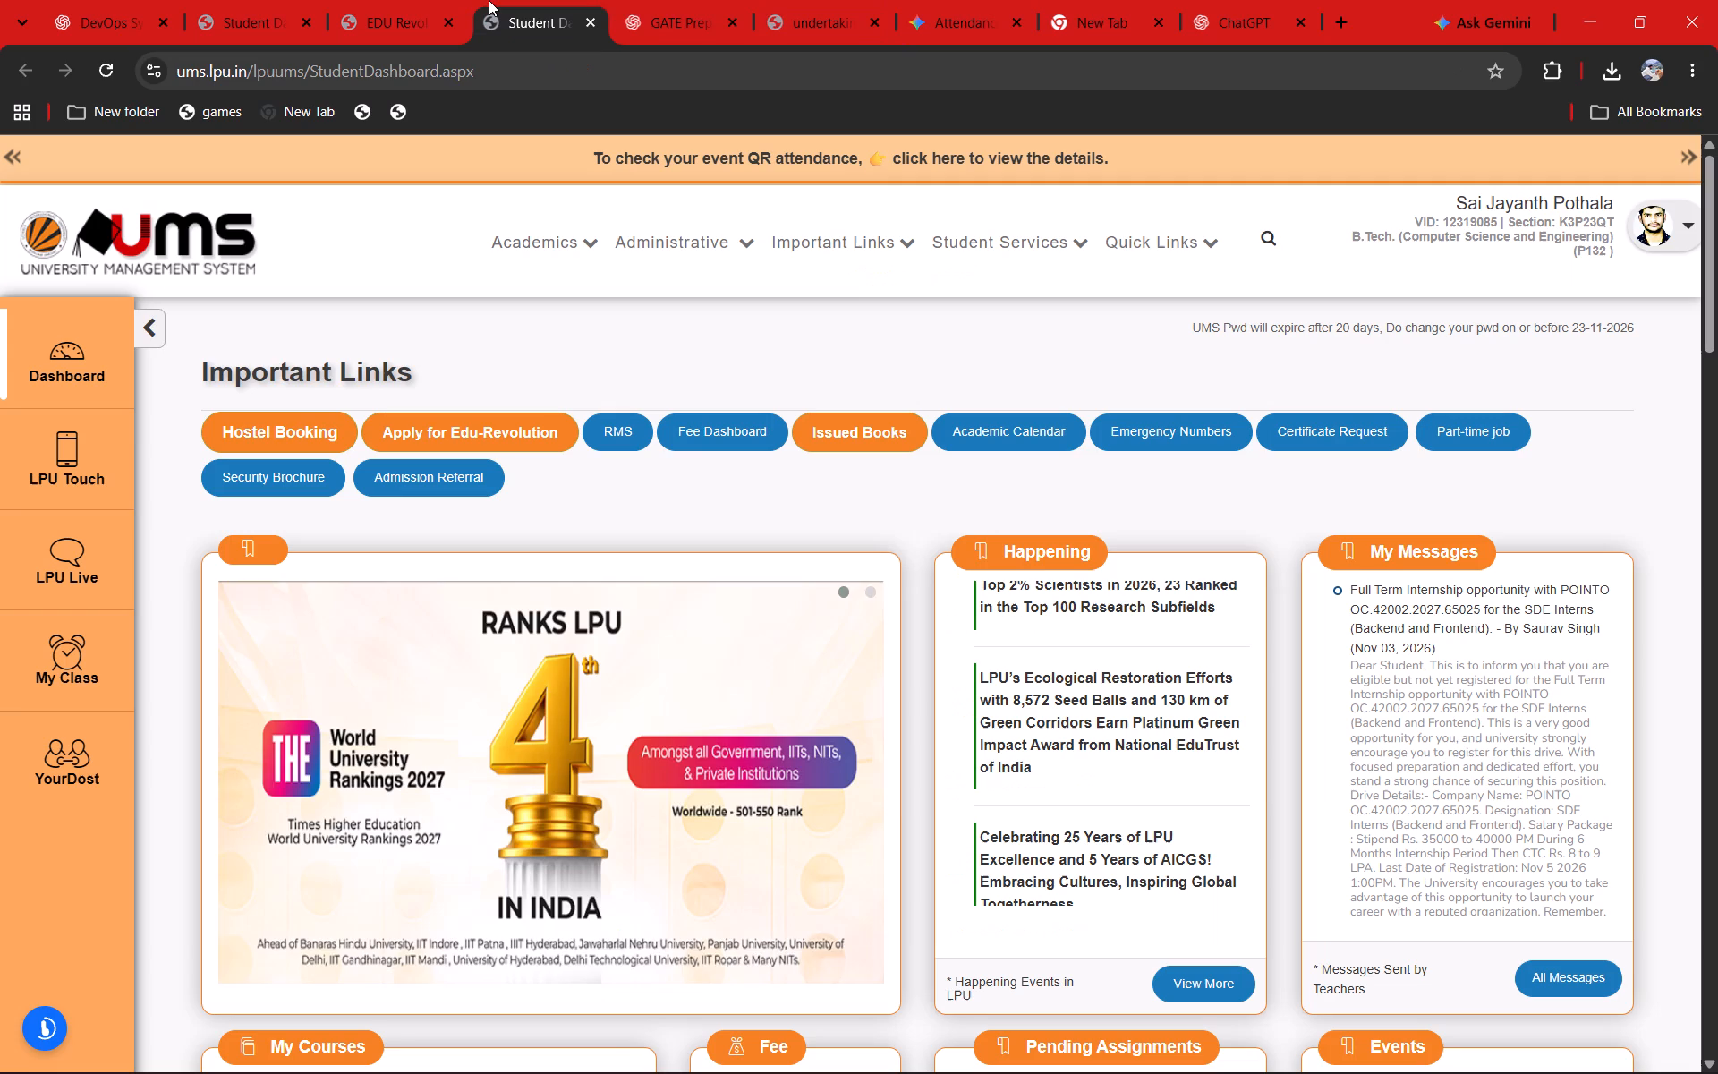
{"action": "left_click", "coordinate": [665, 0]}
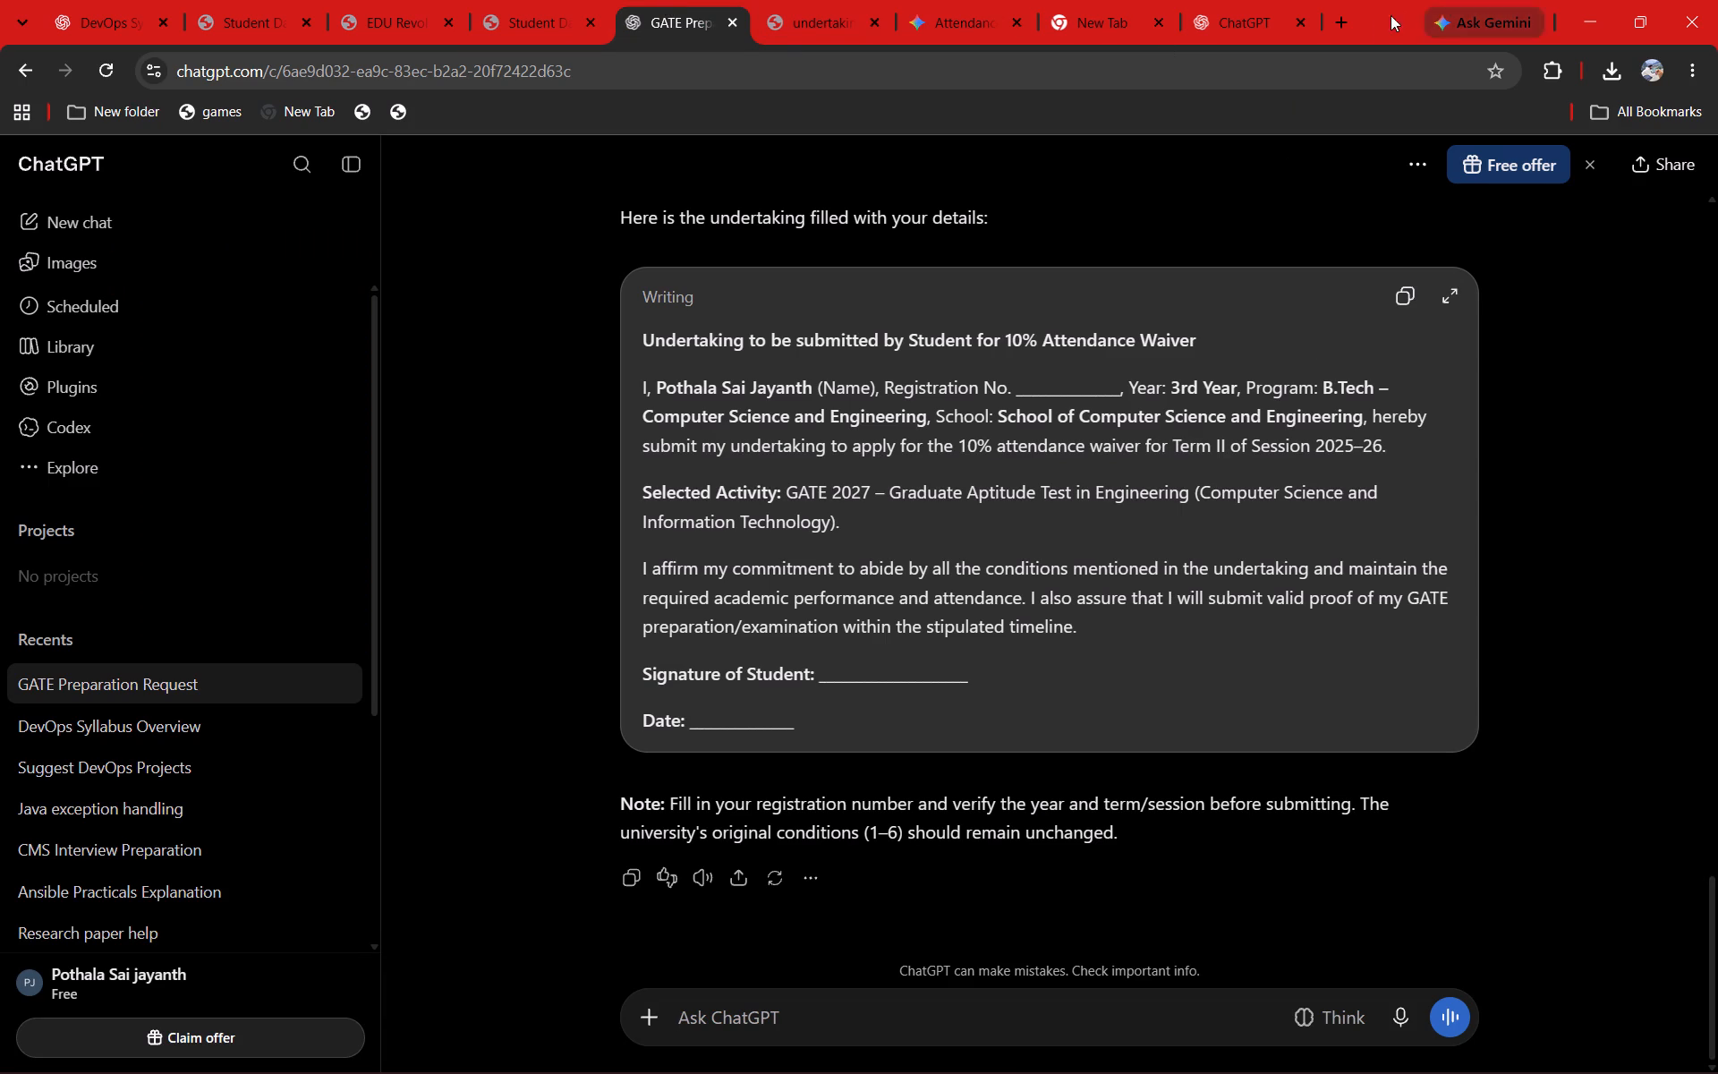
Search the web in a new tab for "gate application form 2027".
{"action": "left_click", "coordinate": [1334, 22]}
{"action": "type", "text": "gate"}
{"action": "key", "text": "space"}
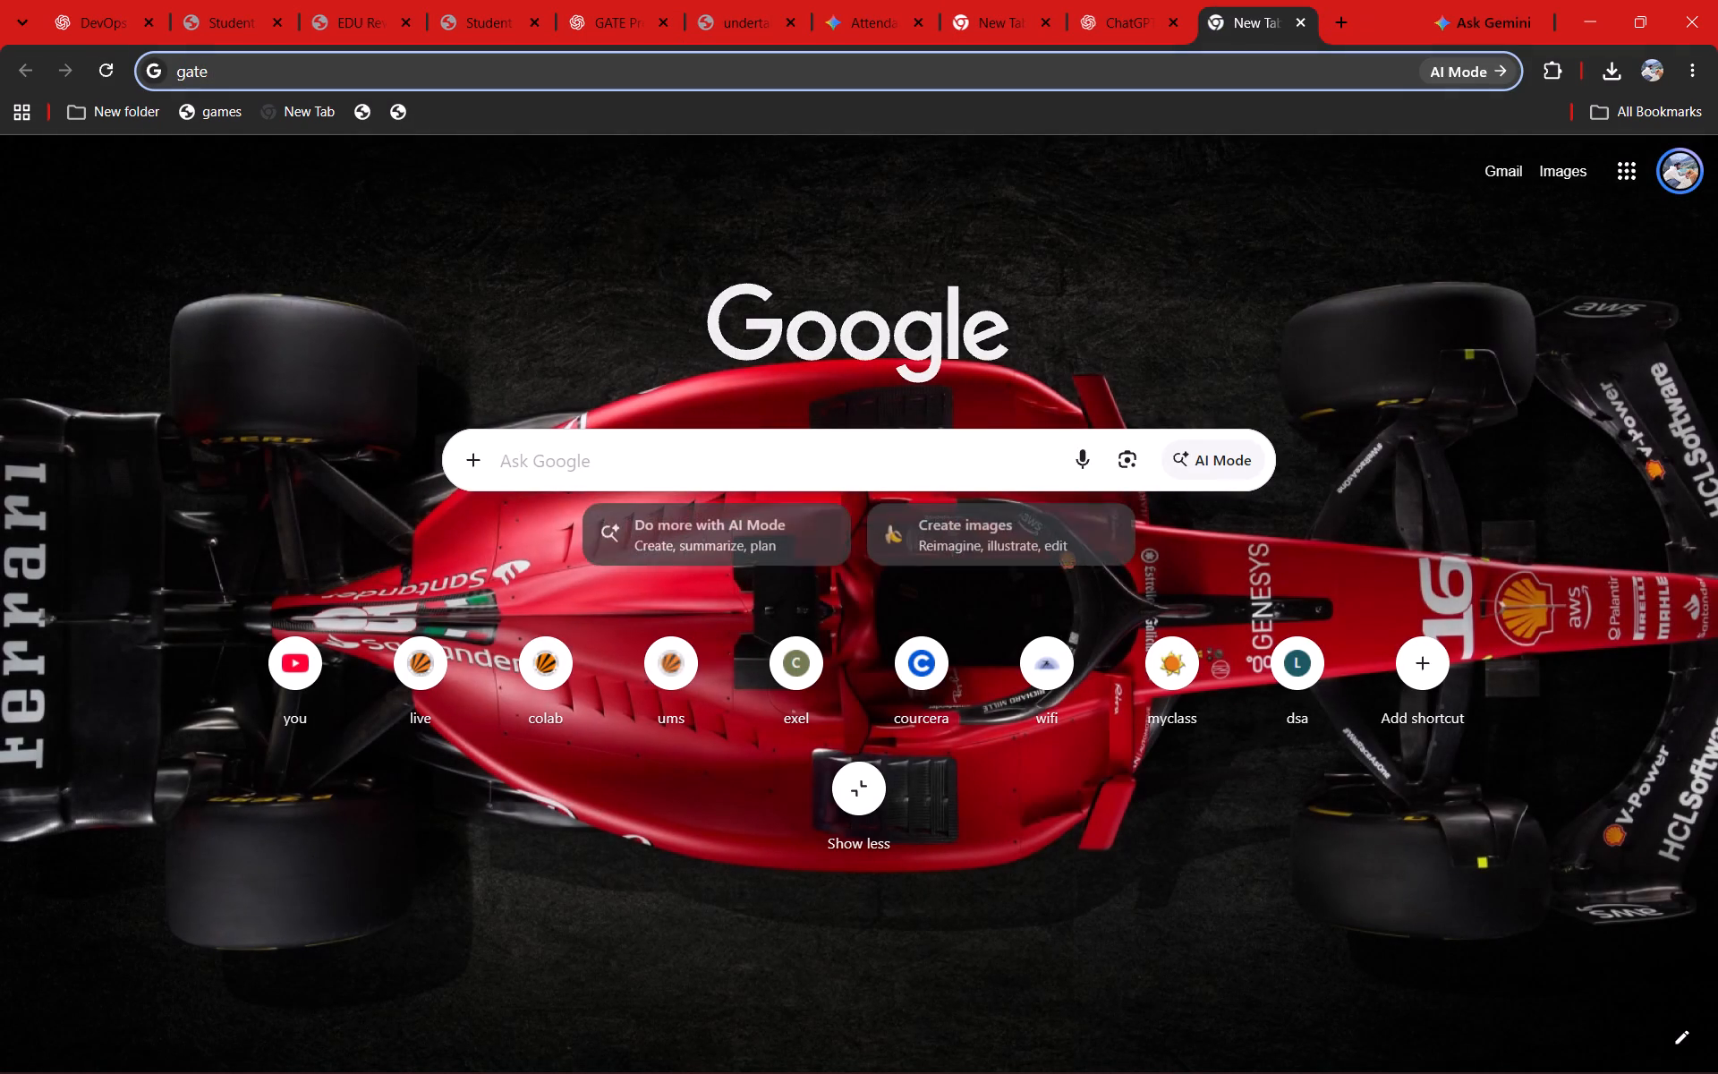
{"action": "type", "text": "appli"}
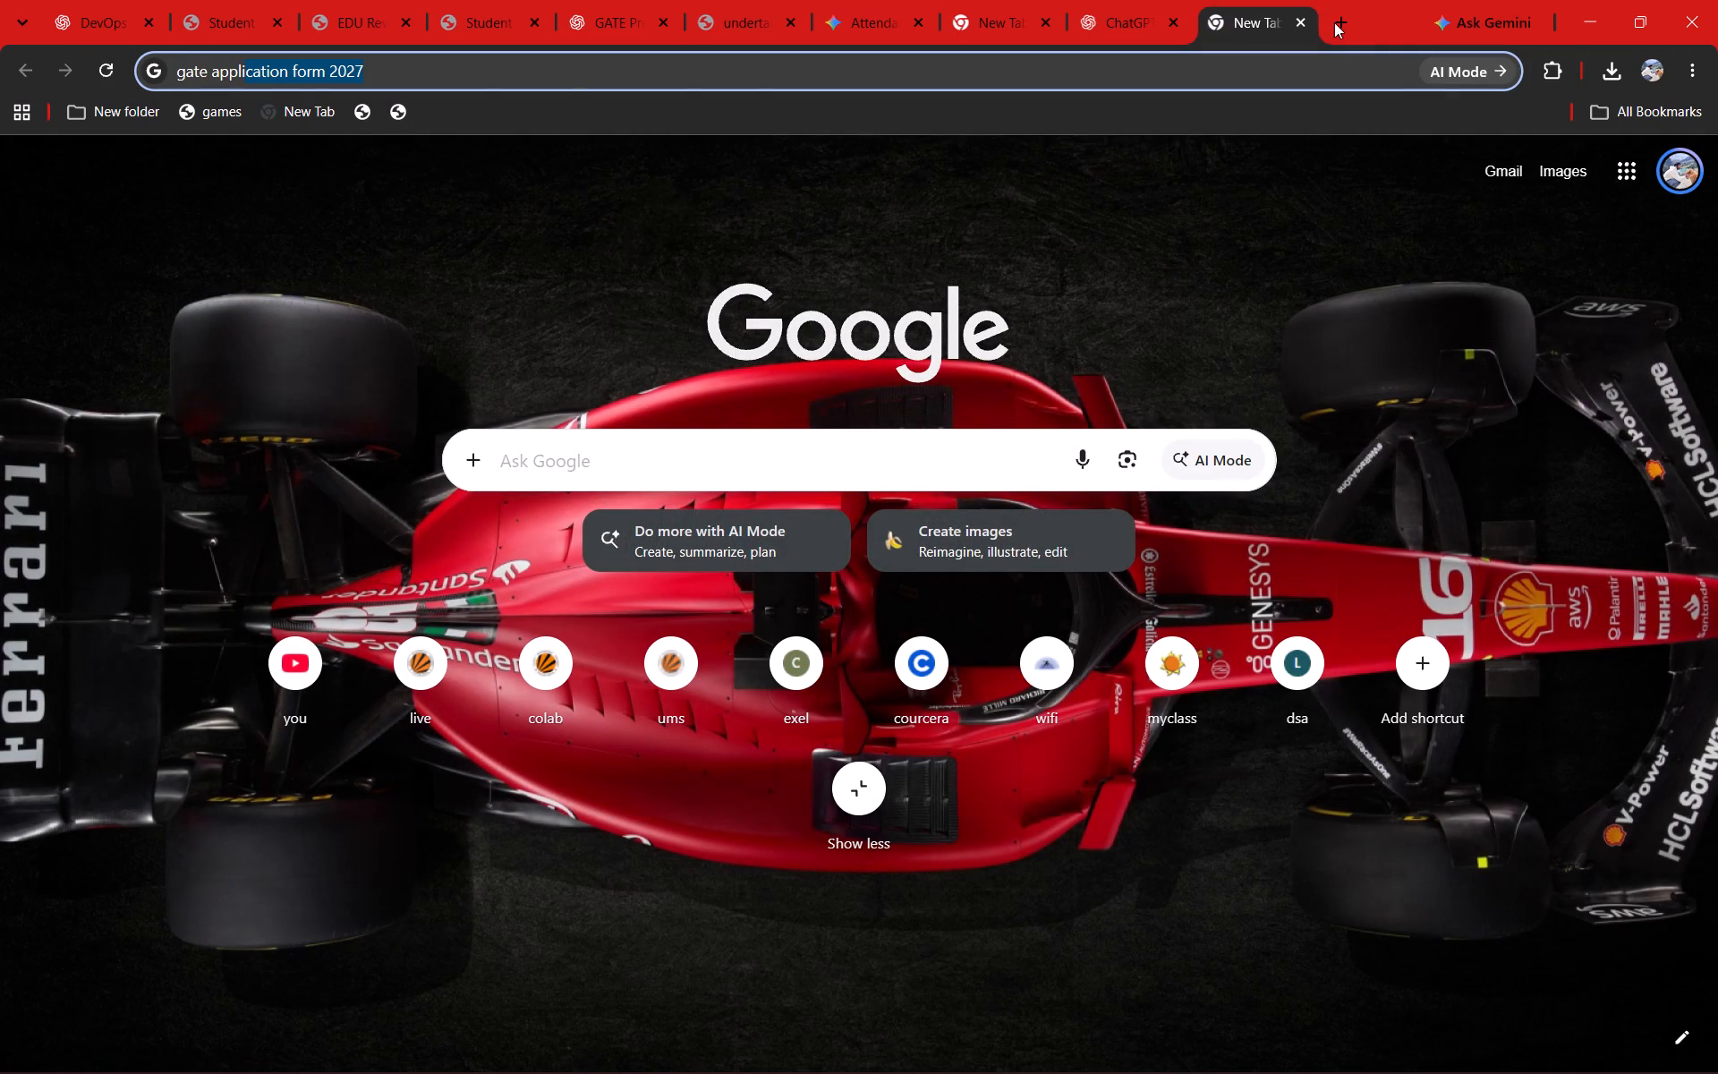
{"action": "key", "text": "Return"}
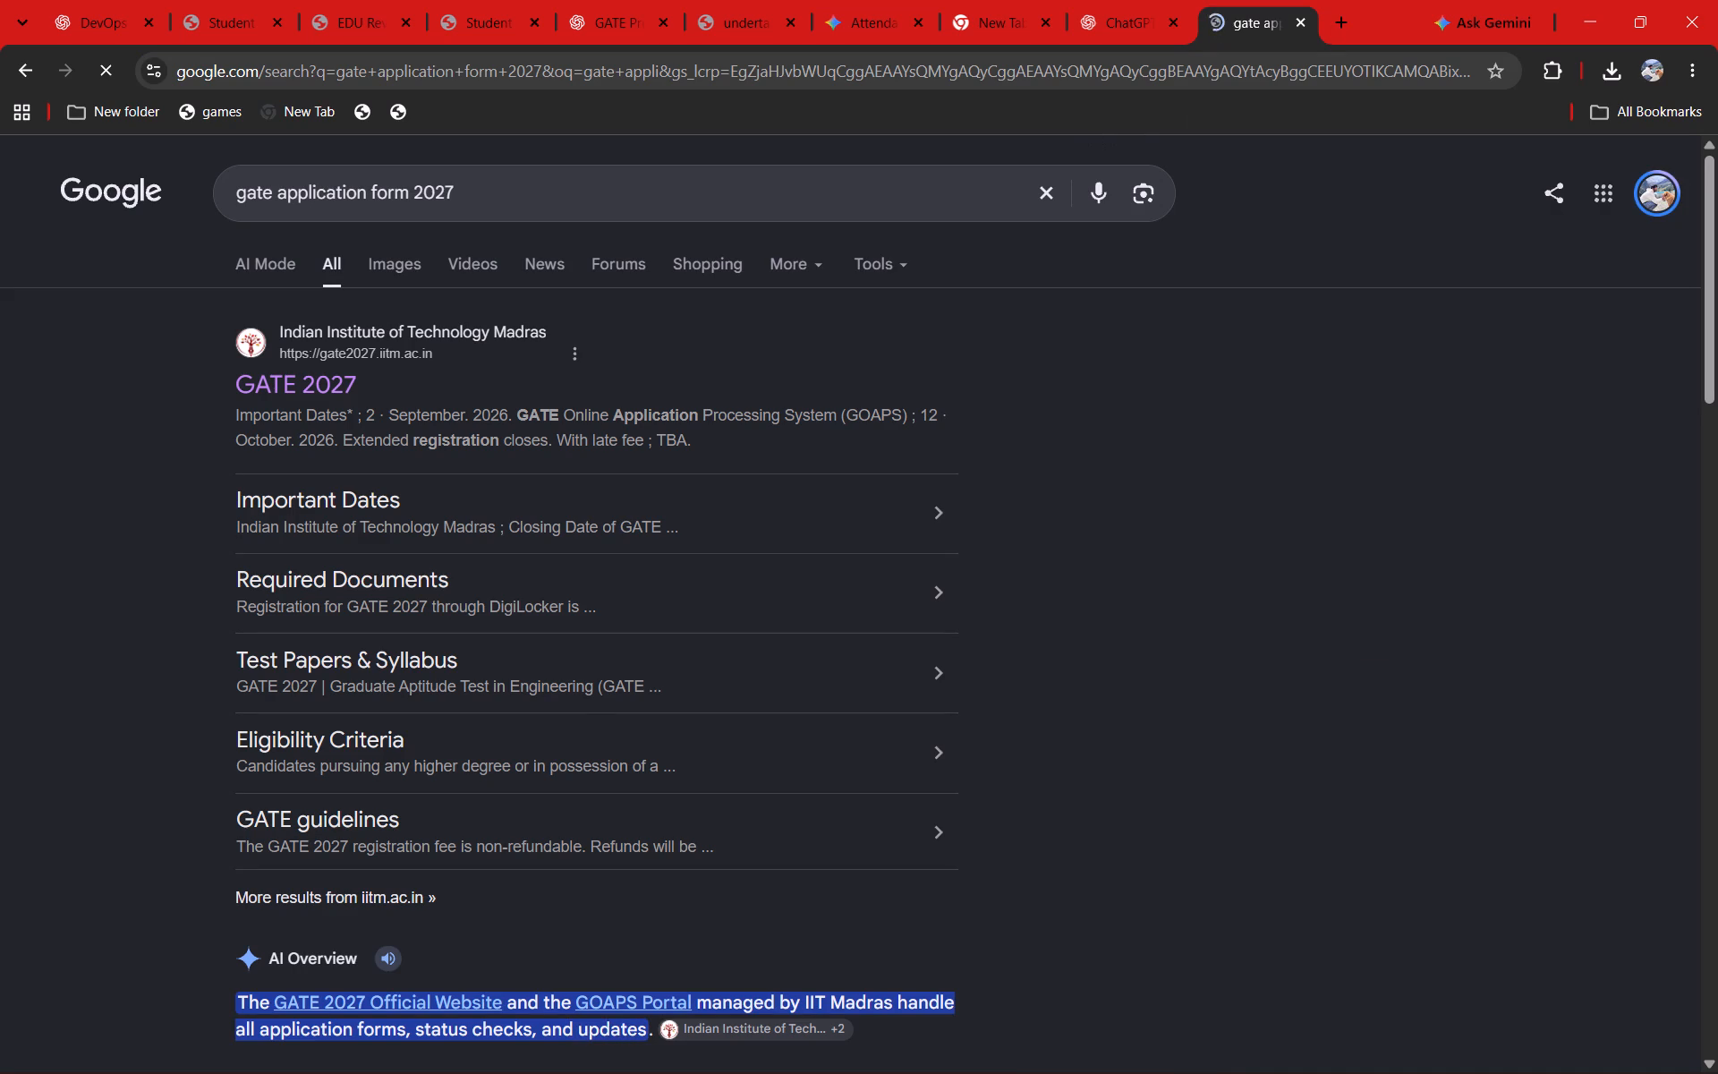
Shorten the web search query to "gate application" and run it.
{"action": "left_click", "coordinate": [859, 192]}
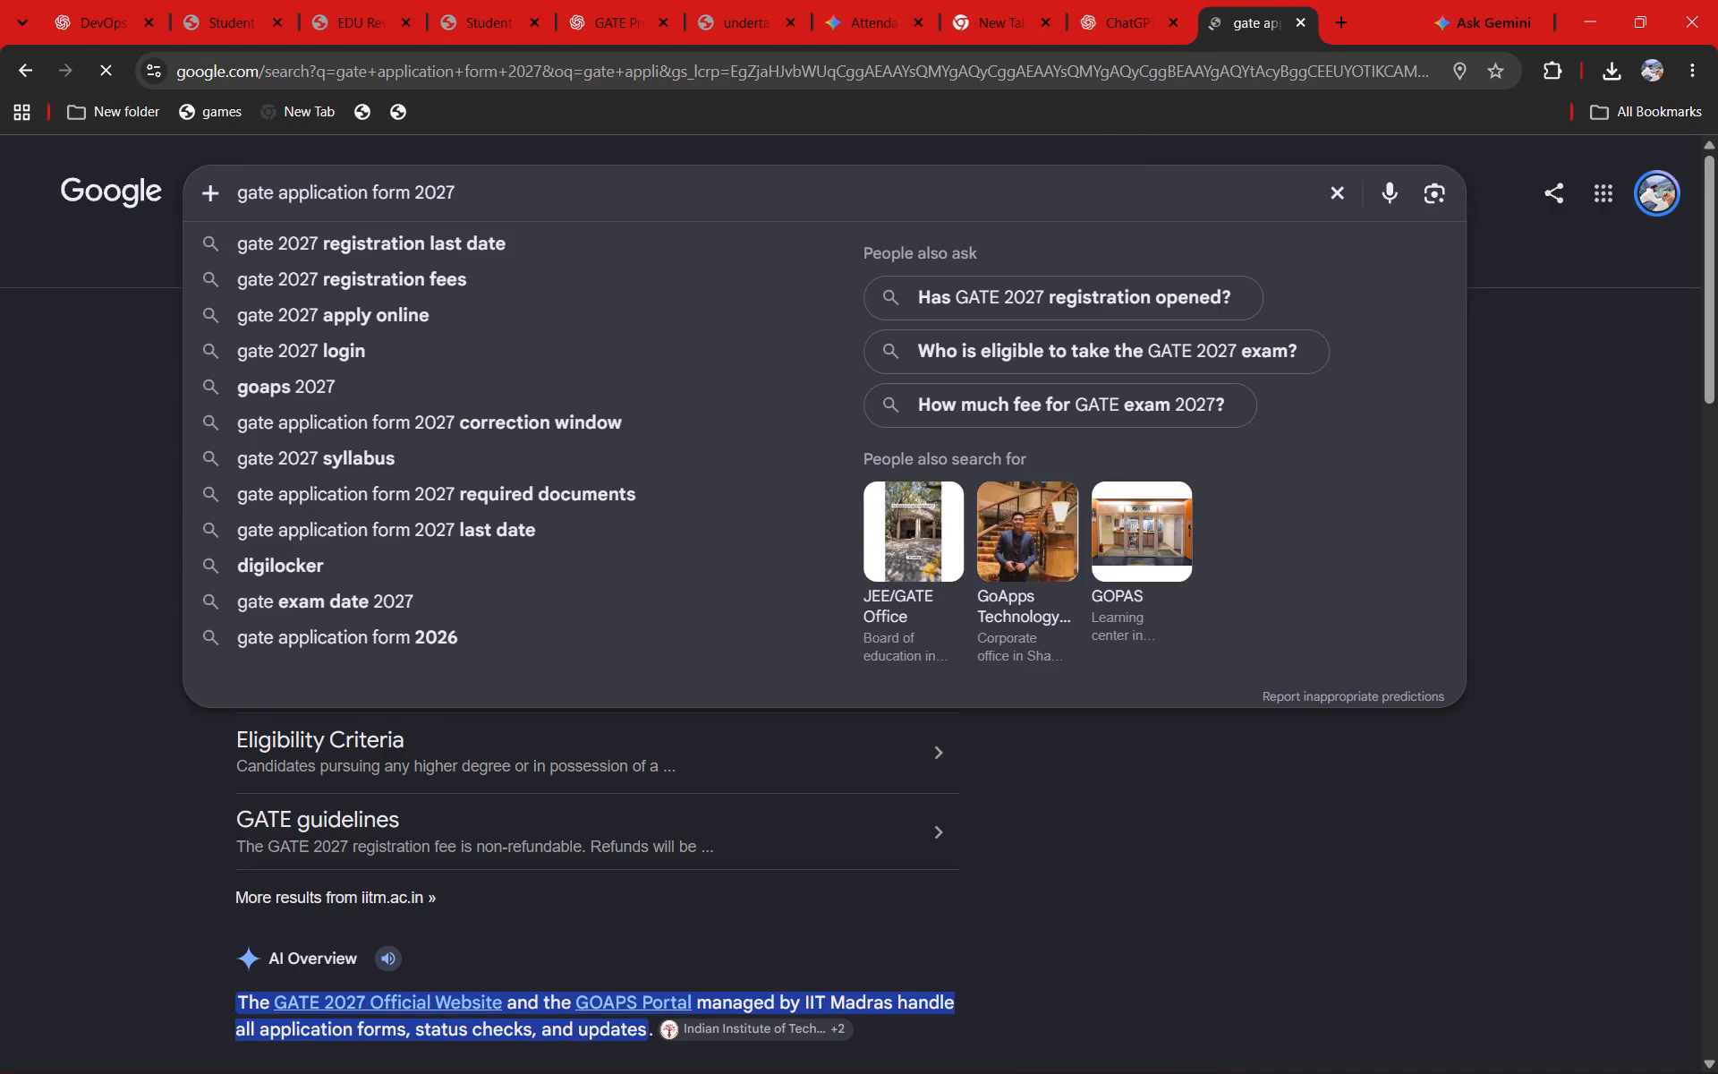
{"action": "key", "text": "Right"}
{"action": "key", "text": "BackSpace"}
{"action": "key", "text": "BackSpace"}
{"action": "key", "text": "BackSpace"}
{"action": "key", "text": "BackSpace"}
{"action": "key", "text": "BackSpace"}
{"action": "key", "text": "BackSpace"}
{"action": "key", "text": "BackSpace"}
{"action": "key", "text": "BackSpace"}
{"action": "key", "text": "BackSpace"}
{"action": "key", "text": "BackSpace"}
{"action": "key", "text": "BackSpace"}
{"action": "key", "text": "BackSpace"}
{"action": "key", "text": "BackSpace"}
{"action": "key", "text": "BackSpace"}
{"action": "key", "text": "BackSpace"}
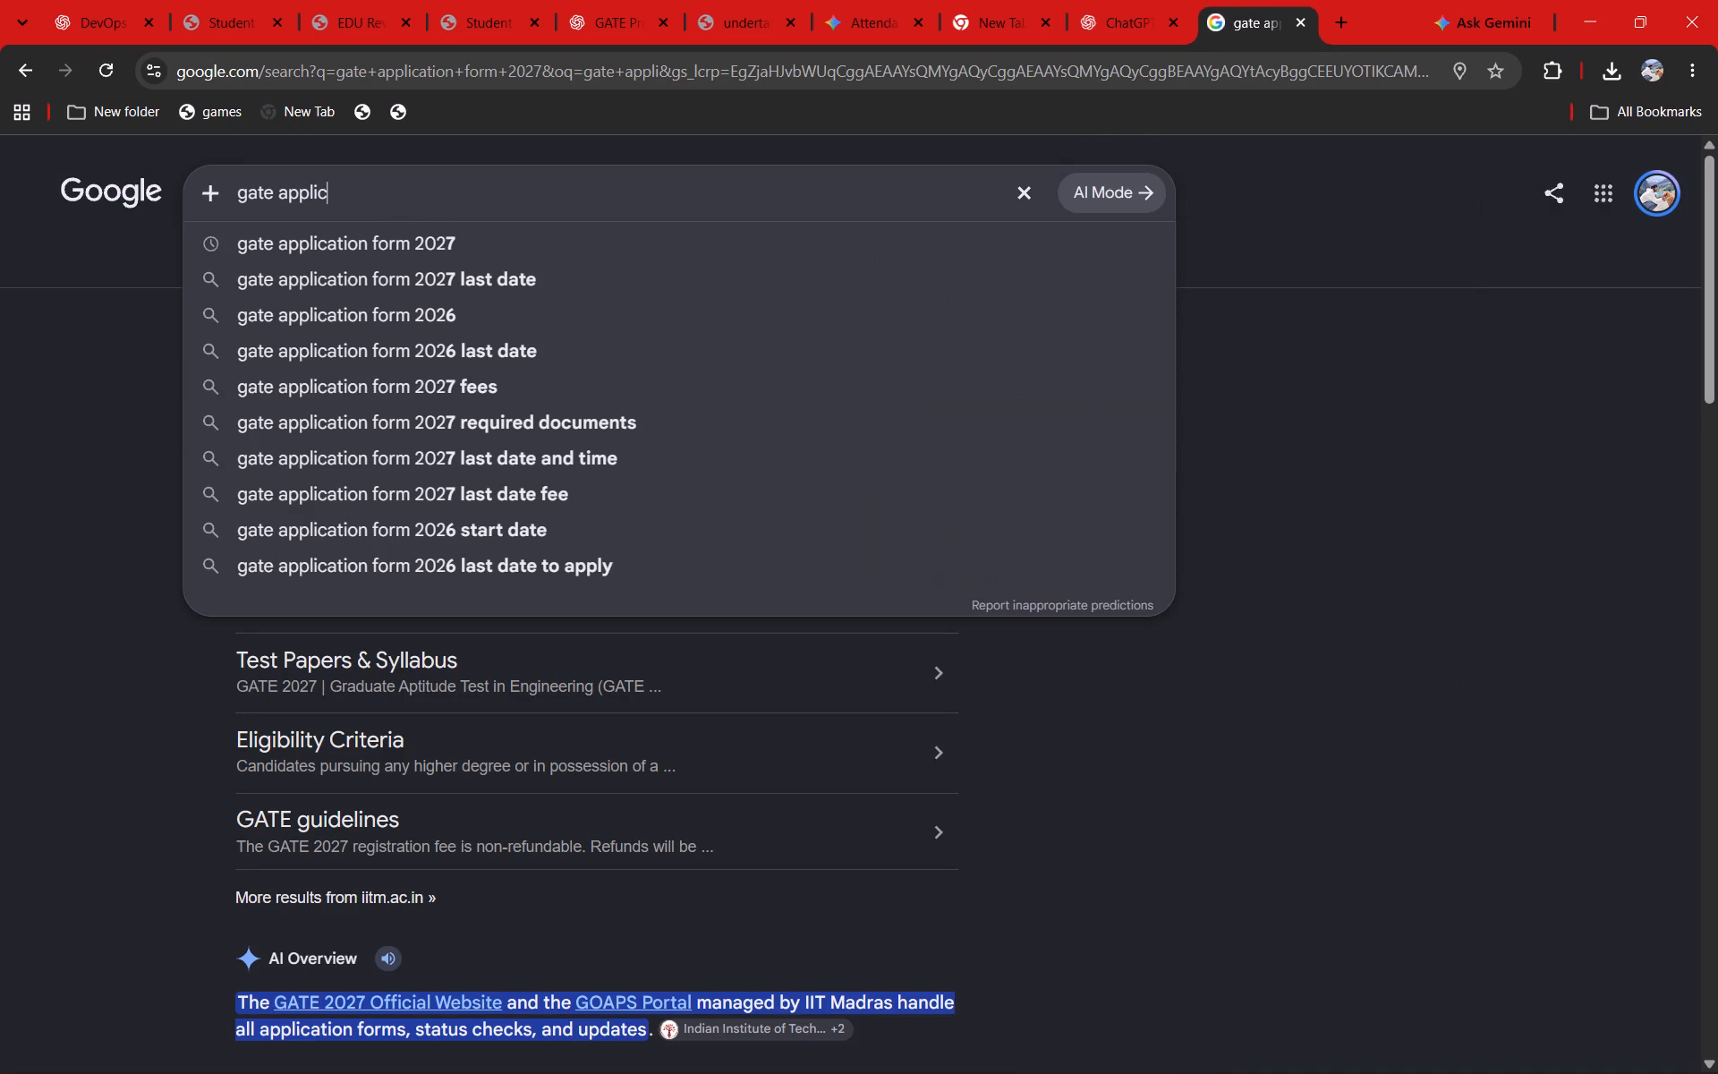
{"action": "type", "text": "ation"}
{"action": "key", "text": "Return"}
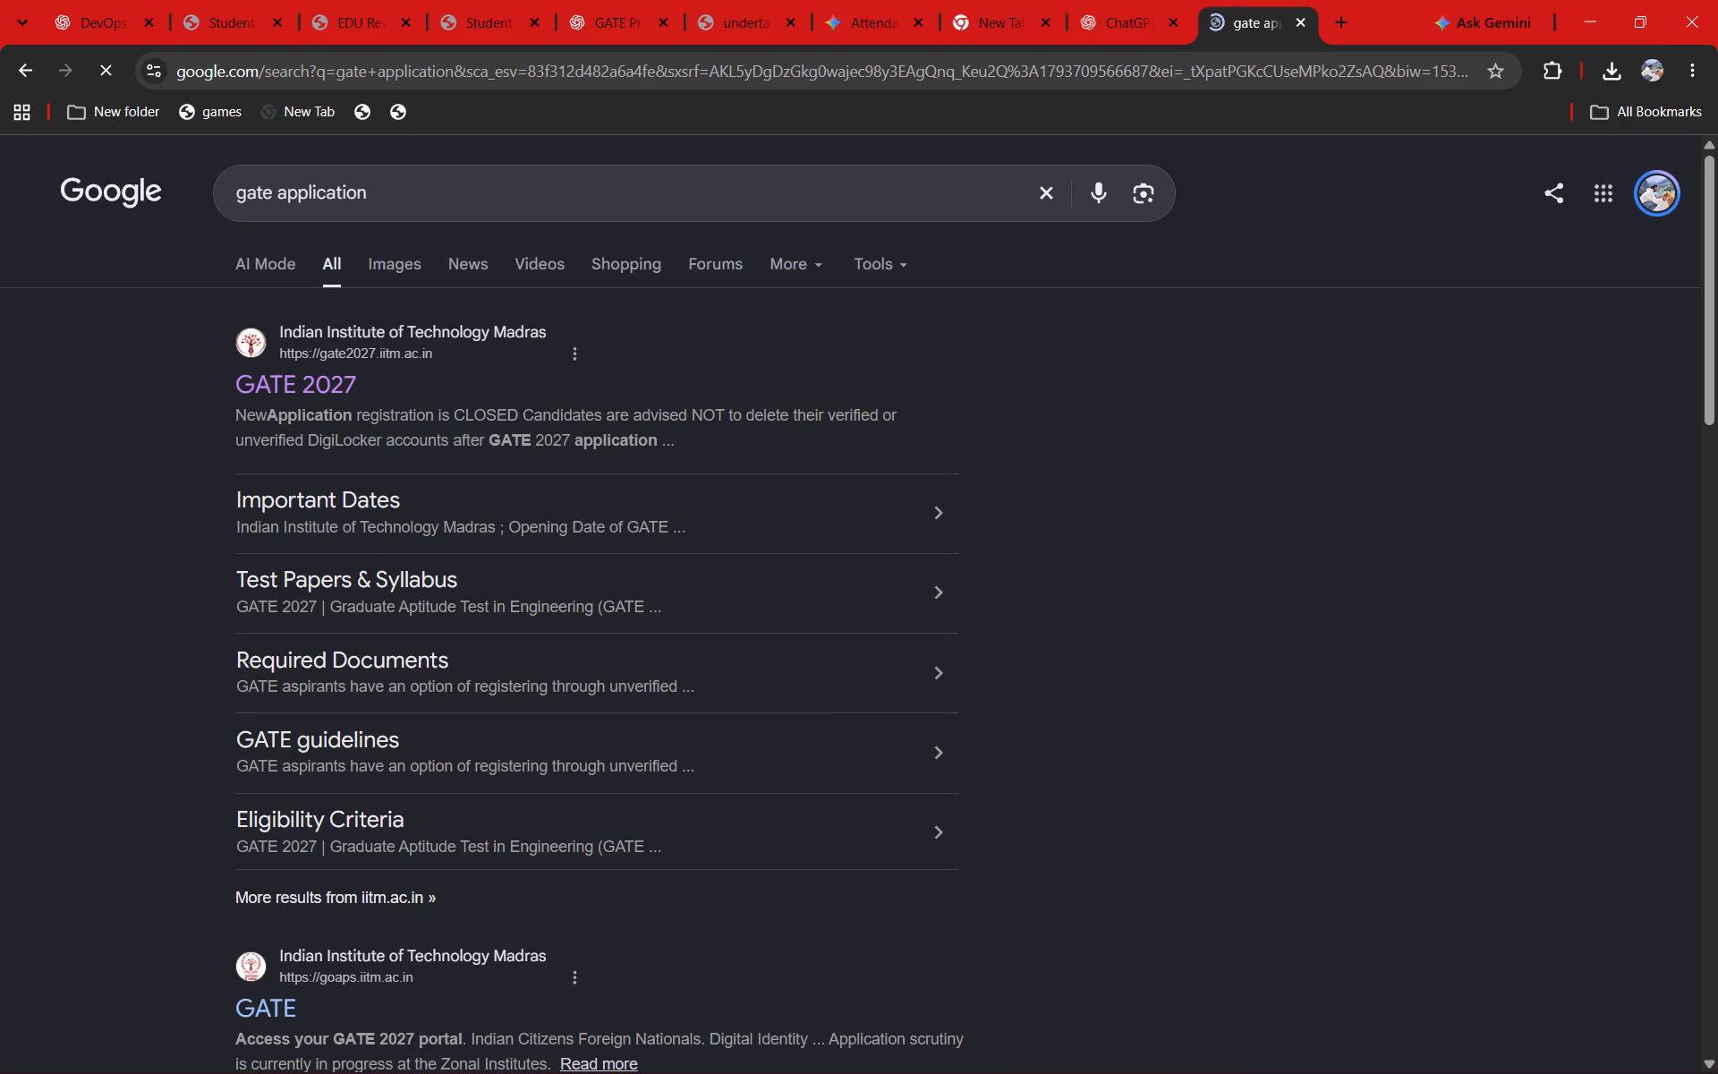
Open IIT Madras's GATE 2027 website, read through the welcome notice about the application rectification window, and dismiss it.
{"action": "left_click", "coordinate": [303, 387]}
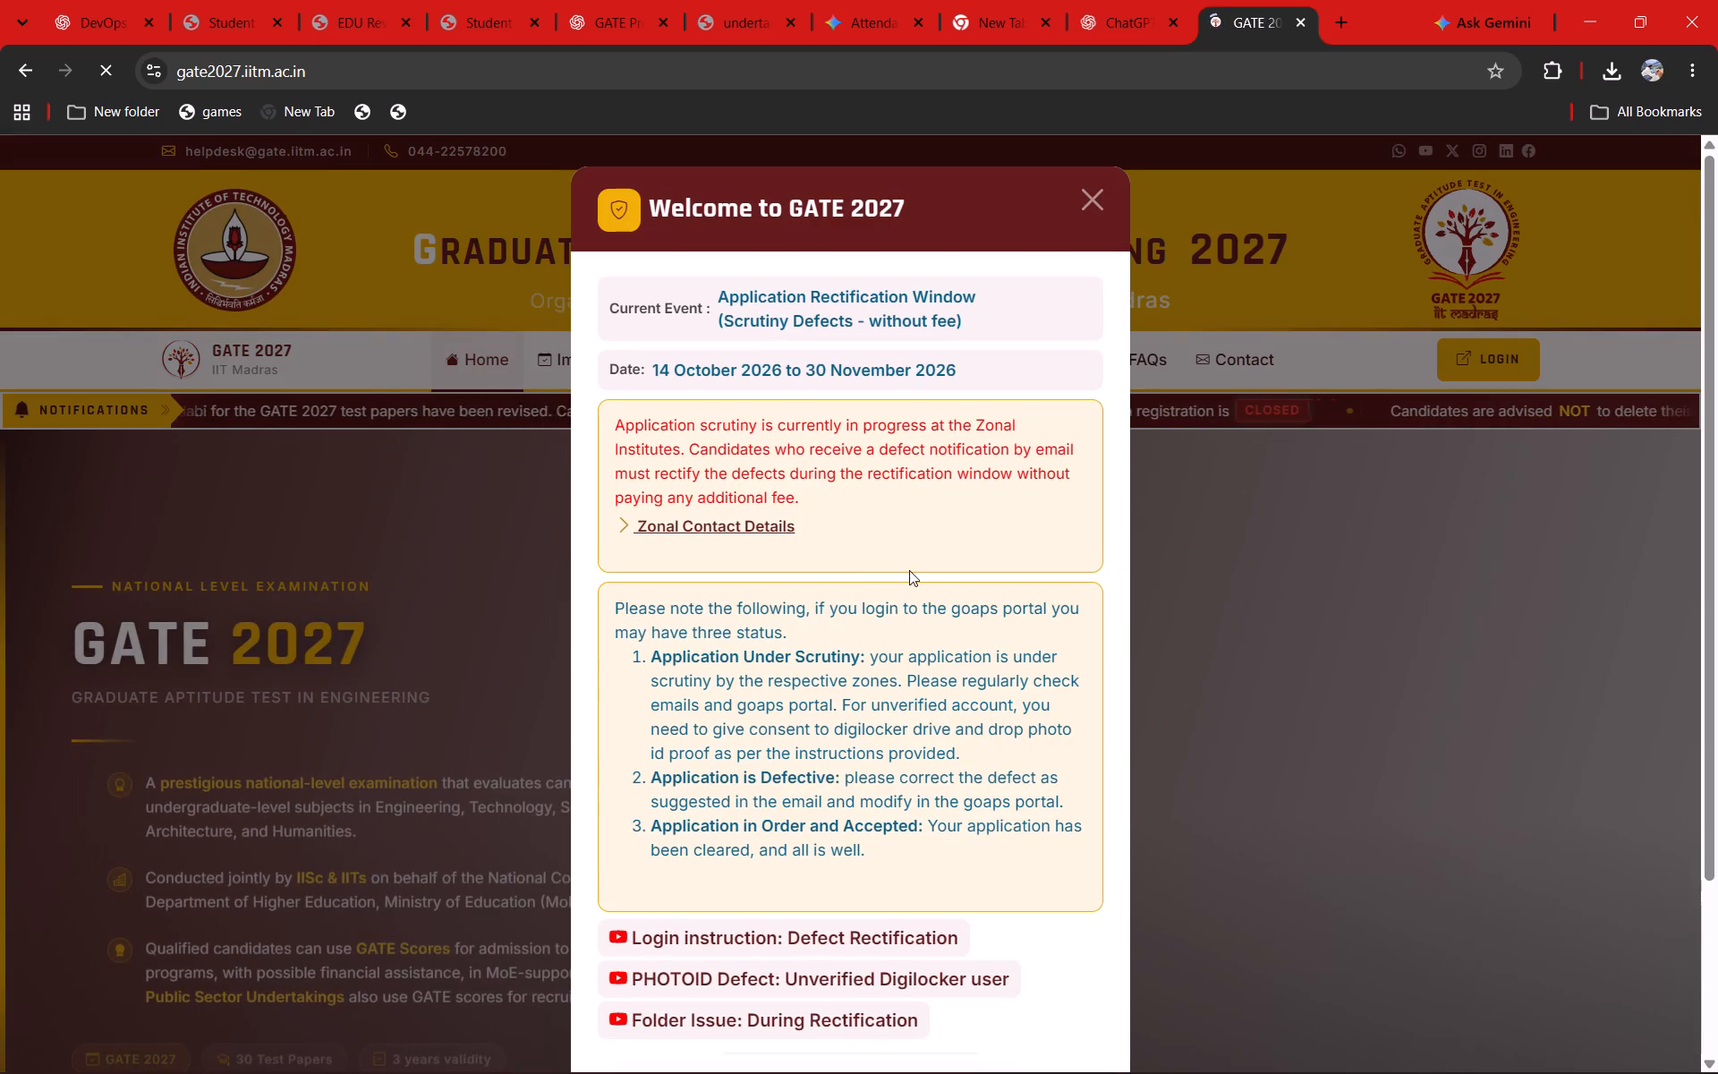
{"action": "scroll", "coordinate": [986, 417], "scroll_direction": "down", "scroll_amount": 1}
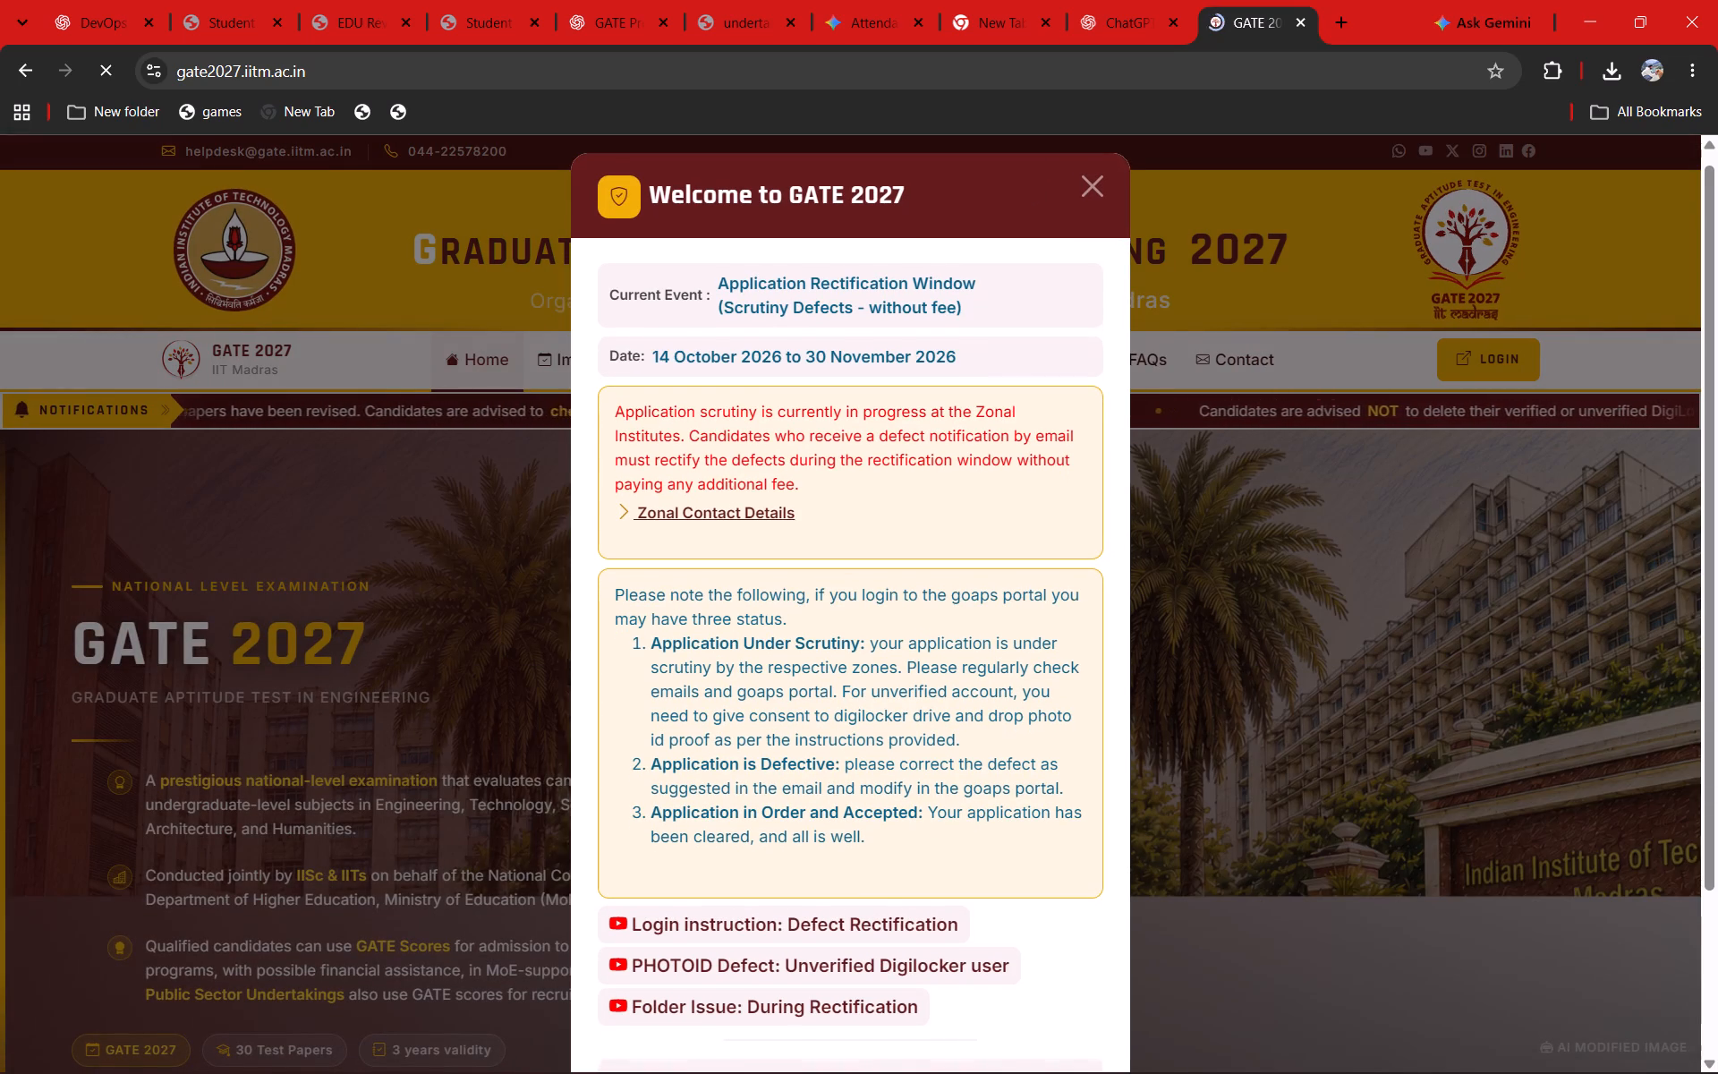
{"action": "scroll", "coordinate": [986, 417], "scroll_direction": "down", "scroll_amount": 1}
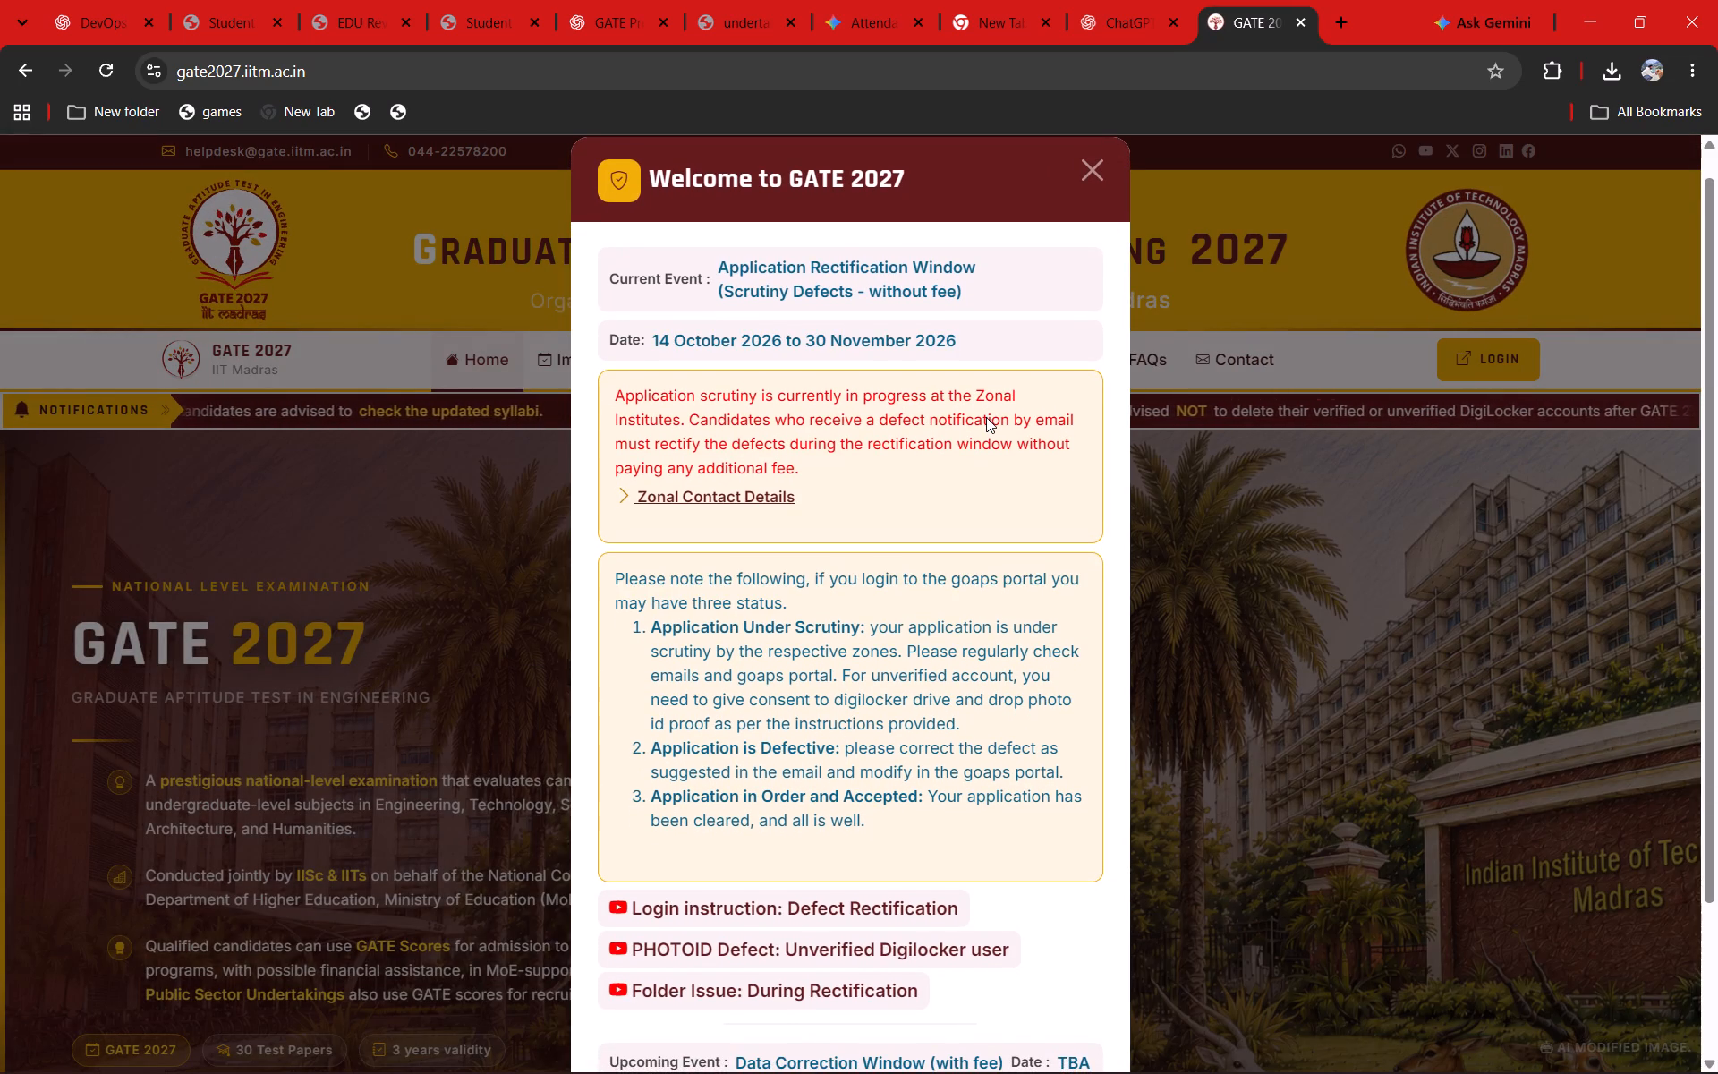
{"action": "scroll", "coordinate": [986, 417], "scroll_direction": "down", "scroll_amount": 3}
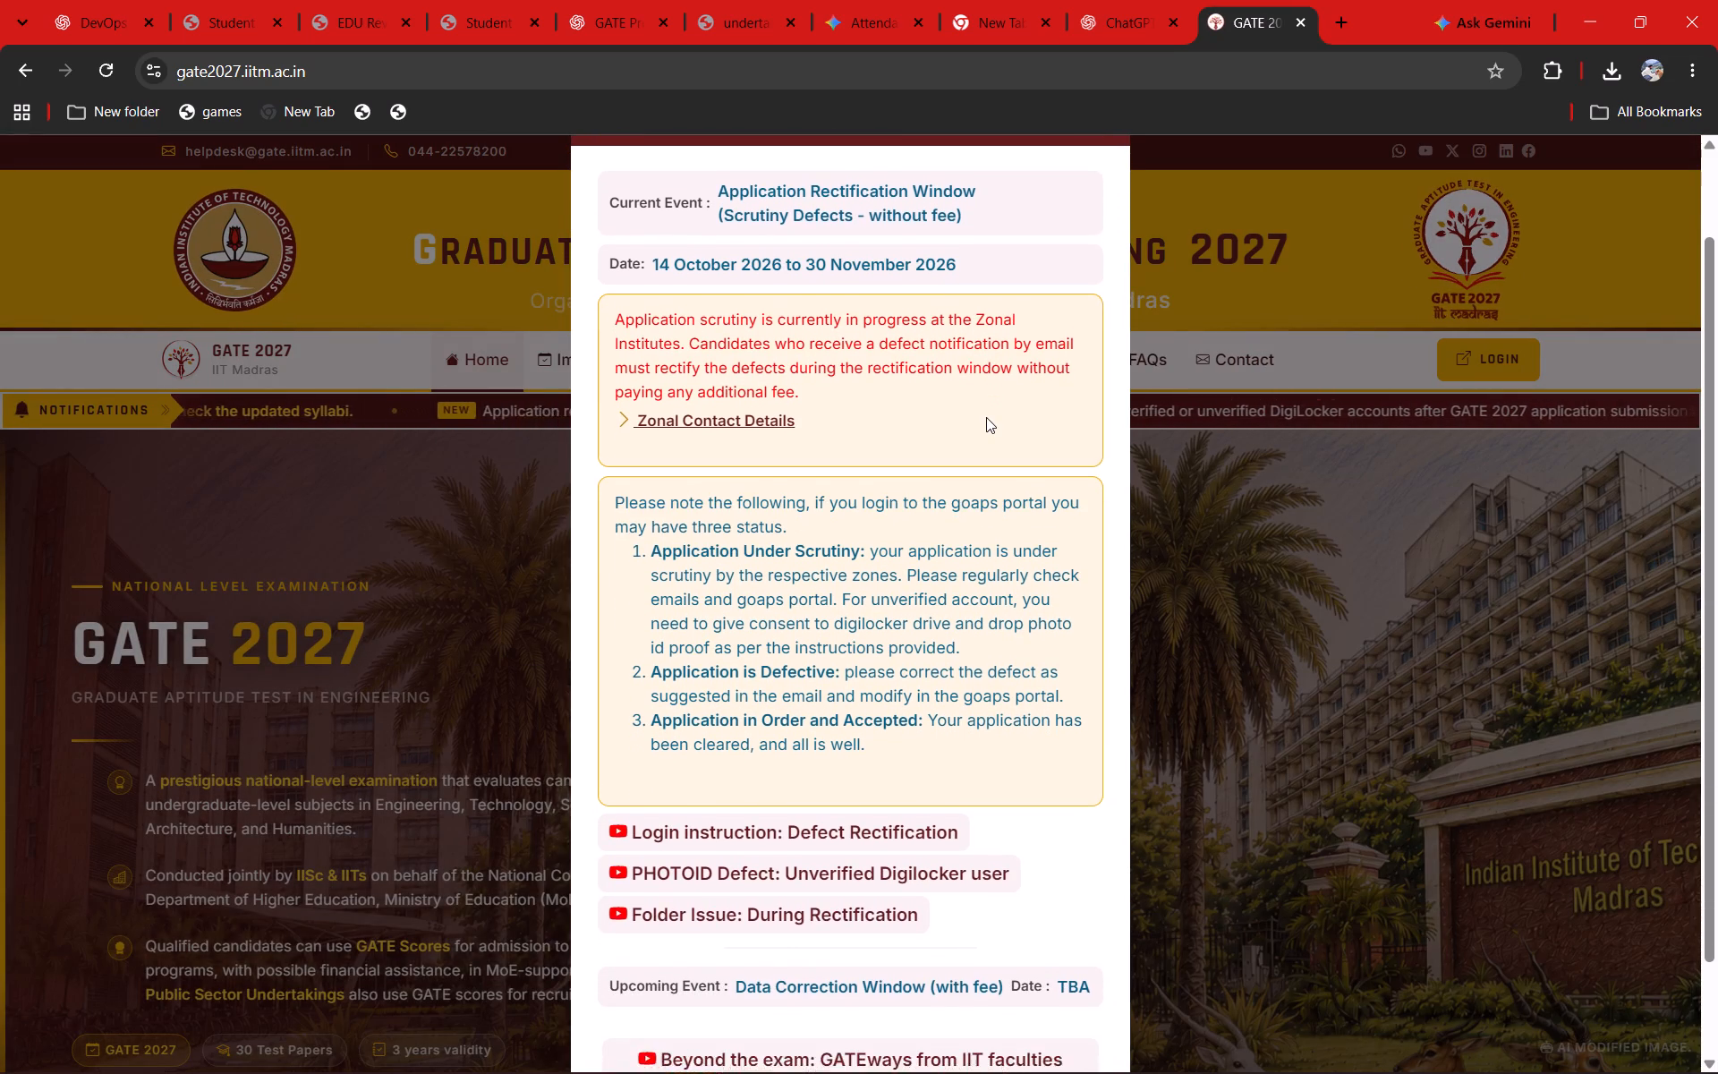
{"action": "scroll", "coordinate": [986, 417], "scroll_direction": "down", "scroll_amount": 1}
{"action": "scroll", "coordinate": [1004, 293], "scroll_direction": "up", "scroll_amount": 1}
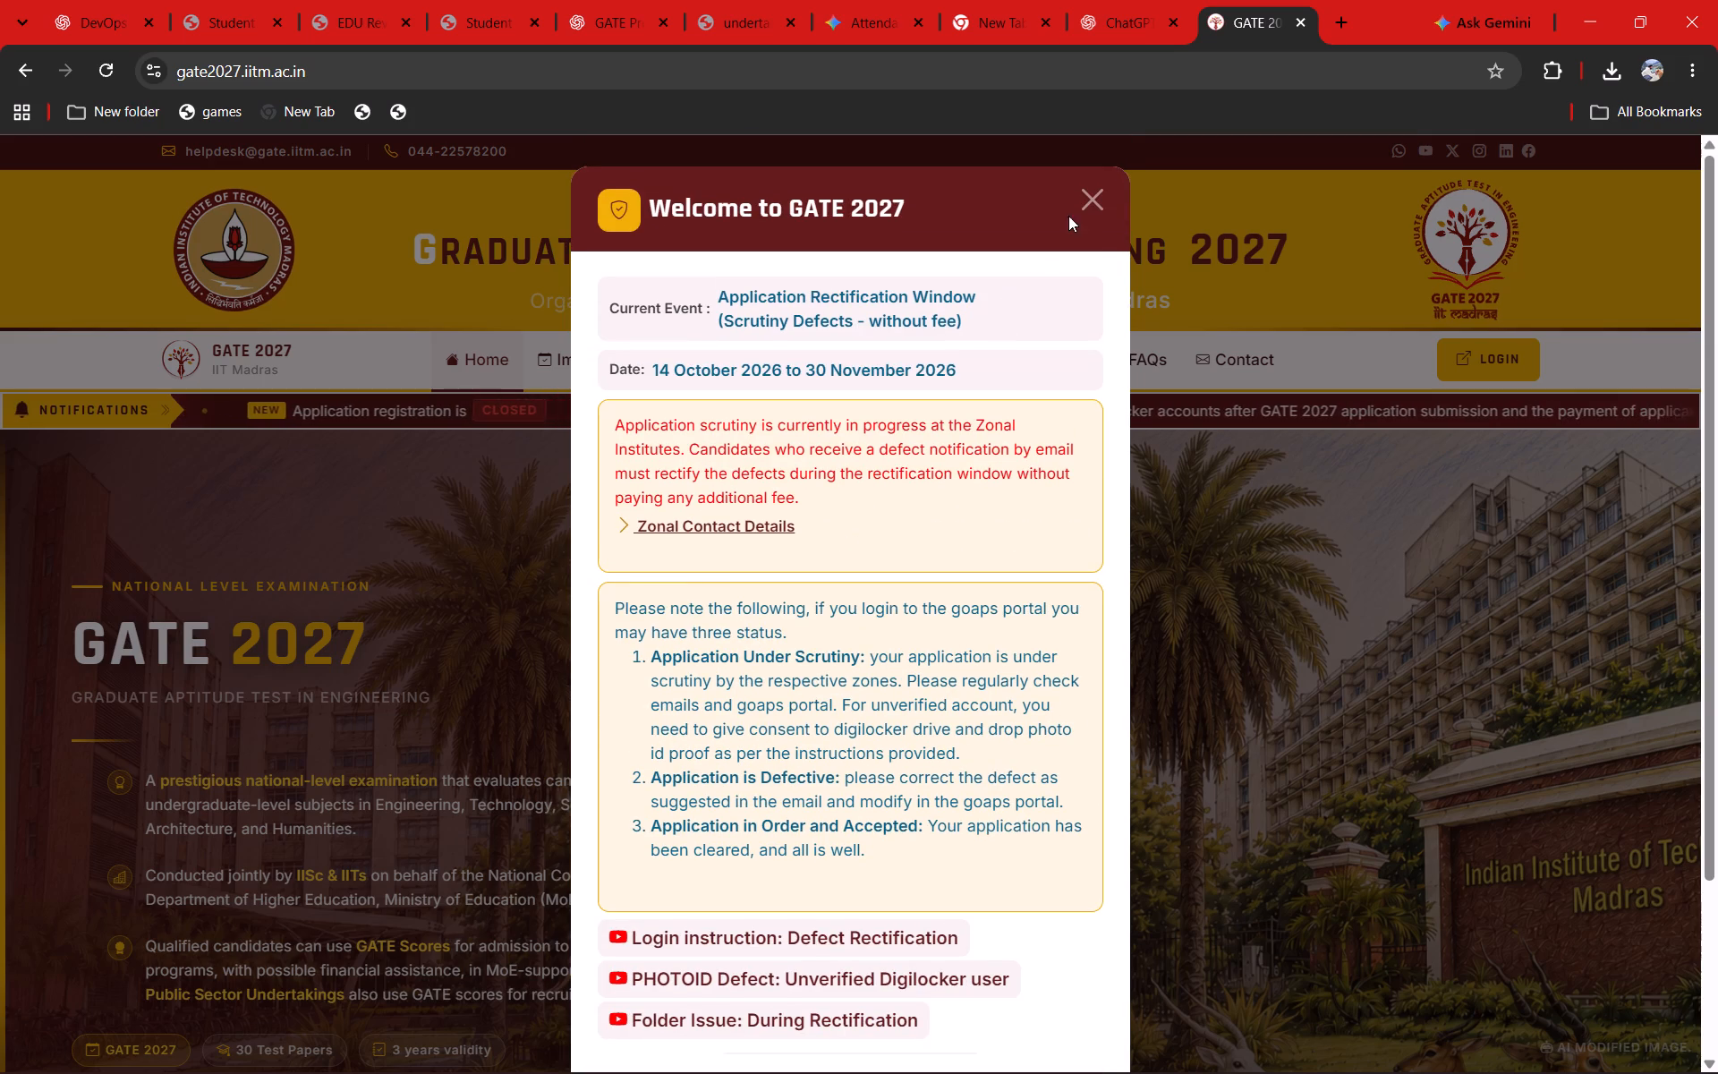
{"action": "left_click", "coordinate": [1078, 209]}
{"action": "scroll", "coordinate": [1063, 446], "scroll_direction": "down", "scroll_amount": 3}
{"action": "scroll", "coordinate": [1063, 446], "scroll_direction": "up", "scroll_amount": 2}
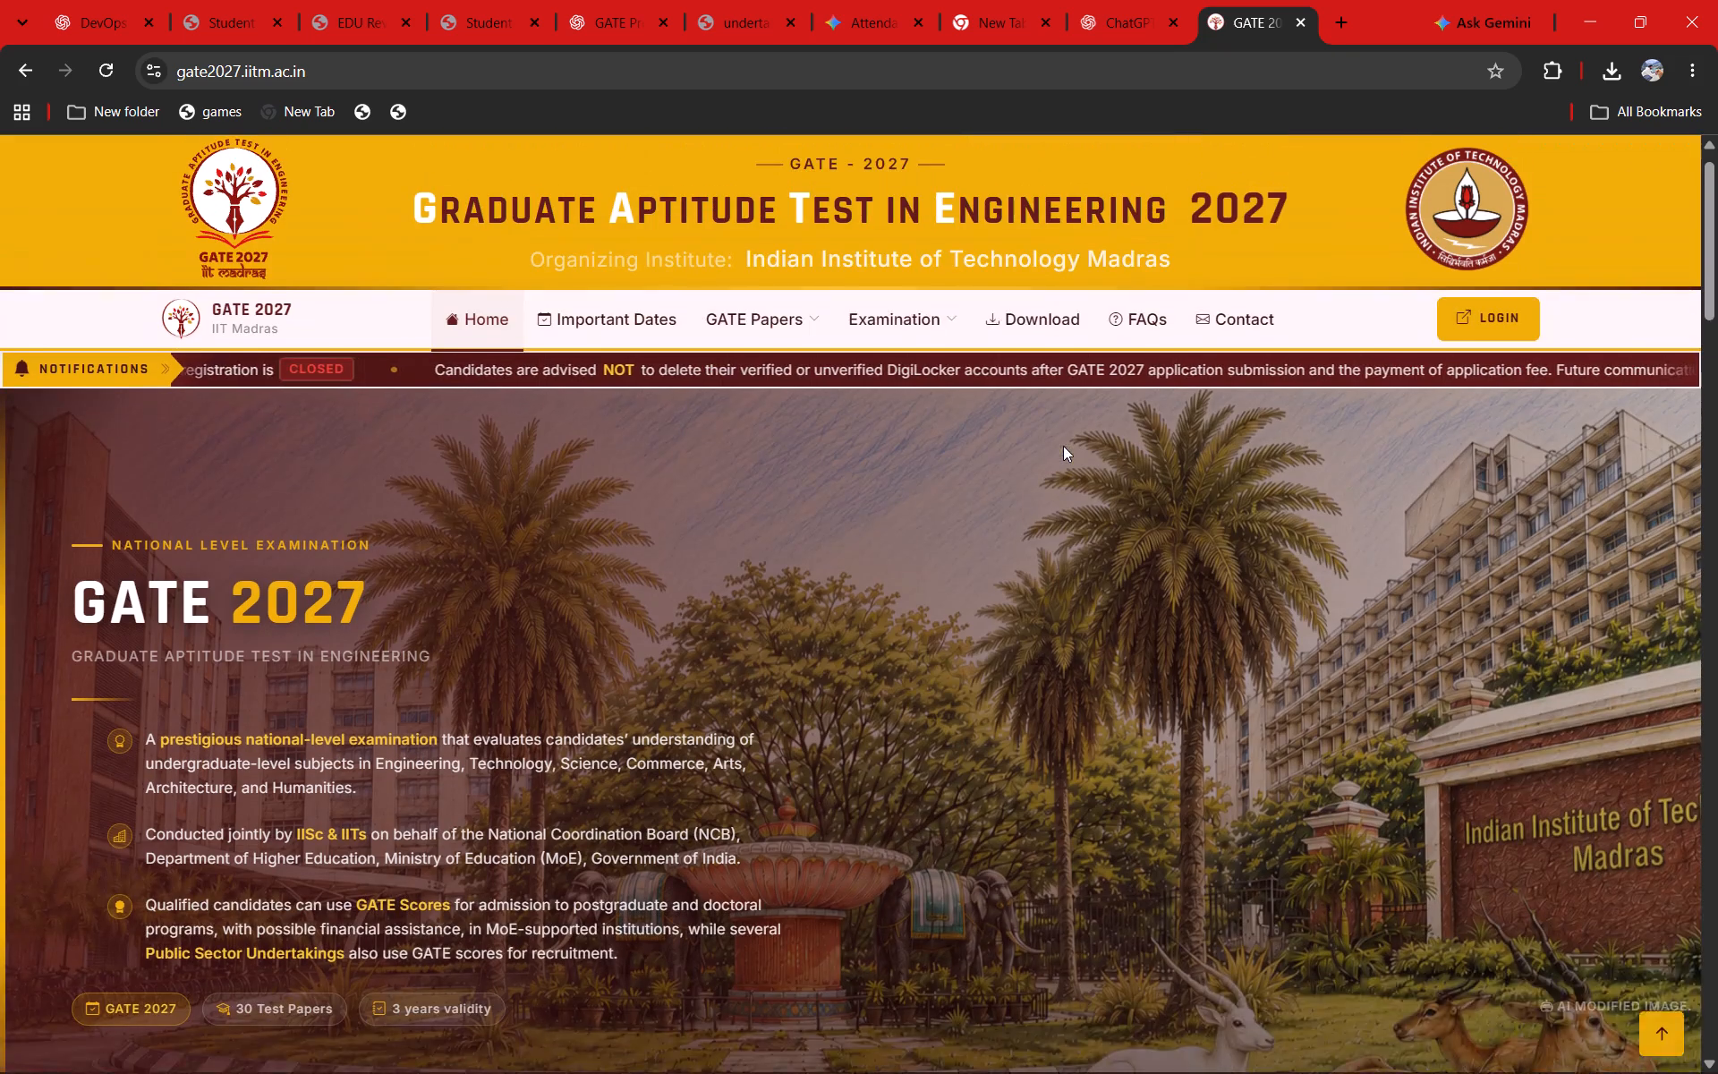
Open the GATE 2027 site's Download page and look over the available documents and question papers.
{"action": "left_click", "coordinate": [1043, 369]}
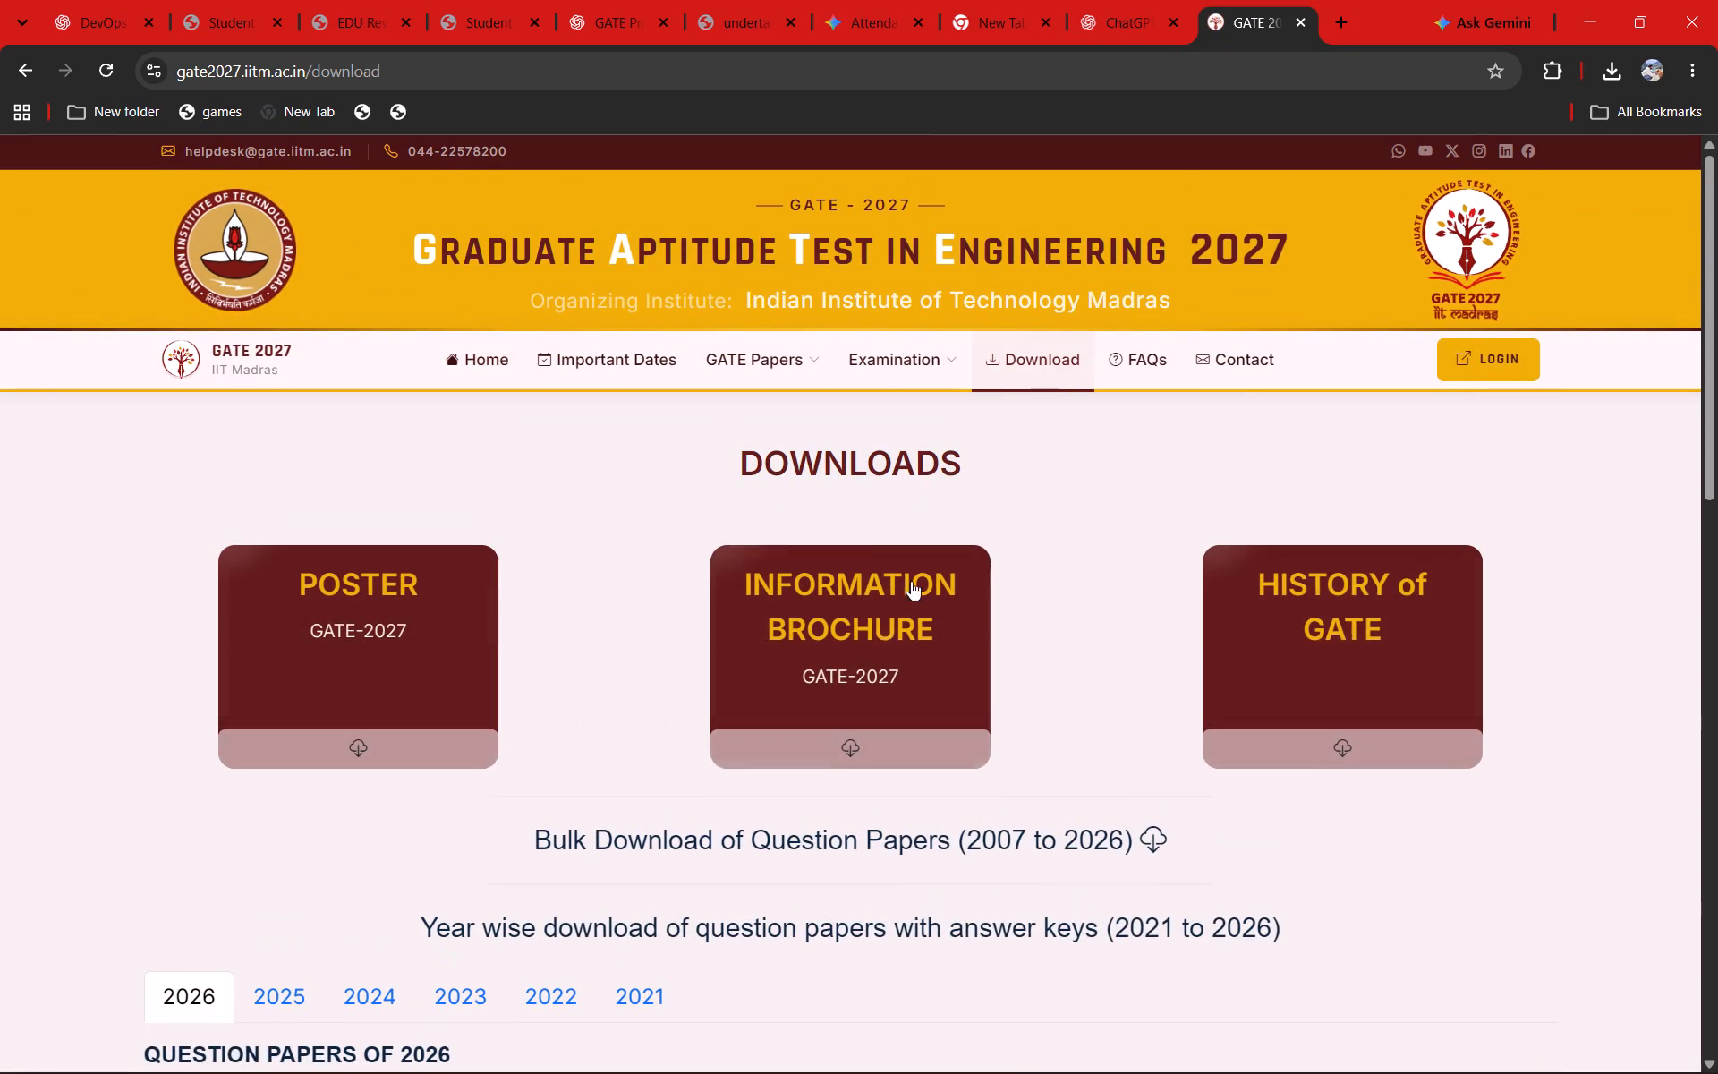
{"action": "scroll", "coordinate": [869, 643], "scroll_direction": "down", "scroll_amount": 1}
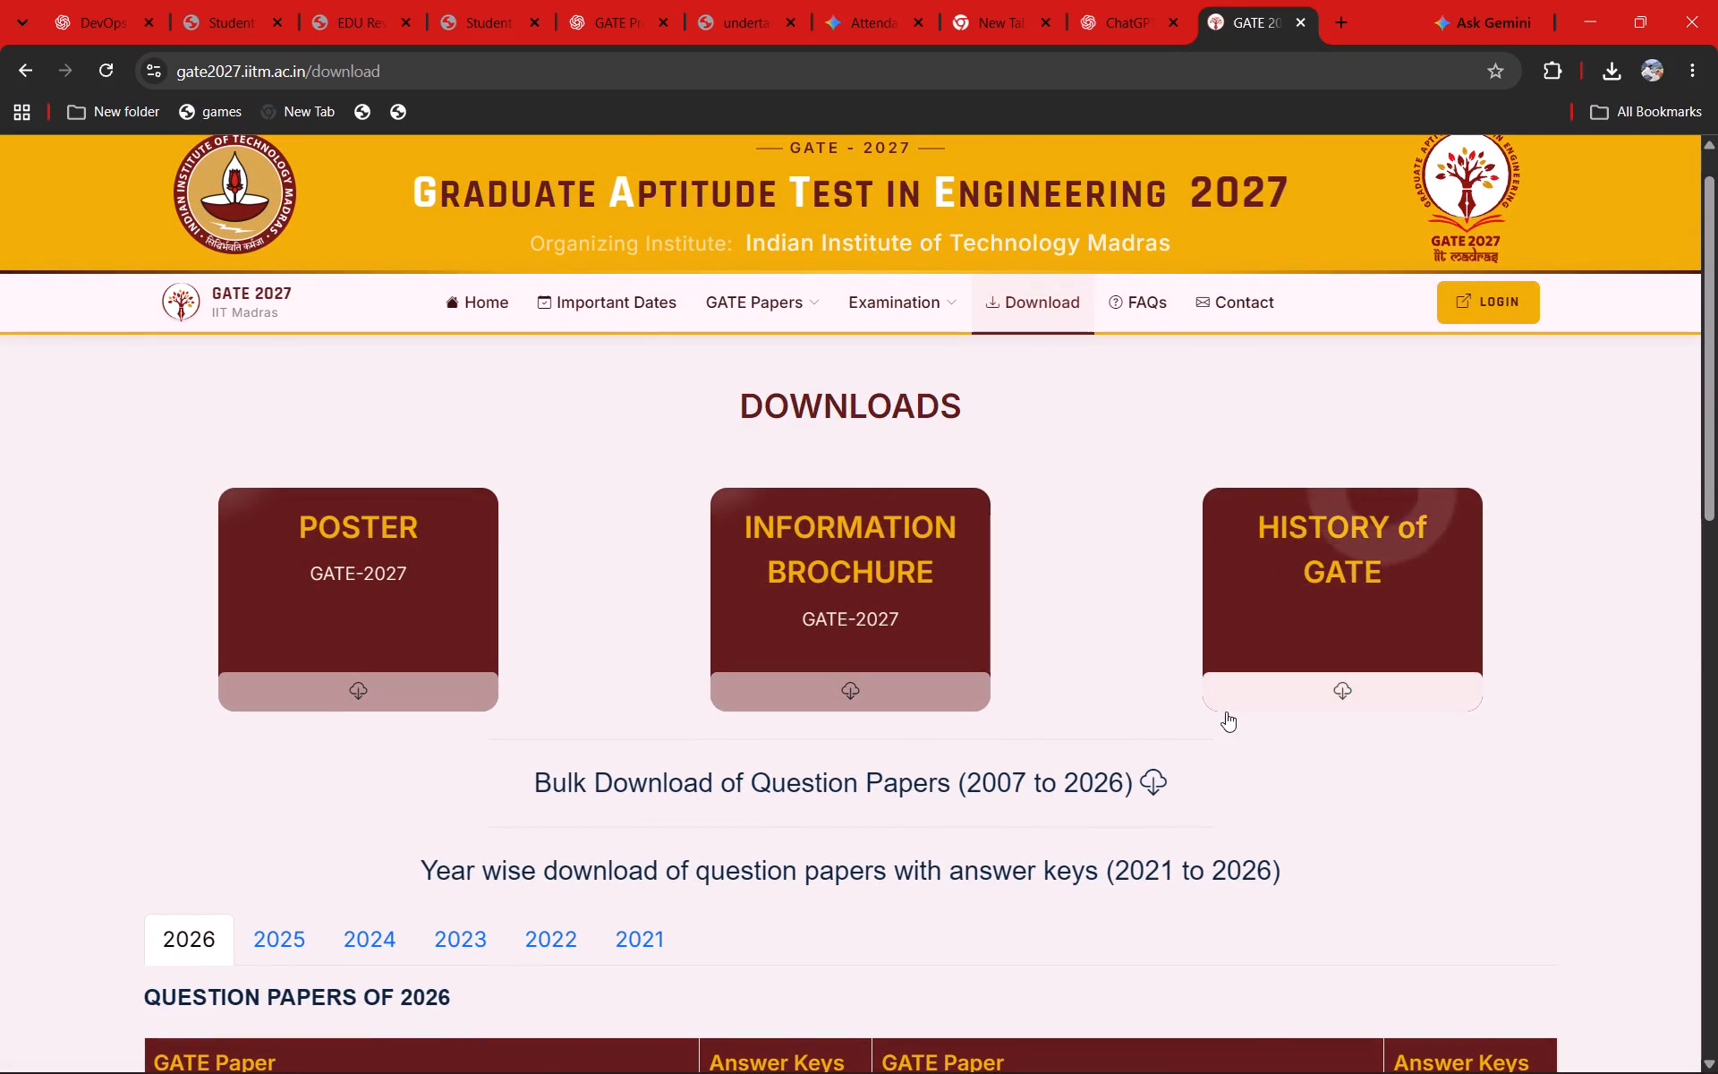
{"action": "scroll", "coordinate": [1155, 748], "scroll_direction": "down", "scroll_amount": 2}
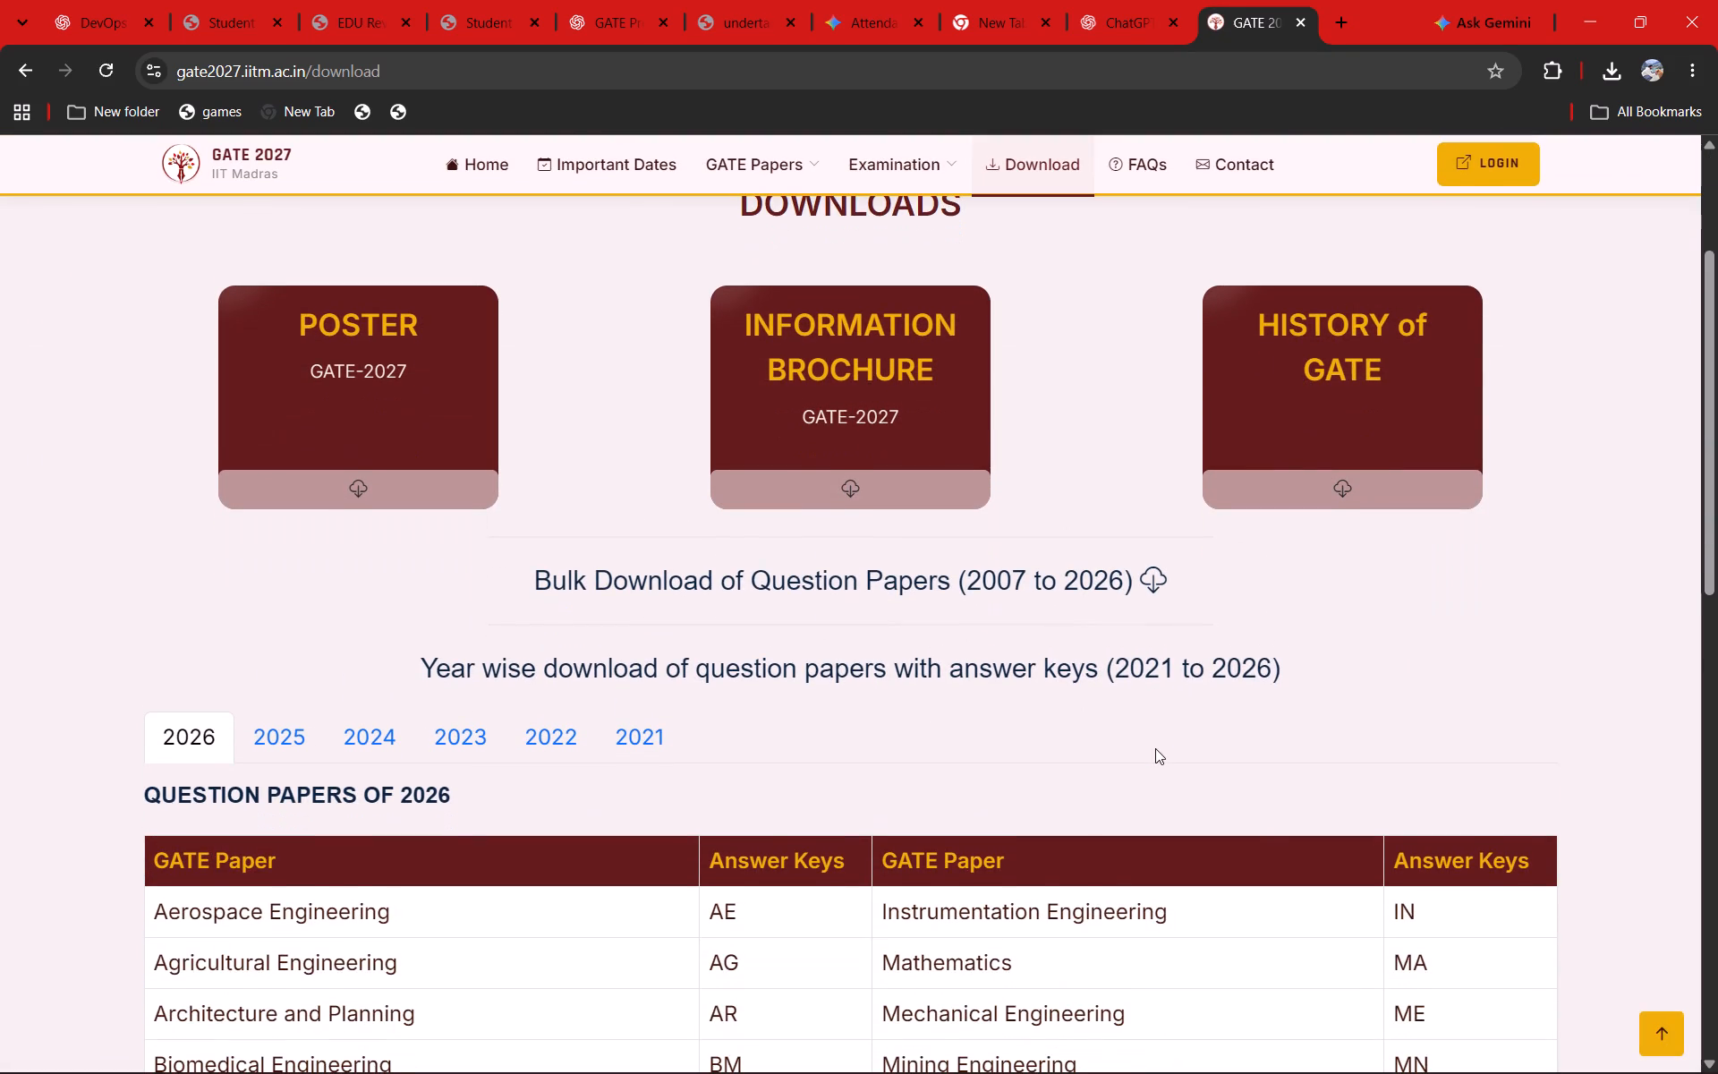
Return to the GATE 2027 site's home page and open the candidate login portal.
{"action": "scroll", "coordinate": [1155, 748], "scroll_direction": "down", "scroll_amount": 1}
{"action": "scroll", "coordinate": [1155, 748], "scroll_direction": "up", "scroll_amount": 4}
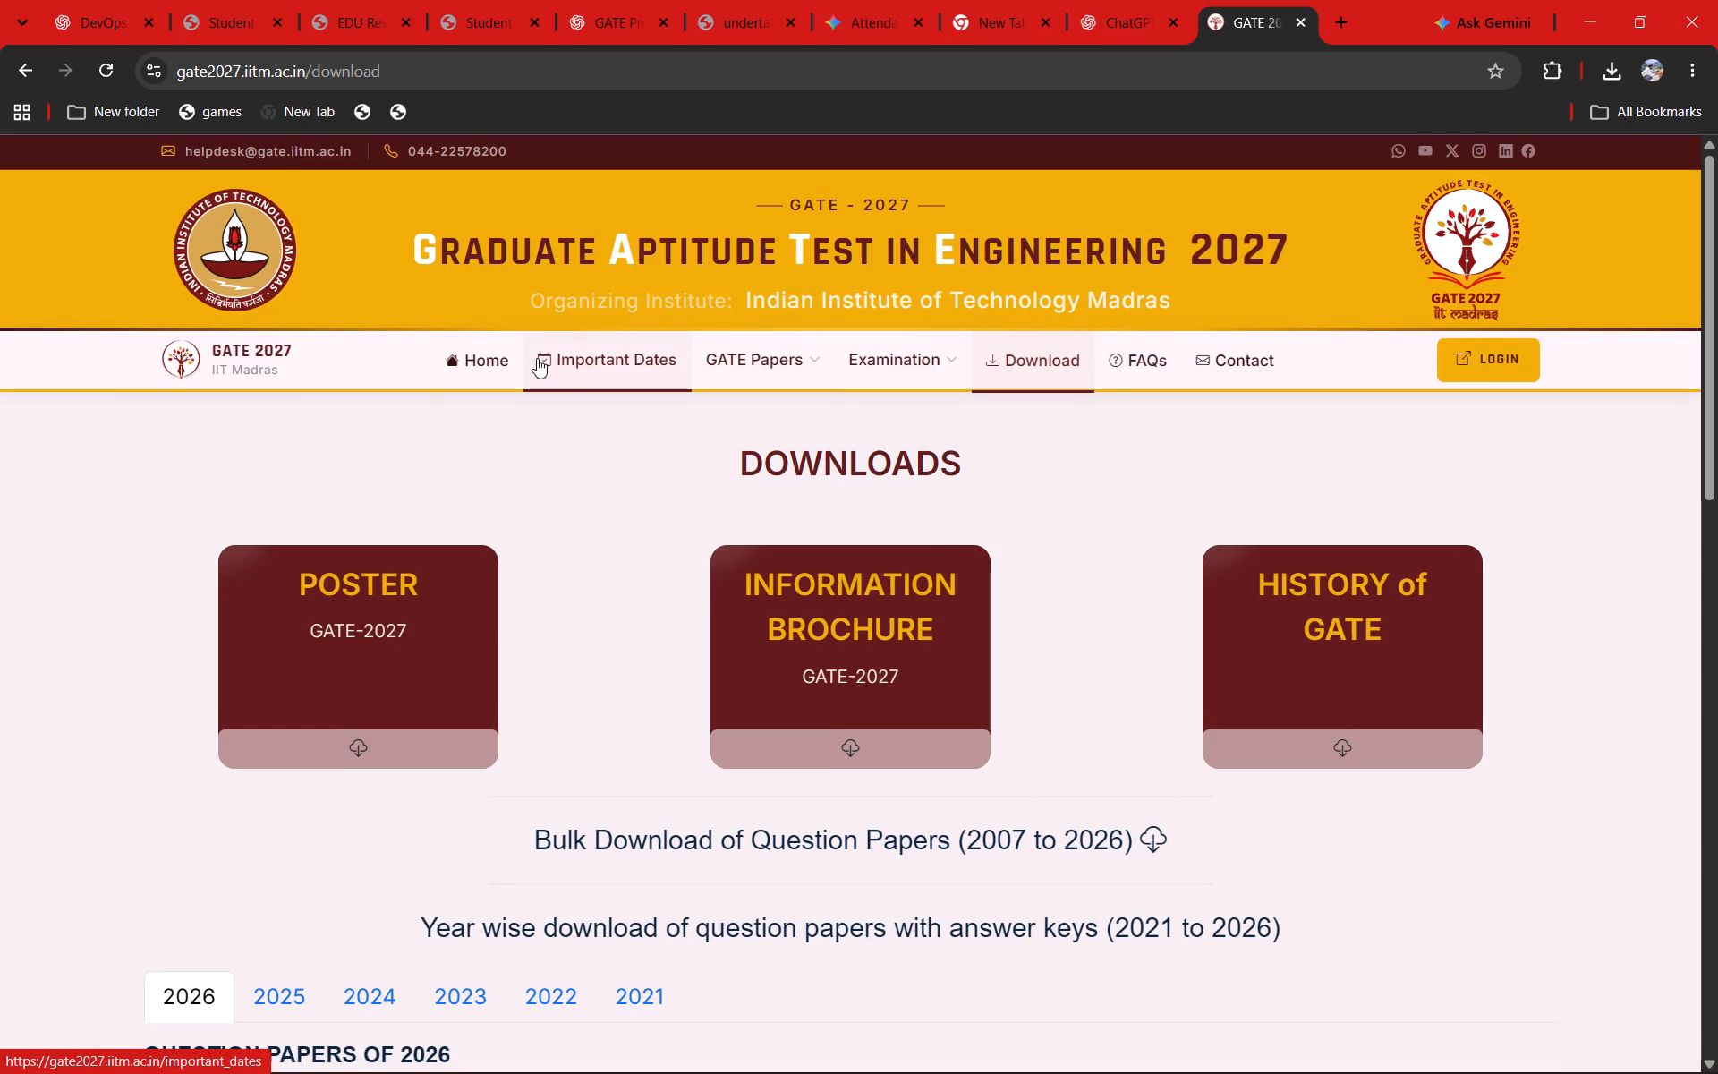
{"action": "left_click", "coordinate": [503, 358]}
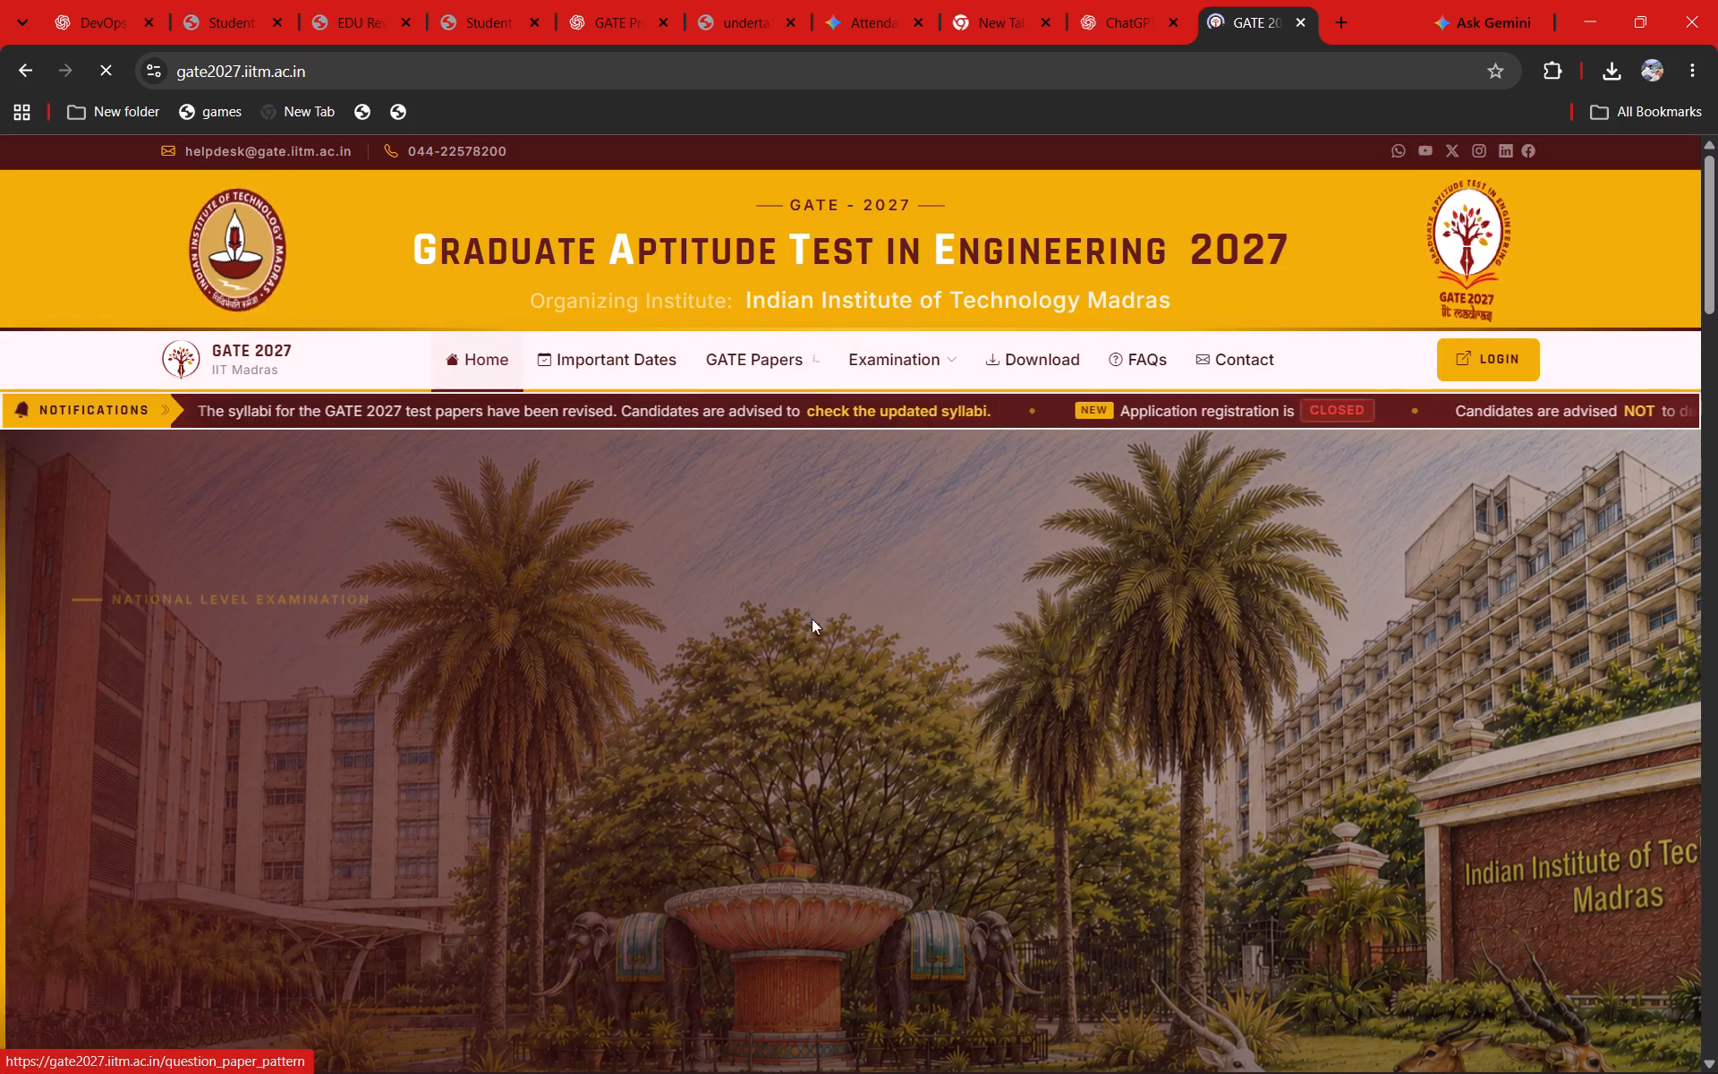
{"action": "left_click", "coordinate": [1466, 349]}
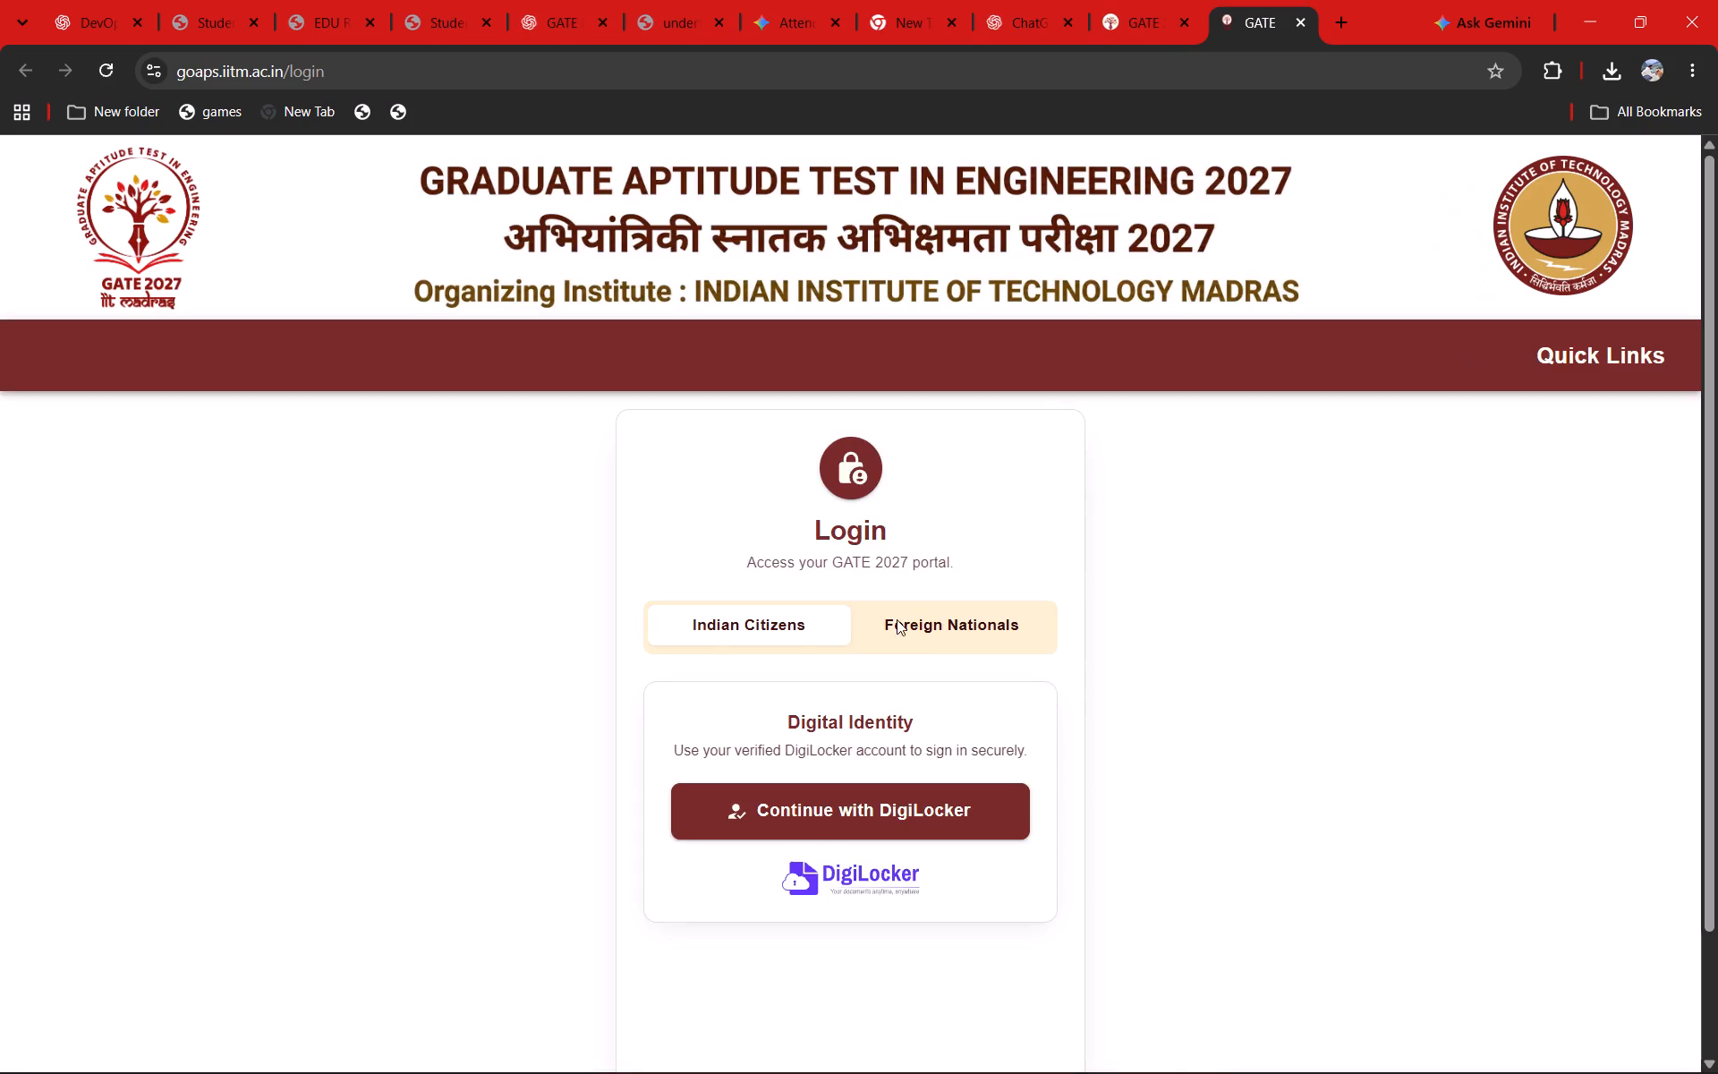
Read through the login portal's notice about the application rectification window and scrutiny statuses, and dismiss it.
{"action": "scroll", "coordinate": [714, 644], "scroll_direction": "down", "scroll_amount": 4}
{"action": "scroll", "coordinate": [887, 728], "scroll_direction": "up", "scroll_amount": 5}
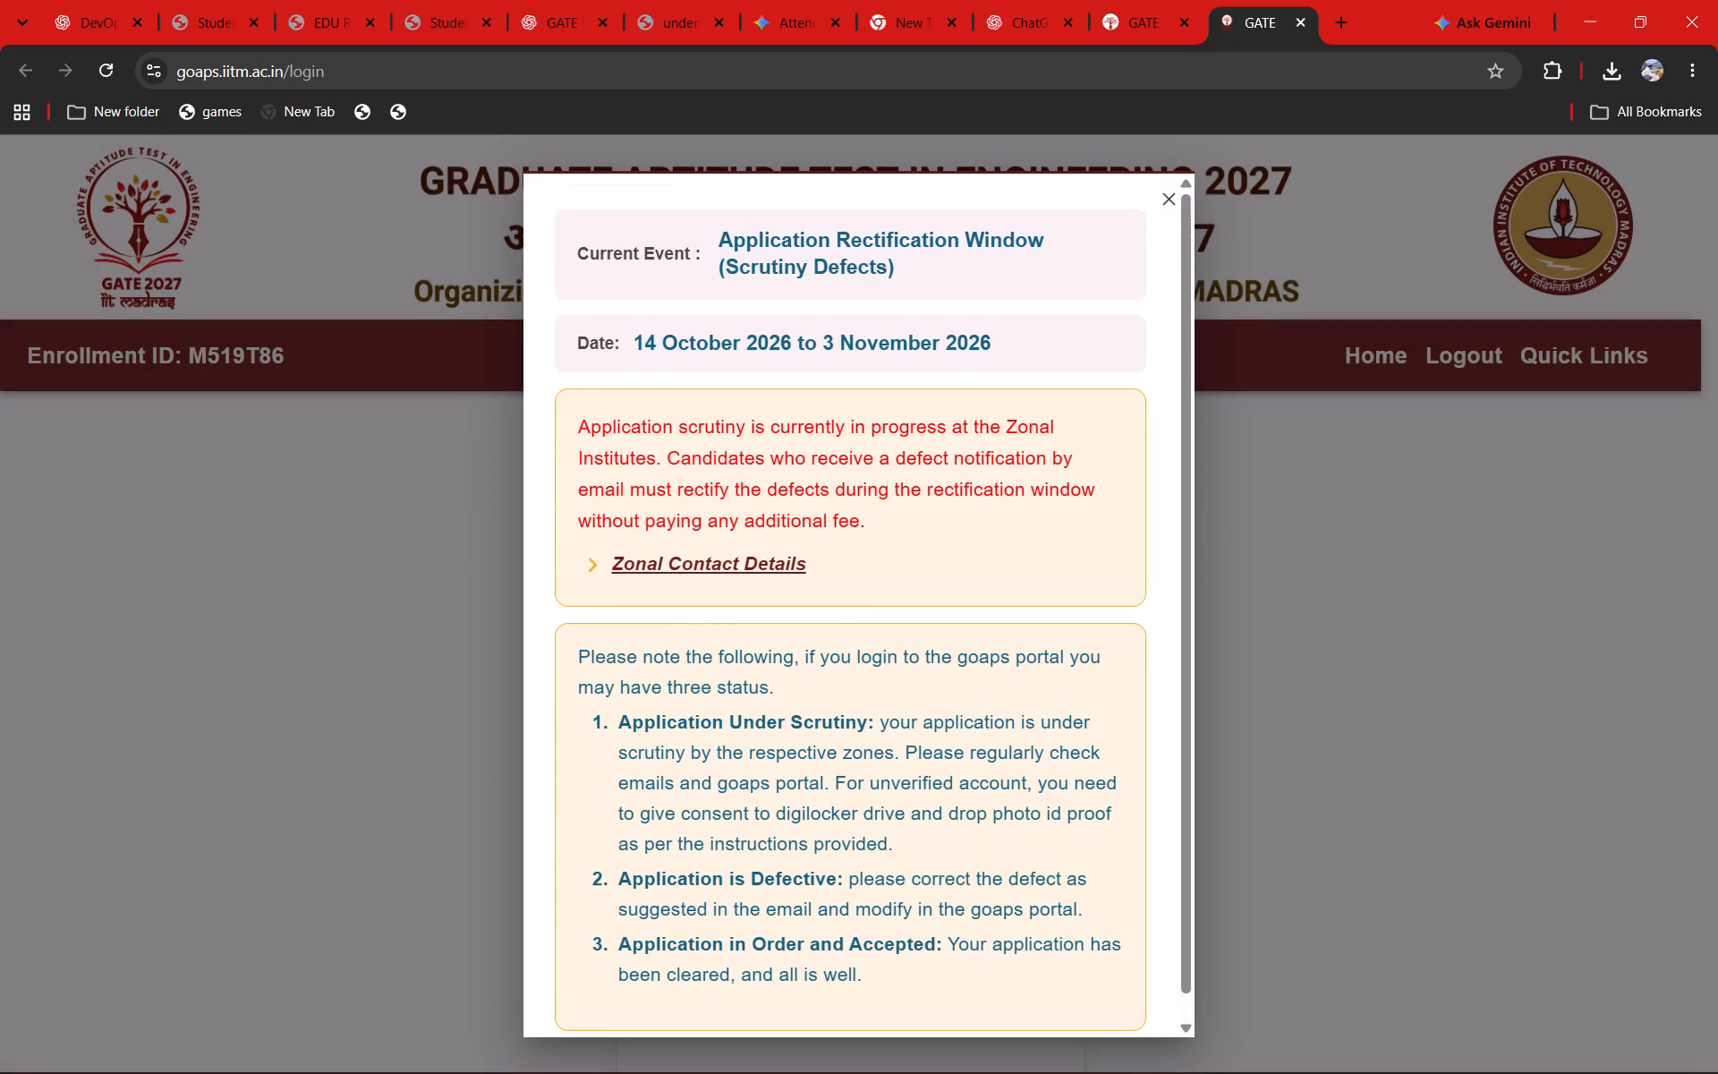
{"action": "scroll", "coordinate": [989, 611], "scroll_direction": "down", "scroll_amount": 6}
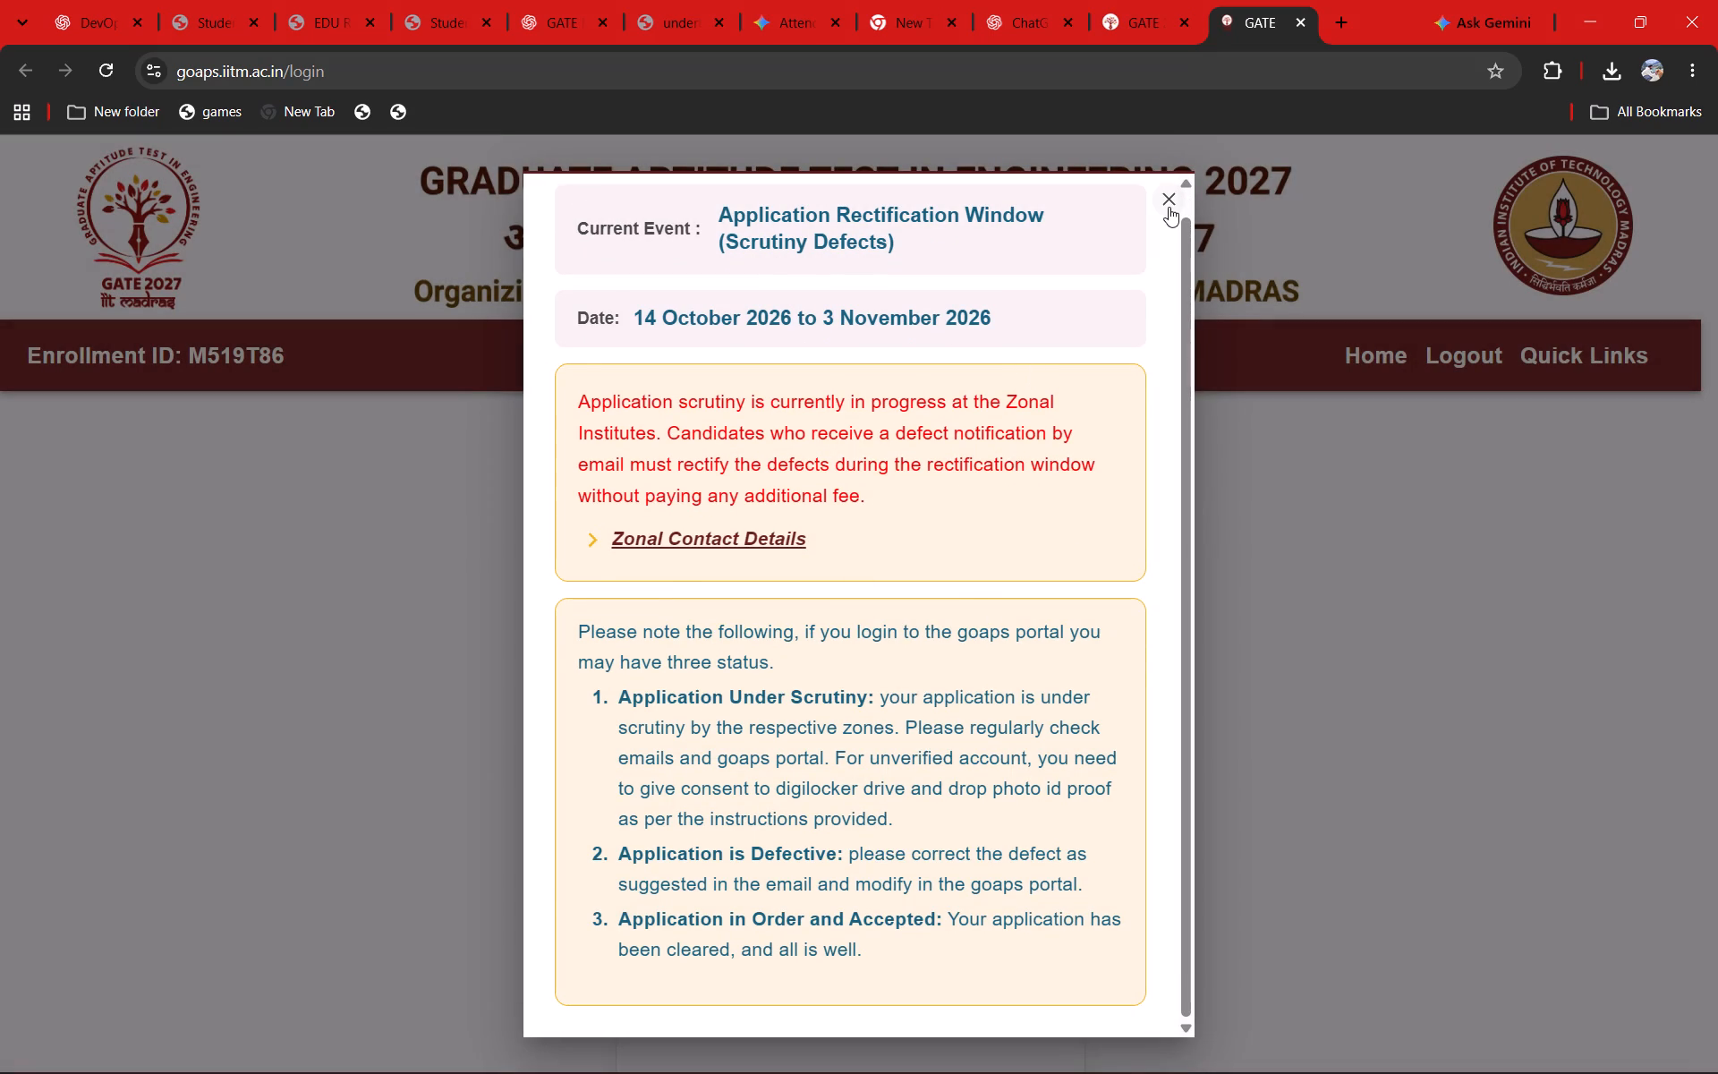
{"action": "left_click", "coordinate": [1169, 207]}
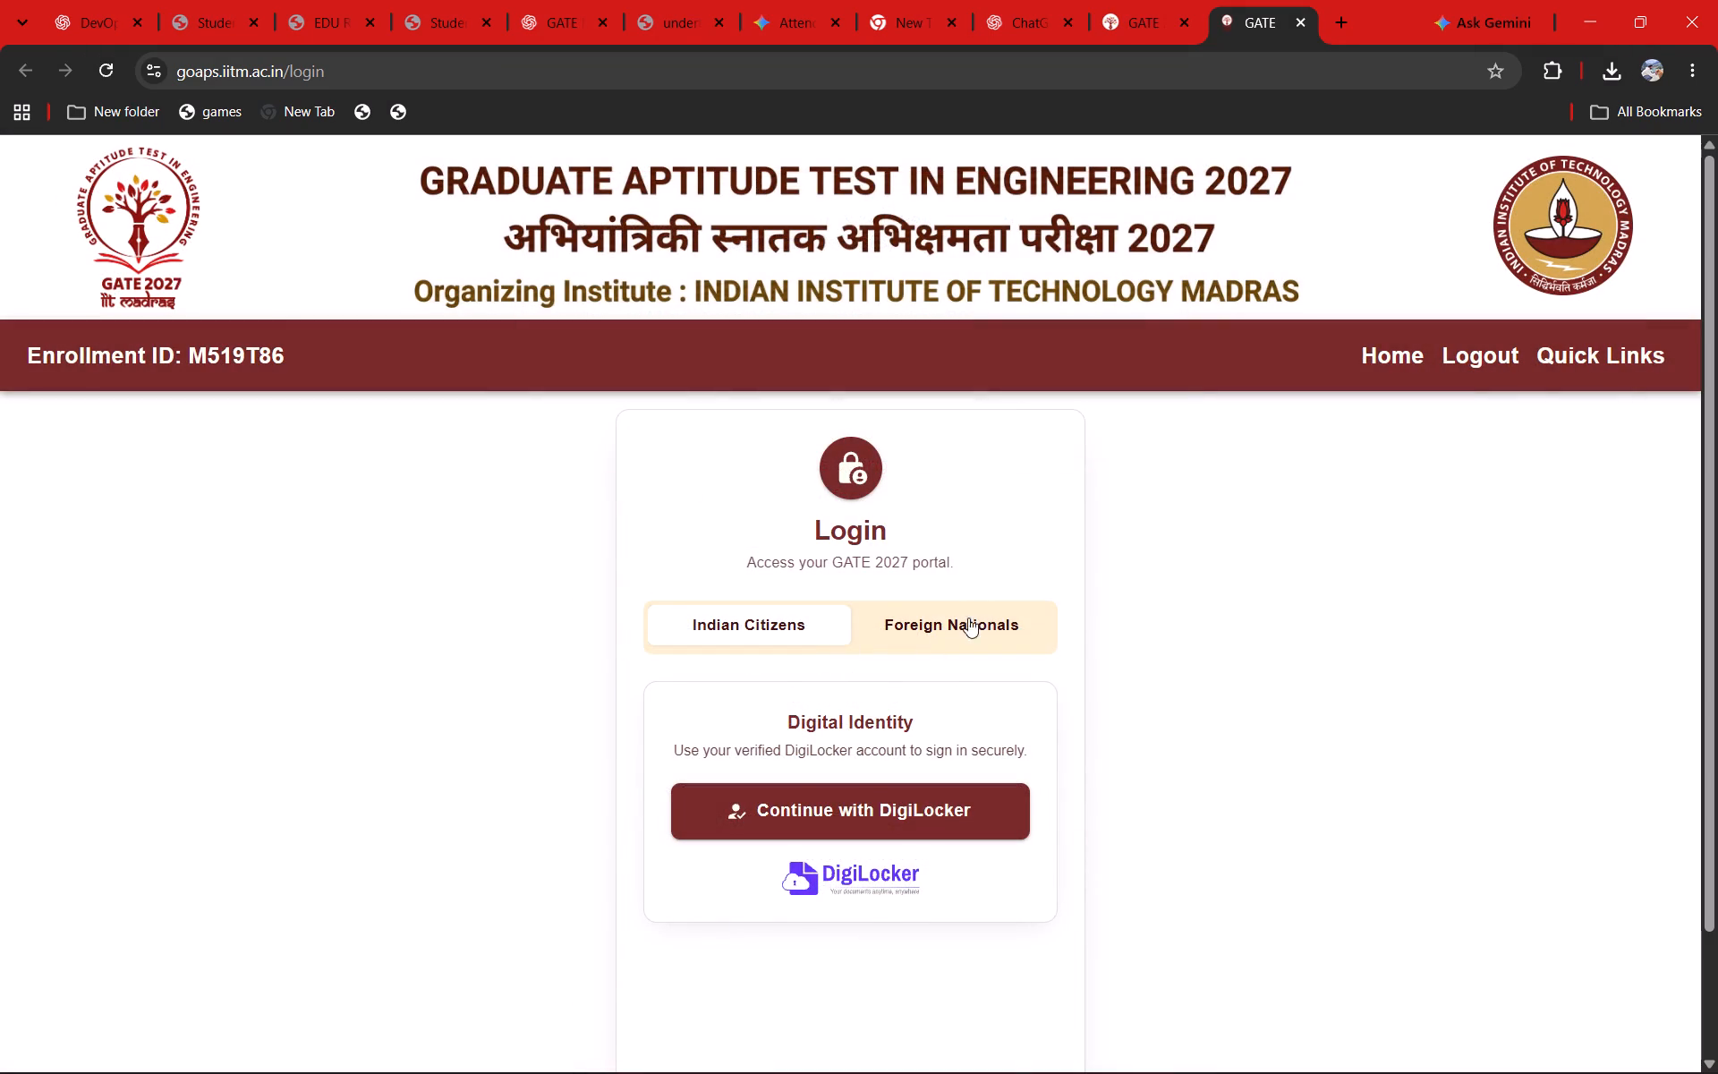
Start signing in to the GATE 2027 portal as an Indian citizen with DigiLocker.
{"action": "left_click", "coordinate": [851, 812]}
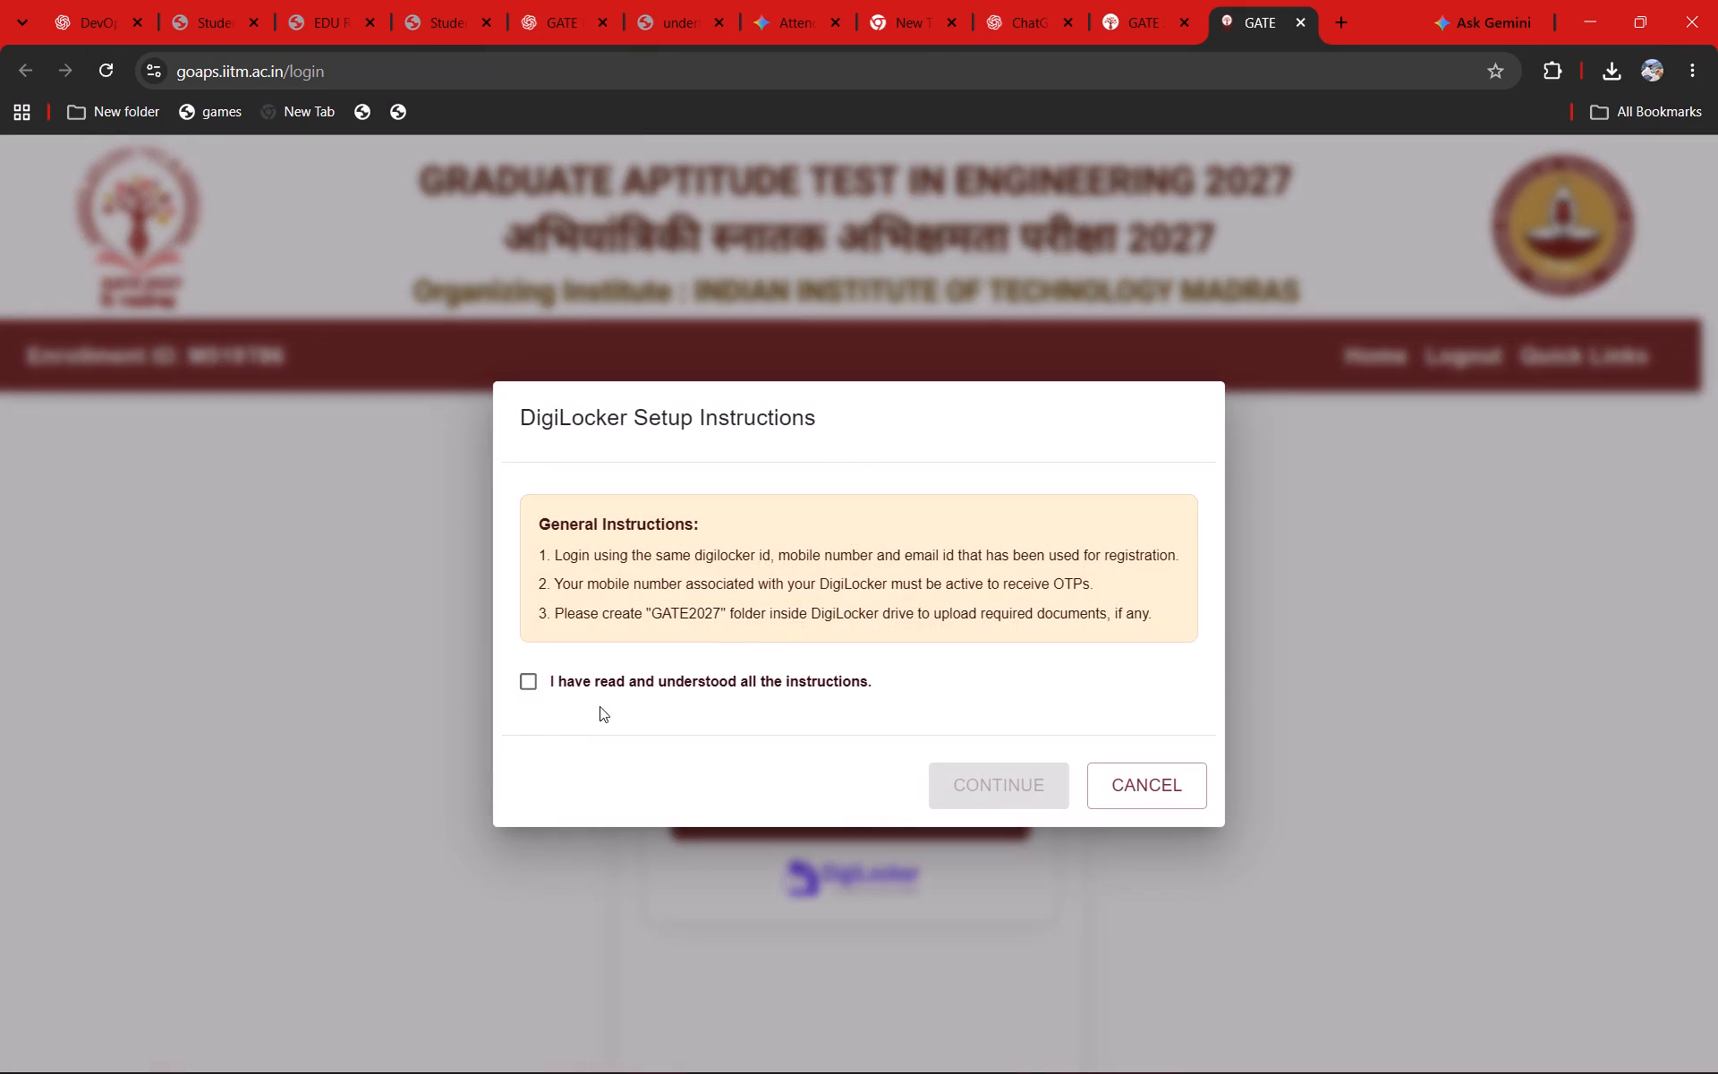
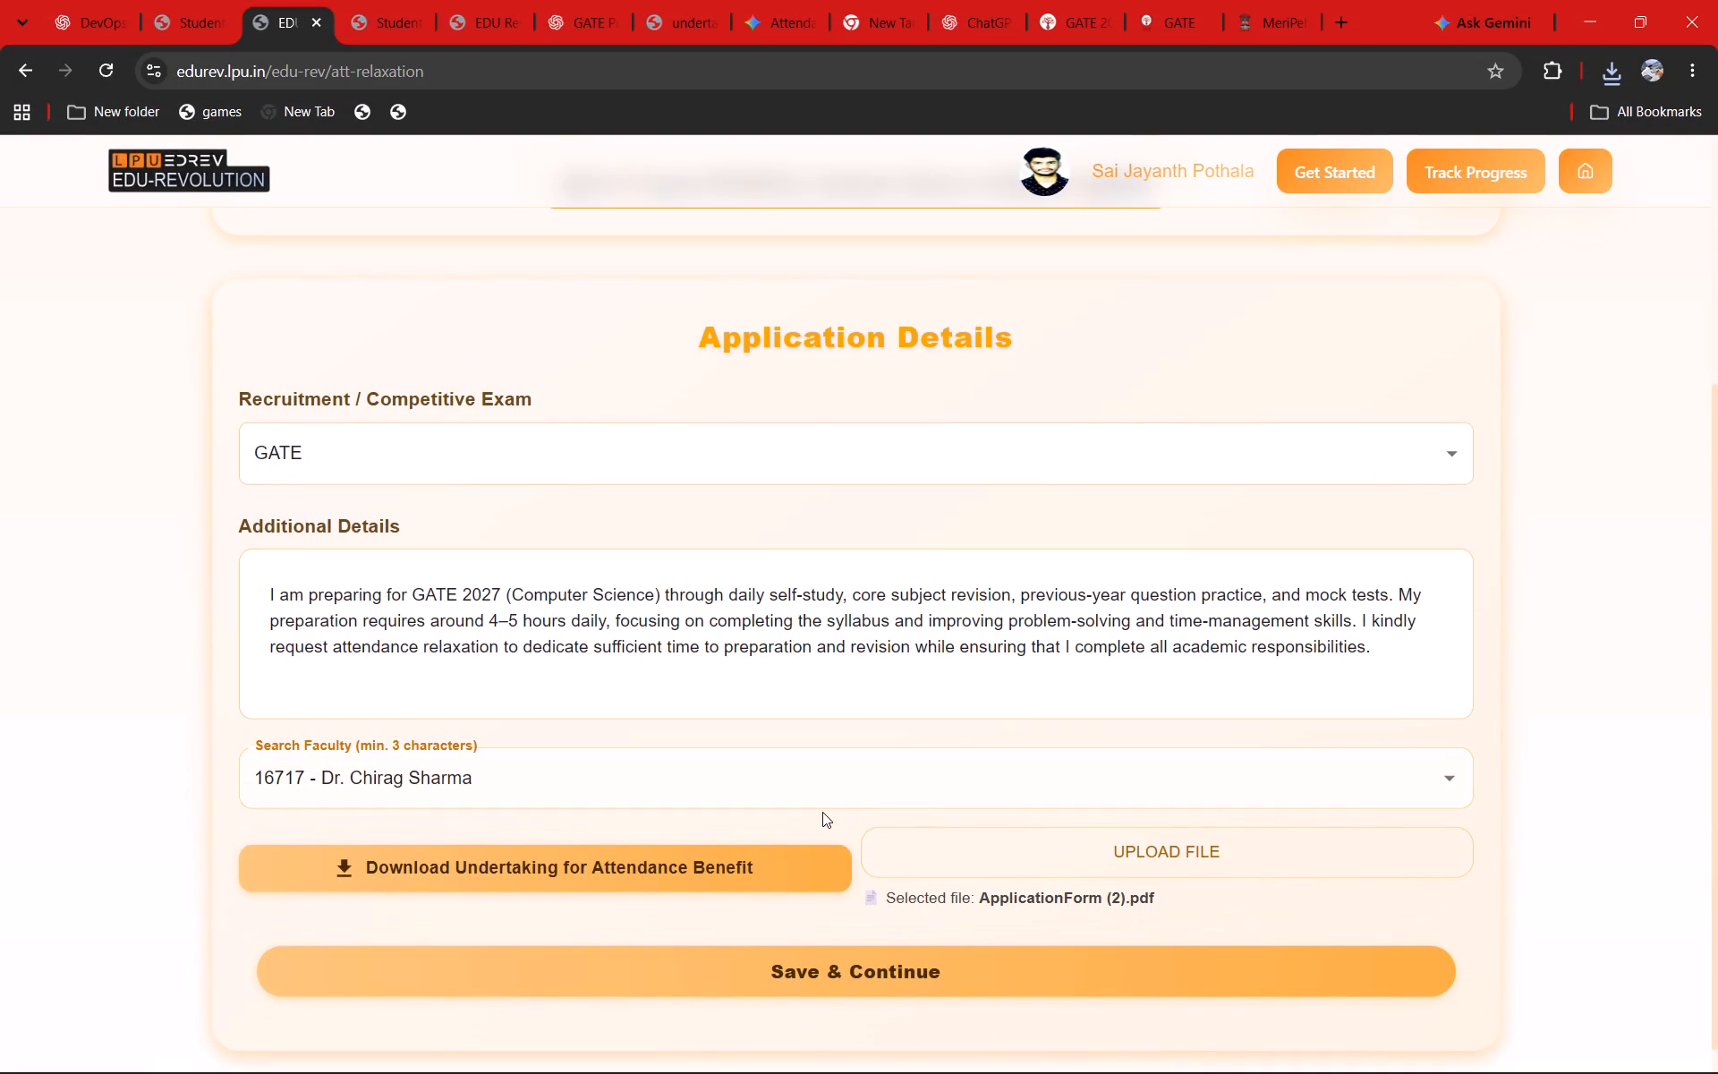
Switch to the attendance undertaking in WPS Office and replace the underscore blank after "Year." with a single space.
{"action": "scroll", "coordinate": [822, 812], "scroll_direction": "down", "scroll_amount": 1}
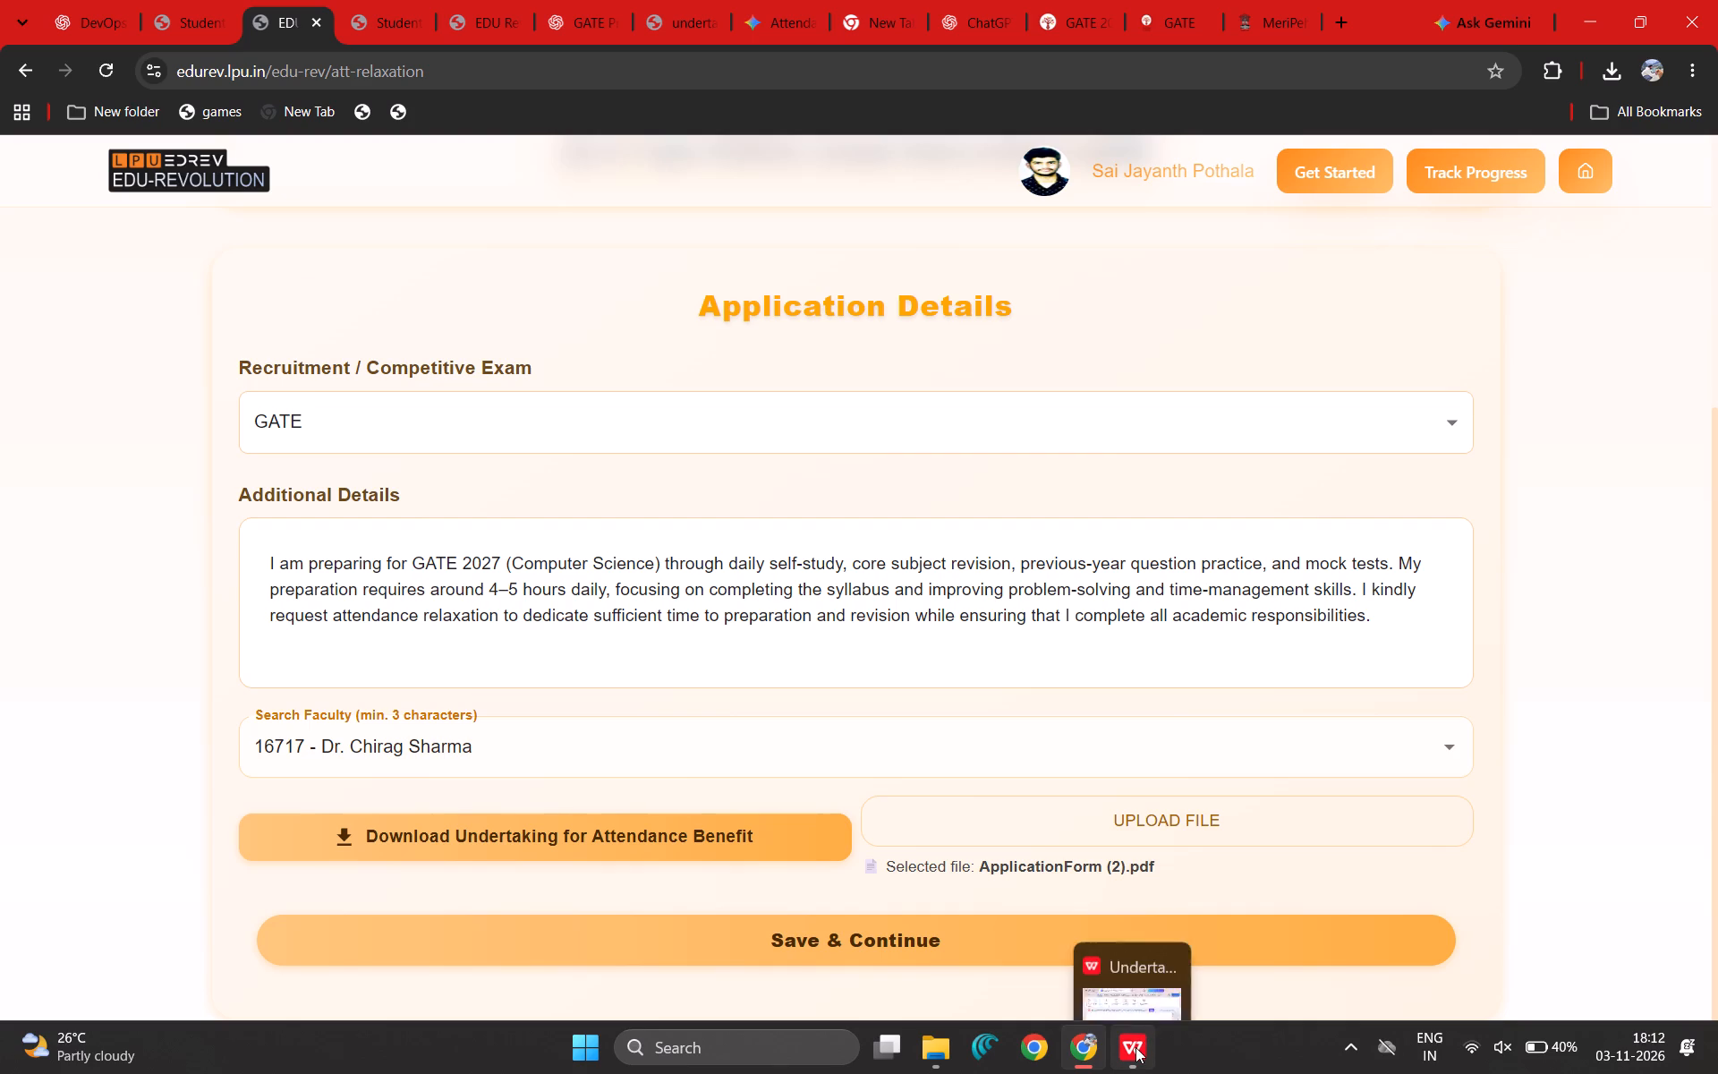
{"action": "left_click", "coordinate": [1165, 940]}
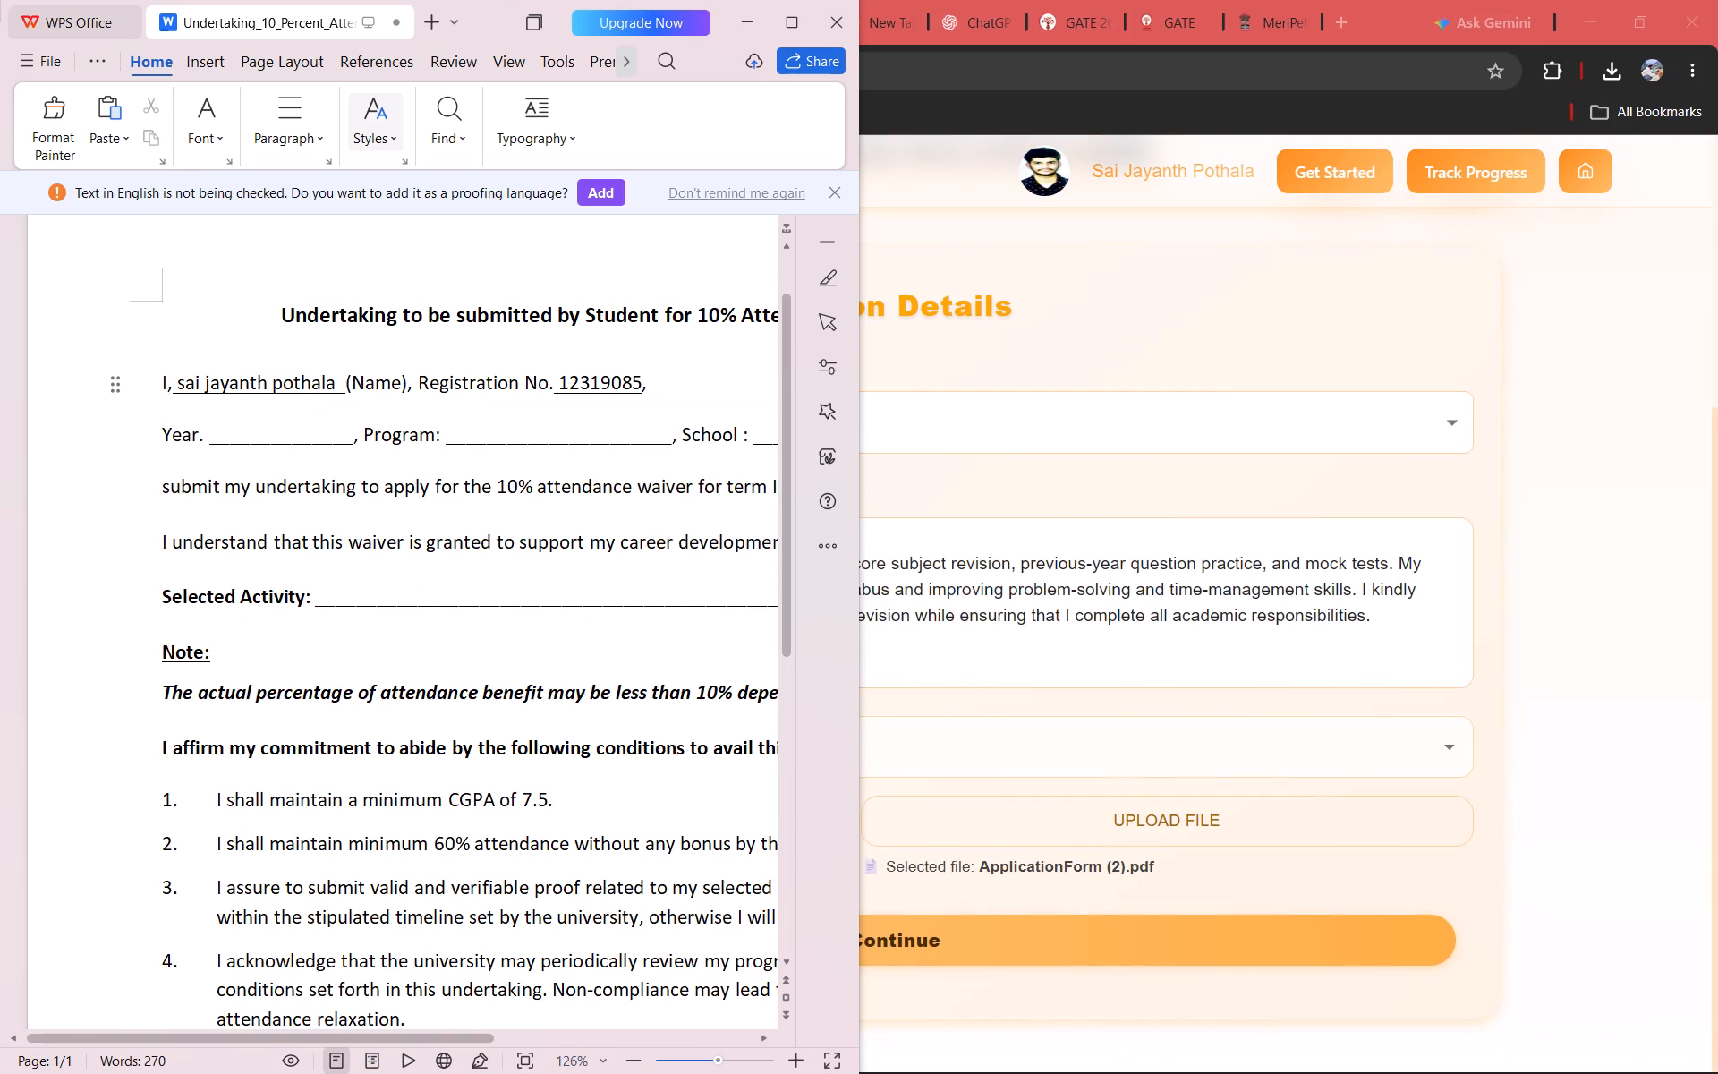
{"action": "left_click", "coordinate": [224, 436]}
{"action": "key", "text": "Right"}
{"action": "key", "text": "Right"}
{"action": "key", "text": "Right"}
{"action": "key", "text": "Right"}
{"action": "key", "text": "Right"}
{"action": "key", "text": "Right"}
{"action": "key", "text": "Right"}
{"action": "key", "text": "Right"}
{"action": "key", "text": "Right"}
{"action": "key", "text": "Right"}
{"action": "key", "text": "Right"}
{"action": "key", "text": "Right"}
{"action": "key", "text": "Right"}
{"action": "key", "text": "BackSpace"}
{"action": "key", "text": "BackSpace"}
{"action": "key", "text": "BackSpace"}
{"action": "key", "text": "BackSpace"}
{"action": "key", "text": "BackSpace"}
{"action": "key", "text": "BackSpace"}
{"action": "key", "text": "BackSpace"}
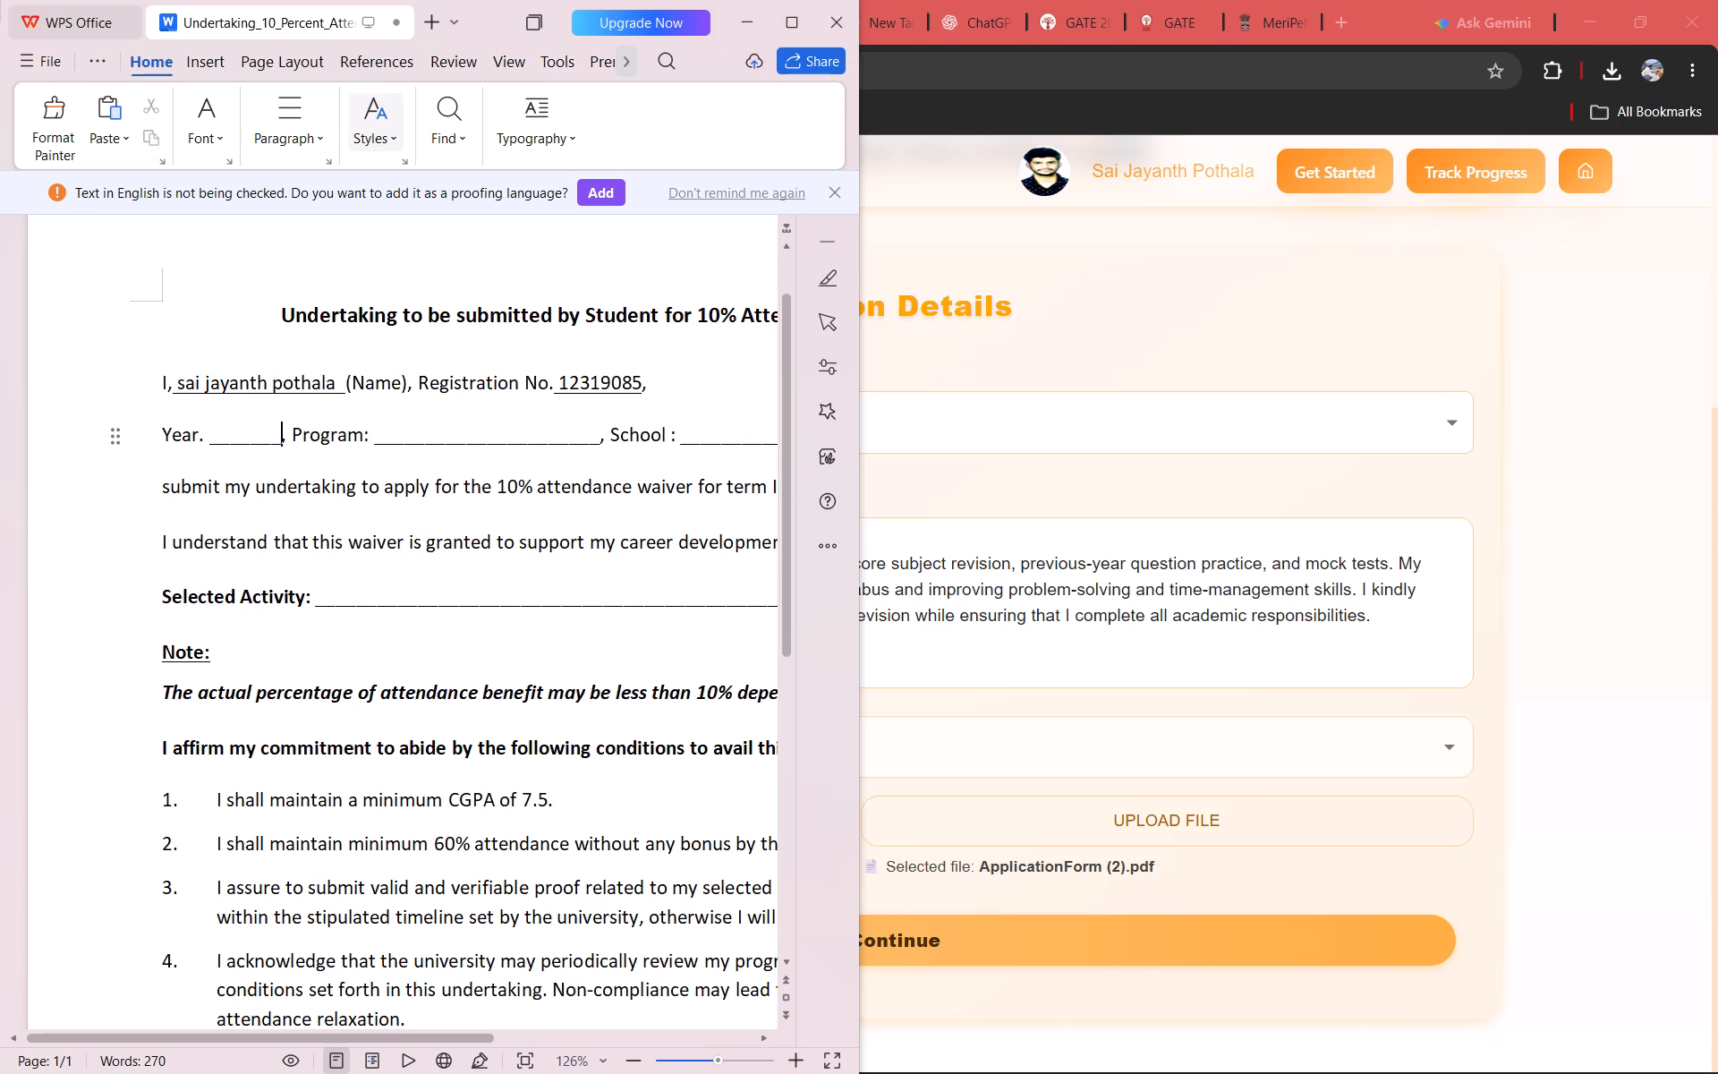
{"action": "key", "text": "BackSpace"}
{"action": "key", "text": "BackSpace"}
{"action": "key", "text": "BackSpace"}
{"action": "key", "text": "BackSpace"}
{"action": "key", "text": "BackSpace"}
{"action": "key", "text": "BackSpace"}
{"action": "key", "text": "BackSpace"}
{"action": "key", "text": "BackSpace"}
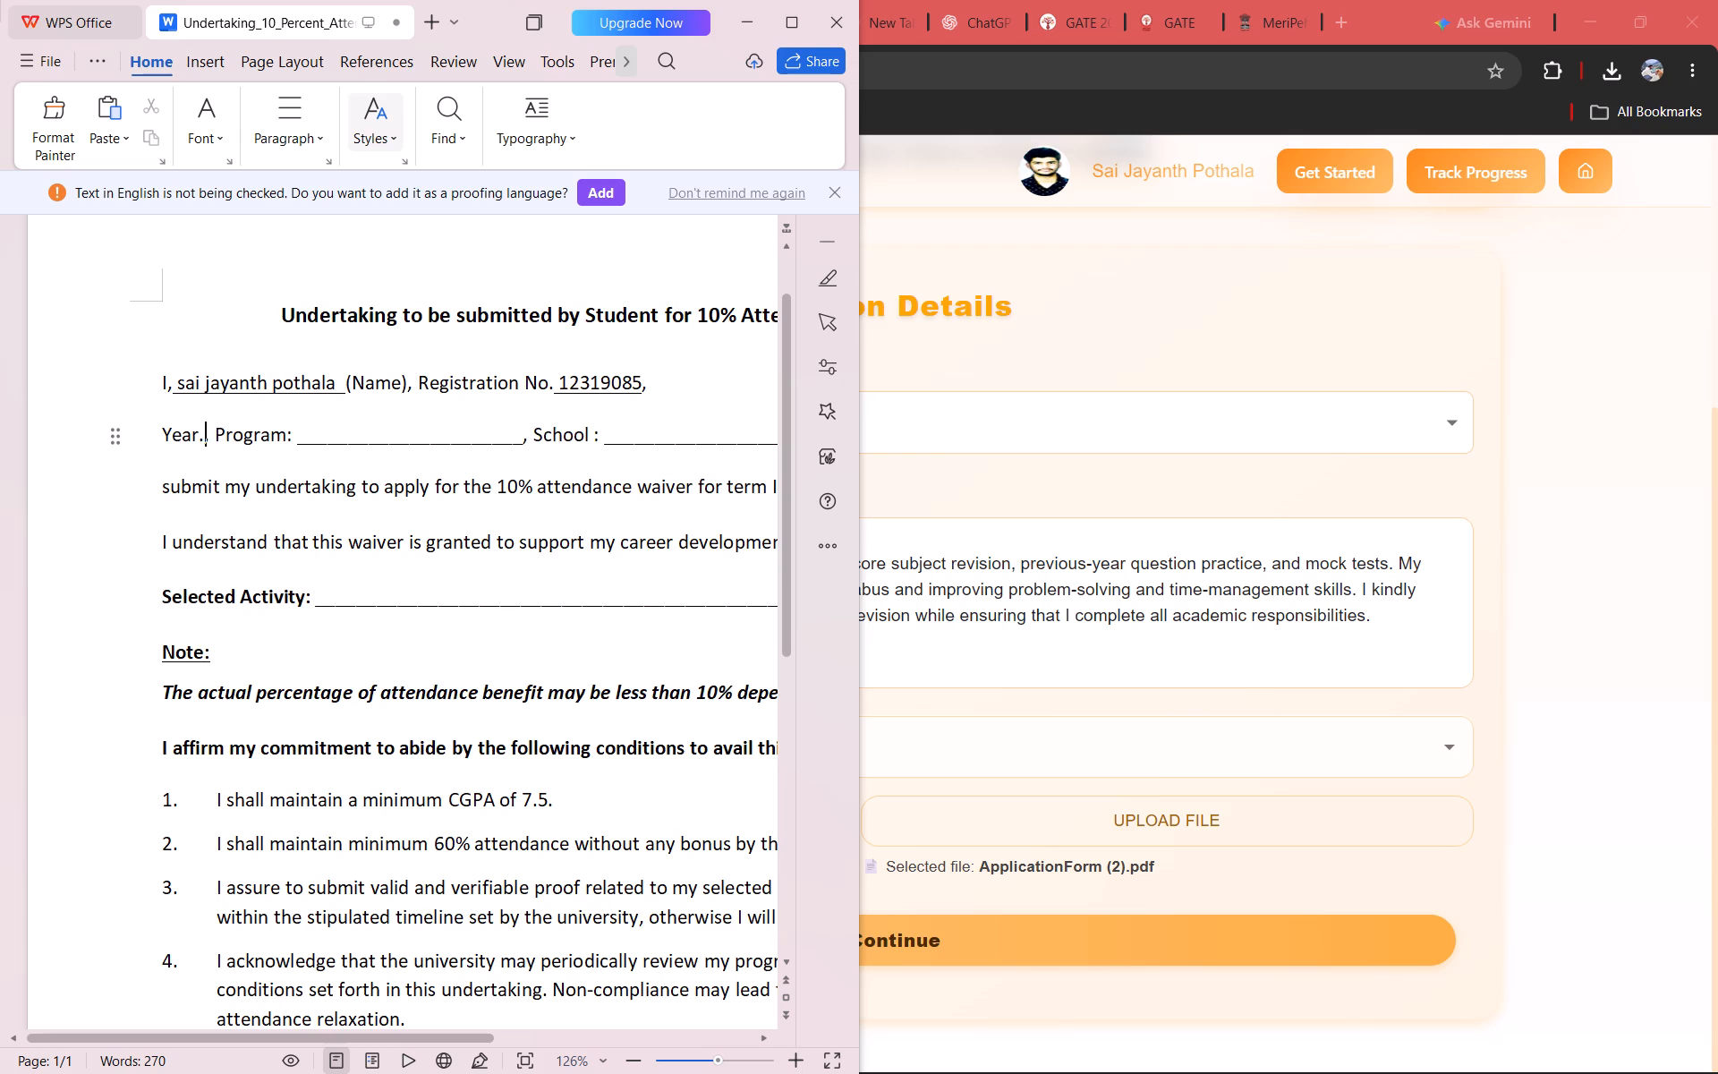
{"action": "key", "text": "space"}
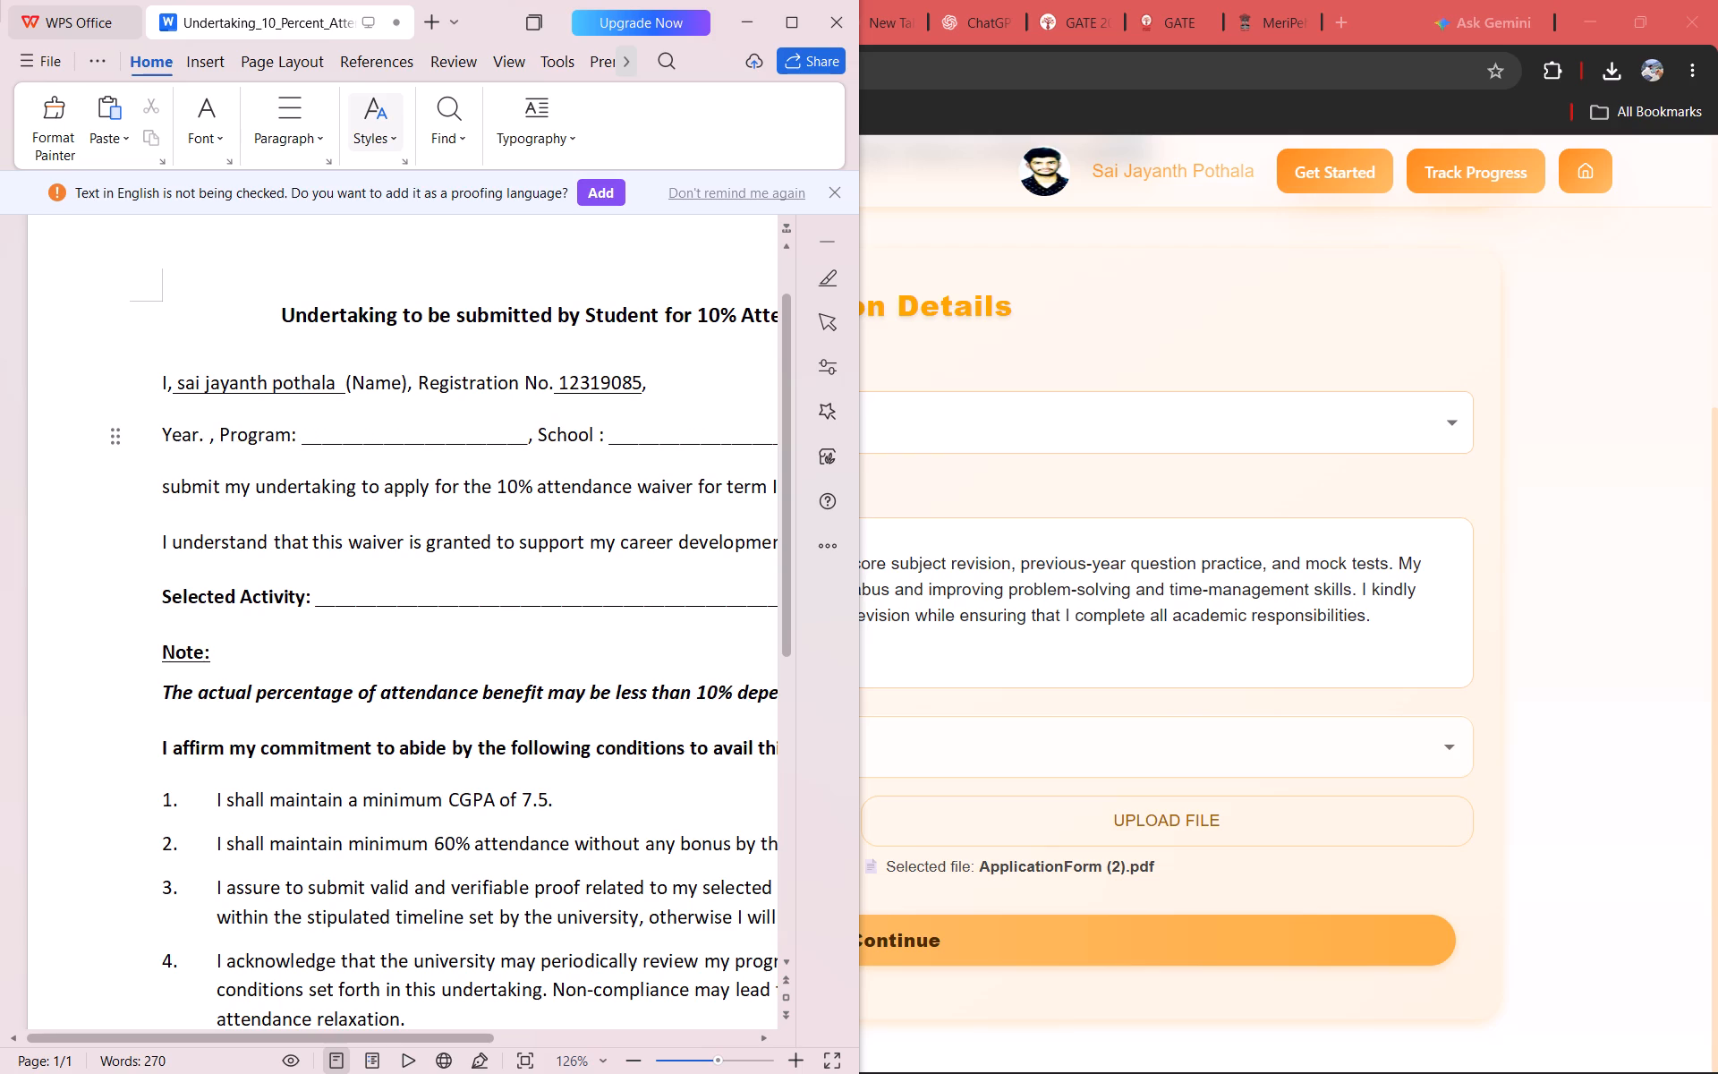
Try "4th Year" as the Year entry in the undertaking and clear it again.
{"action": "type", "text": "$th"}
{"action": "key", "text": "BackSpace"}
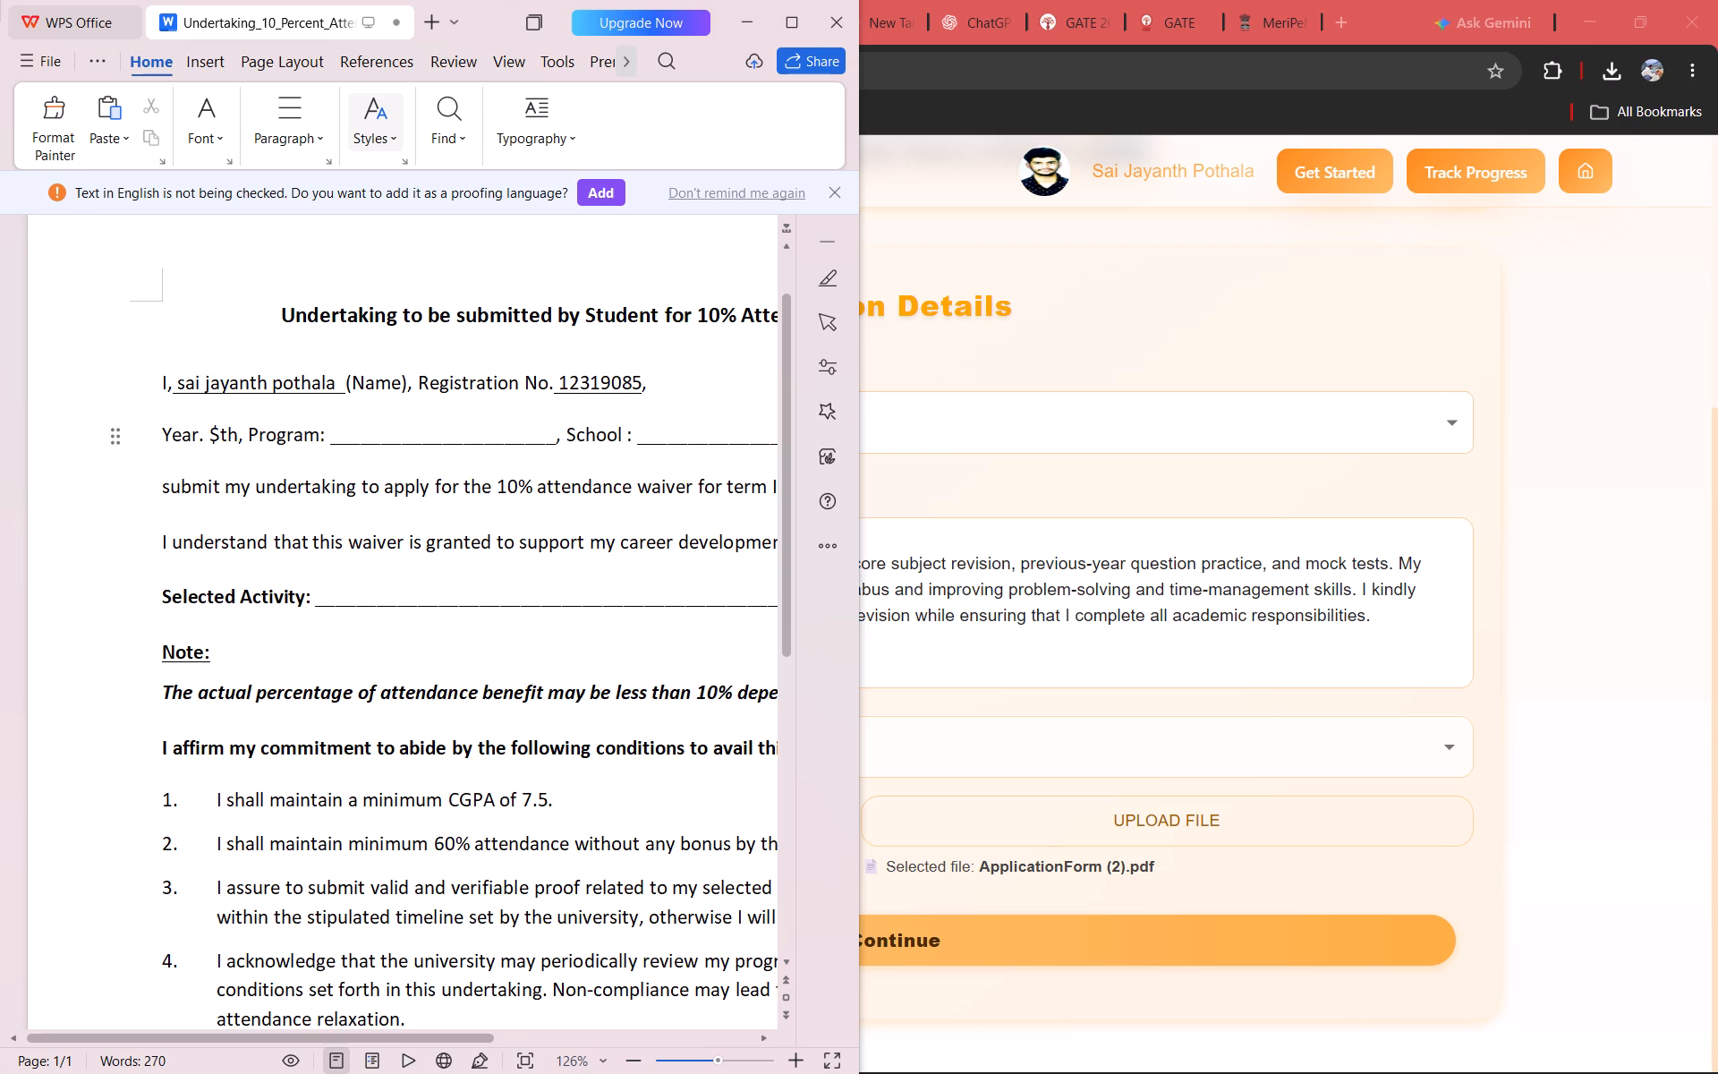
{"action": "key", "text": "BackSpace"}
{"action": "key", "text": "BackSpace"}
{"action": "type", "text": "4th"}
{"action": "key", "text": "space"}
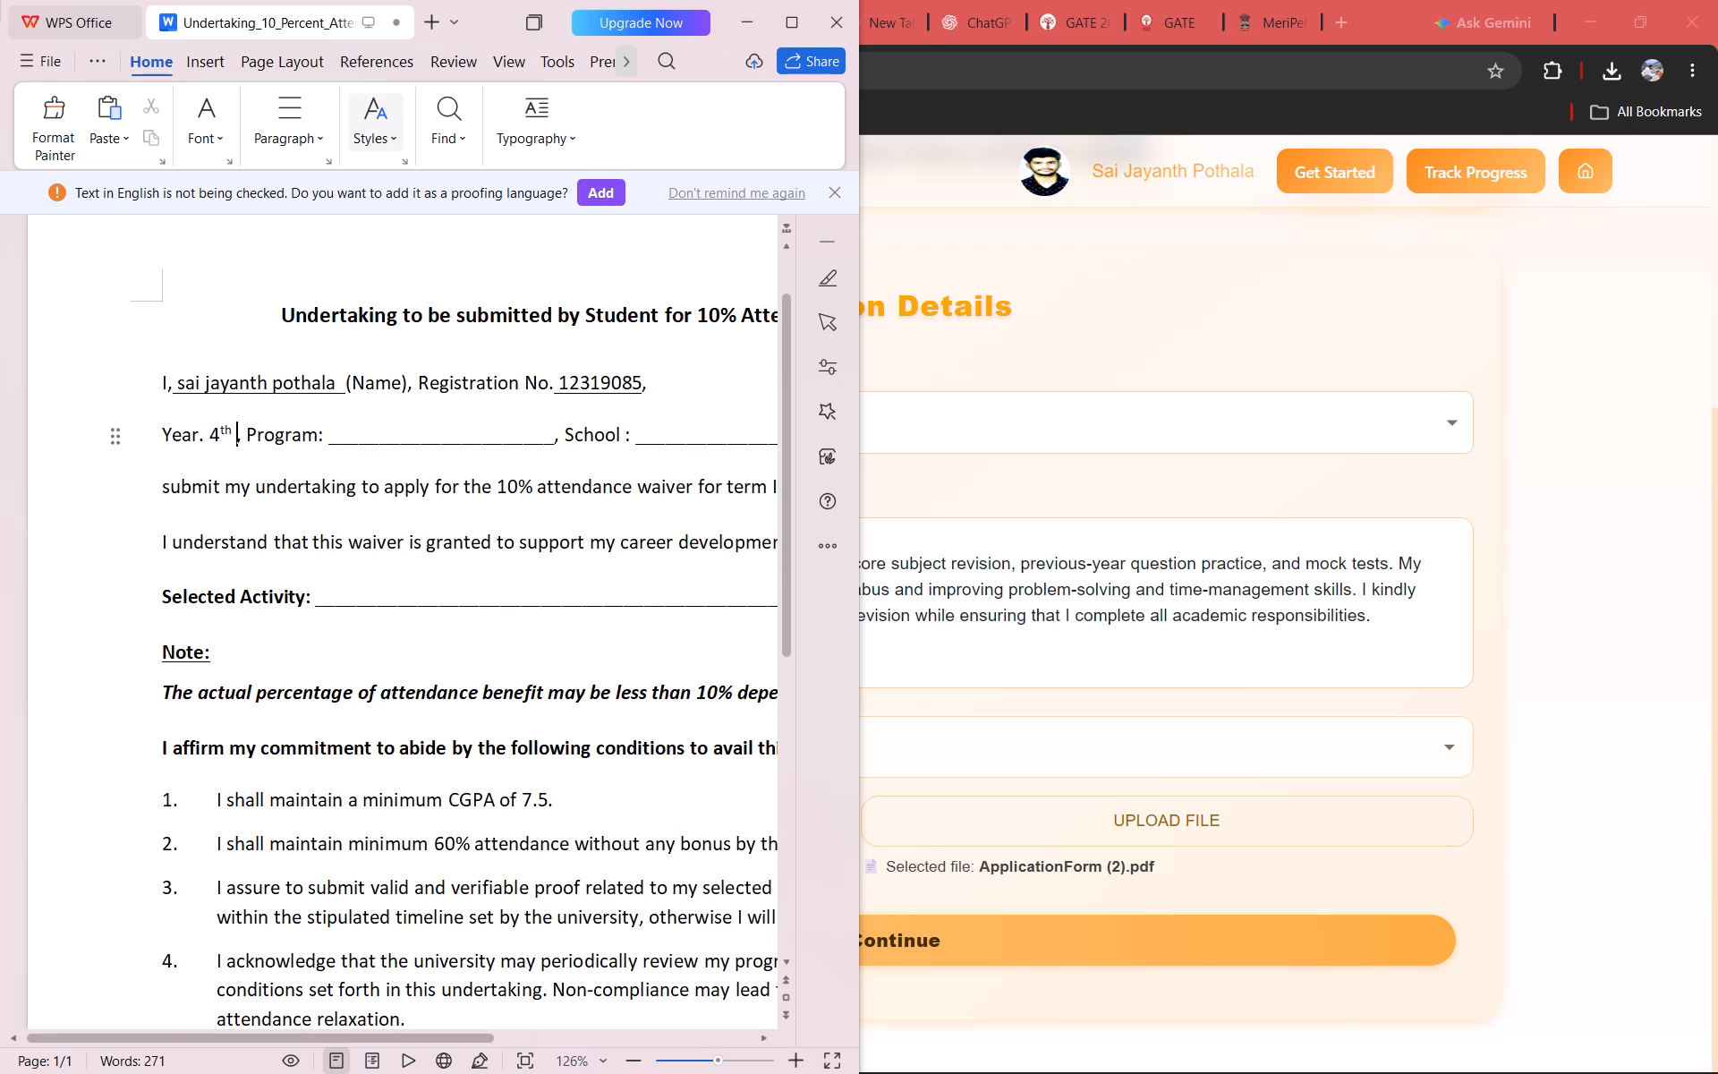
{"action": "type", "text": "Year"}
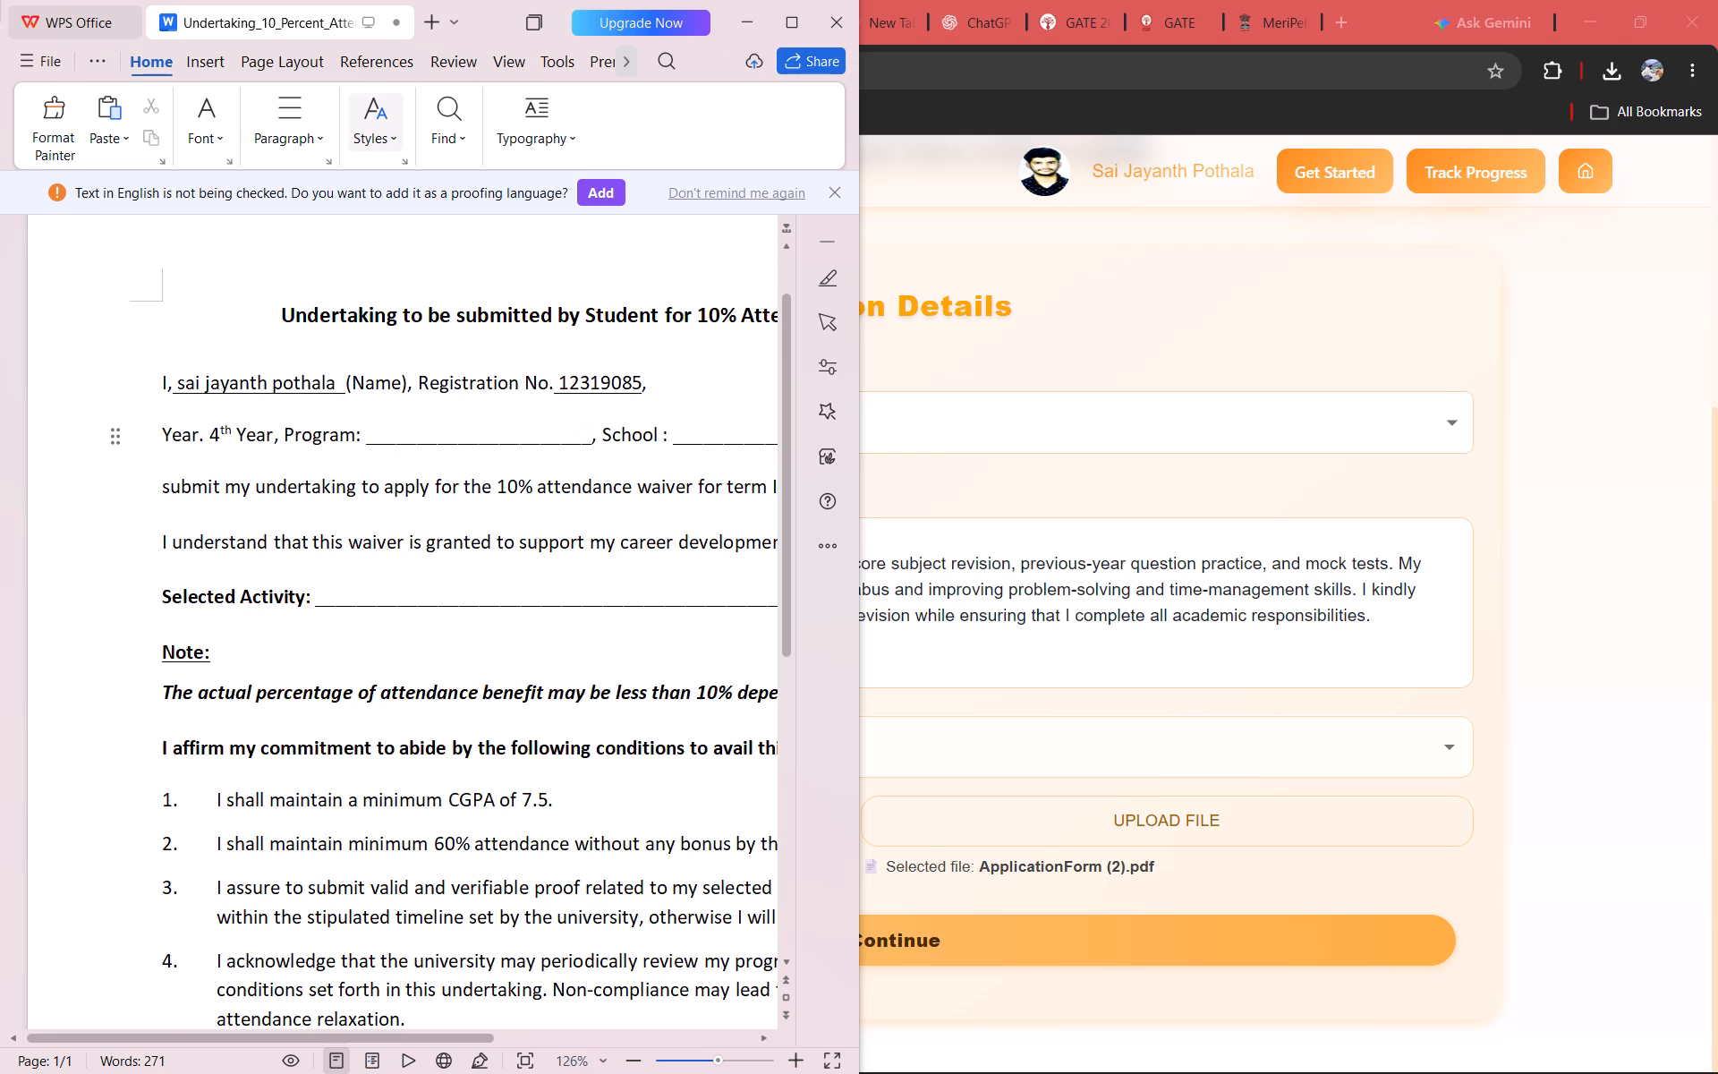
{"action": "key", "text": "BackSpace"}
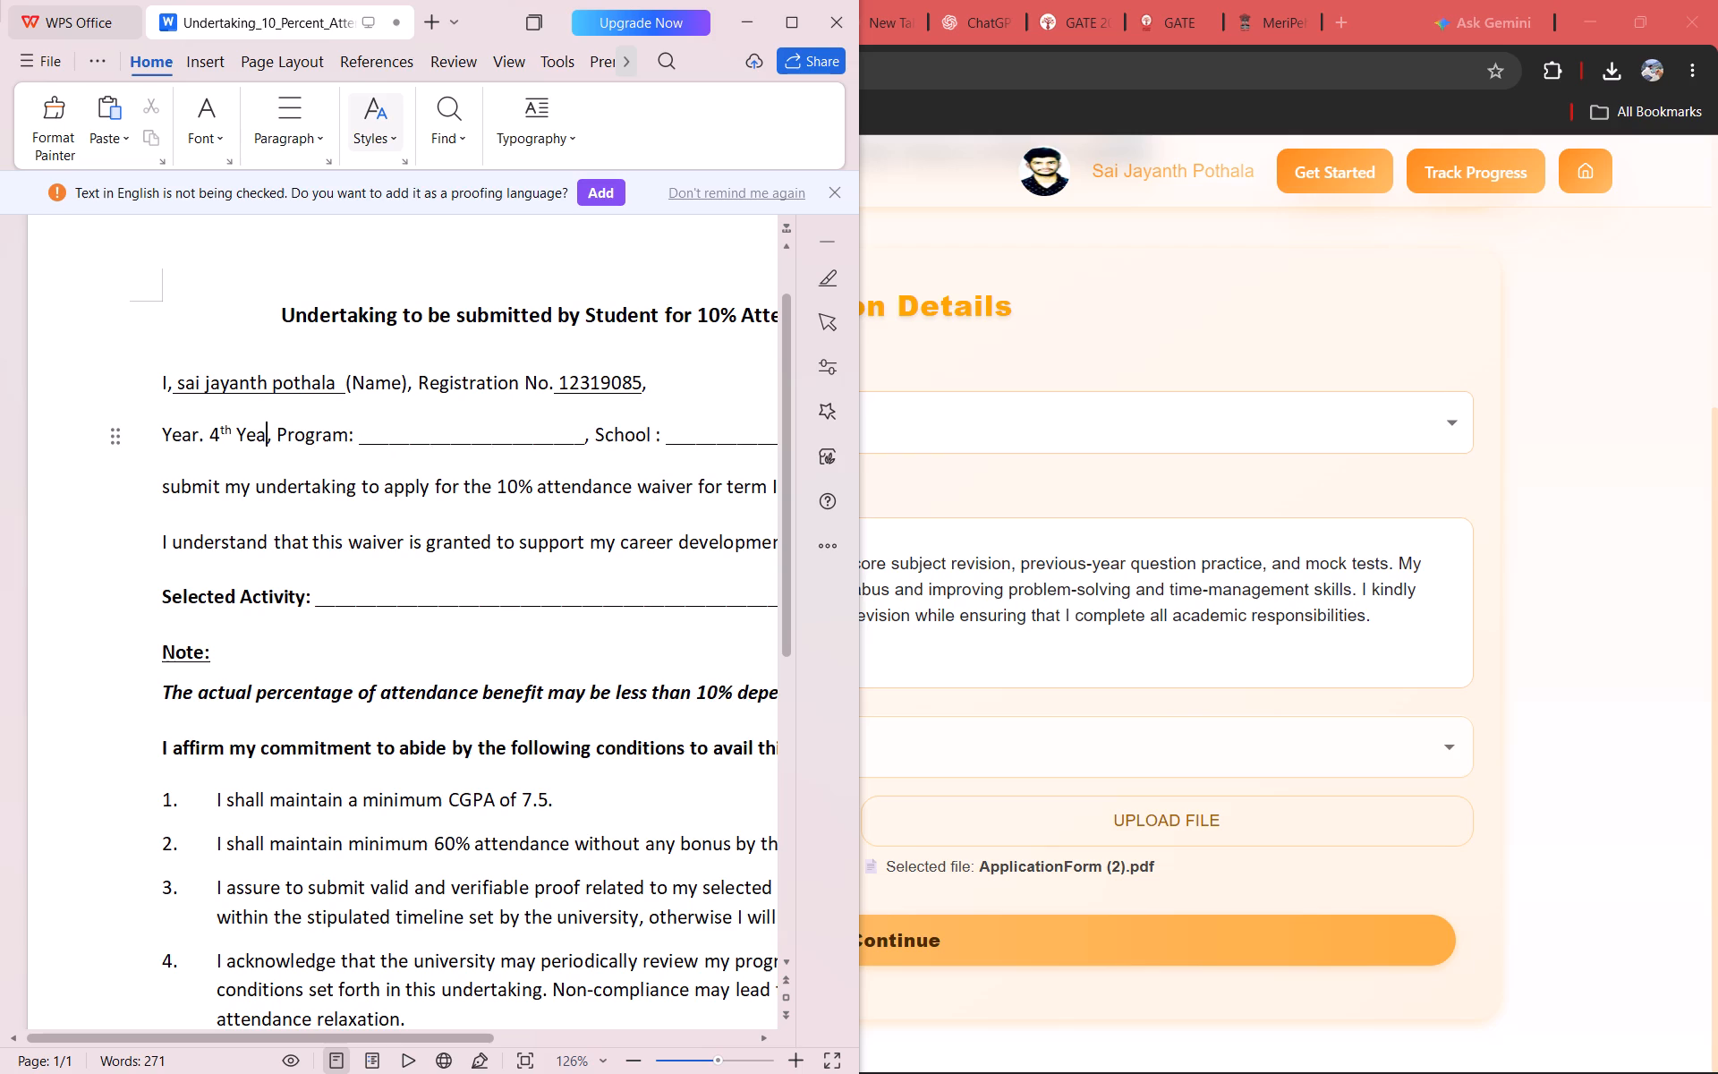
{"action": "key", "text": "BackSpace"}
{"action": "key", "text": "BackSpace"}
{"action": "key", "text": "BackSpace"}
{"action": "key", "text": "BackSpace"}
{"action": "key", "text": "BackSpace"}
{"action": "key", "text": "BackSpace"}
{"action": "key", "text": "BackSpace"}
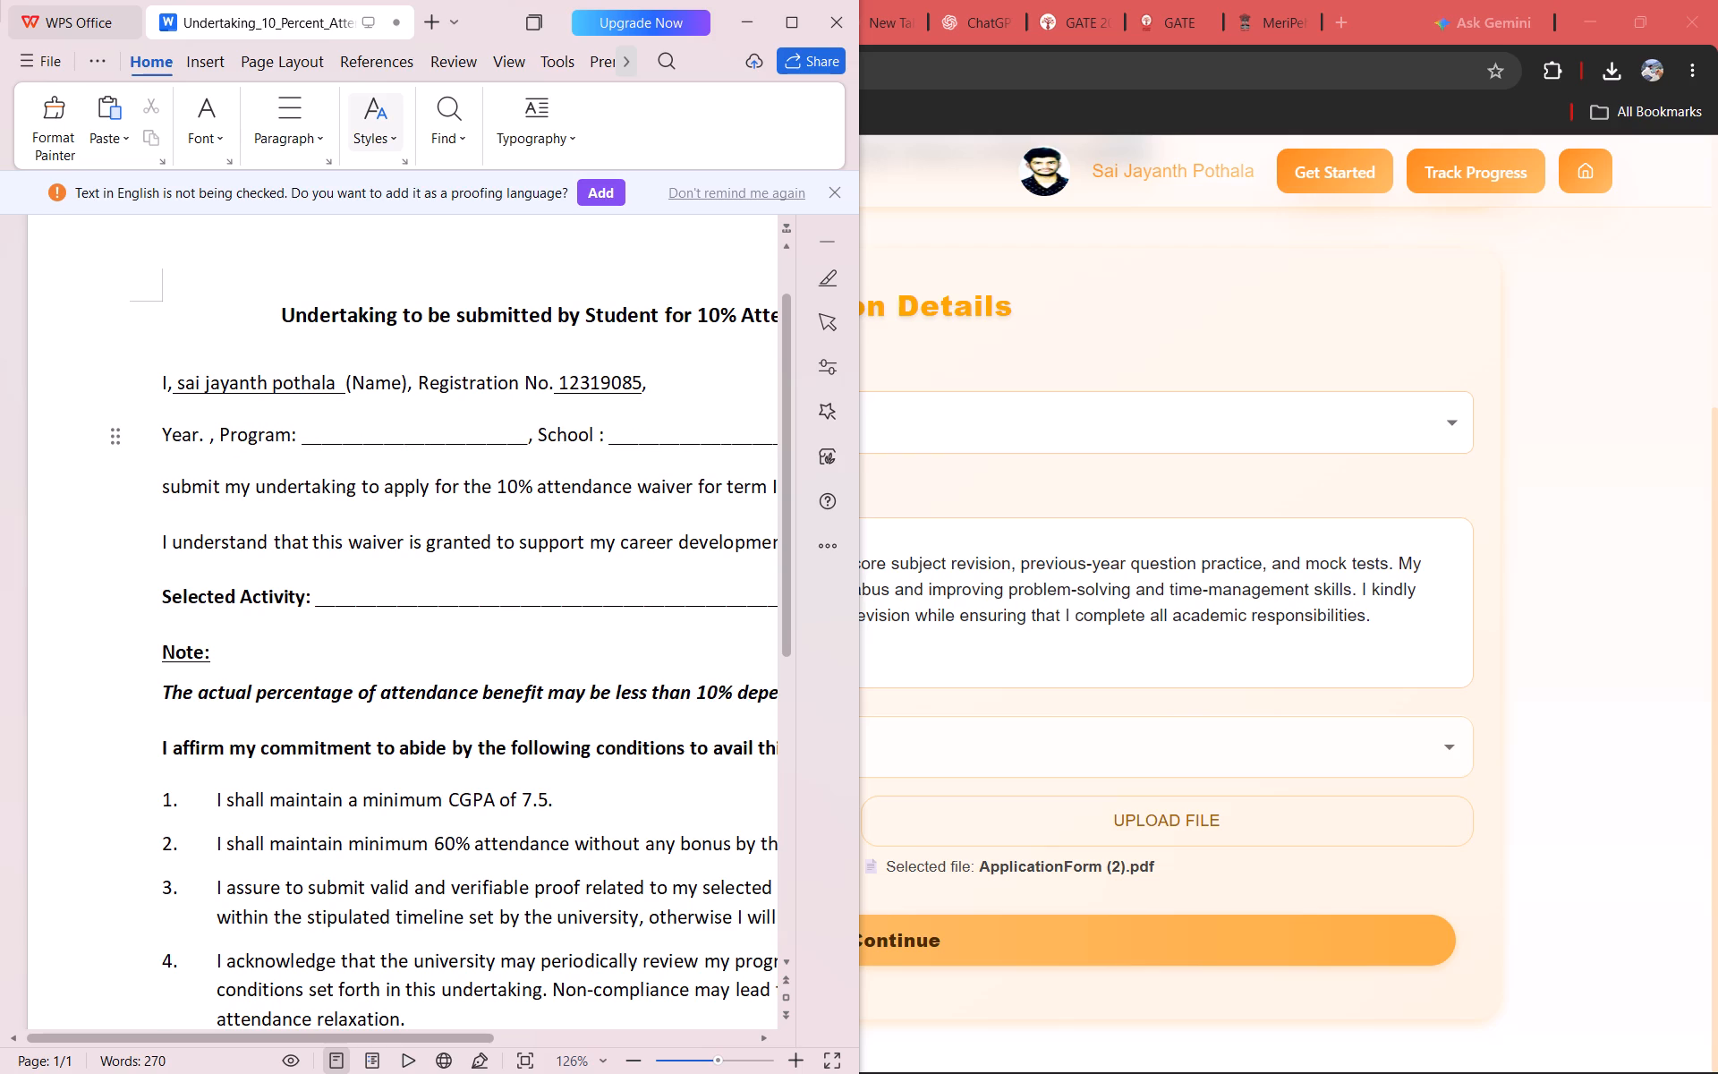
Fill in the undertaking's Year entry as 2027 and underline it.
{"action": "type", "text": "2027"}
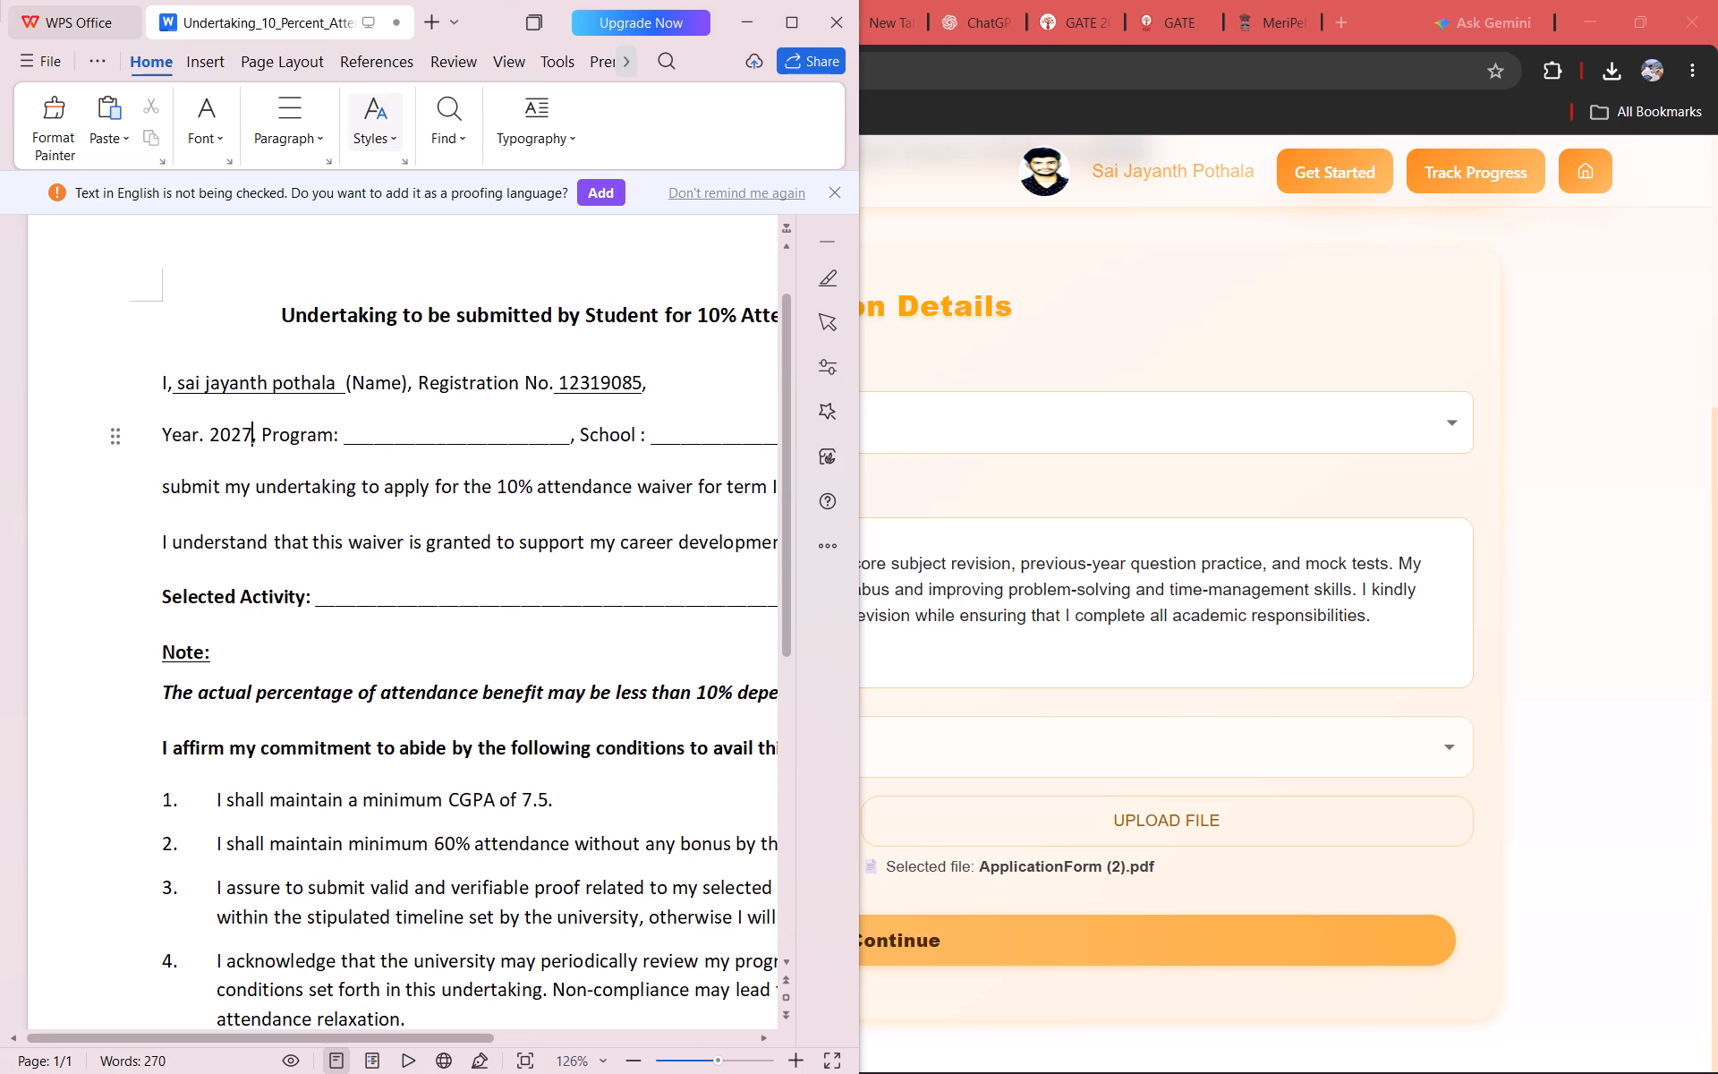
{"action": "key", "text": "shift+Left"}
{"action": "key", "text": "shift+Left"}
{"action": "key", "text": "shift+Left"}
{"action": "key", "text": "shift+Left"}
{"action": "key", "text": "shift+Left"}
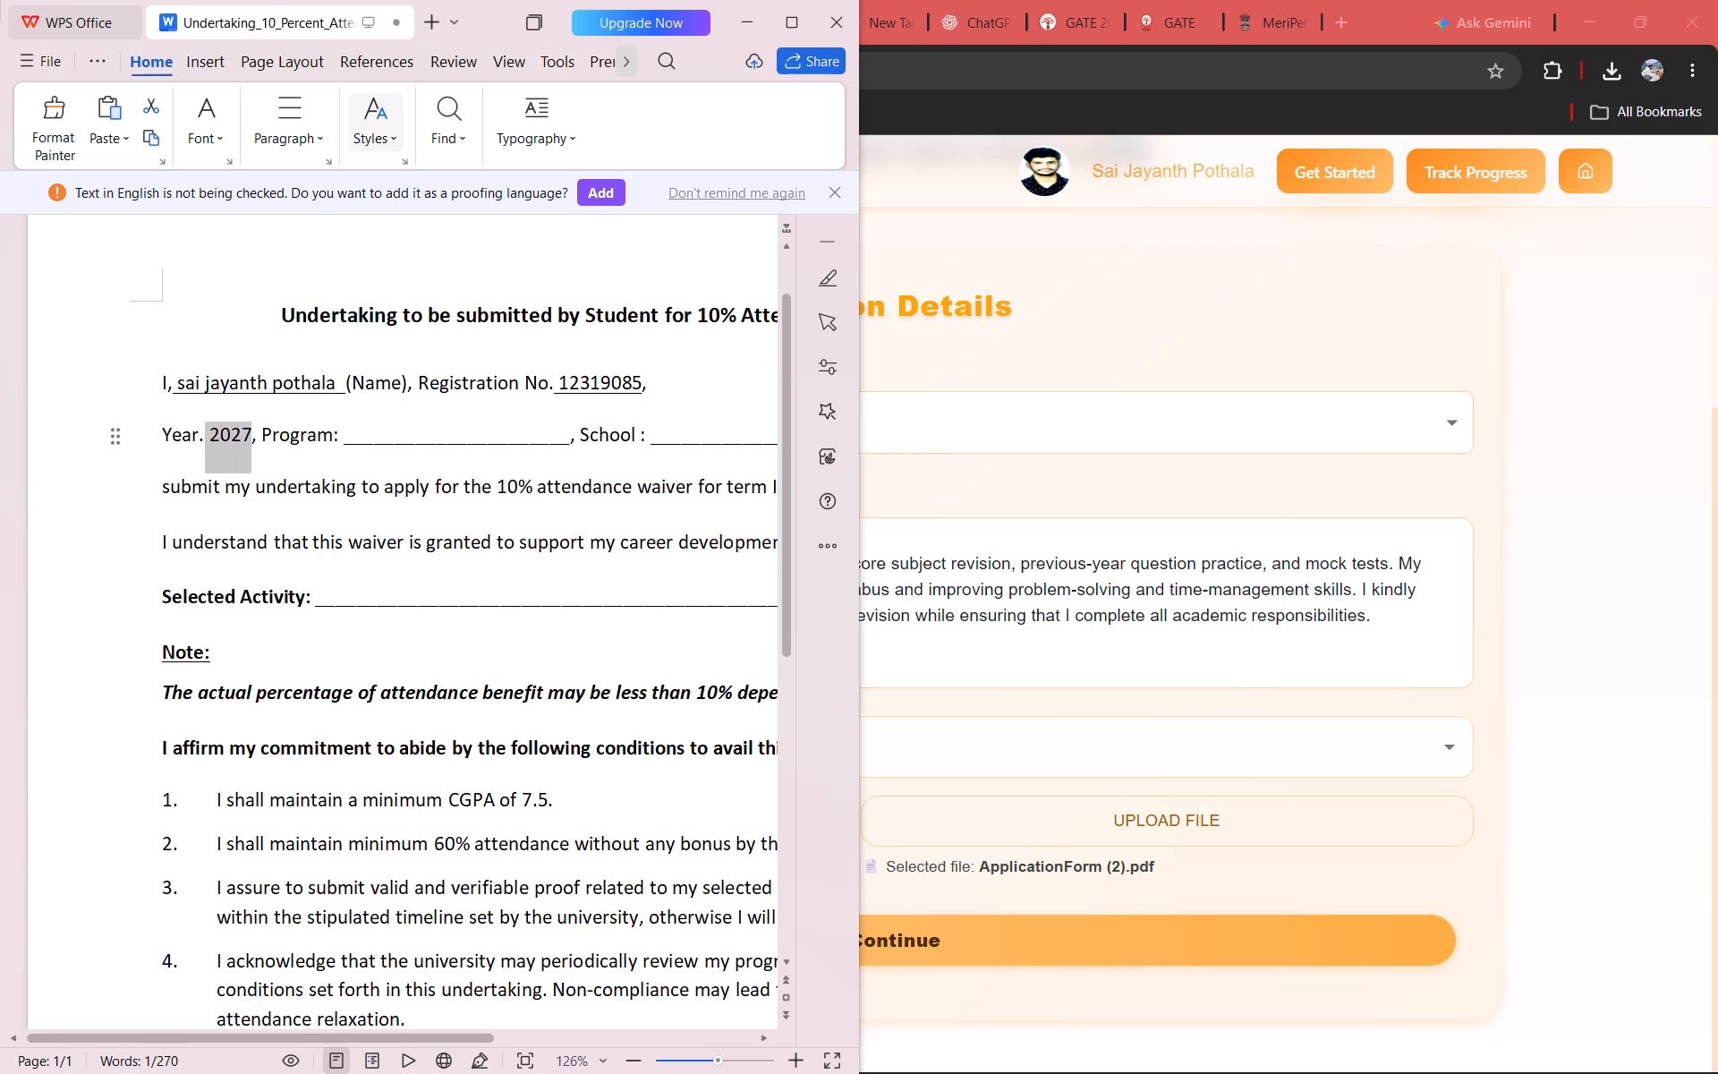
{"action": "left_click", "coordinate": [781, 21]}
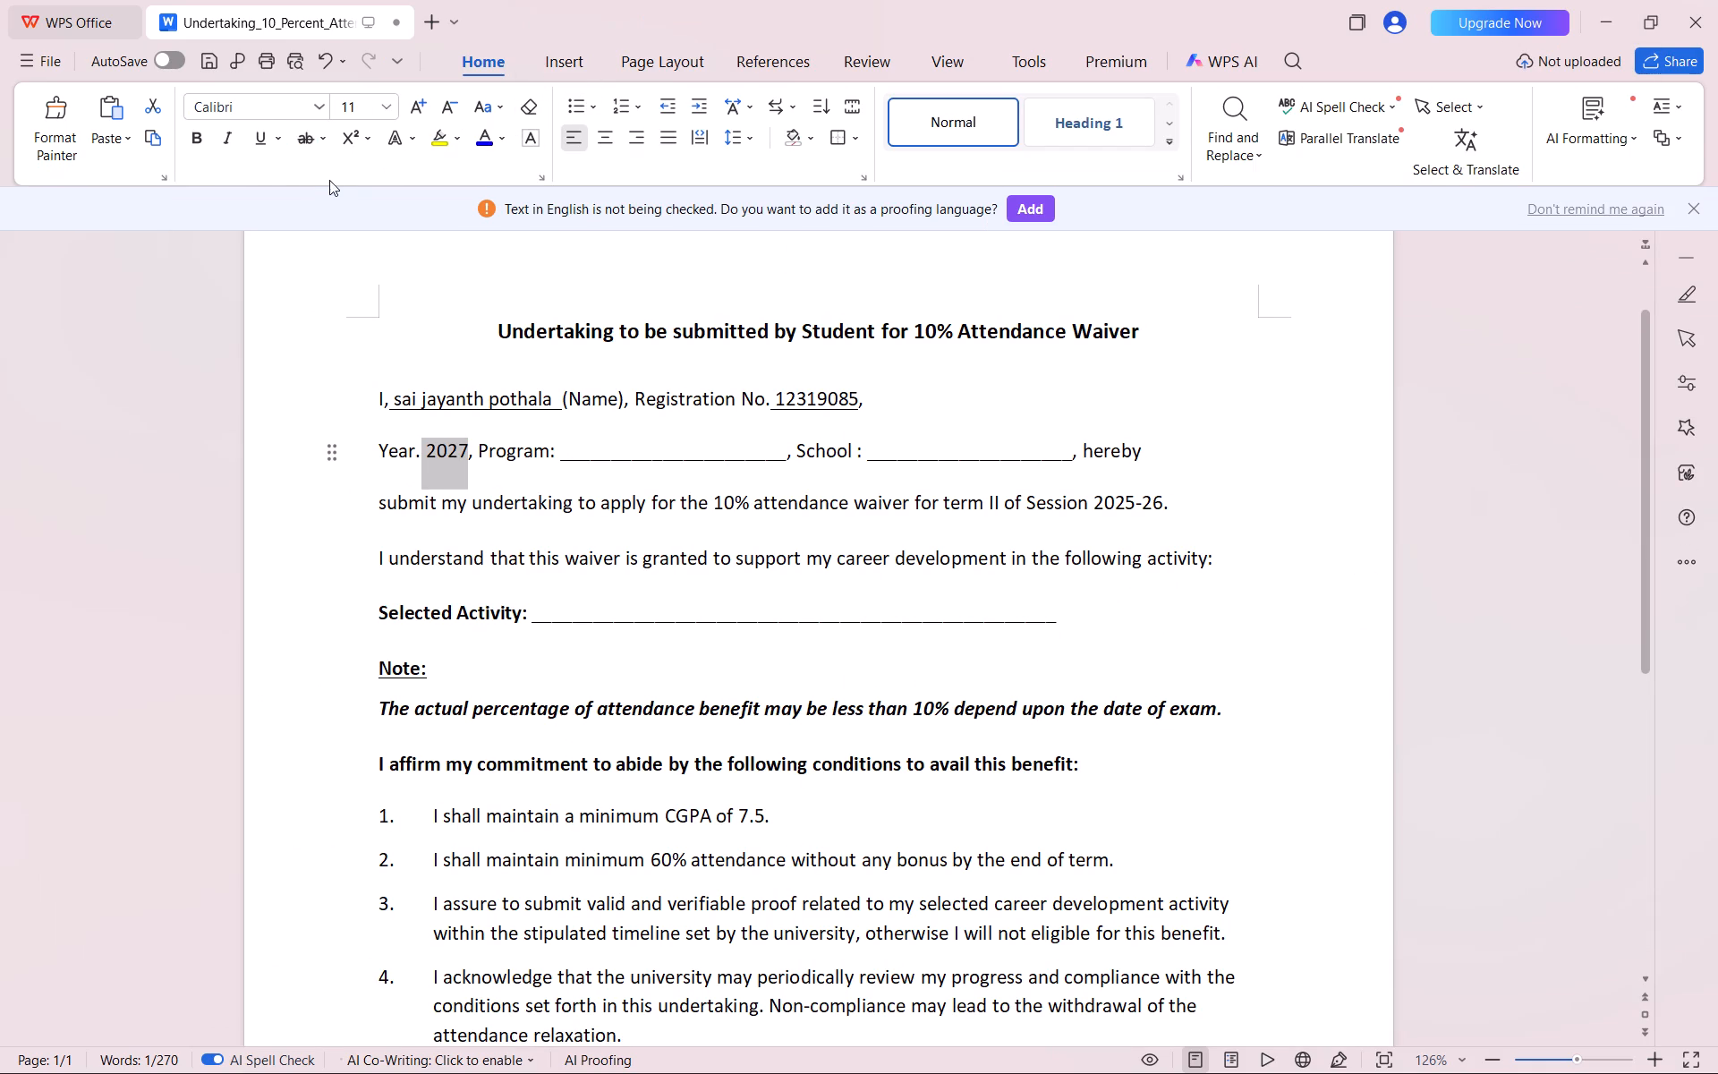
{"action": "left_click", "coordinate": [258, 141]}
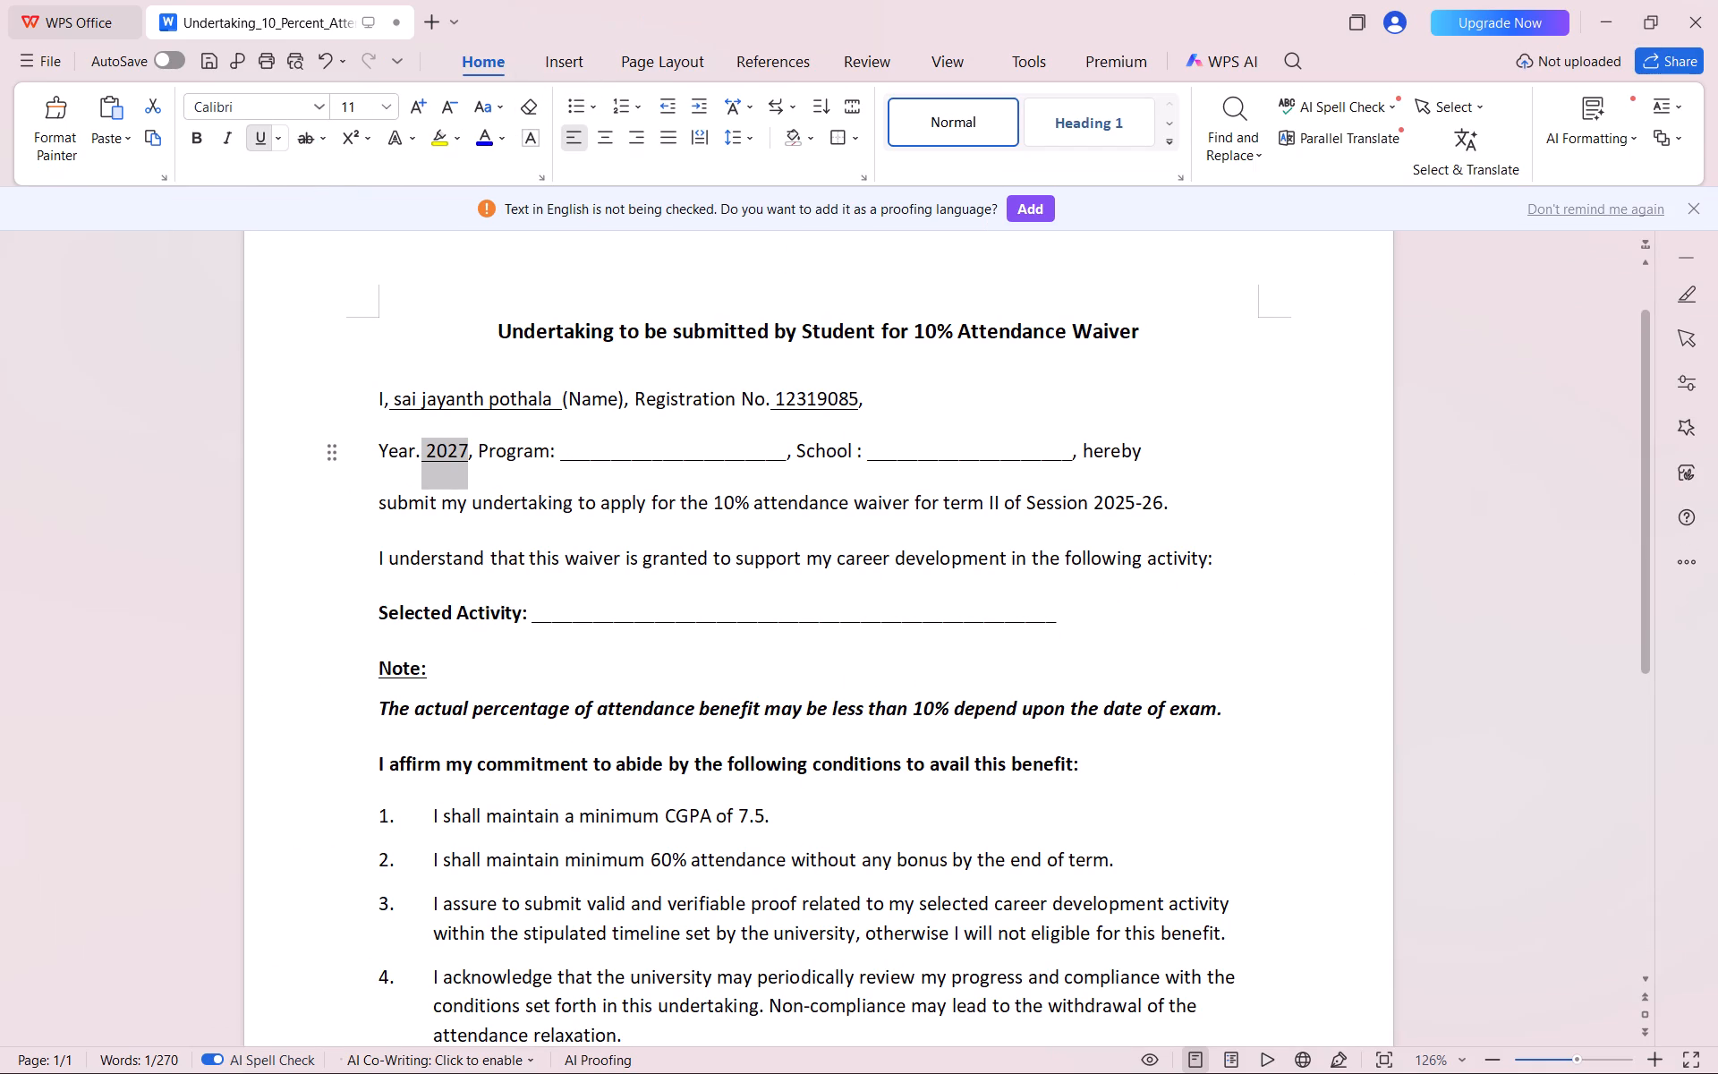
Enter "P132 B.tech CSE" in the undertaking's Program blank.
{"action": "left_click", "coordinate": [572, 458]}
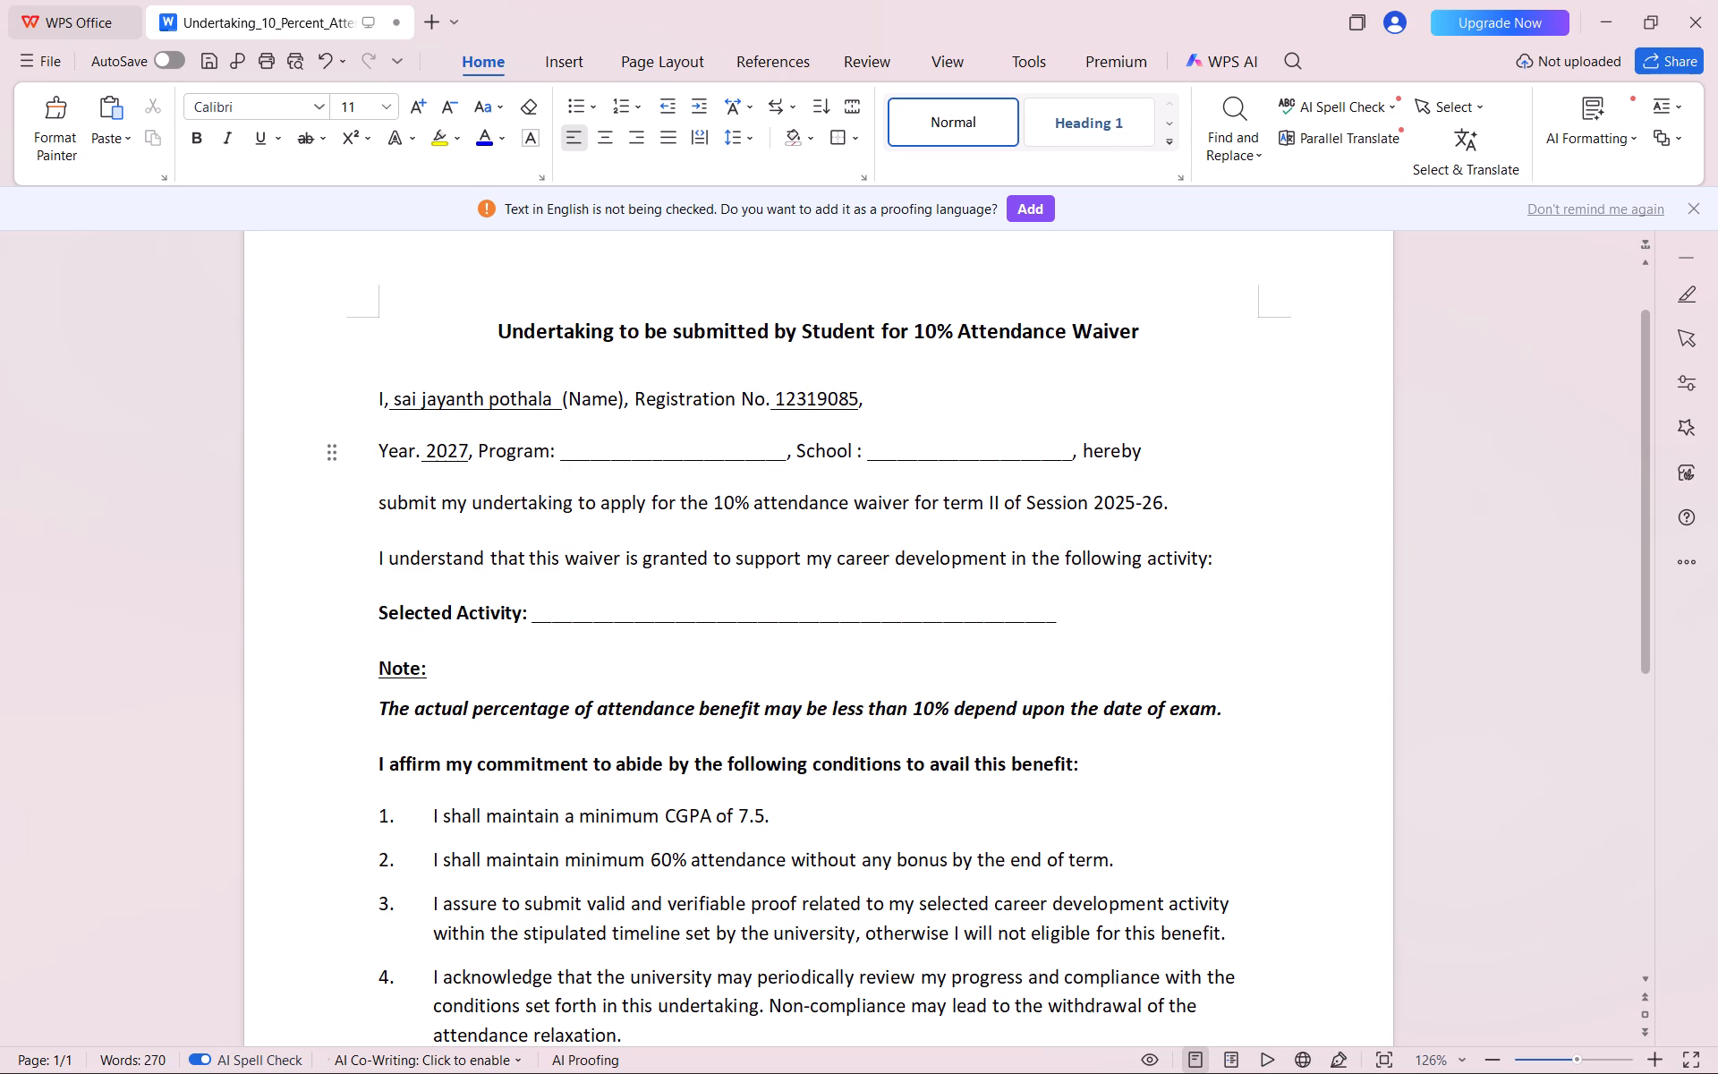
{"action": "key", "text": "p"}
{"action": "key", "text": "BackSpace"}
{"action": "key", "text": "shift+p"}
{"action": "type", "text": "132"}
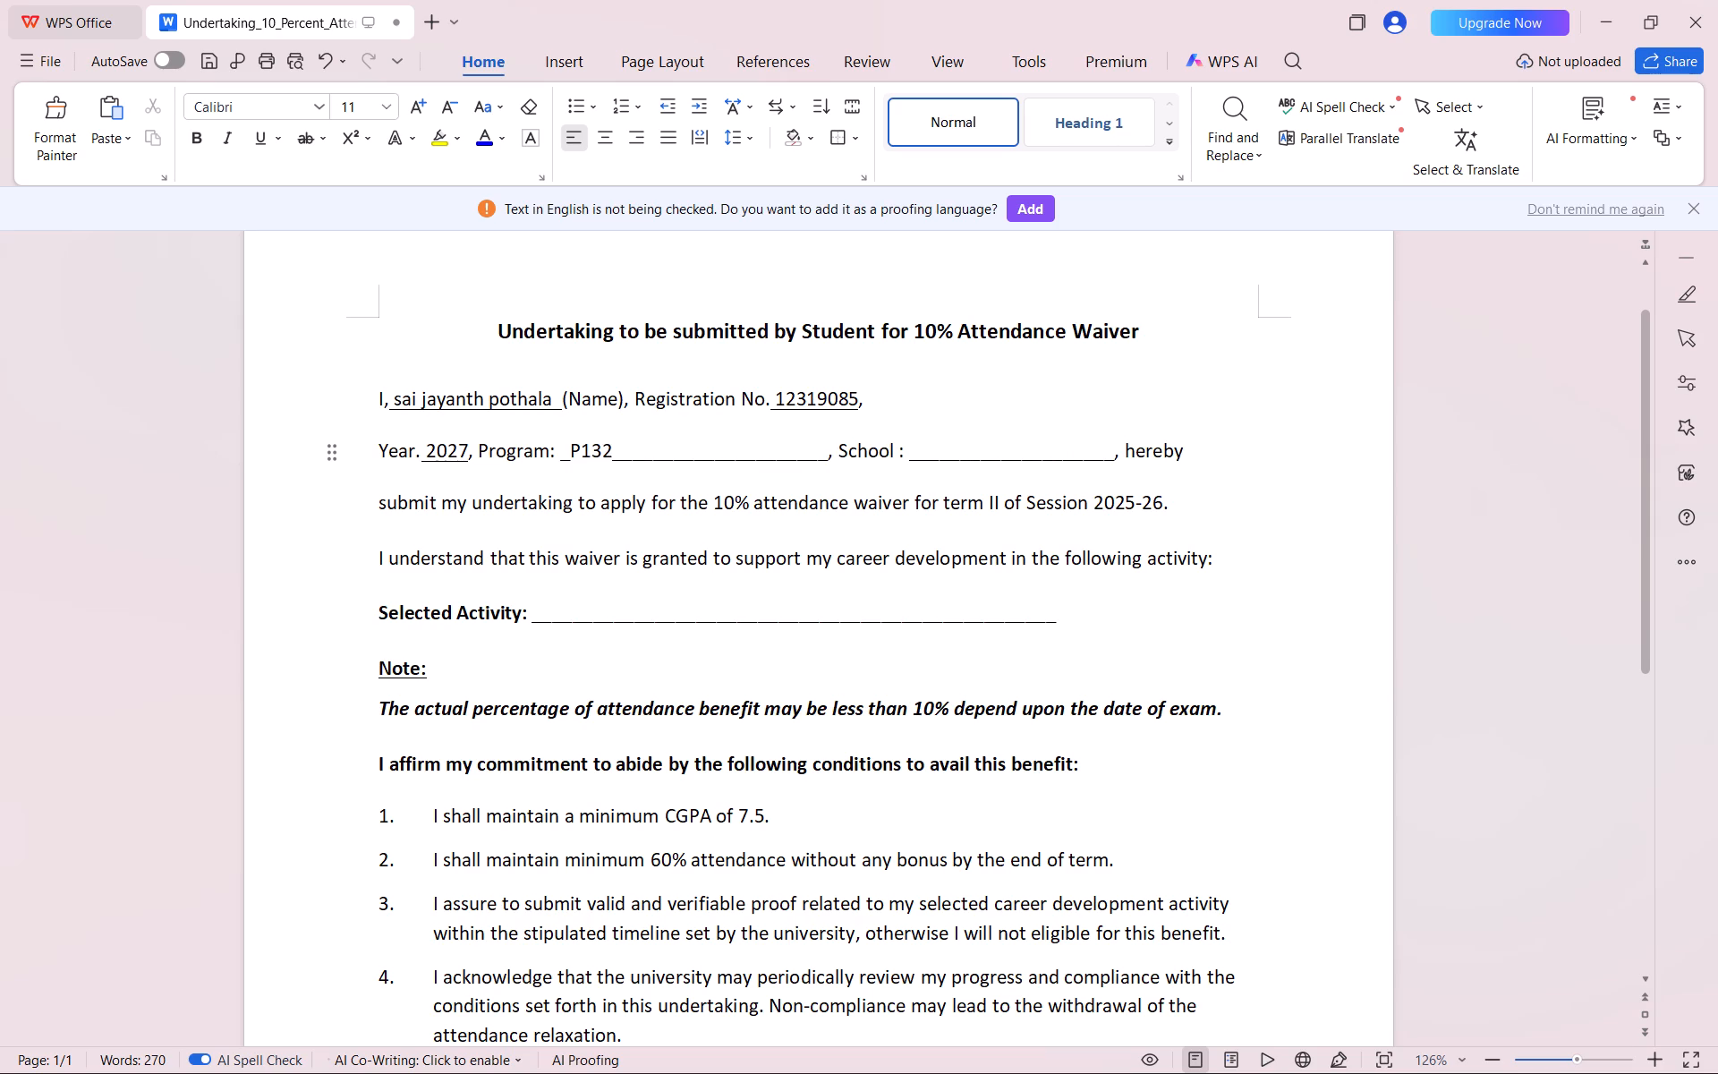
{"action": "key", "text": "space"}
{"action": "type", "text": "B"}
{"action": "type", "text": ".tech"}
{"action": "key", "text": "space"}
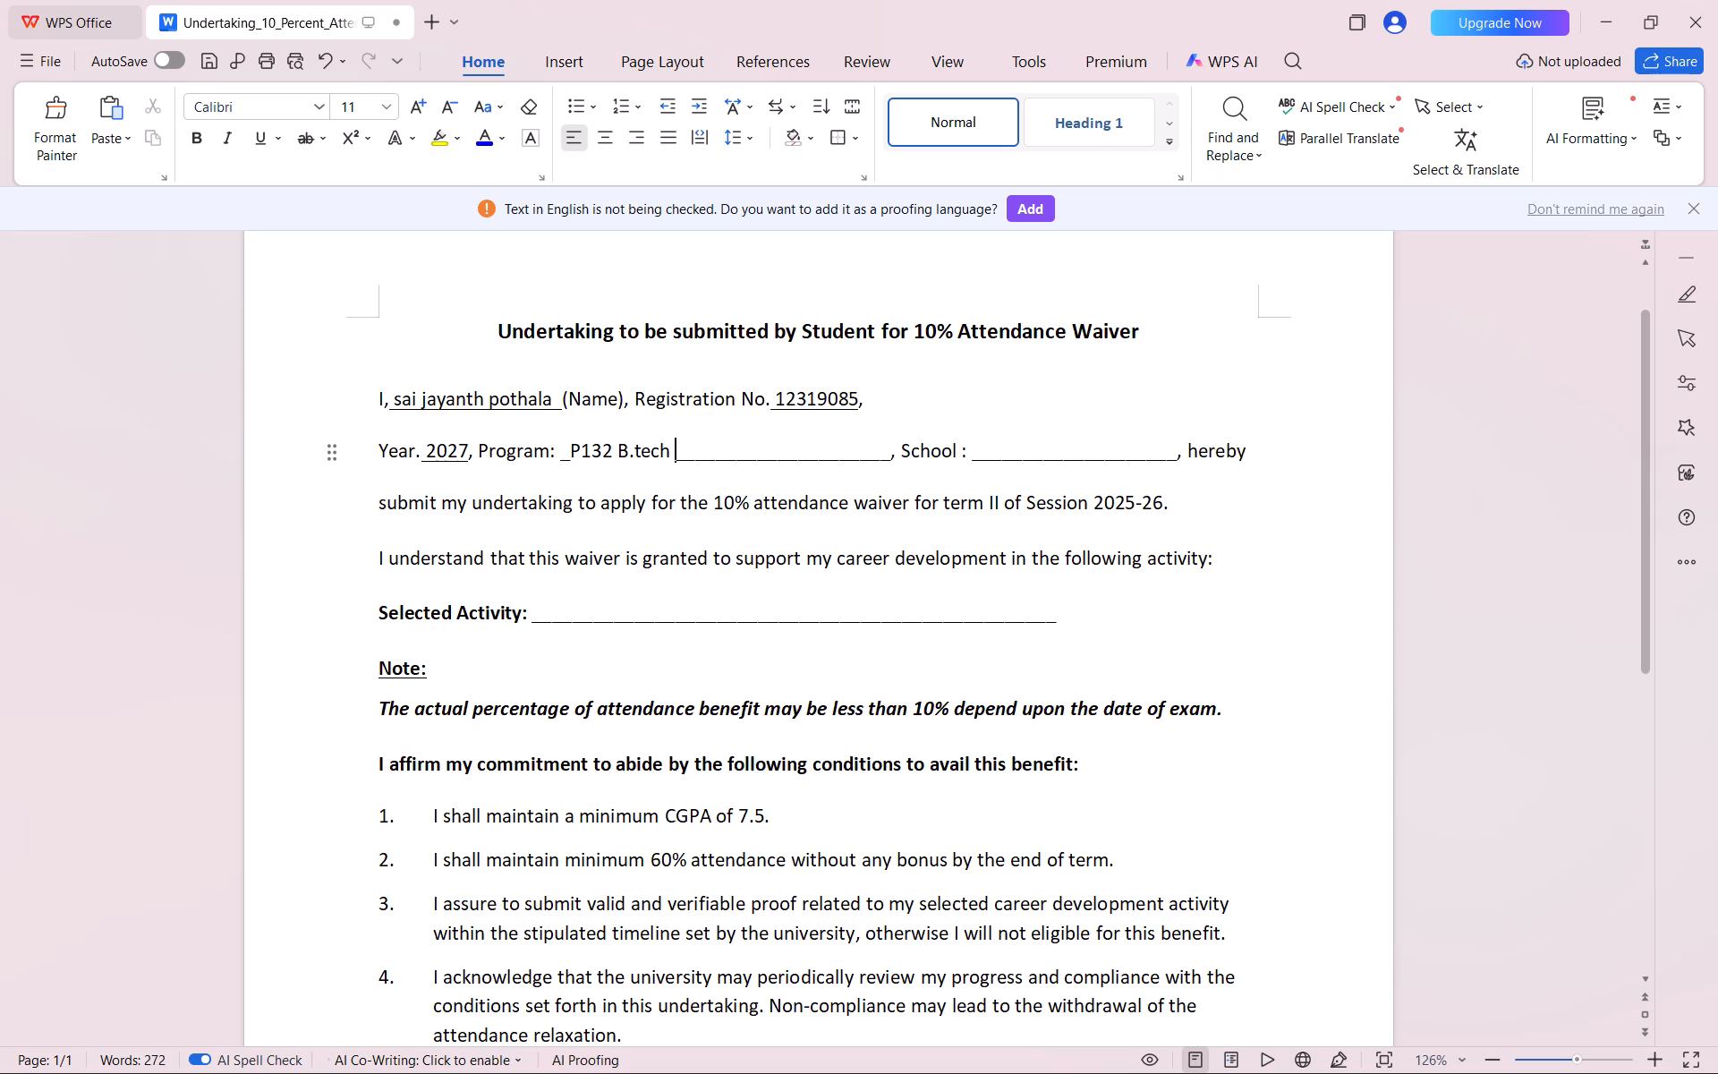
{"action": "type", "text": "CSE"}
Delete the leftover blank-line underscores on both sides of the "P132 B.tech CSE" program entry.
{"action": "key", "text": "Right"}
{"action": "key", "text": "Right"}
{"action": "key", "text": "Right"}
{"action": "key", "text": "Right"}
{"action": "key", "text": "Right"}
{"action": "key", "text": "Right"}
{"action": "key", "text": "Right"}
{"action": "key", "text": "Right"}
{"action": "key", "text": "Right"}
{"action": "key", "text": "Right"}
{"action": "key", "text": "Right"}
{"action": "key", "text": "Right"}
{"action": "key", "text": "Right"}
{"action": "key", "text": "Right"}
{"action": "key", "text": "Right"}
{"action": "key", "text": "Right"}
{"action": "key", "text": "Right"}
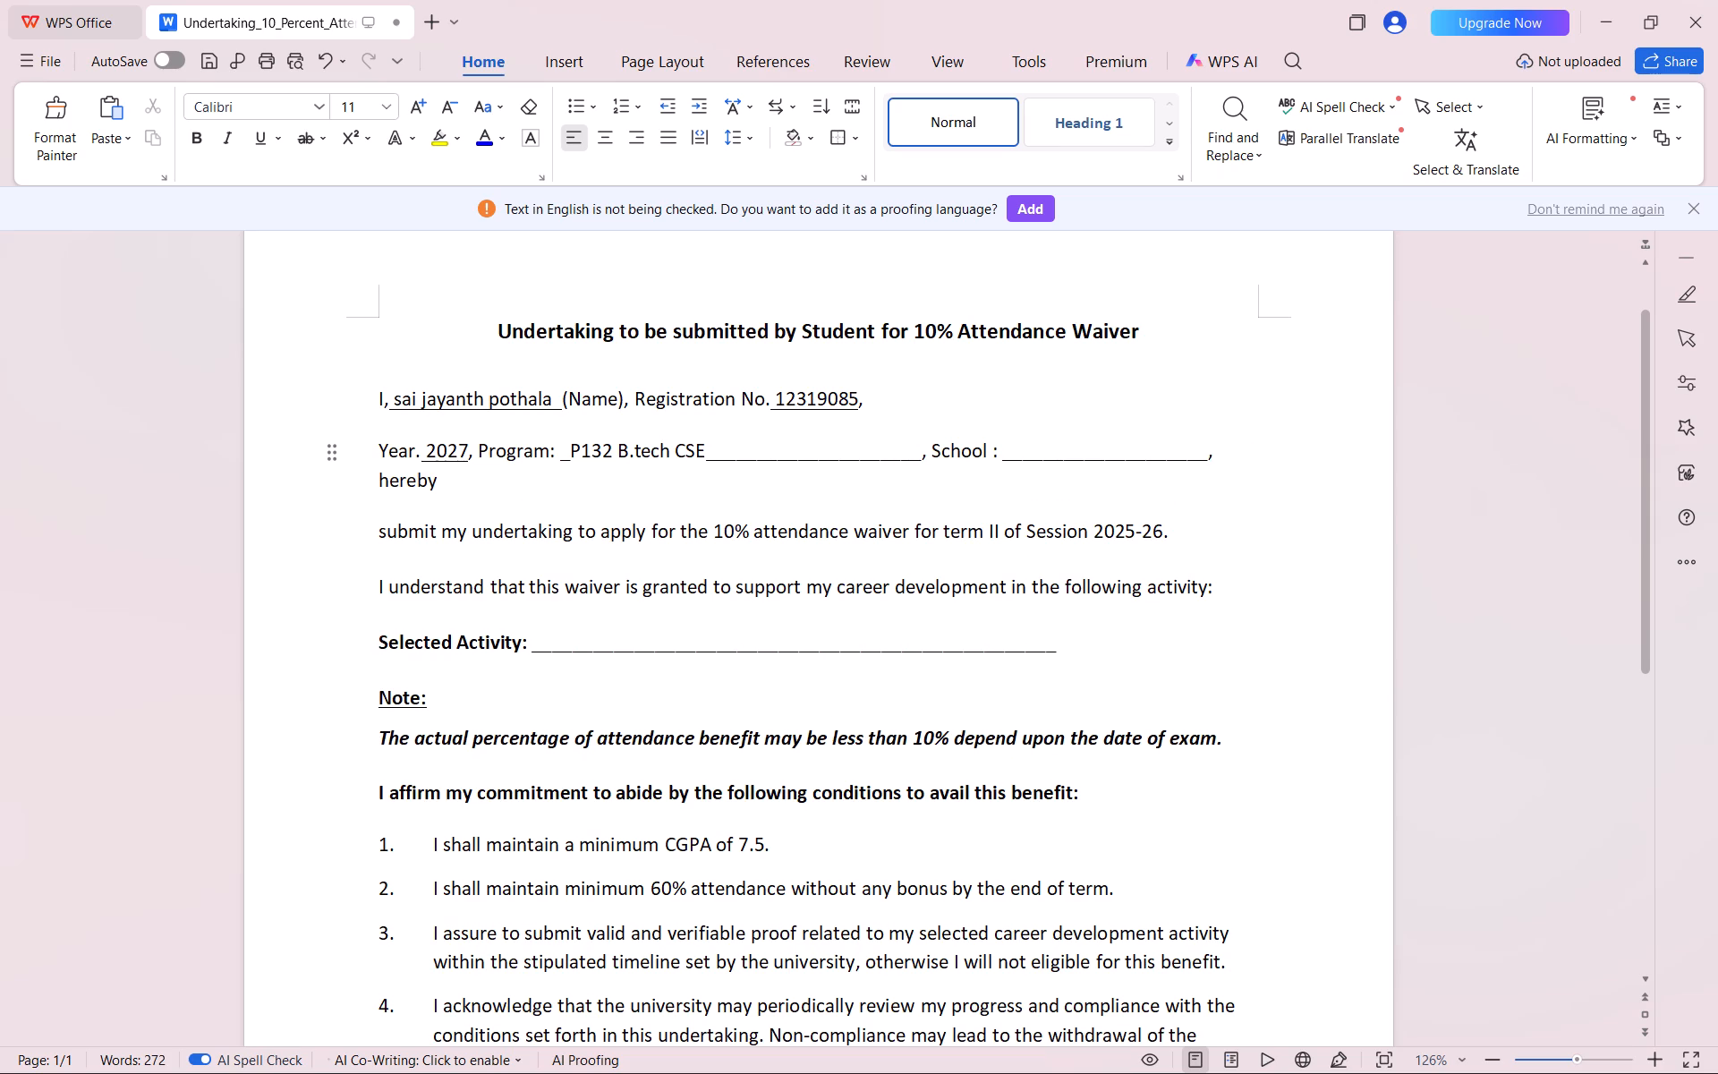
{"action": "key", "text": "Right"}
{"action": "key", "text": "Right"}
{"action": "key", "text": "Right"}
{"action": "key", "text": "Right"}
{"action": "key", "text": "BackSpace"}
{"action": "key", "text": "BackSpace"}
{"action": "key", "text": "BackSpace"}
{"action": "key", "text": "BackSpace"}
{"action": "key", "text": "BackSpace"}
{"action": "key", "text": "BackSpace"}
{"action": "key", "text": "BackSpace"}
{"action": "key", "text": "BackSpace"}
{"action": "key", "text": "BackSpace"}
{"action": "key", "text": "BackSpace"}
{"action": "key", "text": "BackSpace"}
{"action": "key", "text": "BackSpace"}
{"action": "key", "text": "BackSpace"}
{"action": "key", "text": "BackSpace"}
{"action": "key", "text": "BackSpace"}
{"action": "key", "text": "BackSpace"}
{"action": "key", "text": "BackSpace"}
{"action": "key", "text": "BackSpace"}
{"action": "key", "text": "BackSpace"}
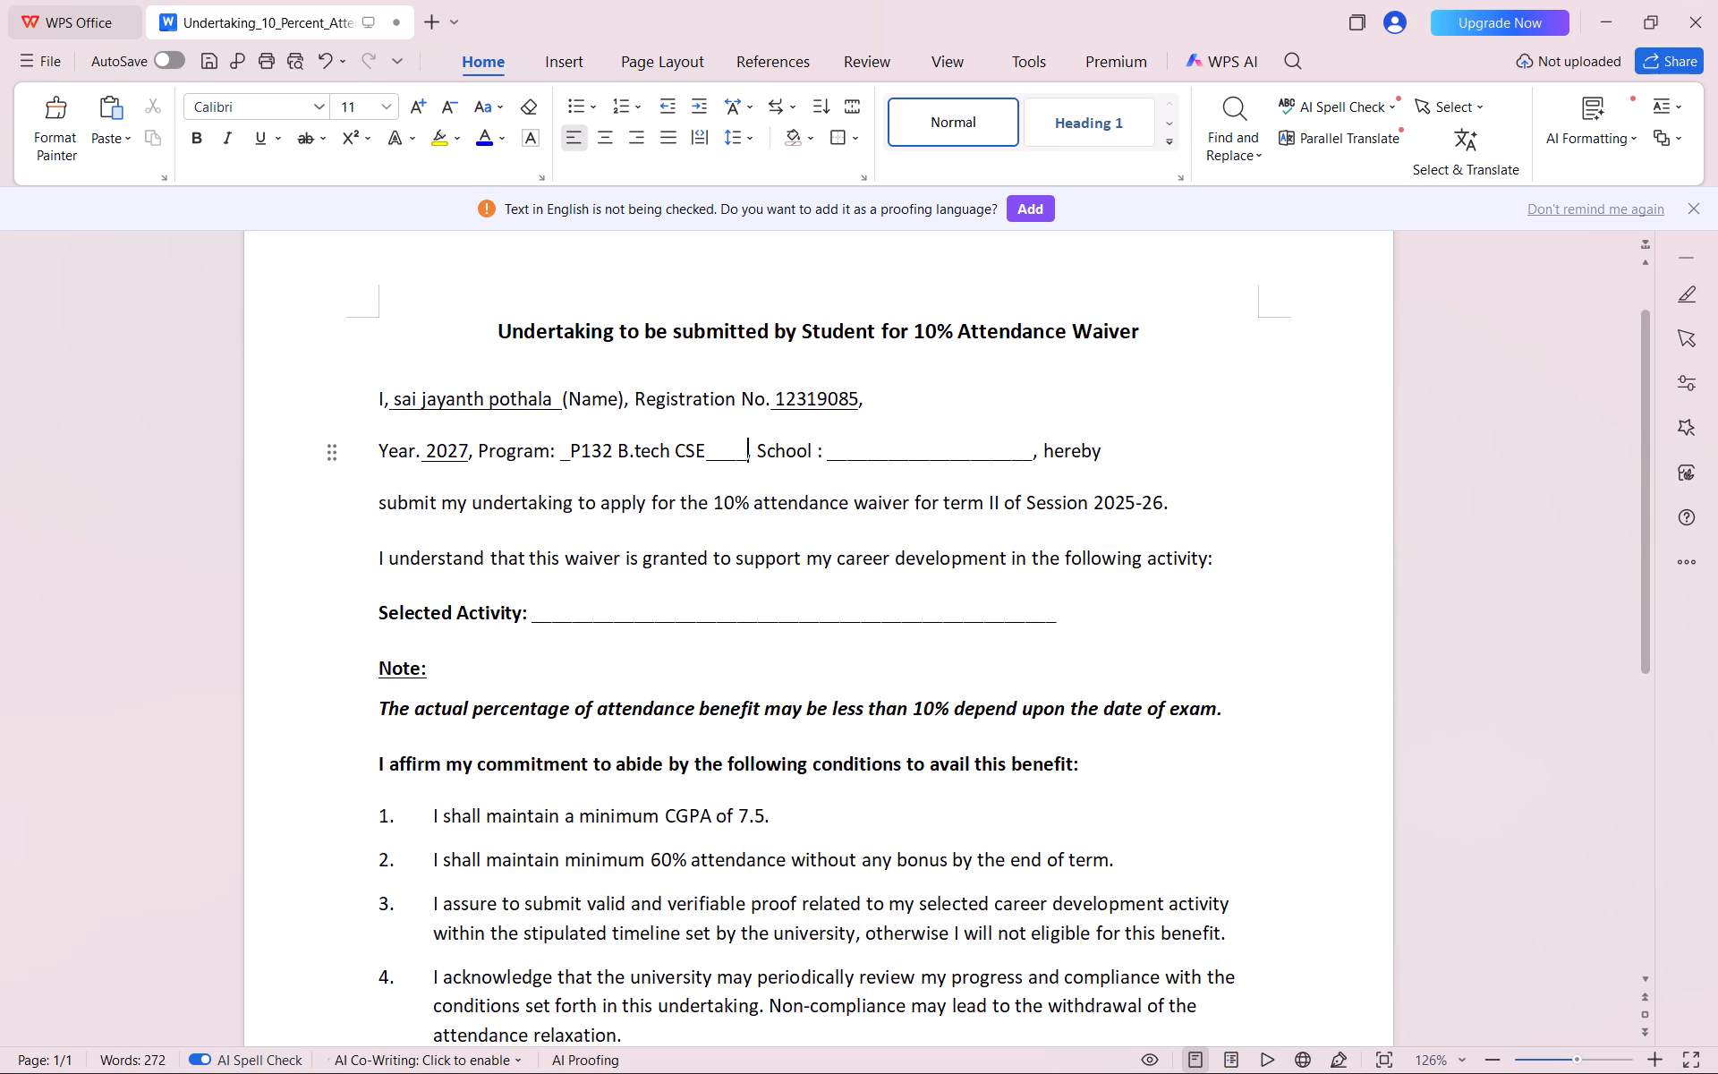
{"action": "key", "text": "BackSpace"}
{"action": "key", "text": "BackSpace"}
{"action": "key", "text": "BackSpace"}
{"action": "key", "text": "BackSpace"}
{"action": "key", "text": "Left"}
{"action": "key", "text": "Left"}
{"action": "key", "text": "Left"}
{"action": "key", "text": "Left"}
{"action": "key", "text": "Left"}
{"action": "key", "text": "Left"}
{"action": "key", "text": "Left"}
{"action": "key", "text": "Left"}
{"action": "key", "text": "Left"}
{"action": "key", "text": "Left"}
{"action": "key", "text": "Left"}
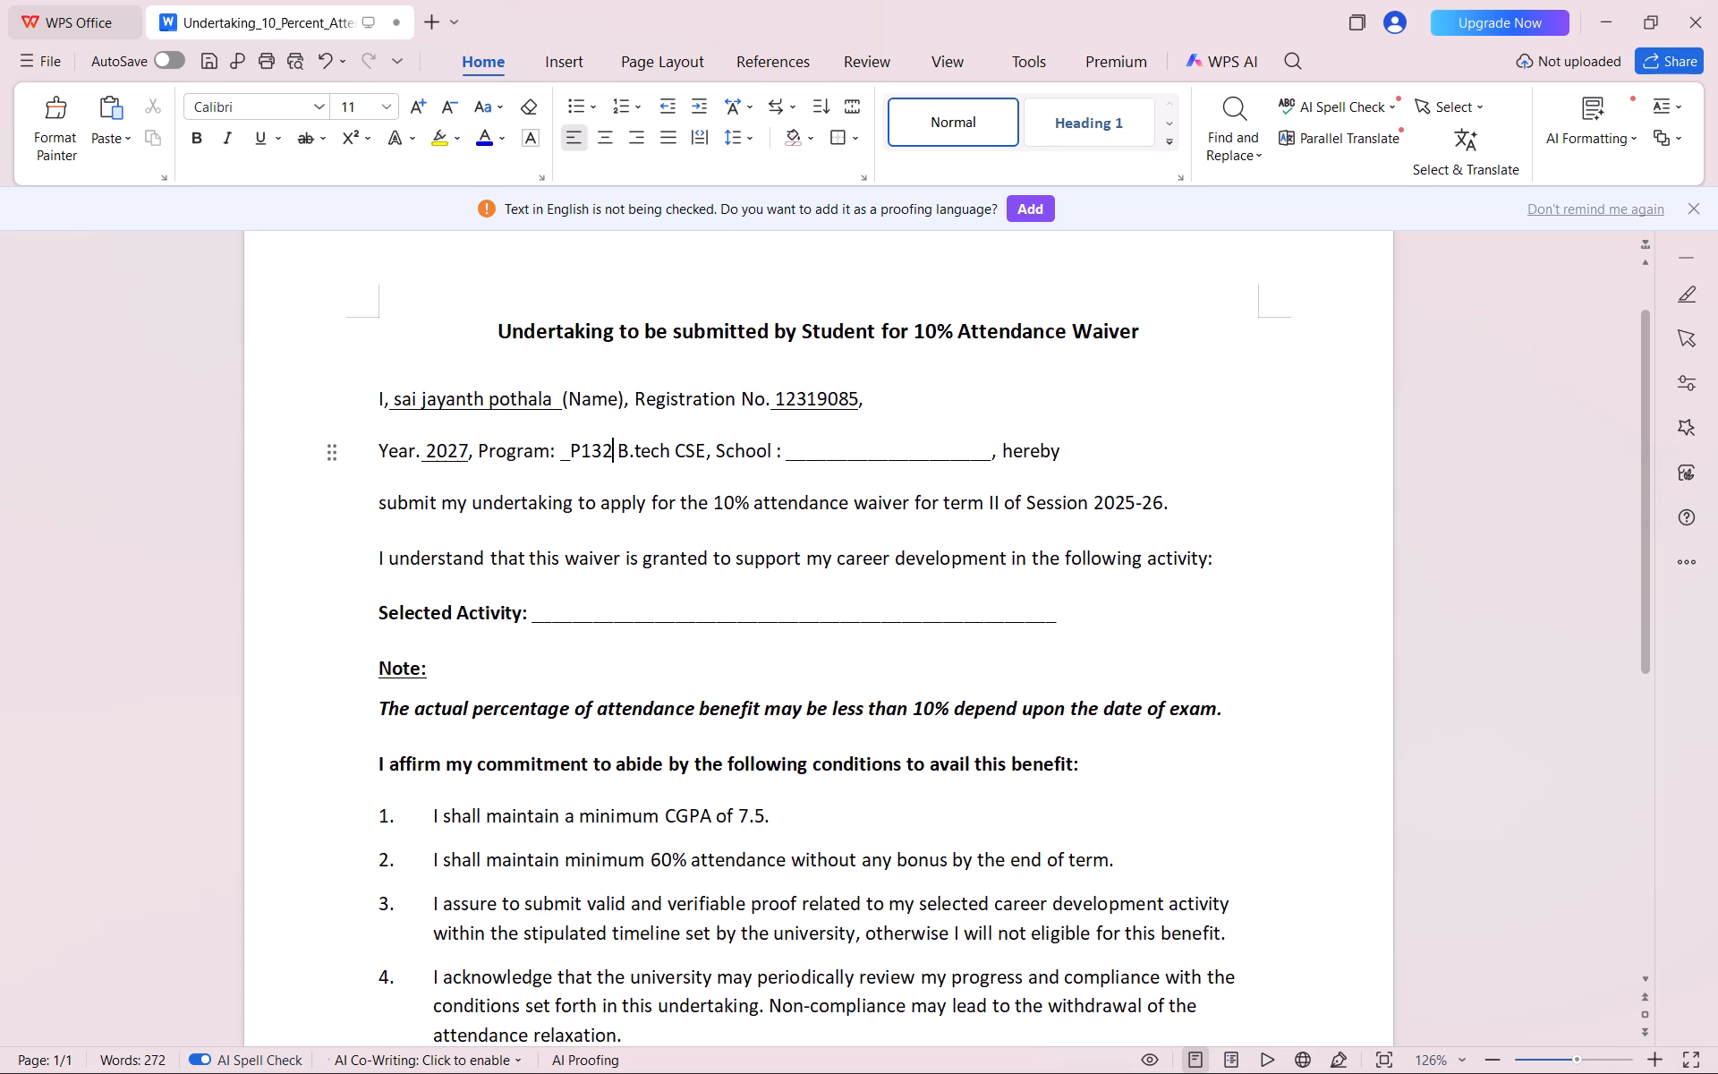
{"action": "key", "text": "Left"}
{"action": "key", "text": "Left"}
{"action": "key", "text": "Left"}
{"action": "key", "text": "Left"}
{"action": "key", "text": "BackSpace"}
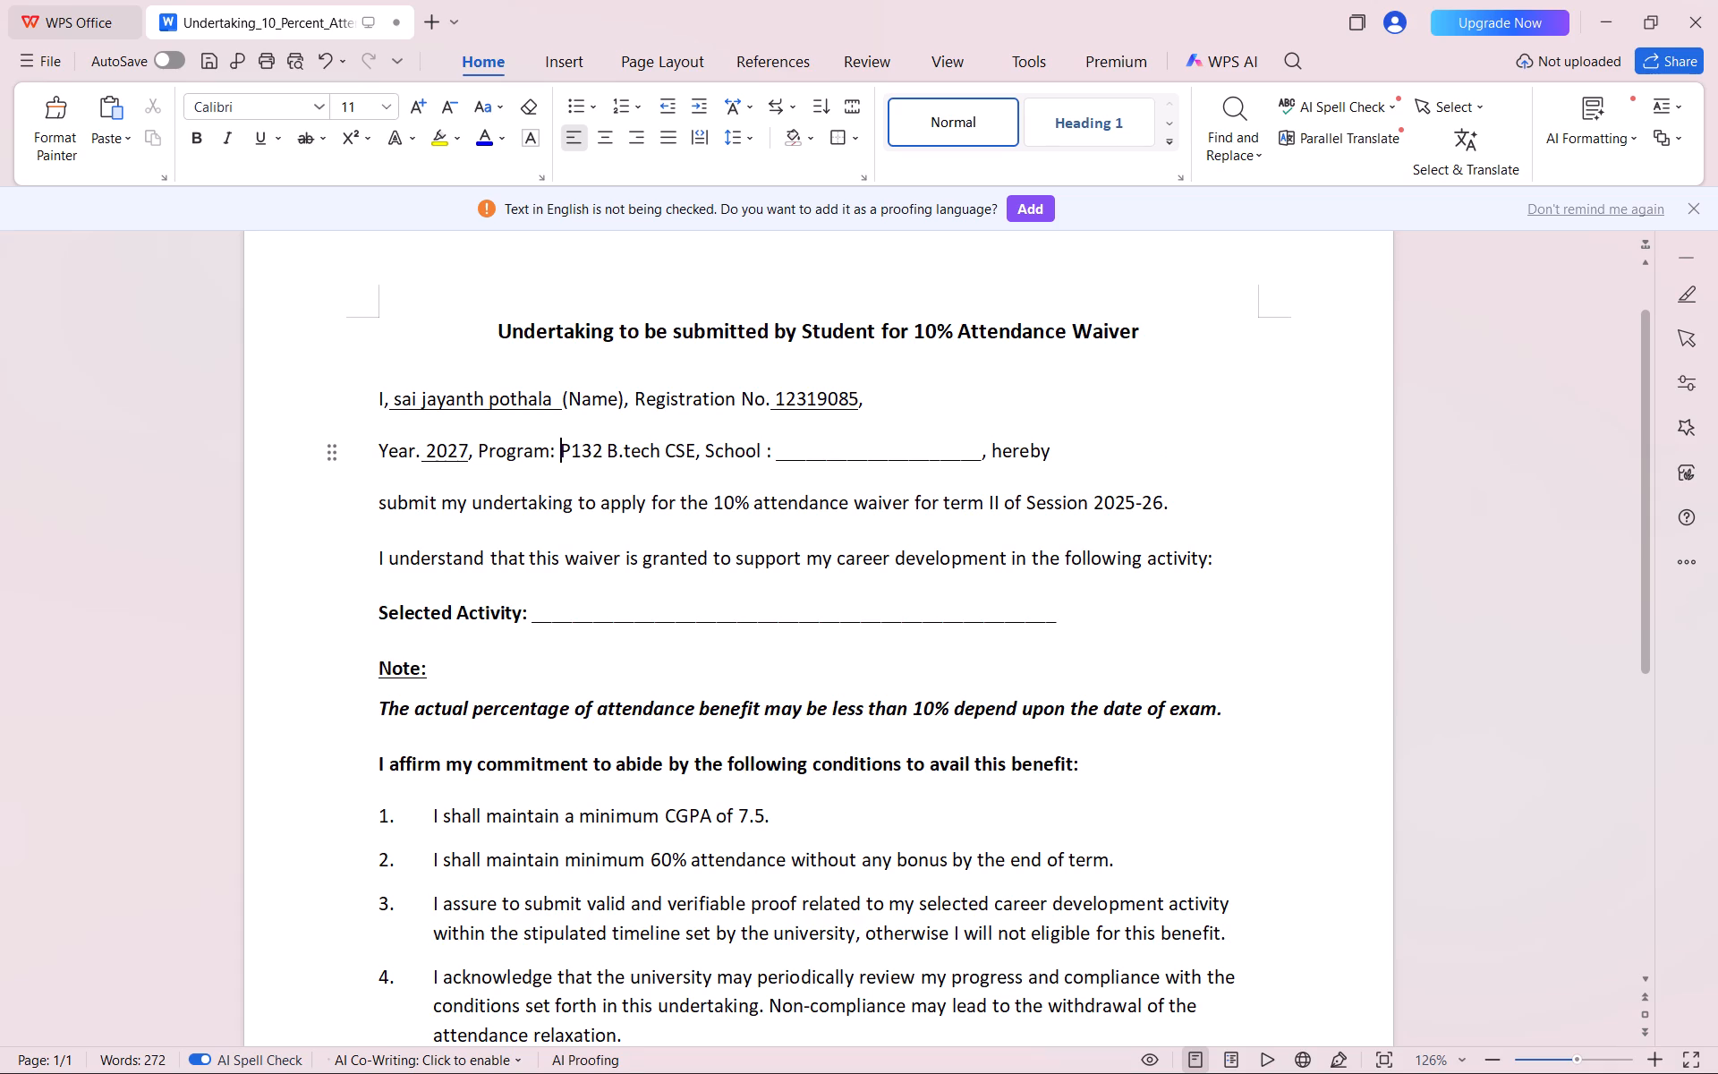
Underline the program entry "P132 B.tech CSE".
{"action": "key", "text": "shift+Right"}
{"action": "key", "text": "shift+Right"}
{"action": "key", "text": "shift+Right"}
{"action": "key", "text": "shift+Right"}
{"action": "key", "text": "shift+Right"}
{"action": "key", "text": "shift+Right"}
{"action": "key", "text": "shift+Right"}
{"action": "key", "text": "shift+Right"}
{"action": "key", "text": "shift+Right"}
{"action": "key", "text": "shift+Right"}
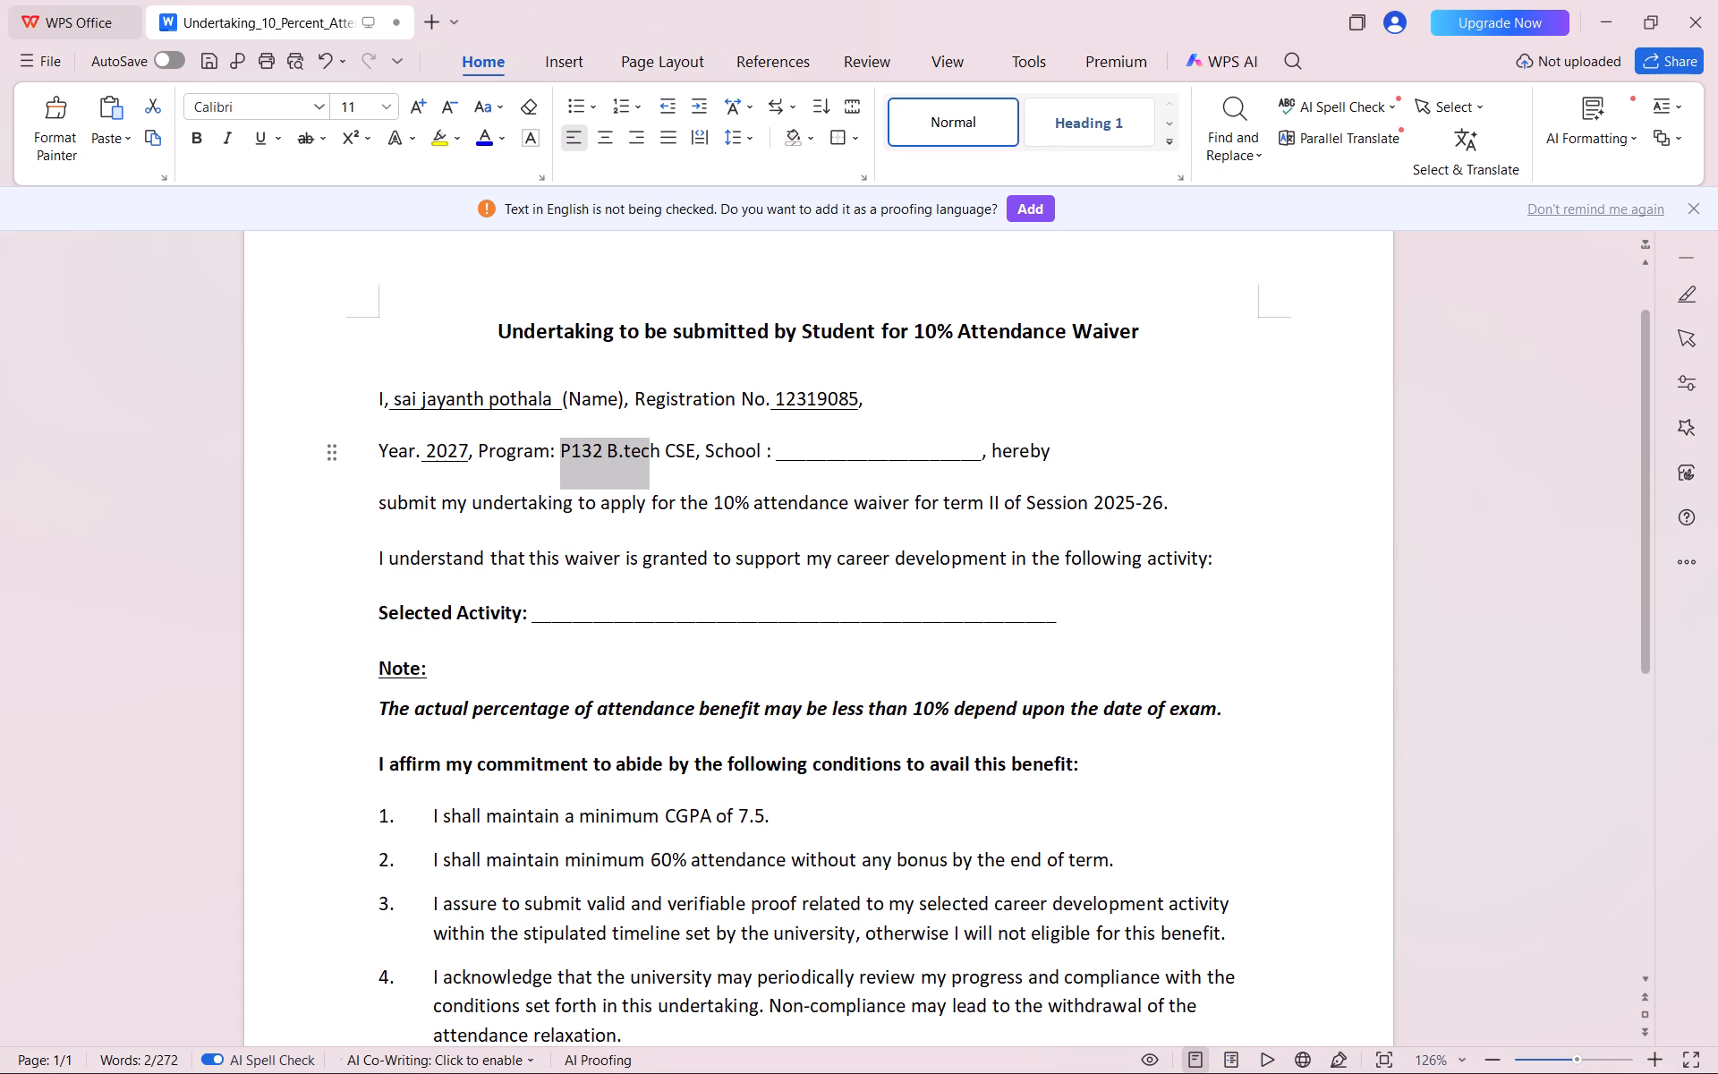
{"action": "key", "text": "shift+Right"}
{"action": "key", "text": "shift+Right"}
{"action": "key", "text": "shift+Right"}
{"action": "key", "text": "shift+Right"}
{"action": "key", "text": "shift+Right"}
{"action": "left_click", "coordinate": [249, 137]}
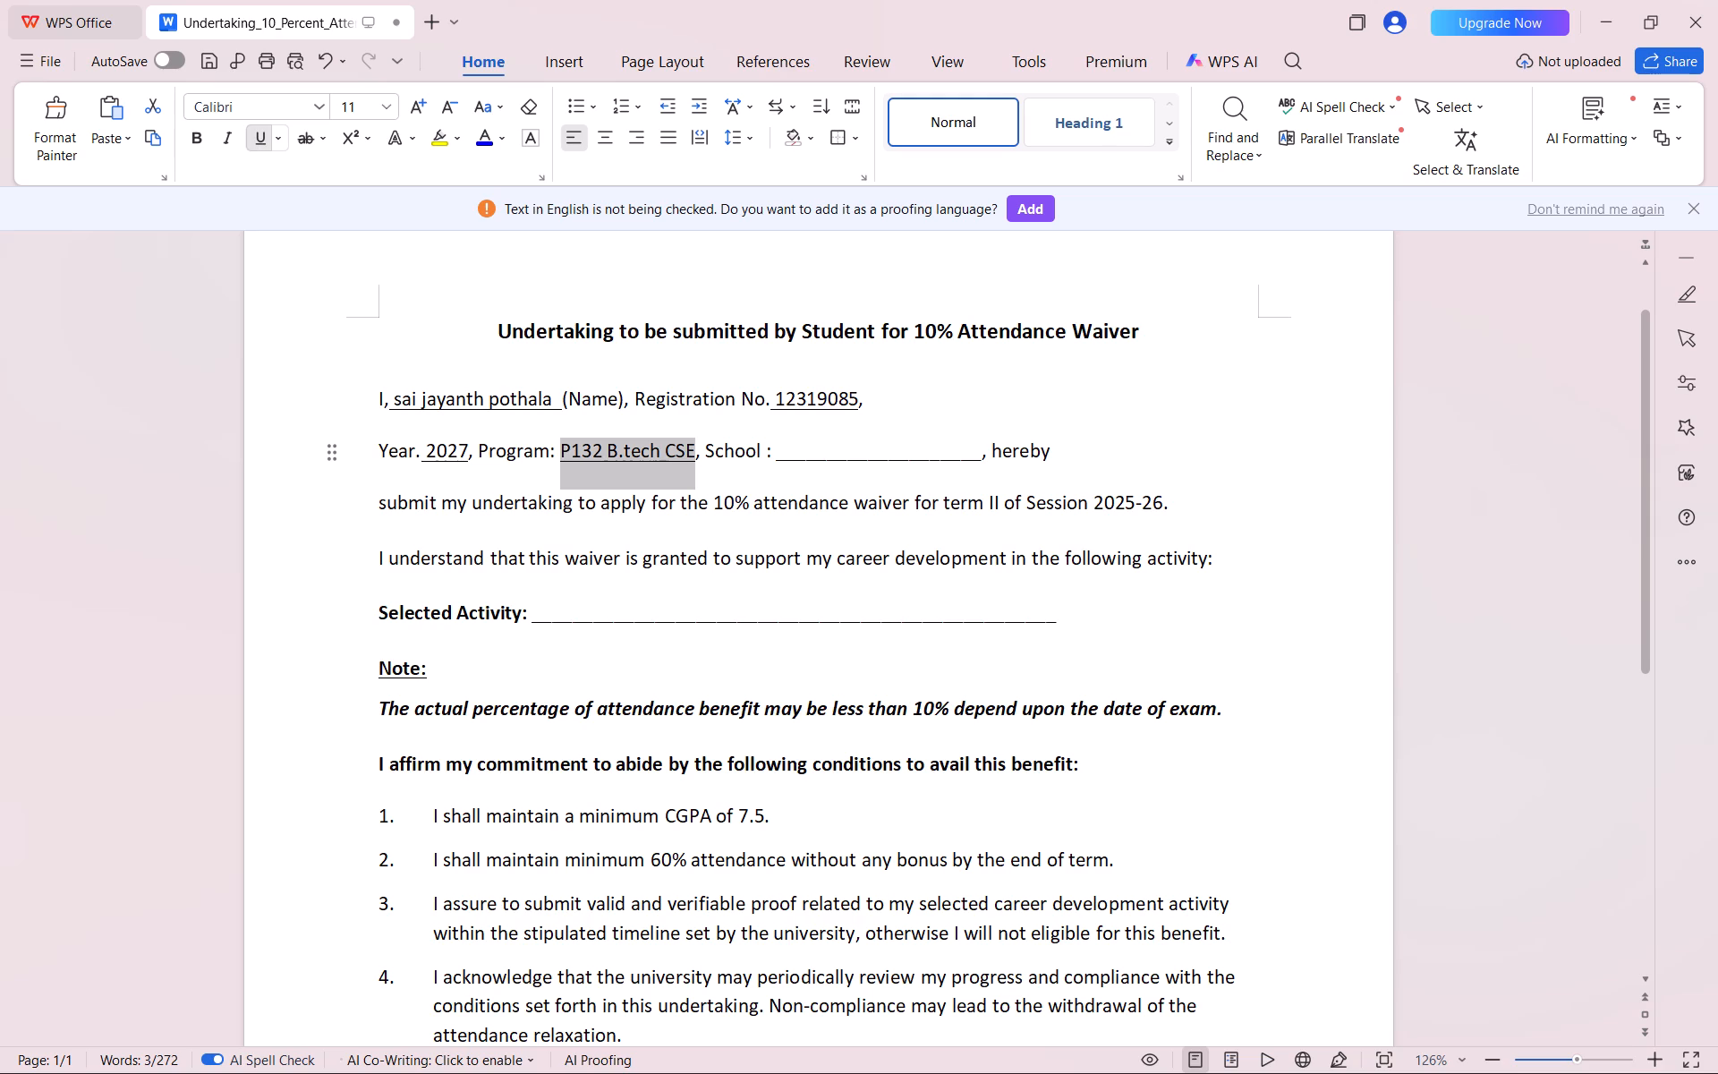
Delete the whole underscore blank after "School :" in the undertaking.
{"action": "left_click", "coordinate": [786, 447]}
{"action": "key", "text": "Right"}
{"action": "key", "text": "Right"}
{"action": "key", "text": "Right"}
{"action": "key", "text": "Right"}
{"action": "key", "text": "Right"}
{"action": "key", "text": "Right"}
{"action": "key", "text": "Right"}
{"action": "key", "text": "Right"}
{"action": "key", "text": "Right"}
{"action": "key", "text": "Right"}
{"action": "key", "text": "Right"}
{"action": "key", "text": "Right"}
{"action": "key", "text": "Right"}
{"action": "key", "text": "Right"}
{"action": "key", "text": "Right"}
{"action": "key", "text": "Right"}
{"action": "key", "text": "Right"}
{"action": "key", "text": "Right"}
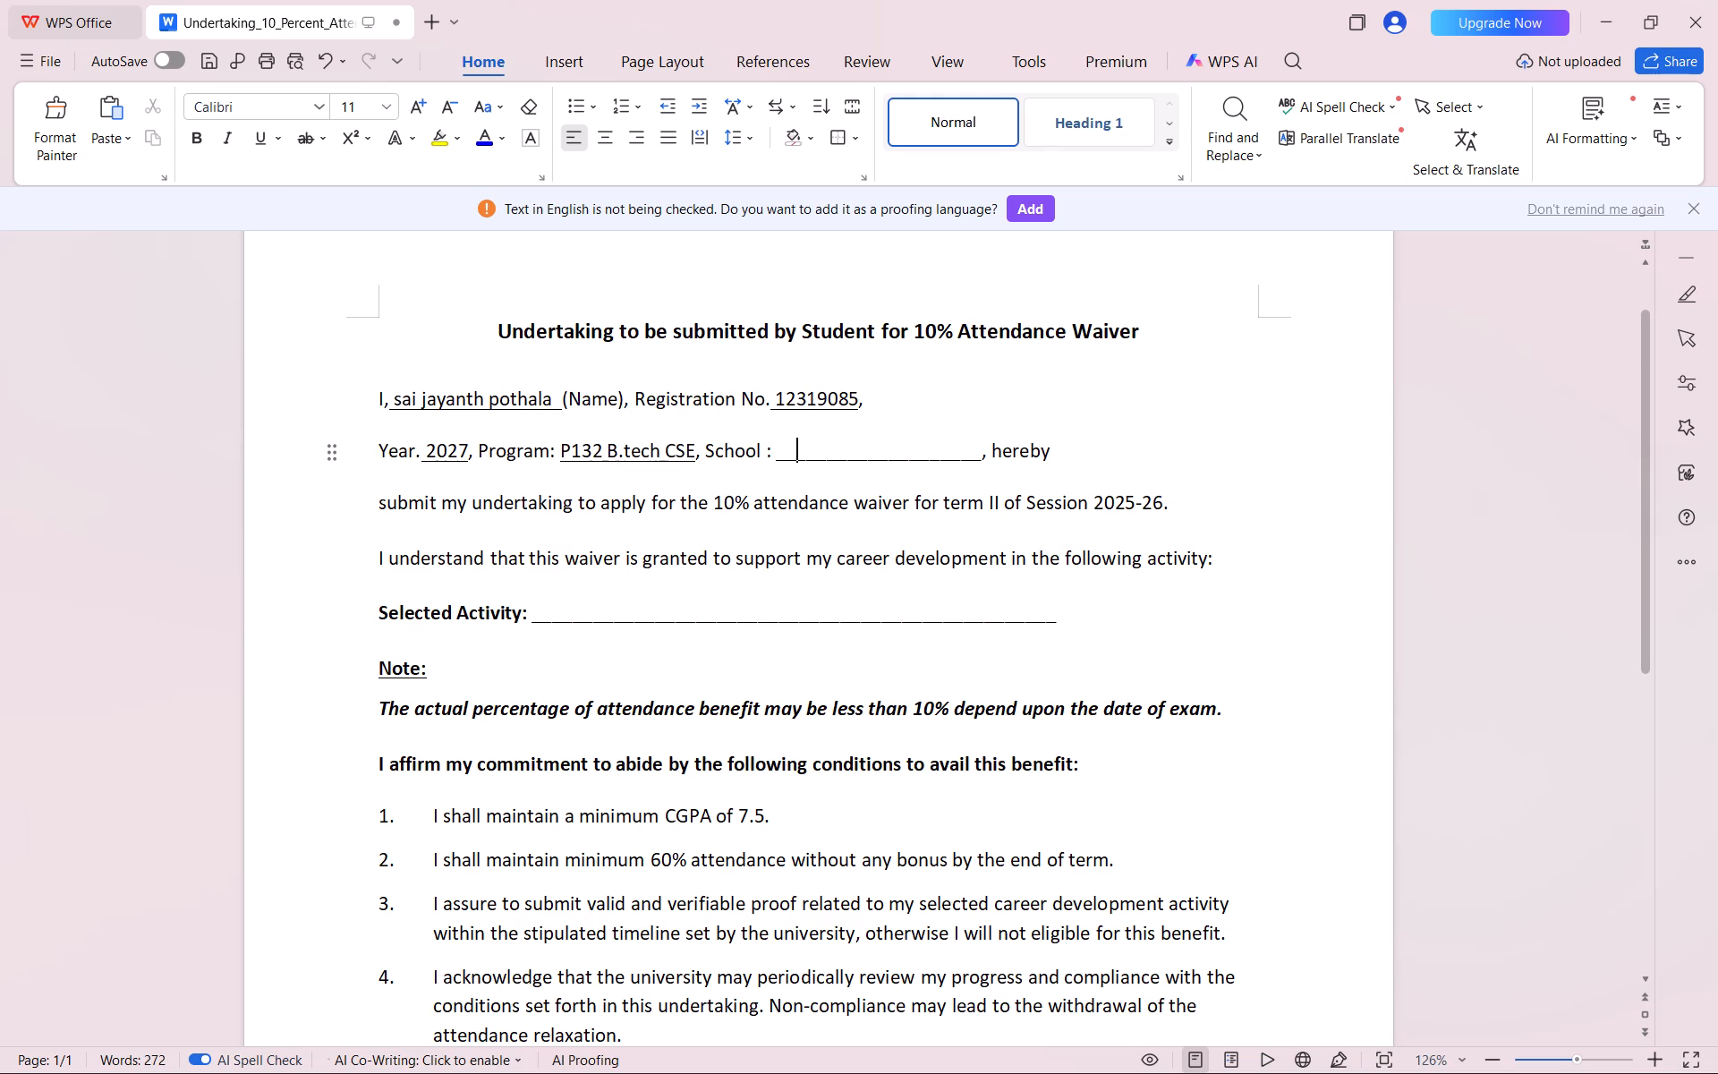
{"action": "key", "text": "Right"}
{"action": "key", "text": "ctrl+BackSpace"}
{"action": "key", "text": "ctrl+BackSpace"}
{"action": "key", "text": "ctrl+BackSpace"}
{"action": "key", "text": "ctrl+BackSpace"}
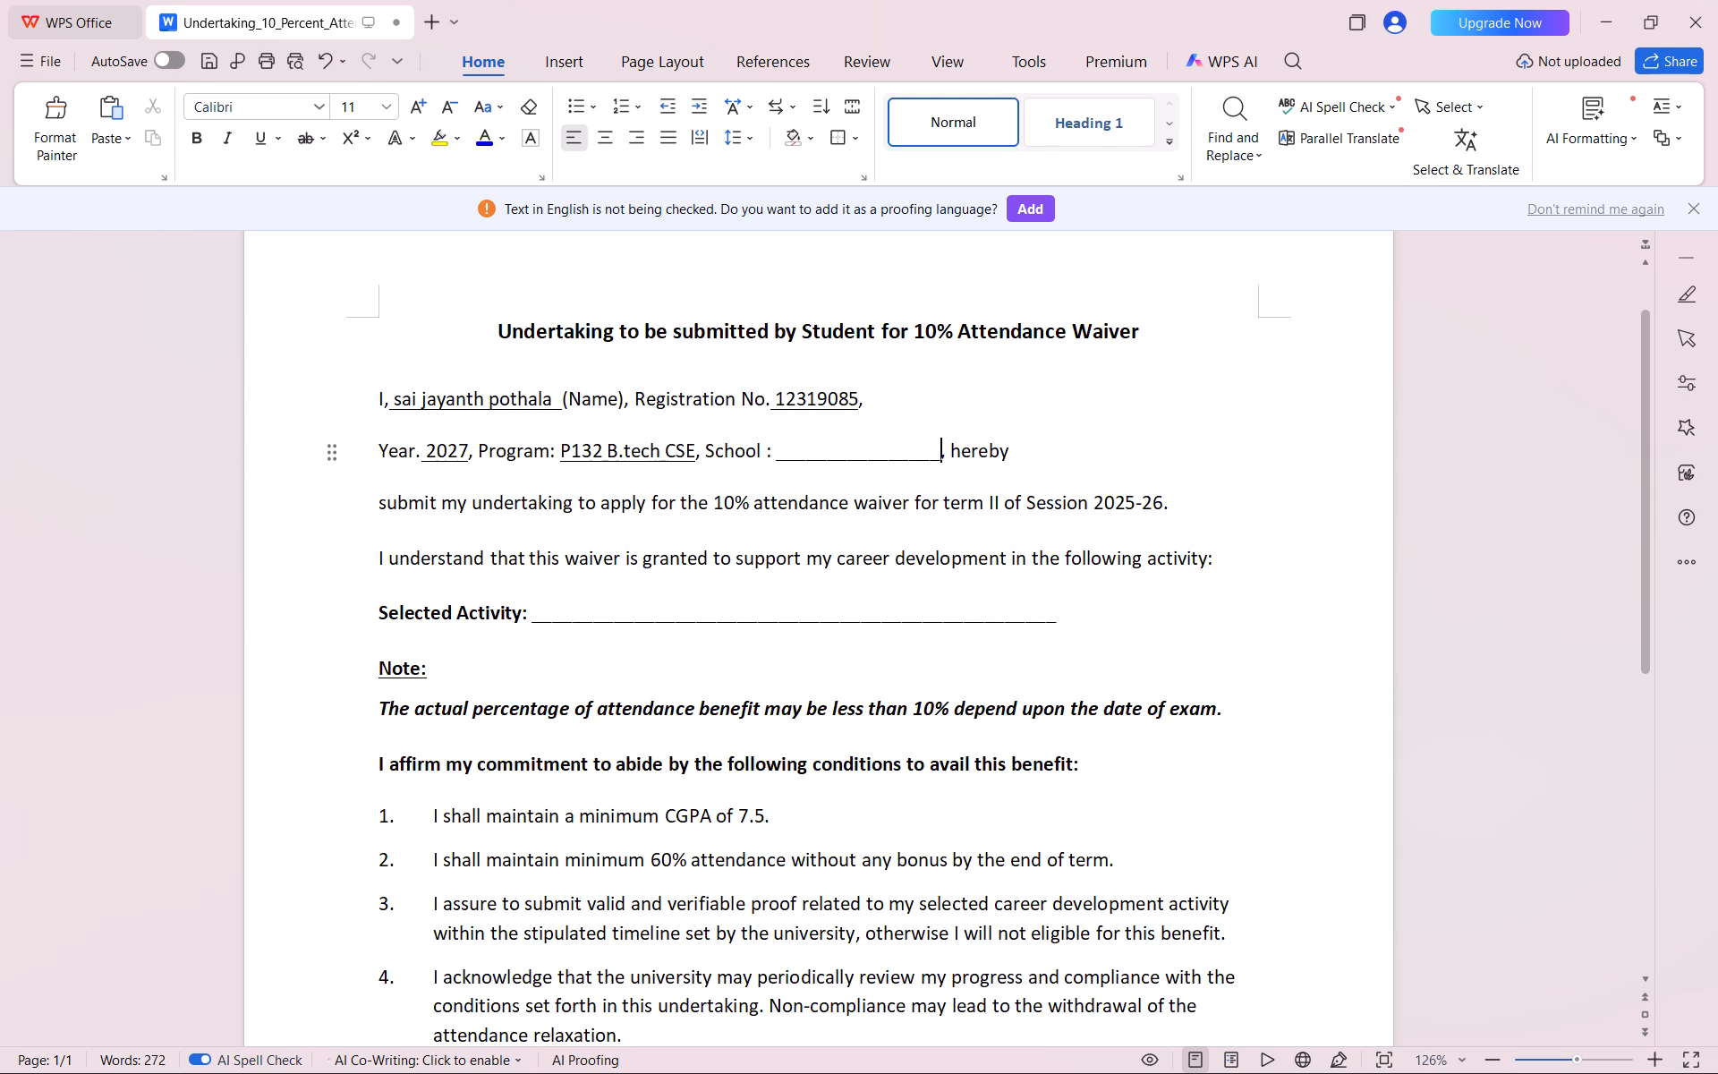
{"action": "key", "text": "ctrl+BackSpace"}
{"action": "key", "text": "ctrl+BackSpace"}
{"action": "key", "text": "ctrl+BackSpace"}
{"action": "key", "text": "ctrl+BackSpace"}
{"action": "key", "text": "ctrl+BackSpace"}
{"action": "key", "text": "ctrl+BackSpace"}
{"action": "key", "text": "ctrl+BackSpace"}
{"action": "key", "text": "ctrl+BackSpace"}
{"action": "key", "text": "ctrl+BackSpace"}
{"action": "key", "text": "ctrl+BackSpace"}
{"action": "key", "text": "ctrl+BackSpace"}
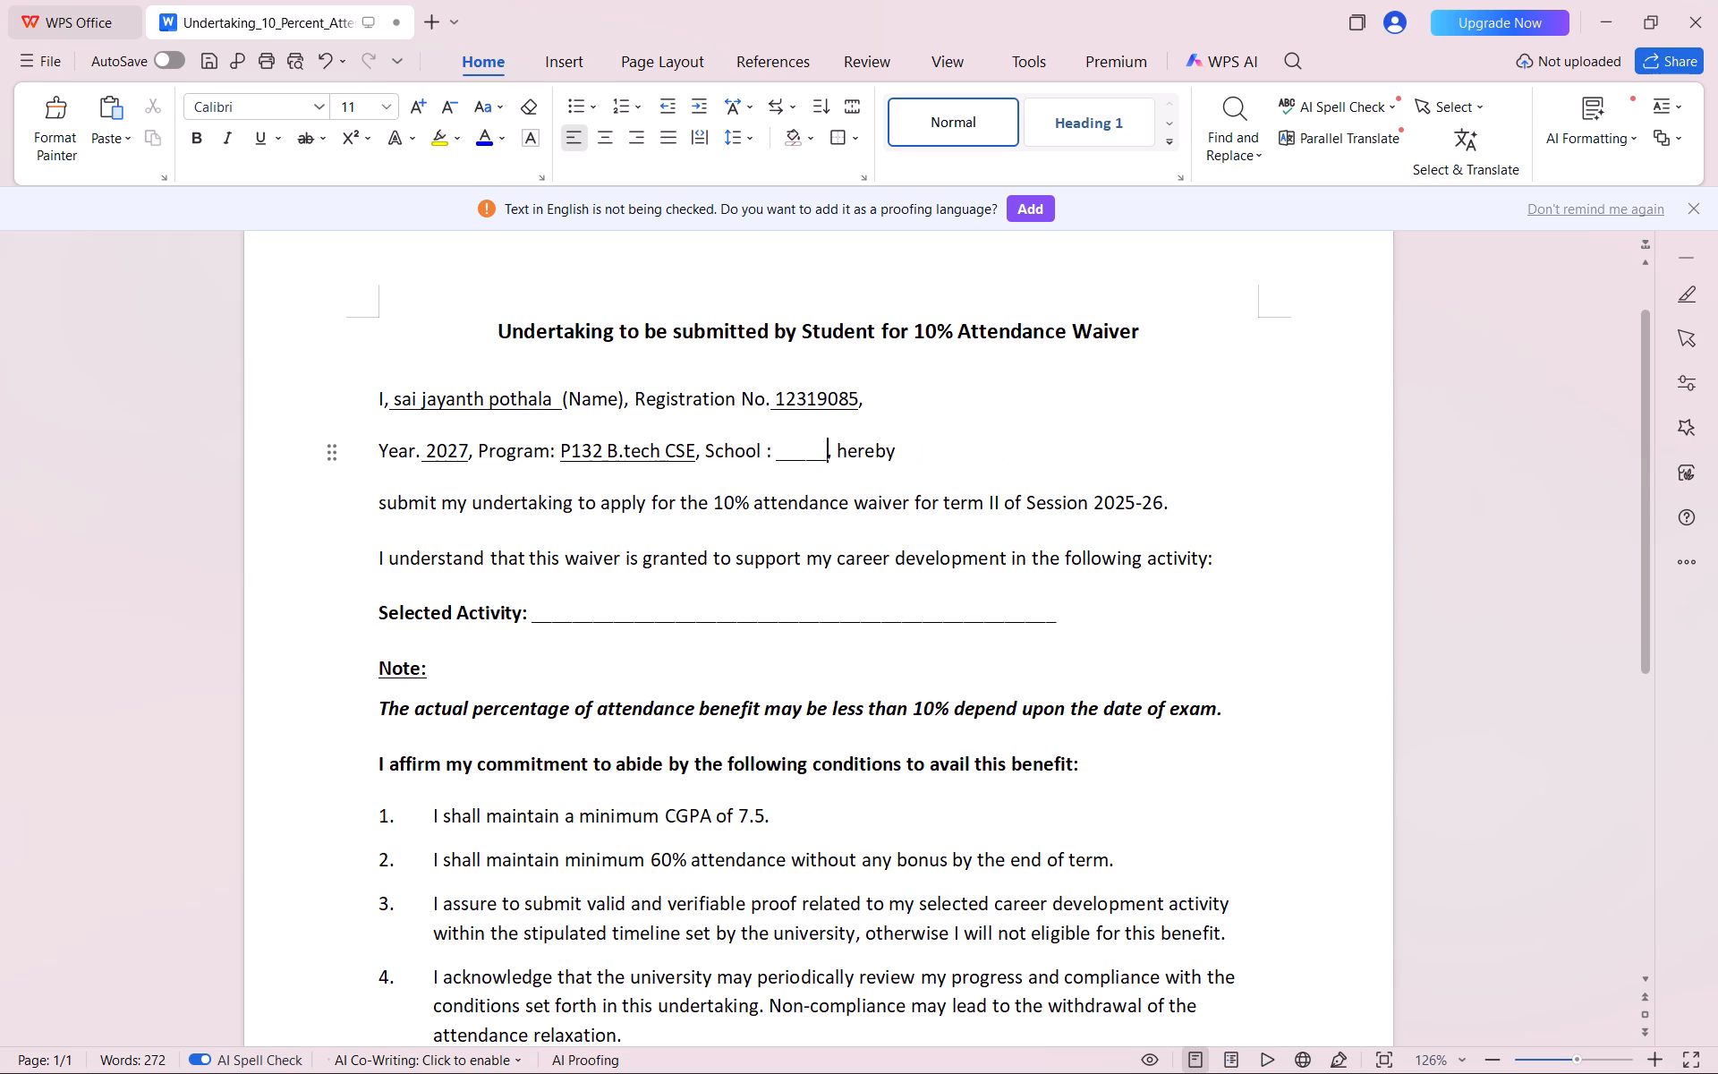
{"action": "key", "text": "ctrl+BackSpace"}
{"action": "key", "text": "ctrl+BackSpace"}
{"action": "key", "text": "ctrl+BackSpace"}
{"action": "key", "text": "ctrl+BackSpace"}
{"action": "key", "text": "ctrl+BackSpace"}
Enter "School of Computer Engin" as the start of the undertaking's School entry.
{"action": "type", "text": "School"}
{"action": "key", "text": "space"}
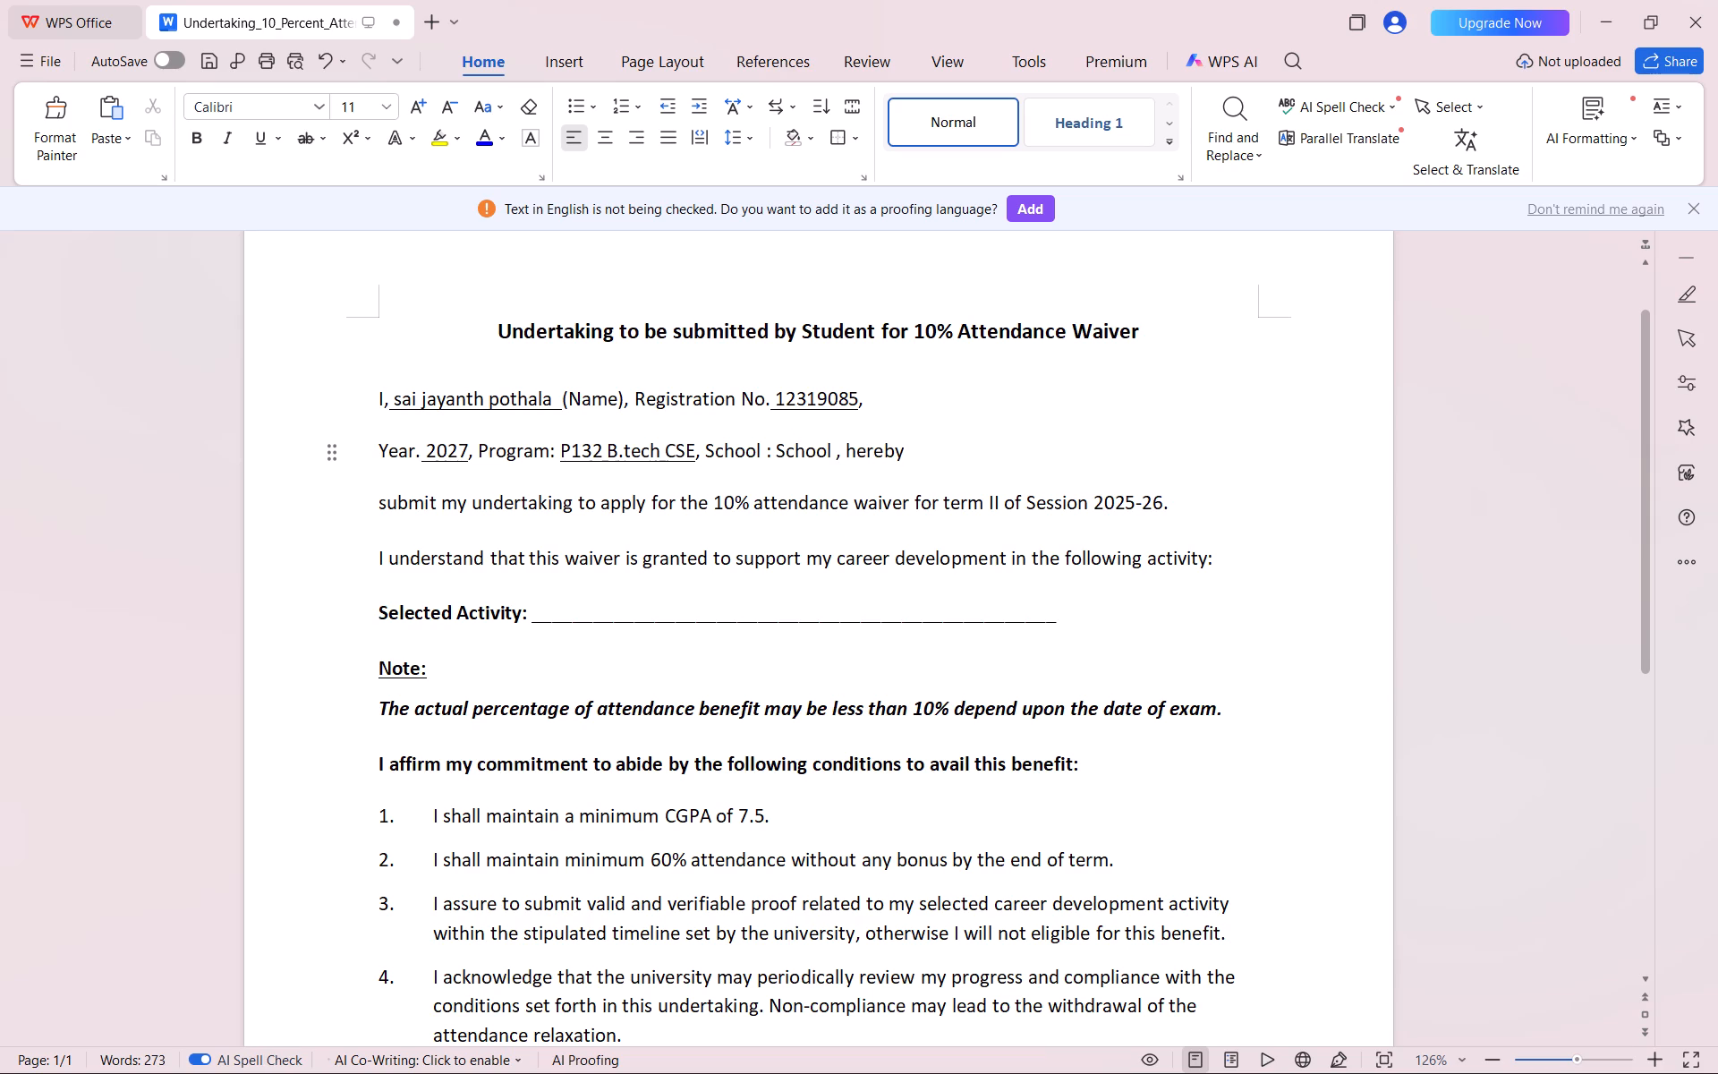
{"action": "type", "text": "of Computer"}
{"action": "key", "text": "space"}
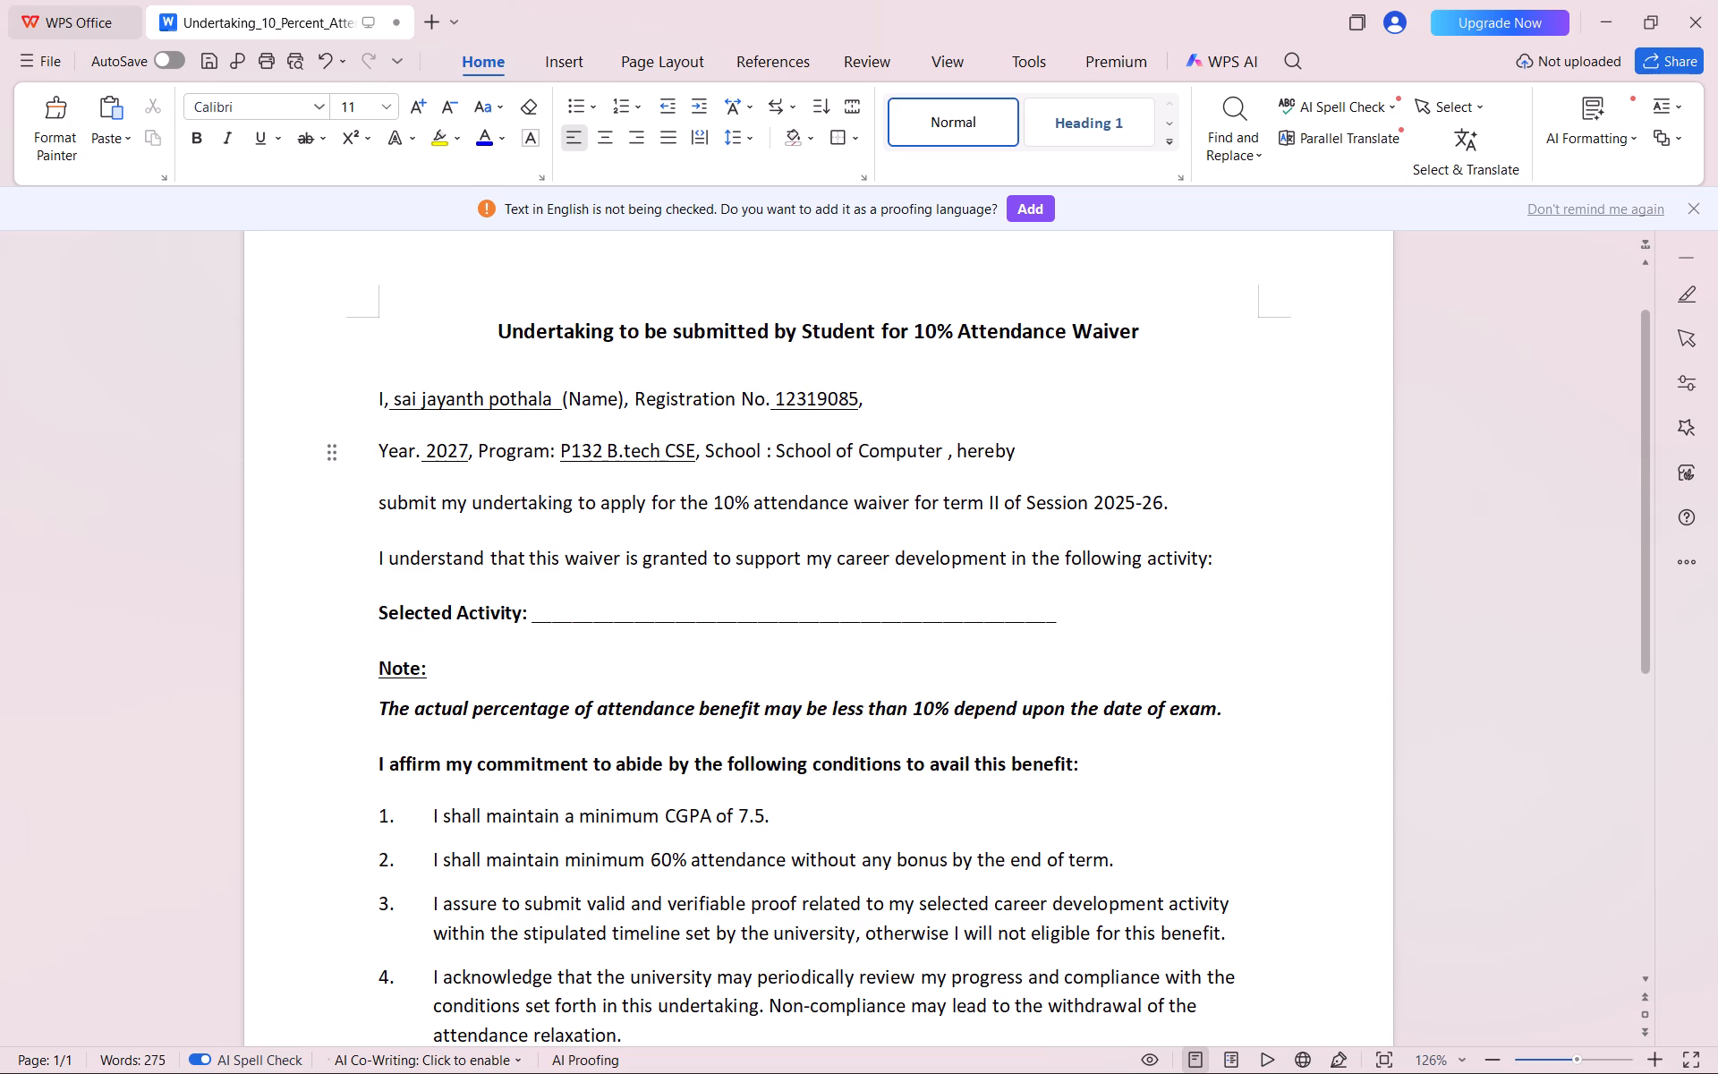
{"action": "type", "text": "Engin"}
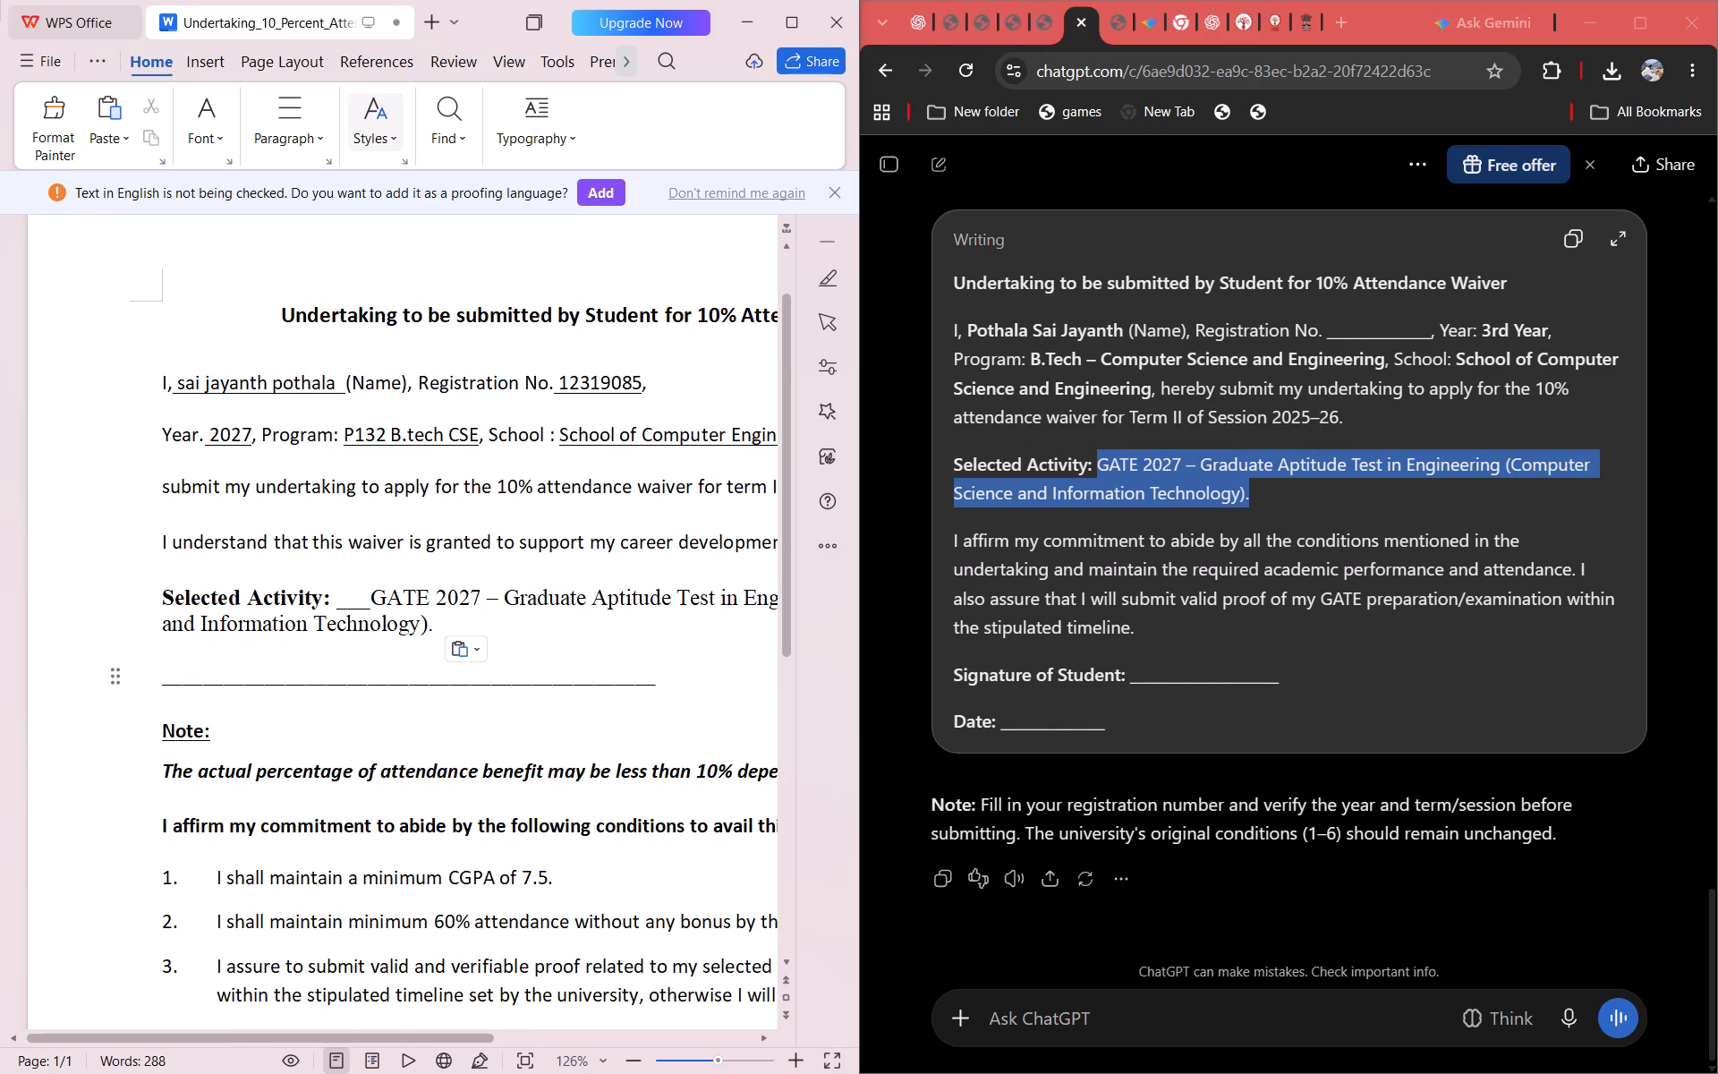
Delete the leftover underscores before the pasted Selected Activity text and the whole underscore line below it.
{"action": "left_click", "coordinate": [370, 599]}
{"action": "key", "text": "BackSpace"}
{"action": "key", "text": "BackSpace"}
{"action": "key", "text": "BackSpace"}
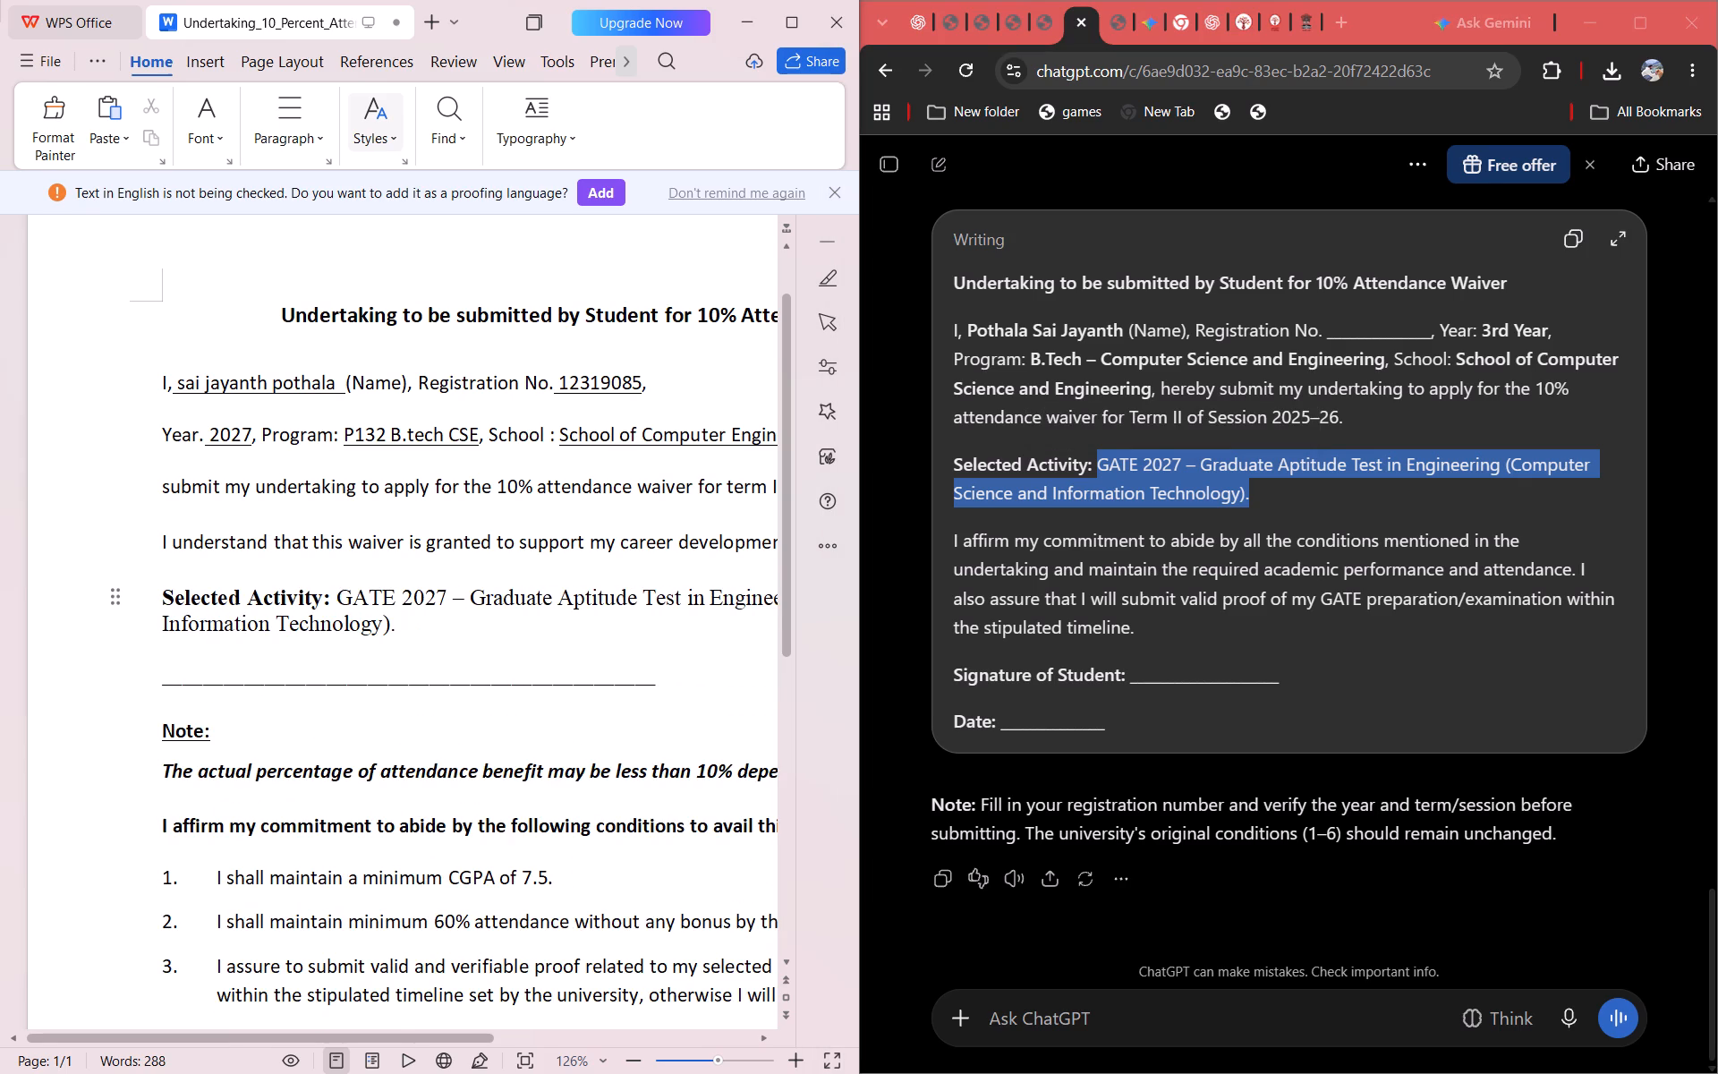
{"action": "left_click", "coordinate": [701, 679]}
{"action": "key", "text": "ctrl+plus"}
{"action": "key", "text": "ctrl+BackSpace"}
{"action": "key", "text": "ctrl+BackSpace"}
{"action": "key", "text": "ctrl+BackSpace"}
{"action": "key", "text": "ctrl+BackSpace"}
{"action": "key", "text": "ctrl+BackSpace"}
{"action": "key", "text": "ctrl+BackSpace"}
{"action": "key", "text": "ctrl+BackSpace"}
{"action": "key", "text": "ctrl+BackSpace"}
{"action": "key", "text": "ctrl+BackSpace"}
{"action": "key", "text": "ctrl+BackSpace"}
{"action": "key", "text": "ctrl+BackSpace"}
{"action": "key", "text": "ctrl+BackSpace"}
{"action": "key", "text": "ctrl+BackSpace"}
{"action": "key", "text": "ctrl+BackSpace"}
{"action": "key", "text": "ctrl+BackSpace"}
{"action": "key", "text": "ctrl+BackSpace"}
{"action": "key", "text": "ctrl+BackSpace"}
{"action": "key", "text": "ctrl+BackSpace"}
{"action": "key", "text": "ctrl+BackSpace"}
{"action": "key", "text": "ctrl+BackSpace"}
{"action": "key", "text": "ctrl+BackSpace"}
{"action": "key", "text": "ctrl+BackSpace"}
{"action": "key", "text": "ctrl+BackSpace"}
{"action": "key", "text": "ctrl+BackSpace"}
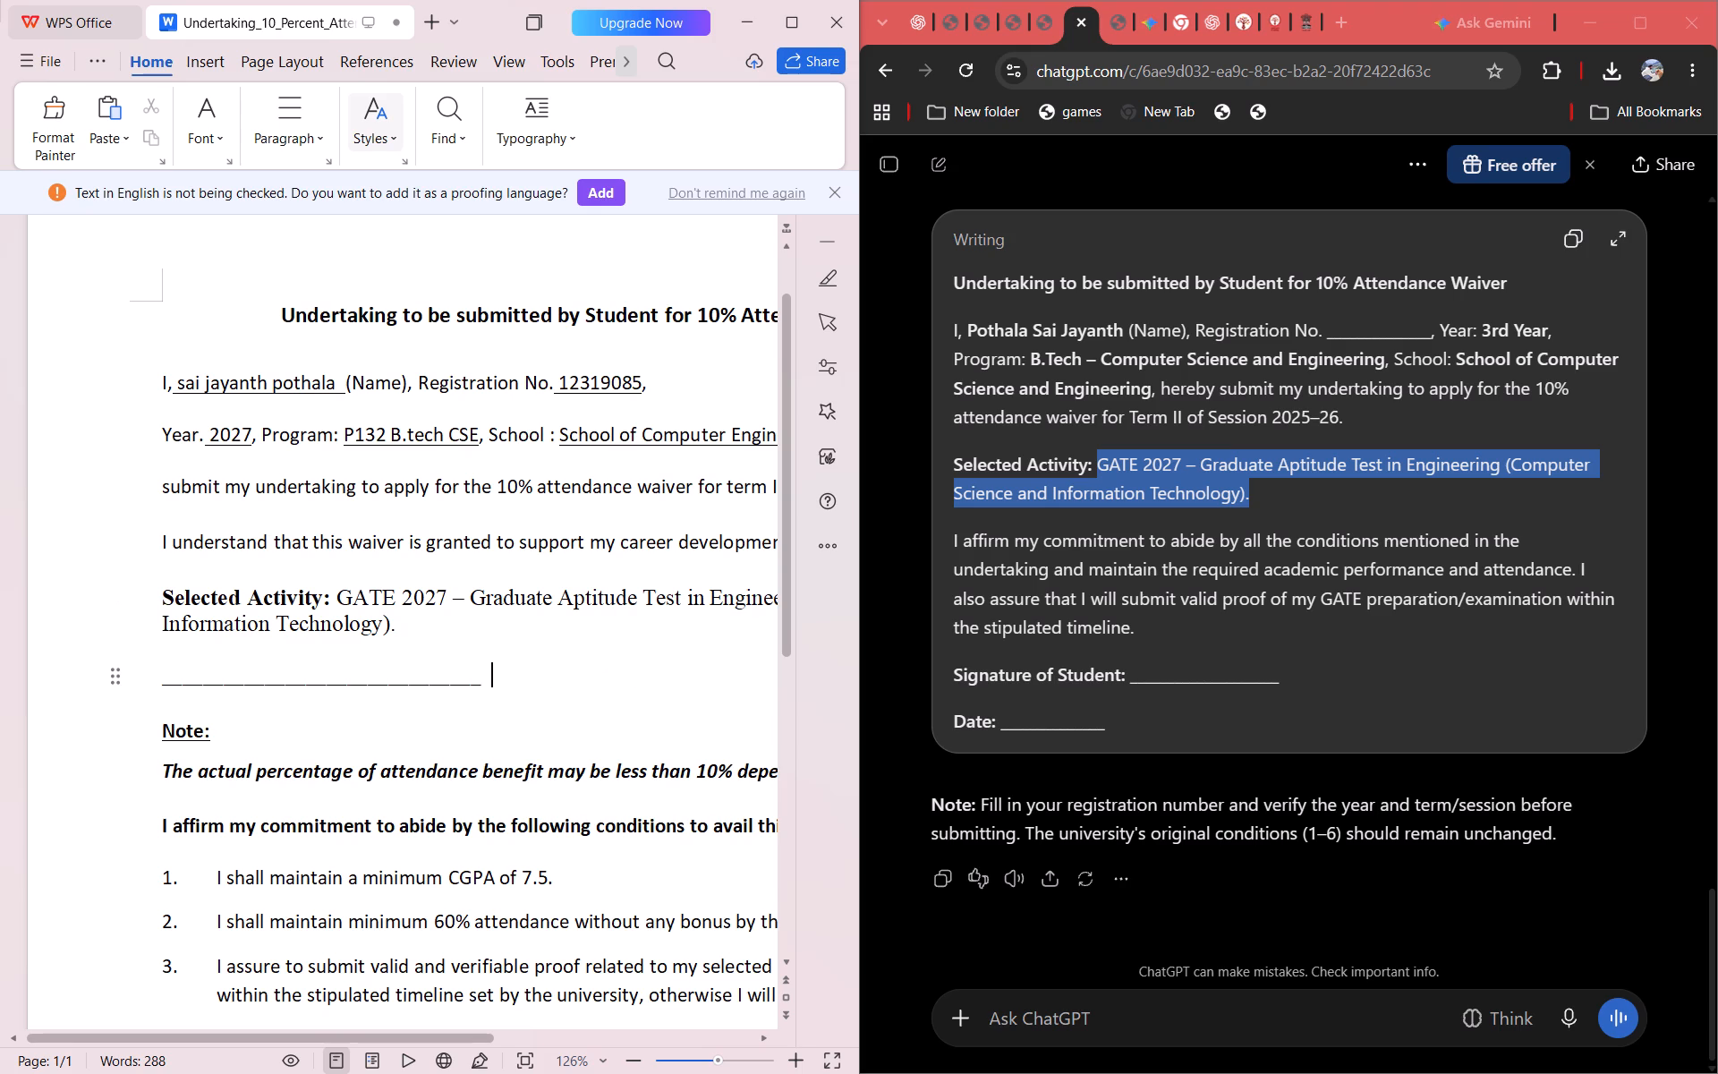
{"action": "key", "text": "ctrl+BackSpace"}
{"action": "key", "text": "ctrl+BackSpace"}
{"action": "key", "text": "ctrl+BackSpace"}
{"action": "key", "text": "ctrl+BackSpace"}
{"action": "key", "text": "ctrl+BackSpace"}
{"action": "key", "text": "ctrl+BackSpace"}
{"action": "key", "text": "ctrl+BackSpace"}
{"action": "key", "text": "ctrl+BackSpace"}
{"action": "key", "text": "ctrl+BackSpace"}
{"action": "key", "text": "ctrl+BackSpace"}
{"action": "key", "text": "ctrl+BackSpace"}
{"action": "key", "text": "ctrl+BackSpace"}
{"action": "key", "text": "ctrl+BackSpace"}
{"action": "key", "text": "ctrl+BackSpace"}
{"action": "key", "text": "ctrl+BackSpace"}
{"action": "key", "text": "ctrl+BackSpace"}
{"action": "key", "text": "ctrl+BackSpace"}
{"action": "key", "text": "ctrl+BackSpace"}
{"action": "key", "text": "ctrl+BackSpace"}
{"action": "key", "text": "ctrl+BackSpace"}
{"action": "key", "text": "BackSpace"}
{"action": "key", "text": "BackSpace"}
{"action": "key", "text": "BackSpace"}
{"action": "key", "text": "BackSpace"}
Underline the full GATE 2027 activity text after "Selected Activity:", with the WPS window restored to full size.
{"action": "key", "text": "shift+Left"}
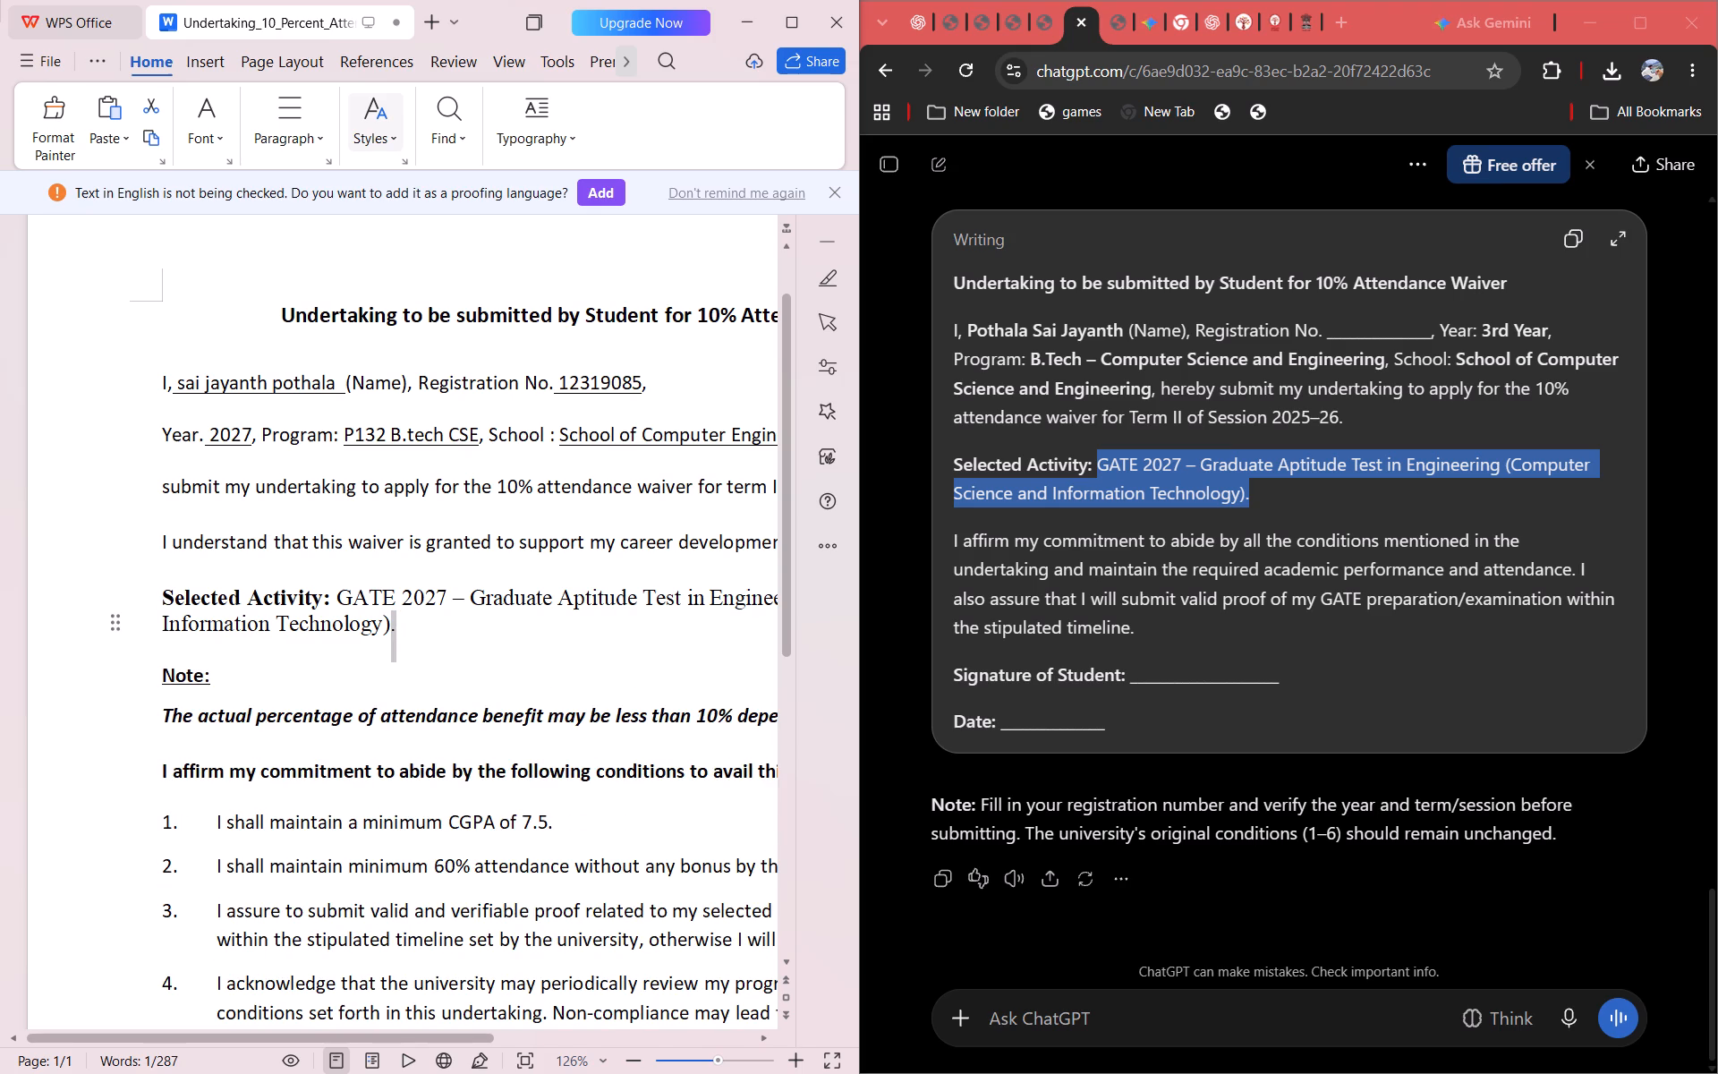
{"action": "key", "text": "shift+Up"}
{"action": "key", "text": "shift+Left"}
{"action": "key", "text": "shift+Left"}
{"action": "key", "text": "shift+Left"}
{"action": "key", "text": "shift+Left"}
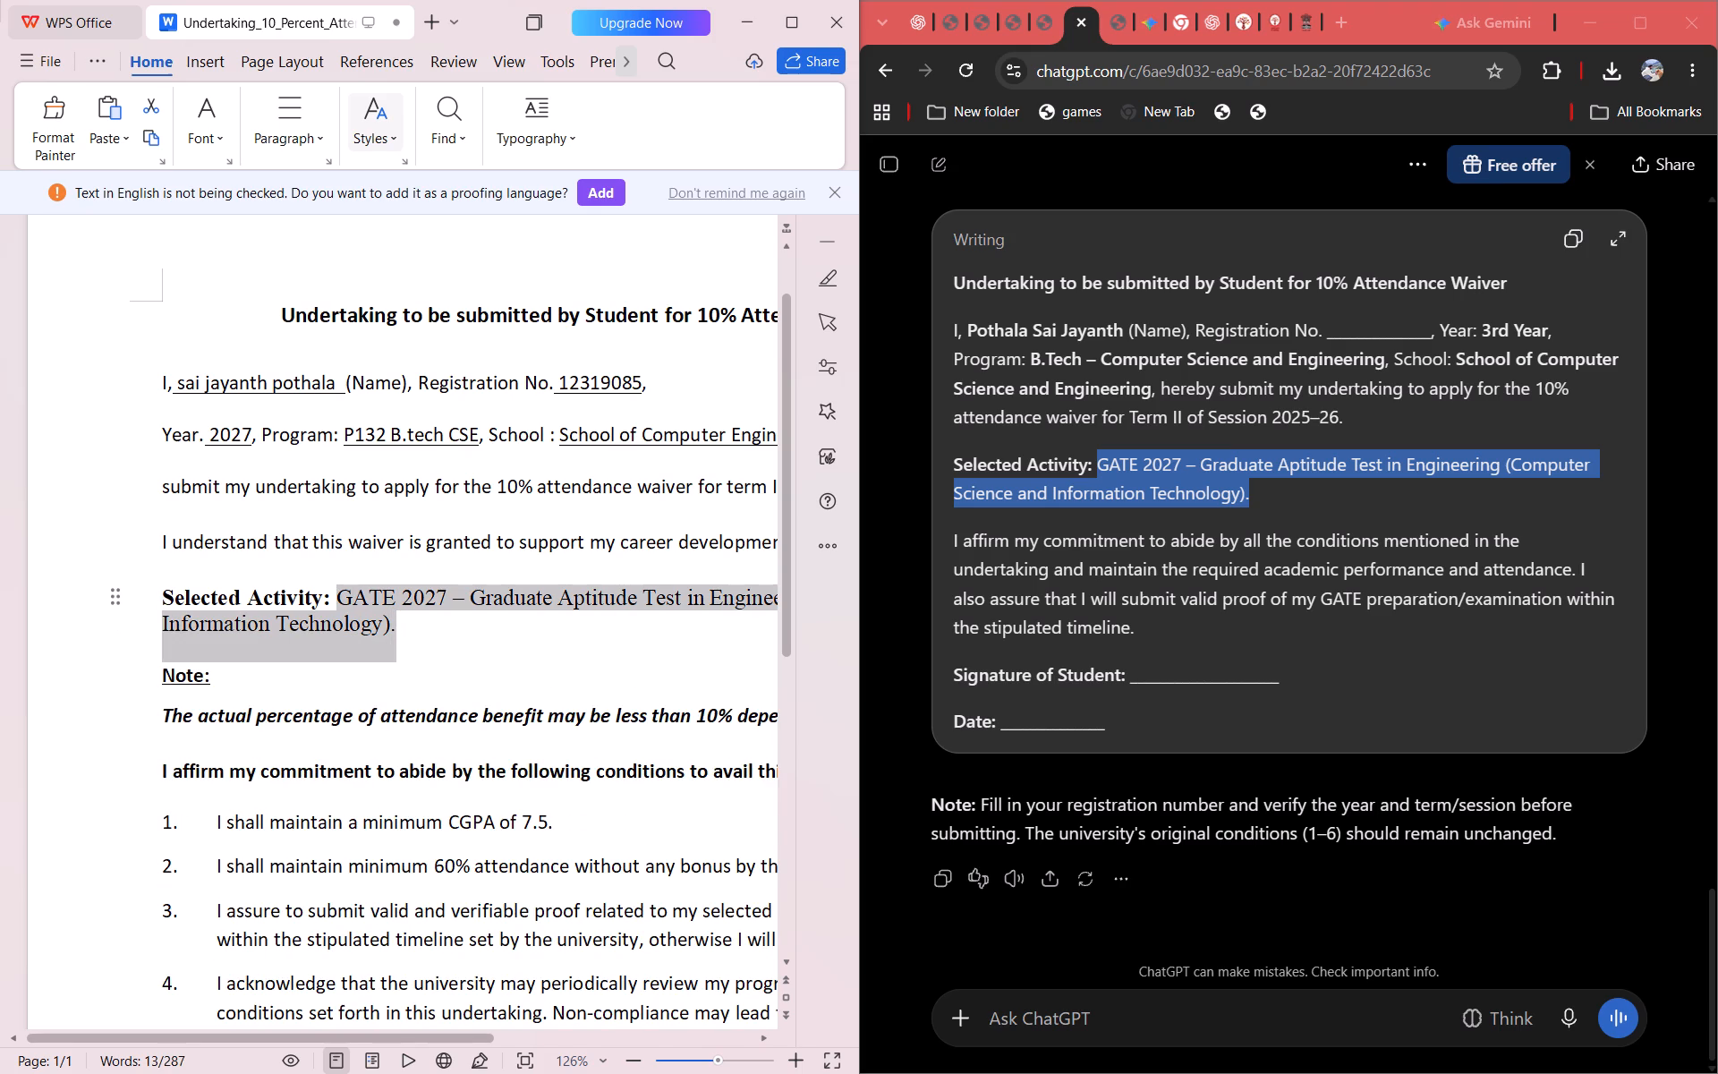
{"action": "left_click", "coordinate": [809, 12]}
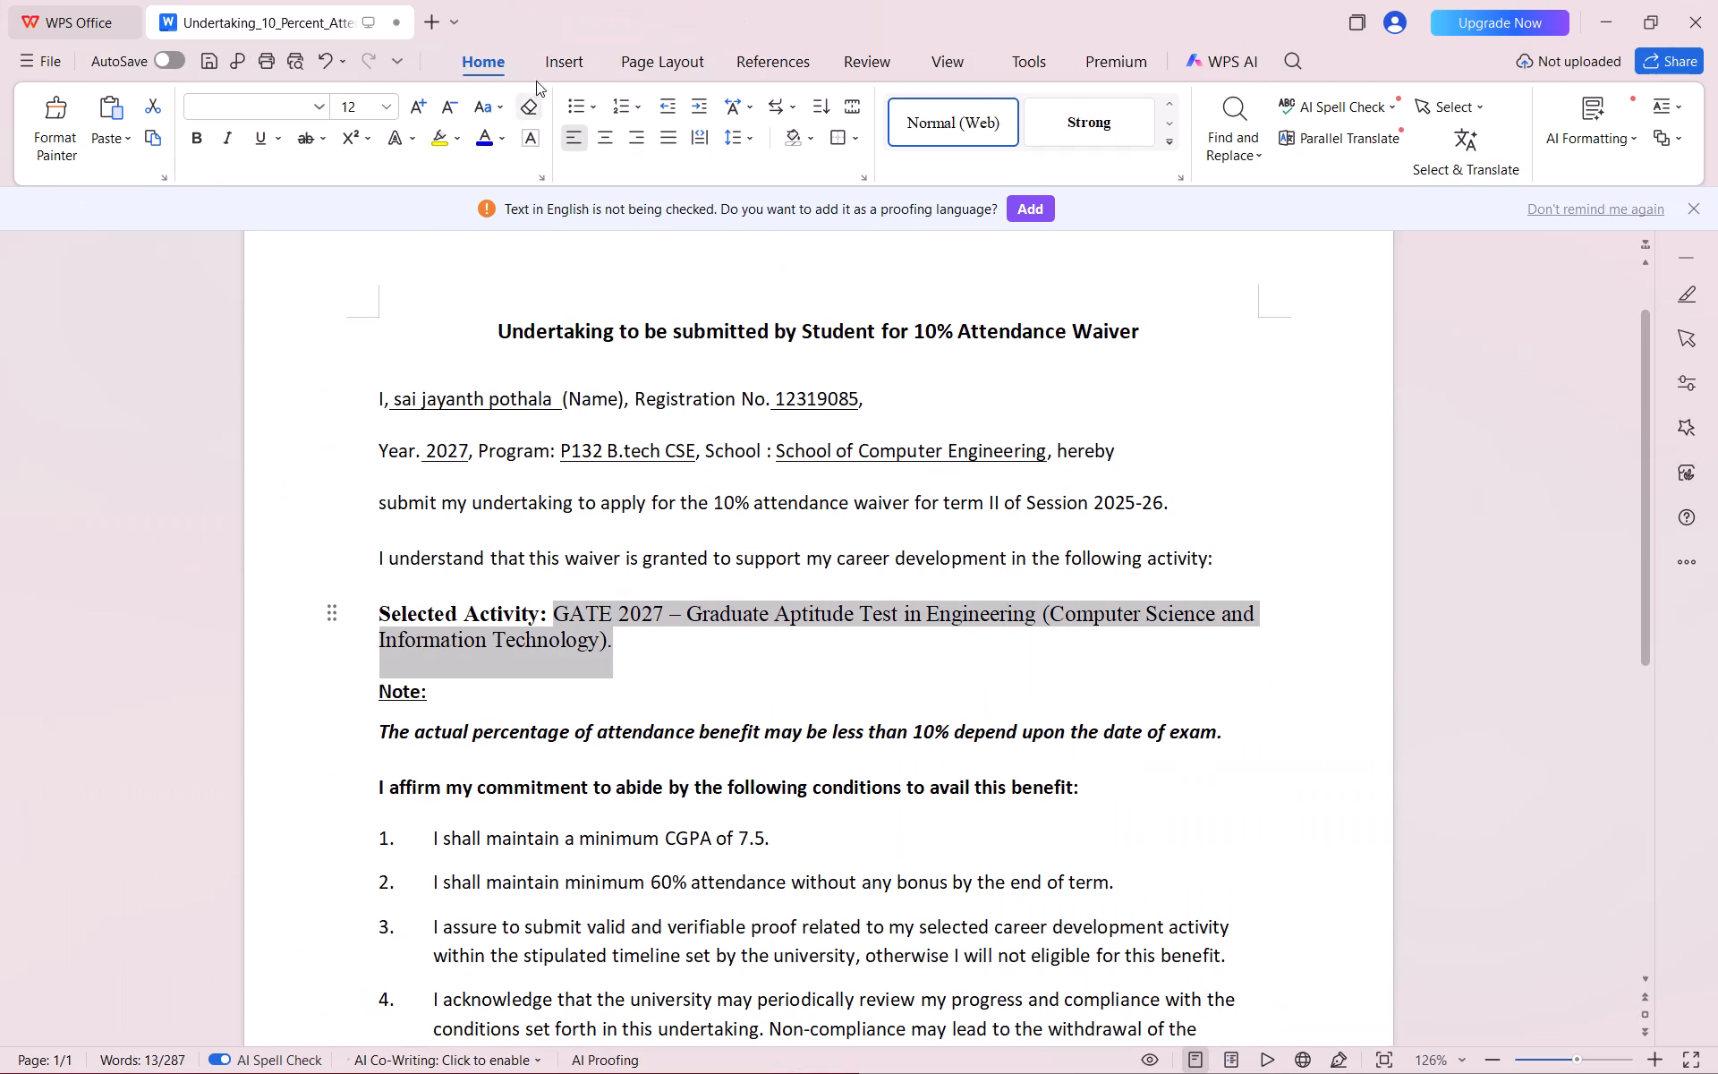
{"action": "left_click", "coordinate": [568, 65]}
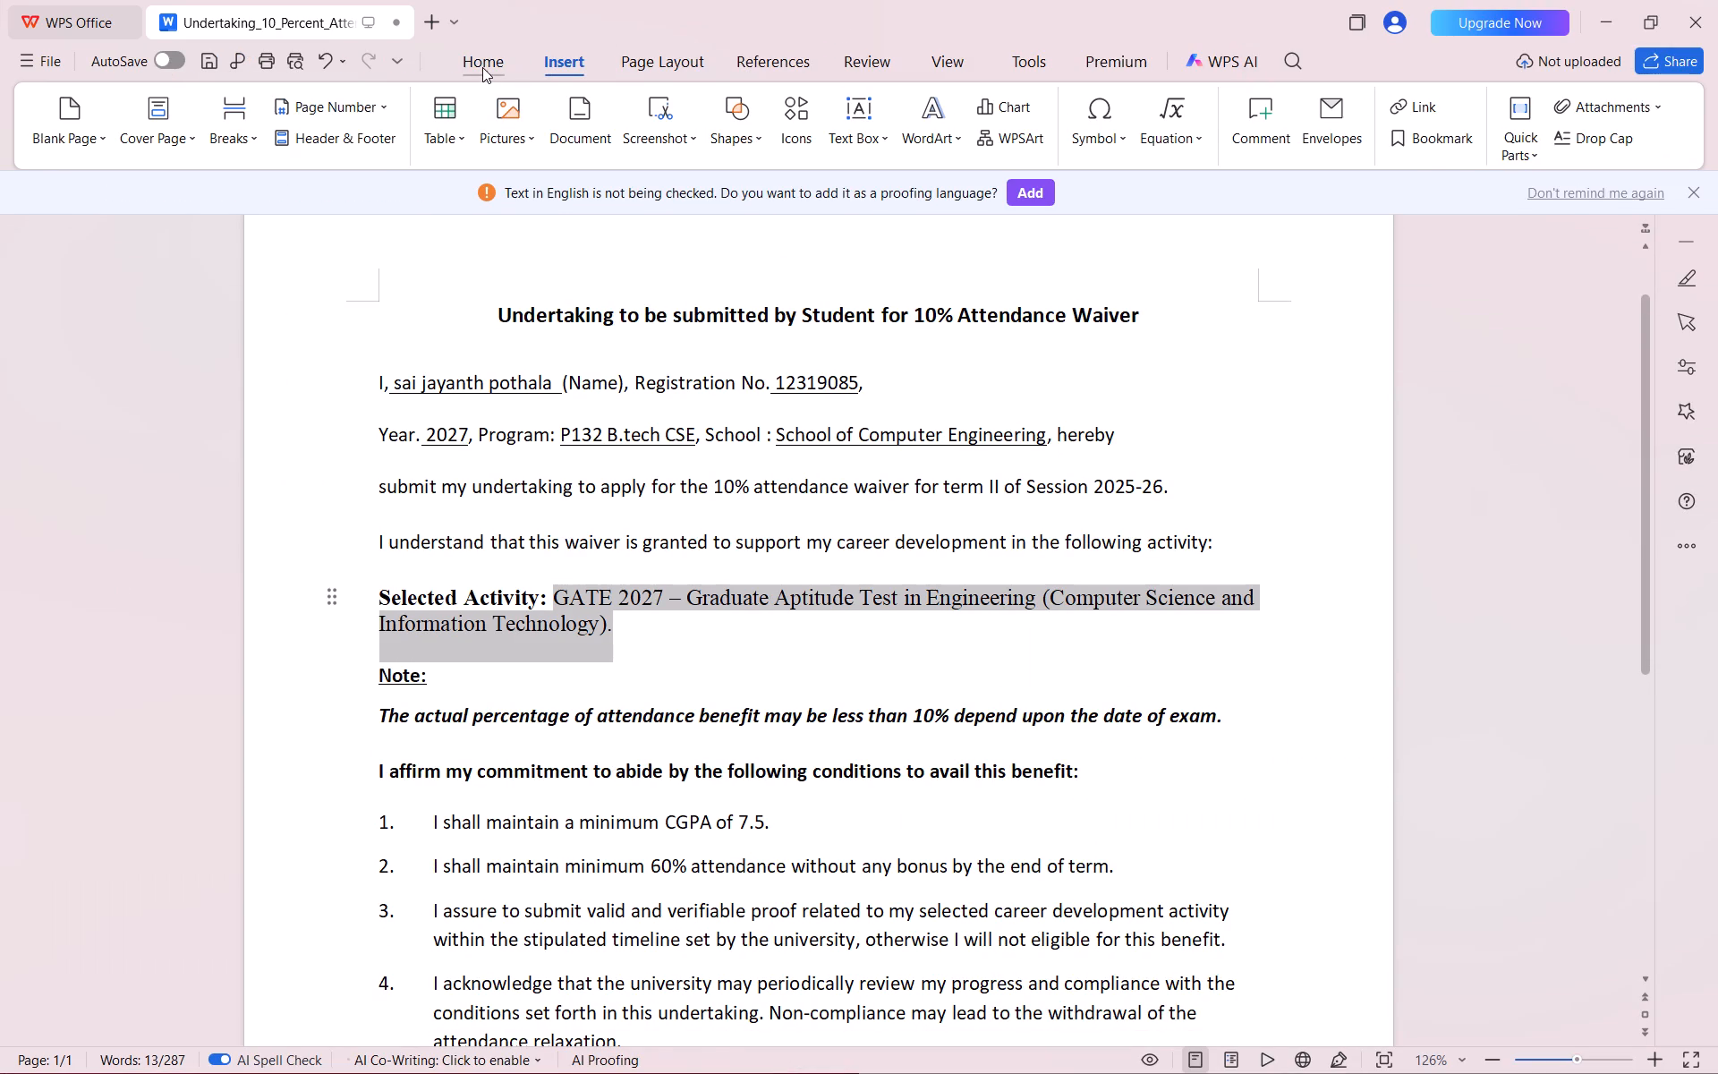
{"action": "left_click", "coordinate": [482, 67]}
{"action": "left_click", "coordinate": [256, 139]}
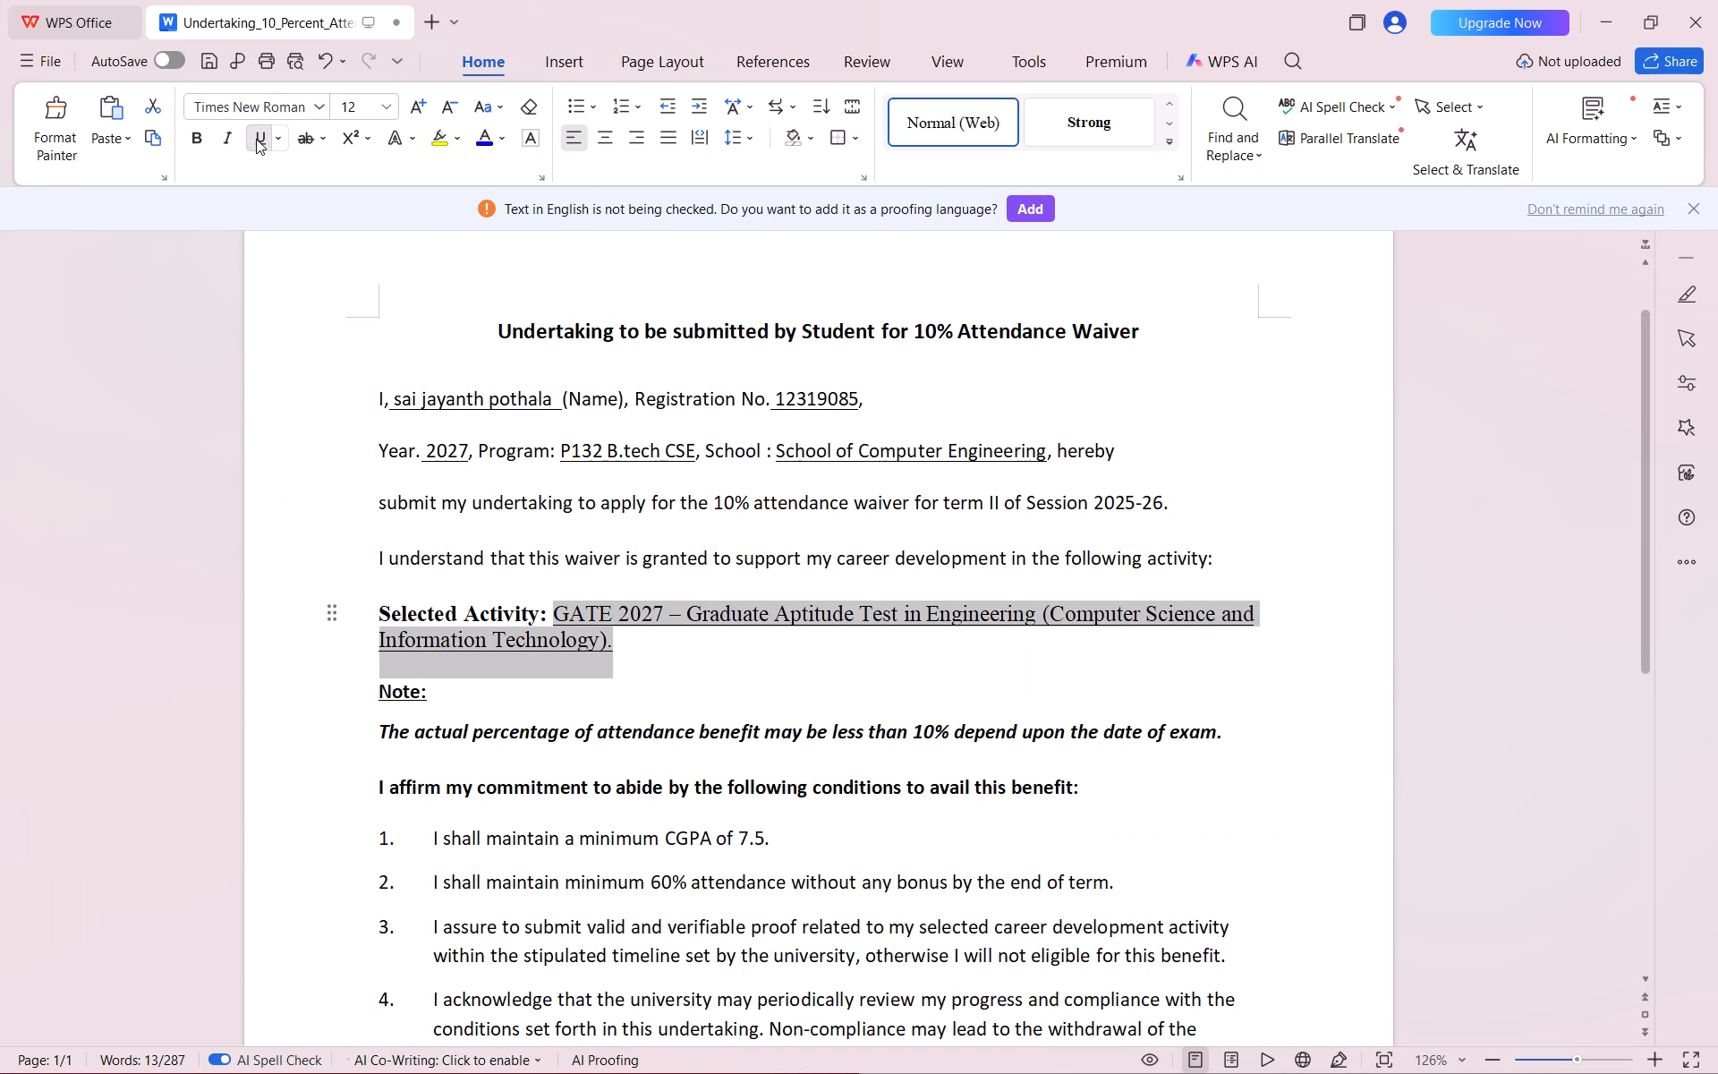
{"action": "left_click", "coordinate": [752, 679]}
Delete the whole underscore blank after "Signature of Student:" at the end of the undertaking.
{"action": "scroll", "coordinate": [752, 679], "scroll_direction": "down", "scroll_amount": 3}
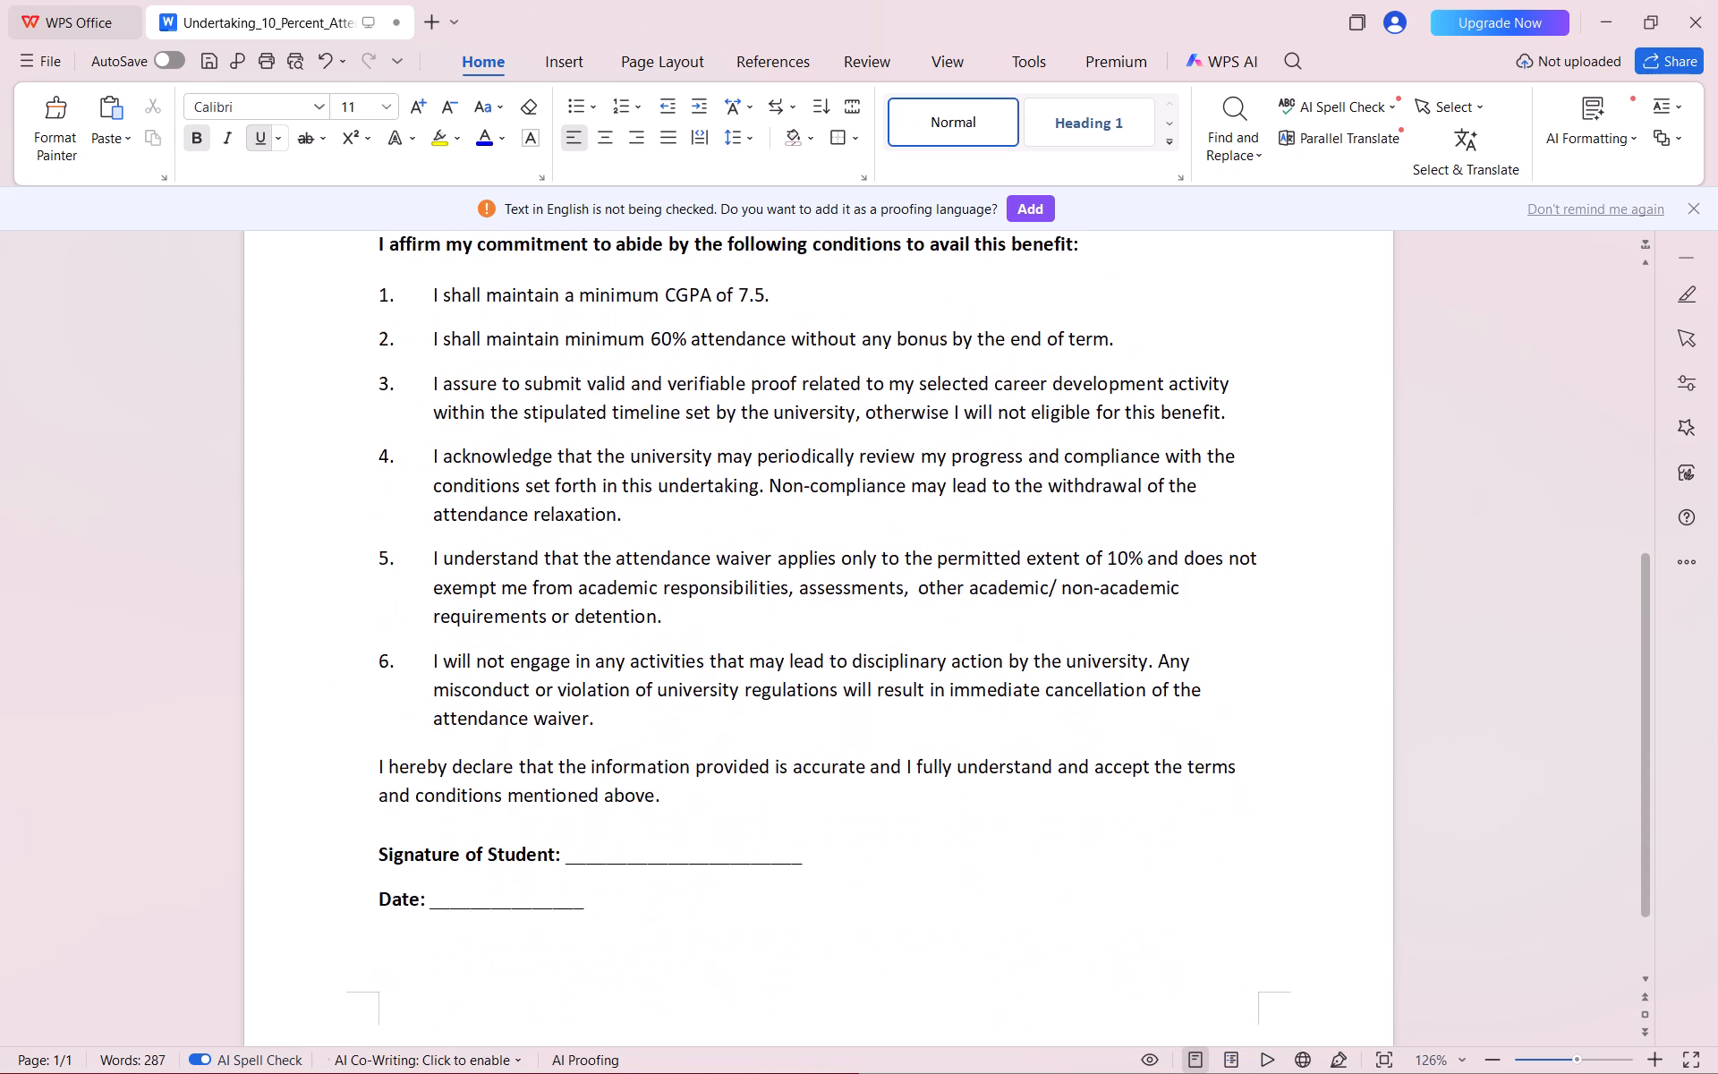
{"action": "scroll", "coordinate": [752, 679], "scroll_direction": "down", "scroll_amount": 1}
{"action": "left_click", "coordinate": [586, 776]}
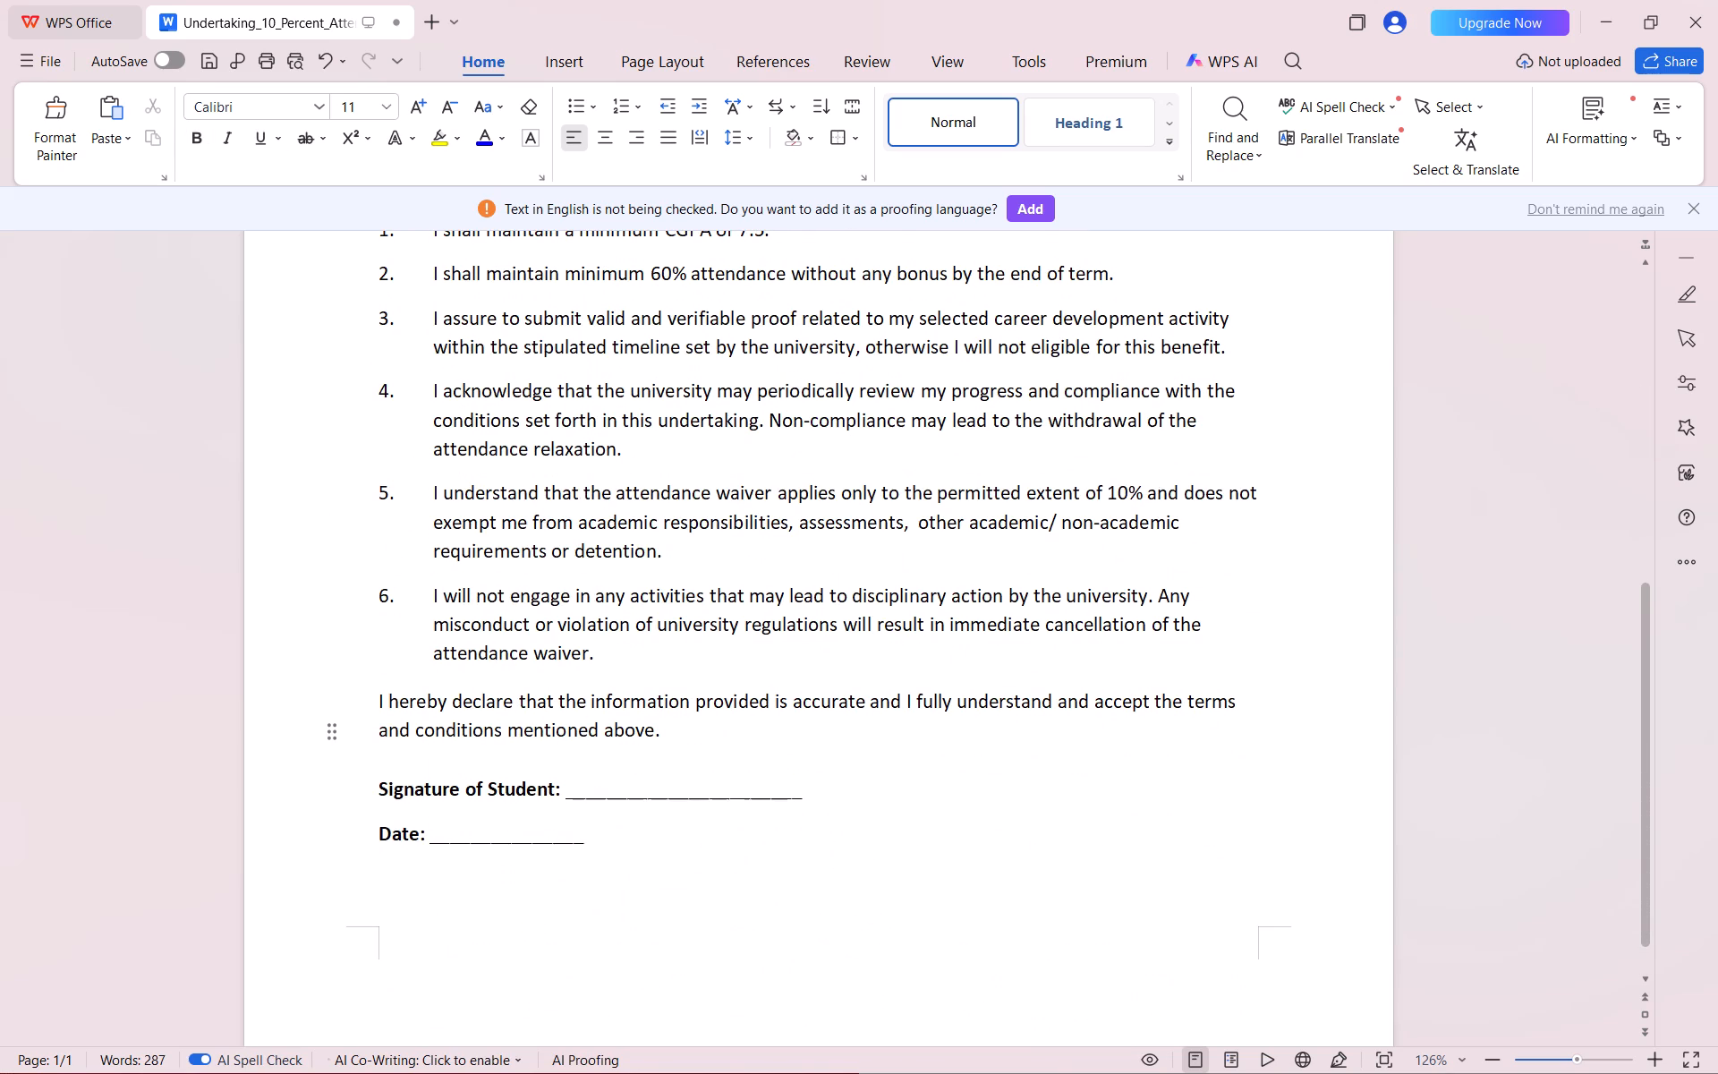
{"action": "left_click", "coordinate": [616, 791]}
{"action": "left_click", "coordinate": [591, 782]}
{"action": "left_click", "coordinate": [801, 797]}
{"action": "key", "text": "BackSpace"}
{"action": "key", "text": "BackSpace"}
{"action": "key", "text": "BackSpace"}
{"action": "key", "text": "BackSpace"}
{"action": "key", "text": "BackSpace"}
{"action": "key", "text": "BackSpace"}
{"action": "key", "text": "BackSpace"}
{"action": "key", "text": "BackSpace"}
{"action": "key", "text": "BackSpace"}
{"action": "key", "text": "BackSpace"}
{"action": "key", "text": "BackSpace"}
{"action": "key", "text": "BackSpace"}
{"action": "key", "text": "BackSpace"}
{"action": "key", "text": "BackSpace"}
{"action": "key", "text": "BackSpace"}
{"action": "key", "text": "BackSpace"}
{"action": "key", "text": "BackSpace"}
{"action": "key", "text": "BackSpace"}
{"action": "key", "text": "BackSpace"}
{"action": "key", "text": "BackSpace"}
{"action": "key", "text": "BackSpace"}
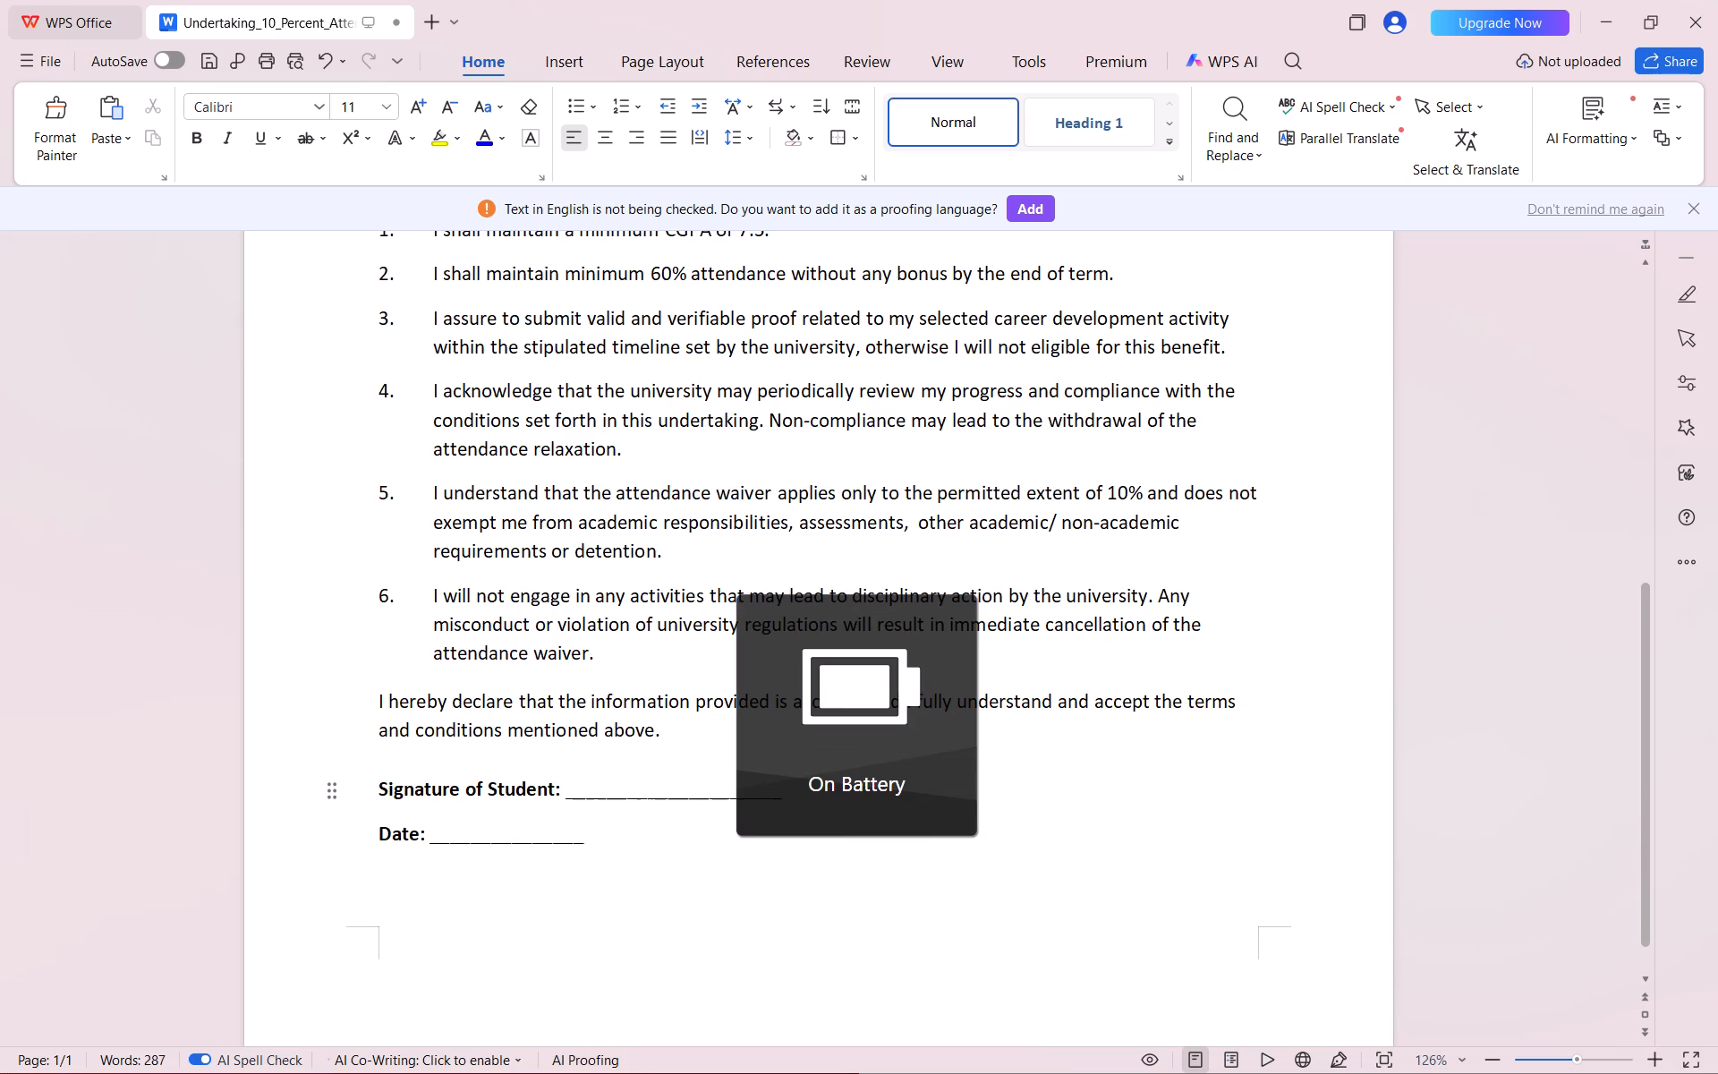
{"action": "key", "text": "BackSpace"}
{"action": "key", "text": "BackSpace"}
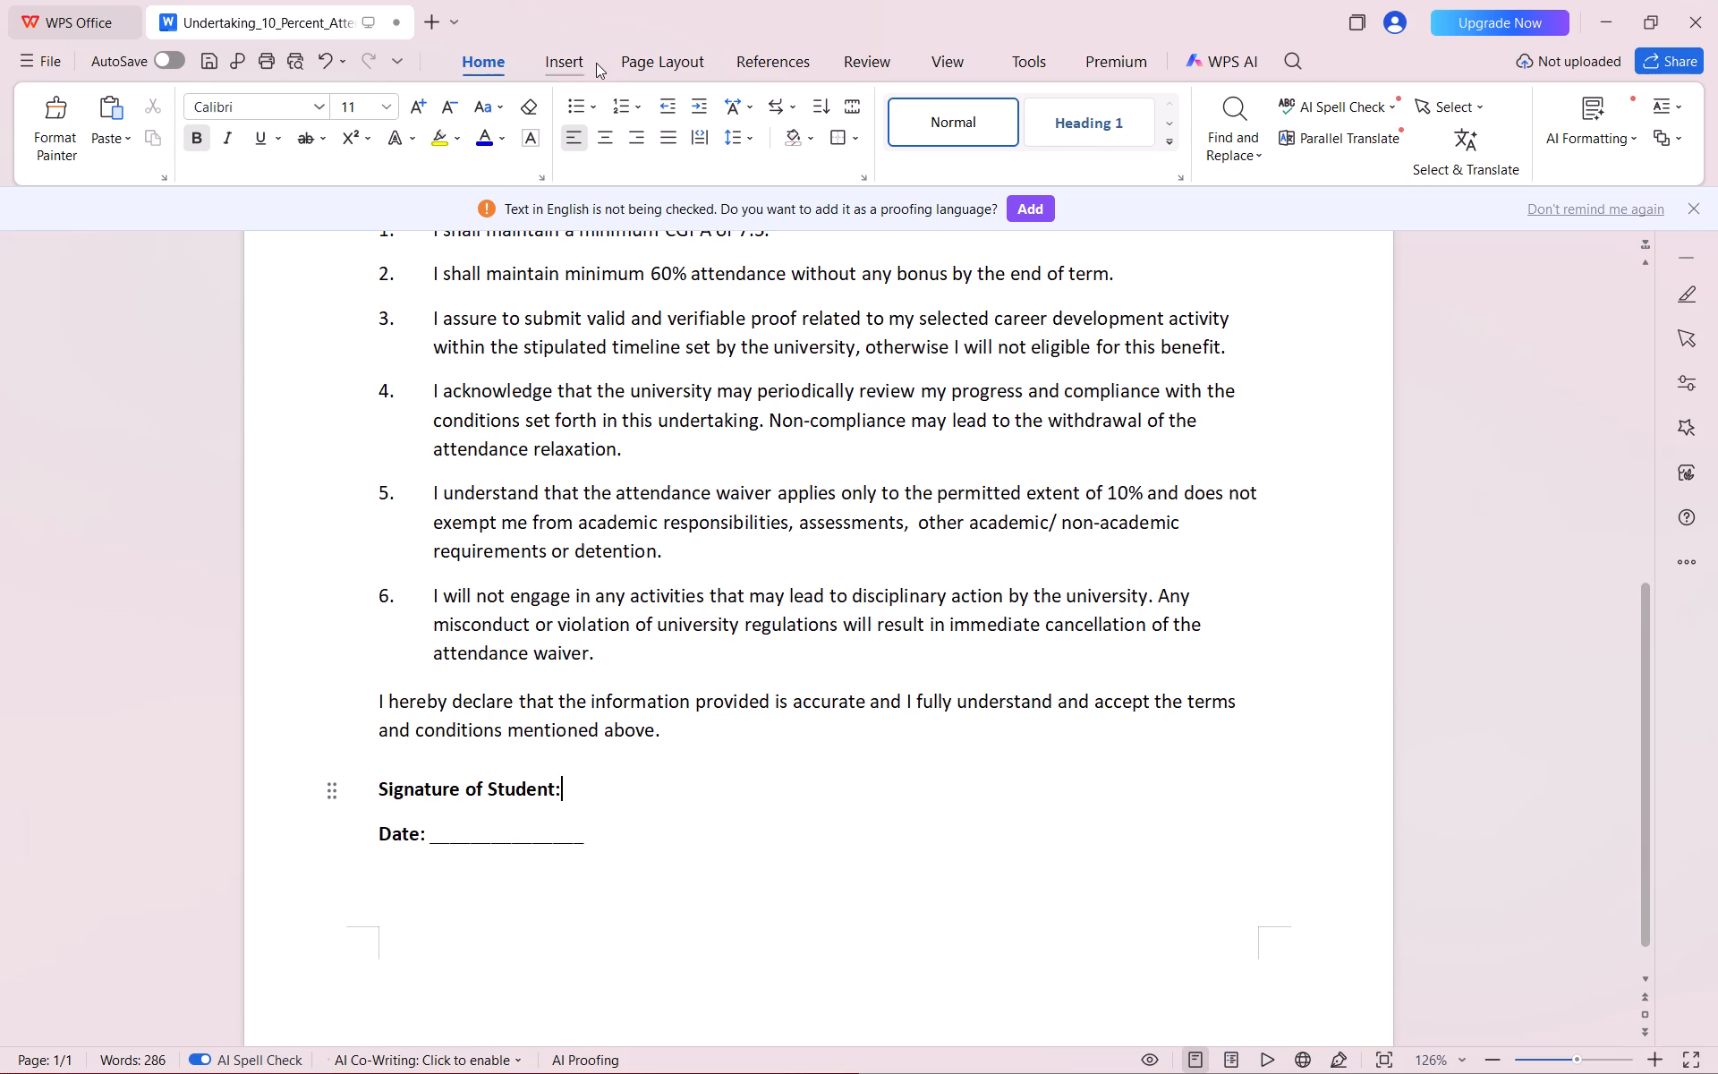
Insert the signature picture sign23 from the Saved Pictures folder after "Signature of Student:".
{"action": "left_click", "coordinate": [562, 70]}
{"action": "left_click", "coordinate": [508, 138]}
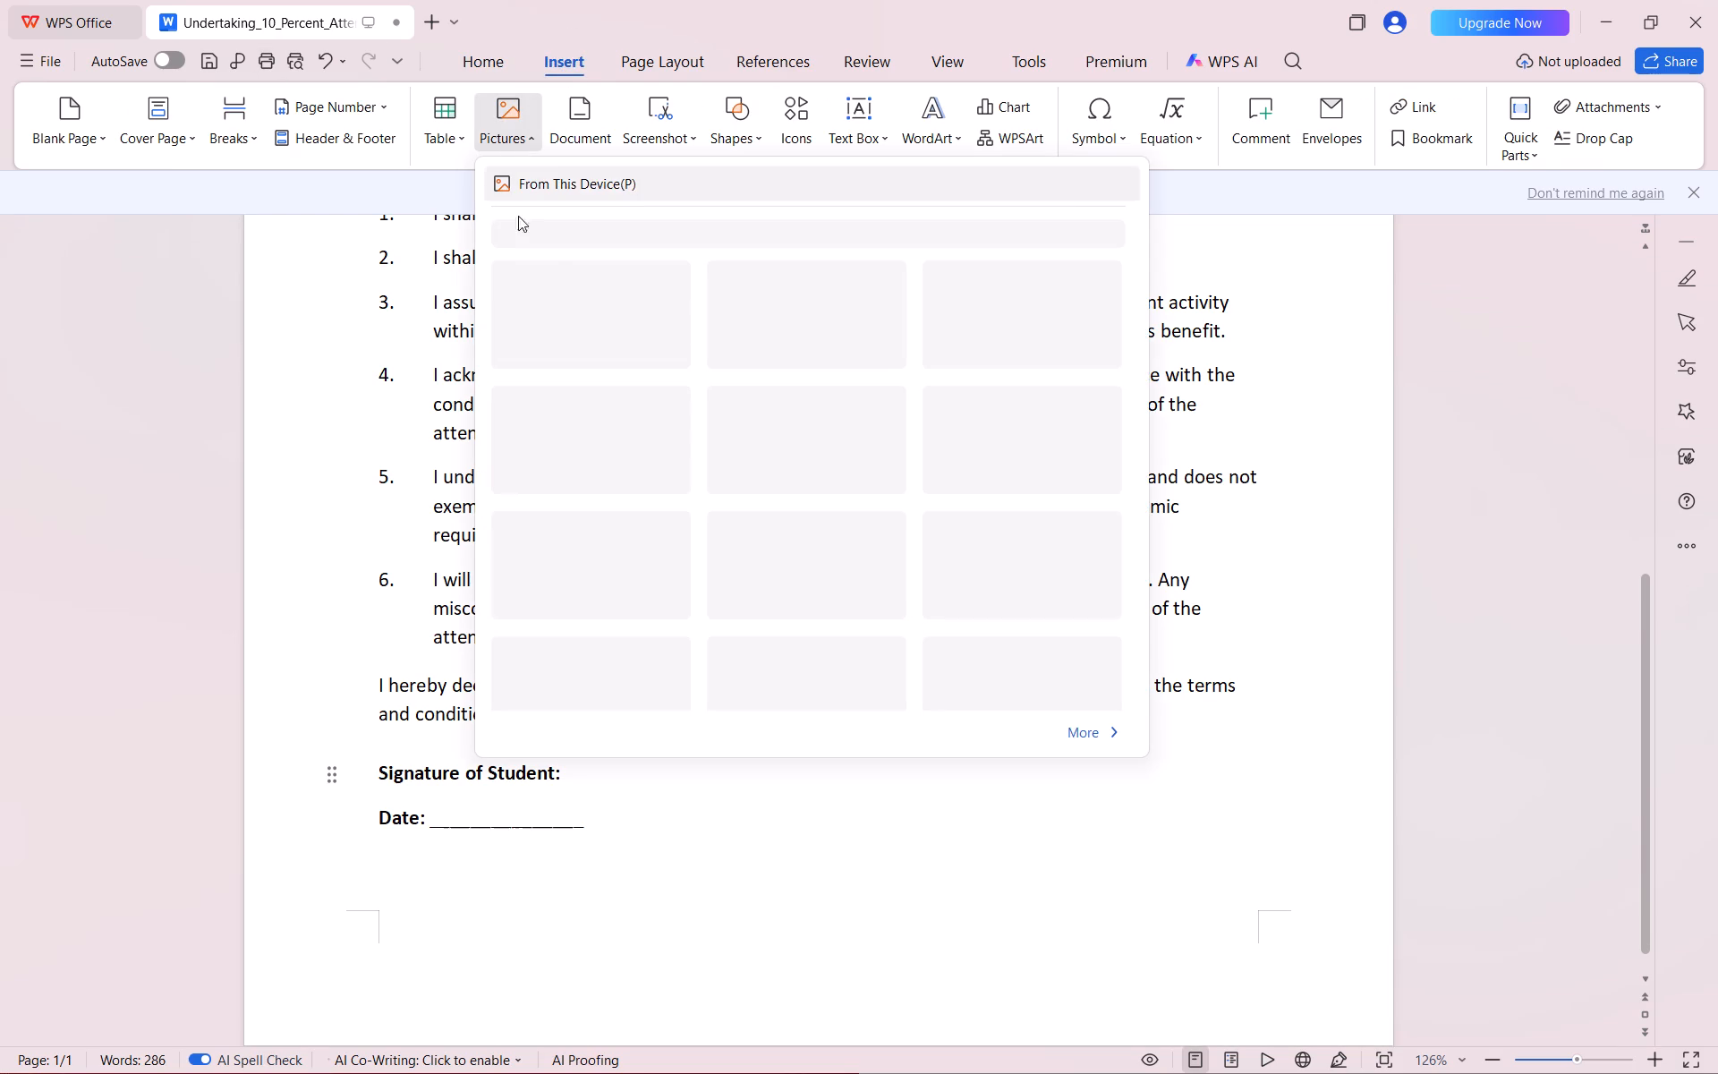
{"action": "left_click", "coordinate": [590, 191]}
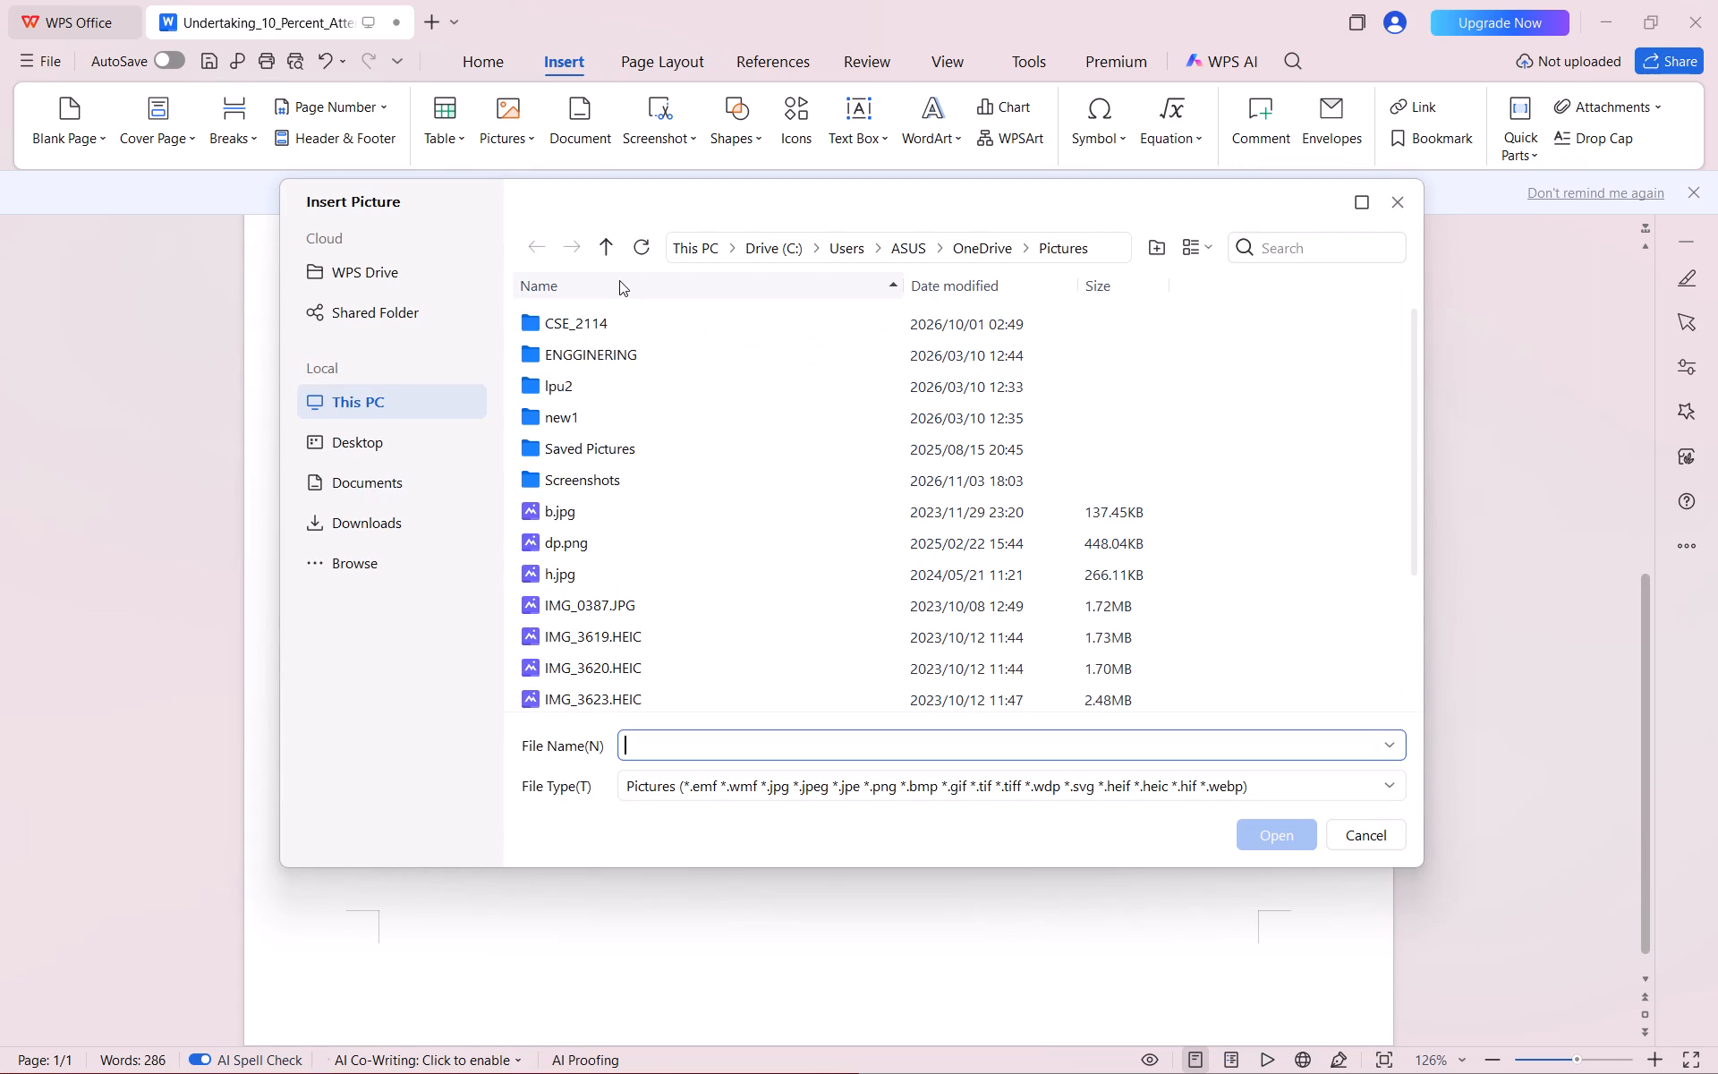
{"action": "left_click", "coordinate": [398, 442]}
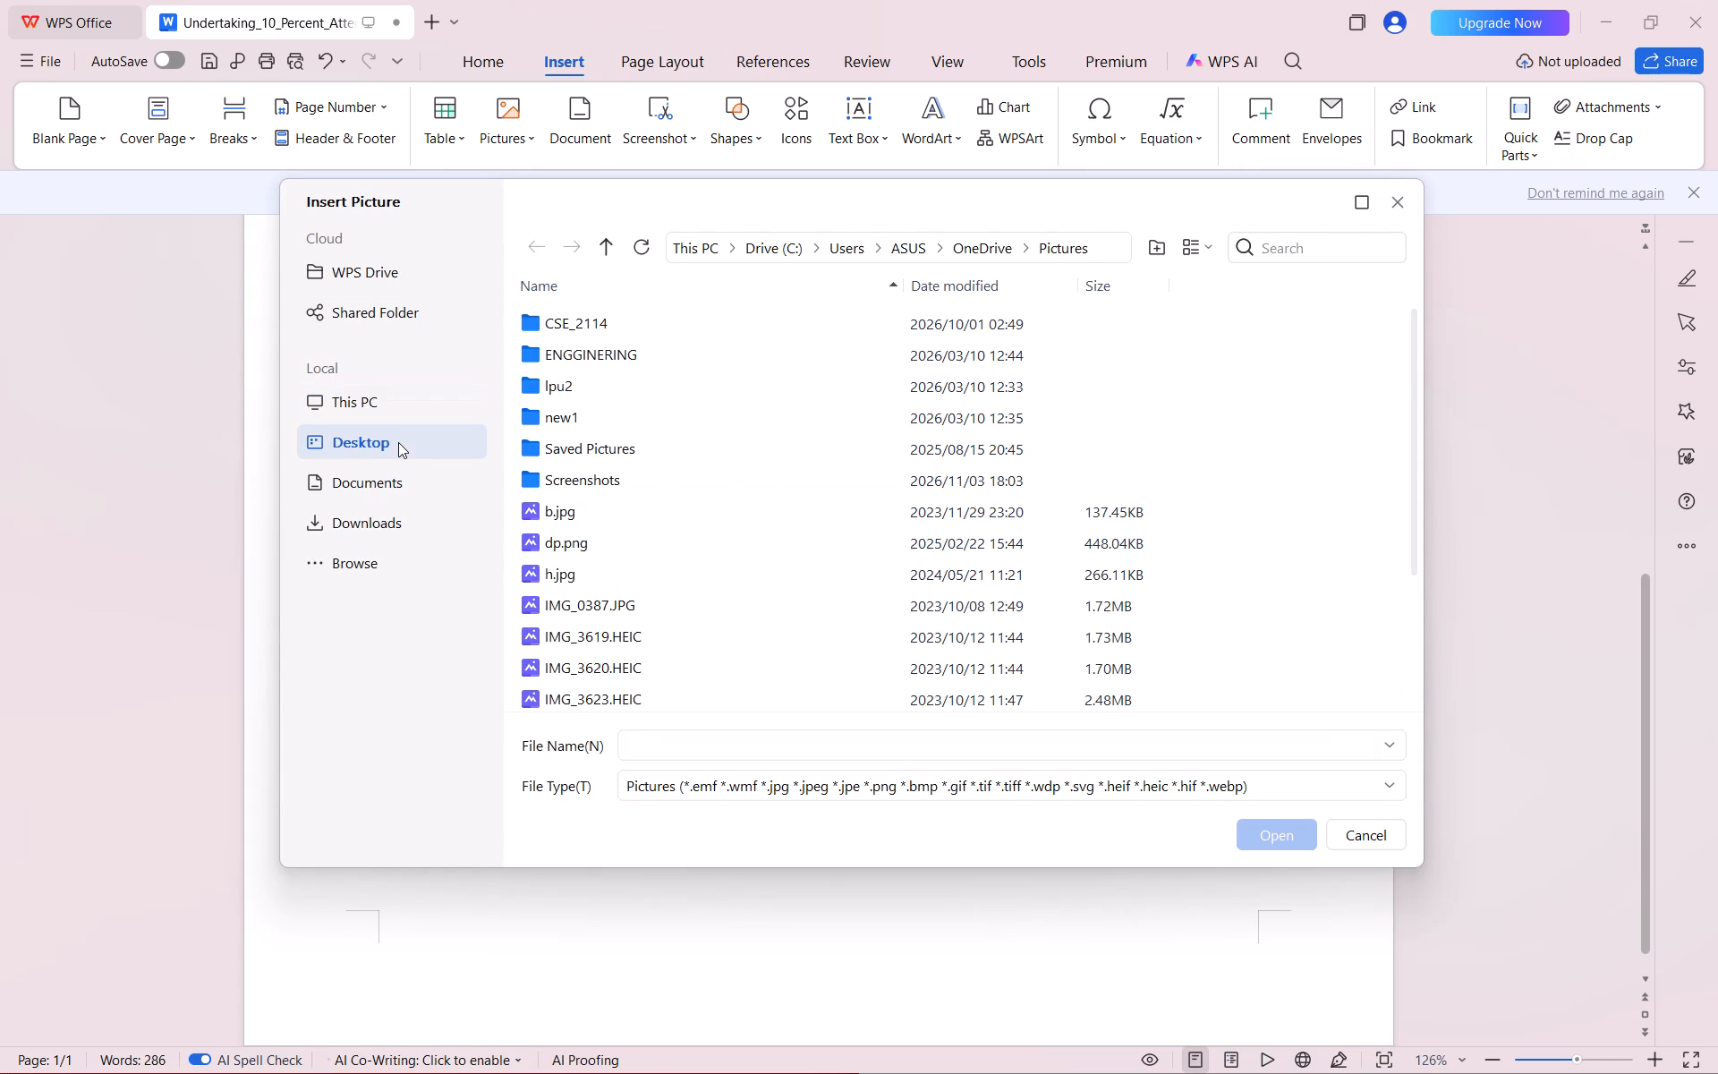
{"action": "left_click", "coordinate": [378, 529]}
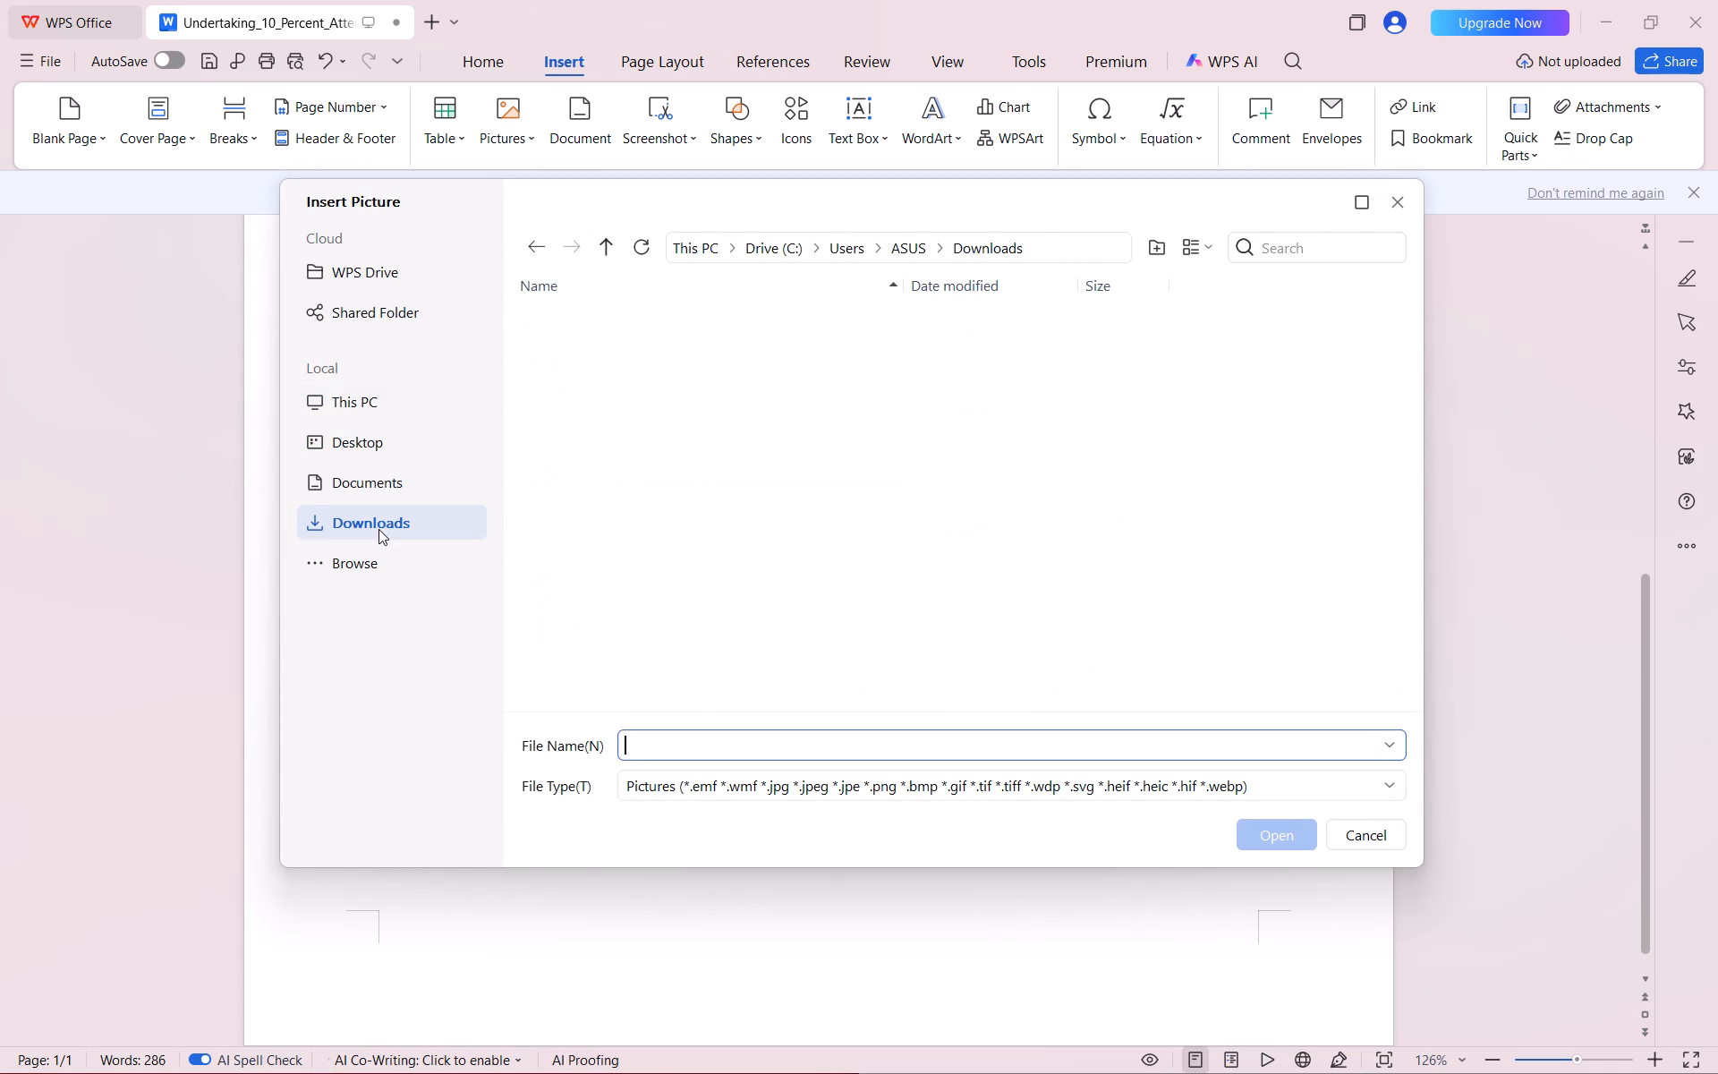
{"action": "left_click", "coordinate": [352, 559]}
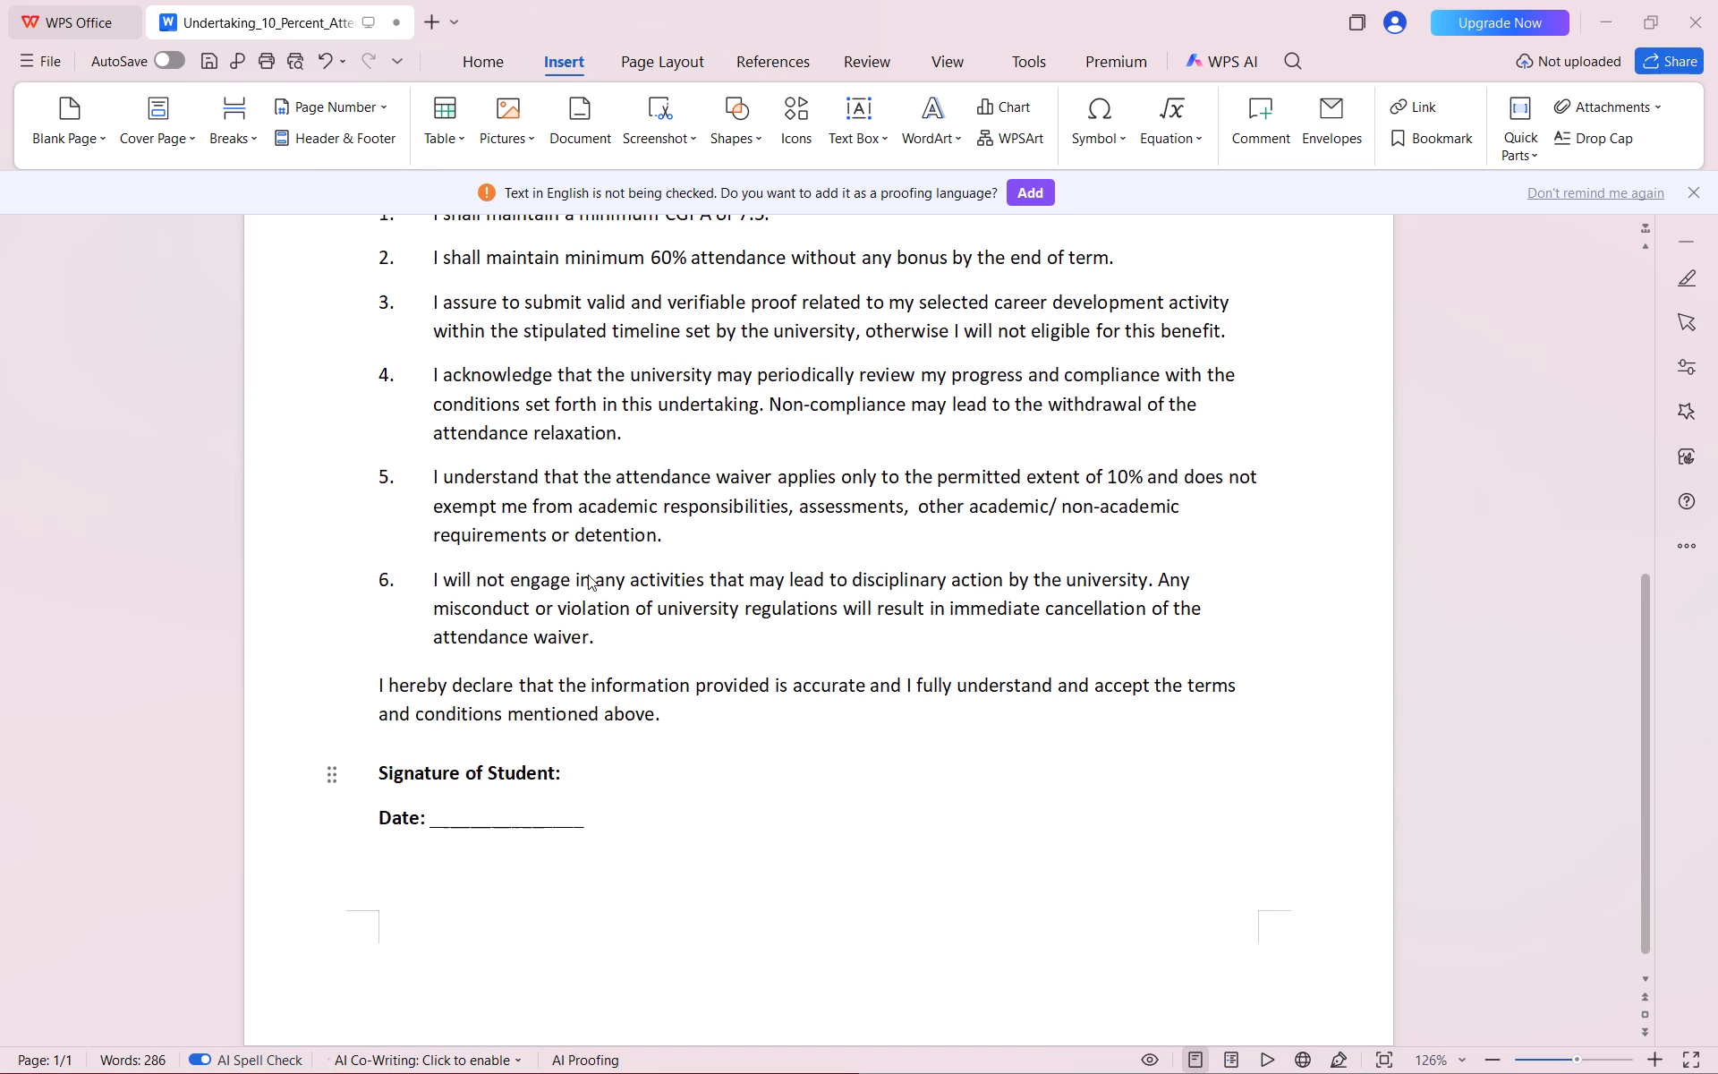
{"action": "left_click", "coordinate": [113, 248]}
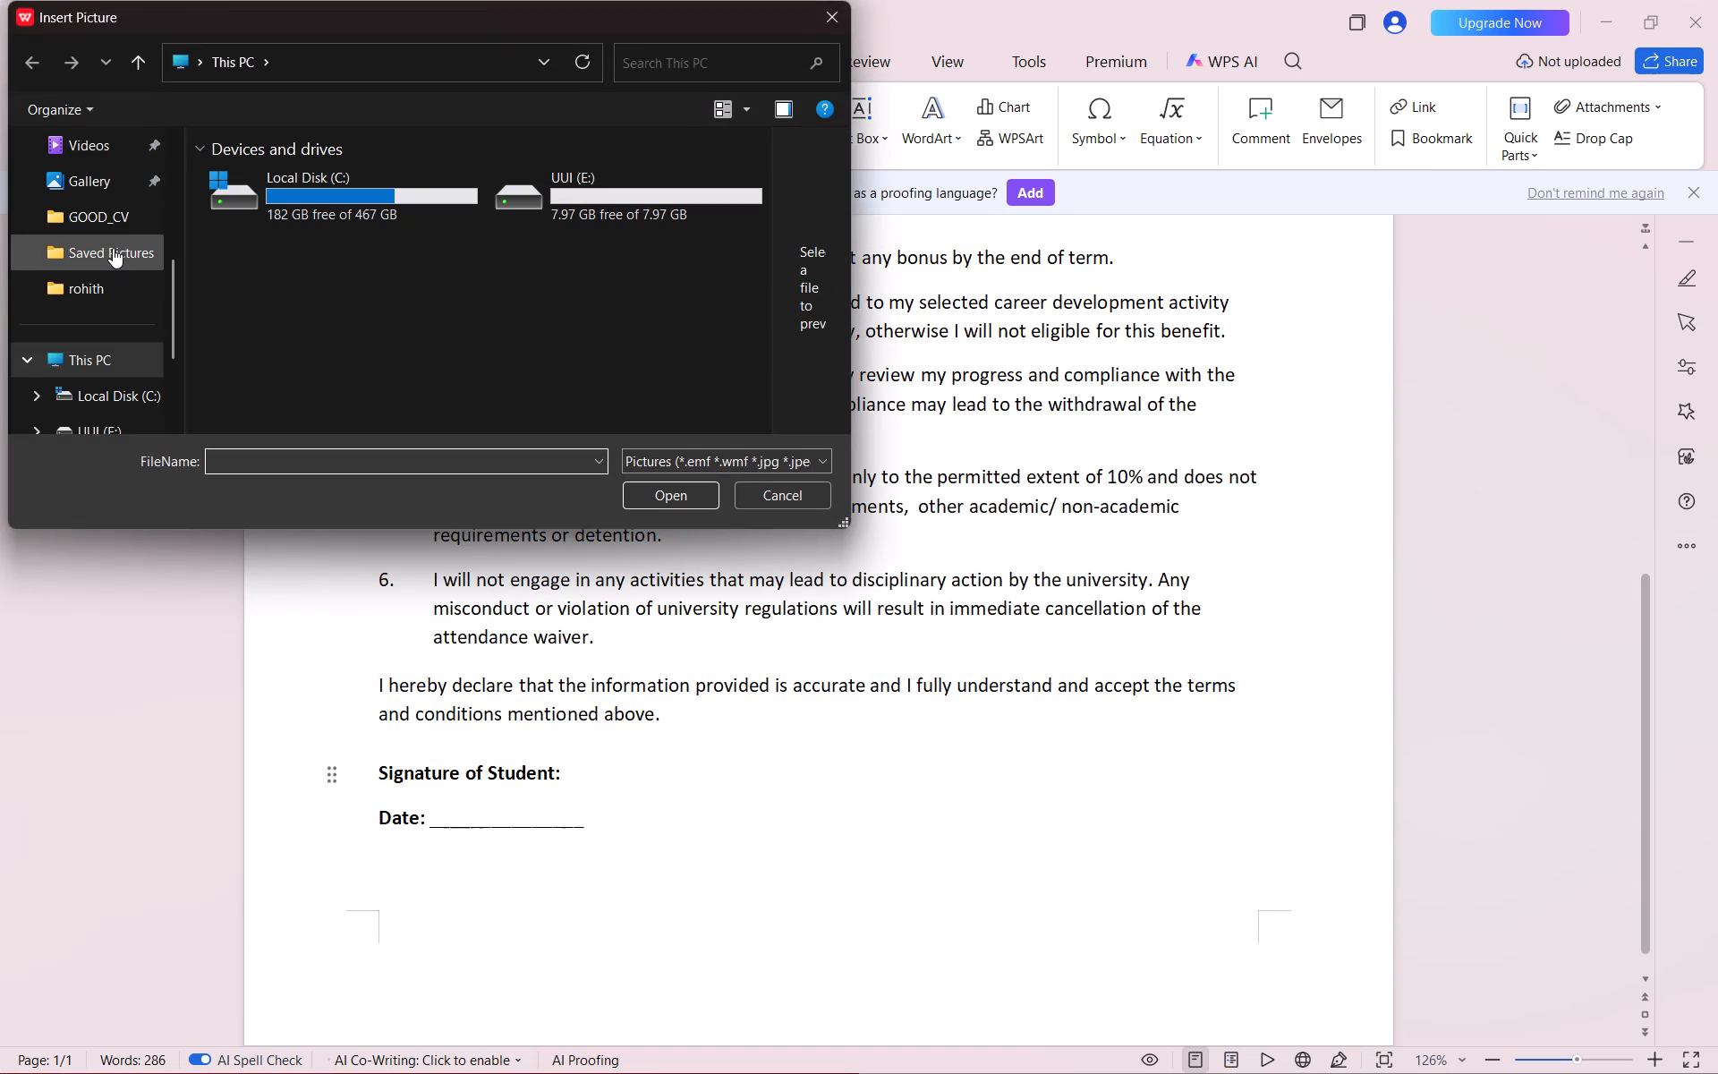
{"action": "scroll", "coordinate": [445, 306], "scroll_direction": "down", "scroll_amount": 8}
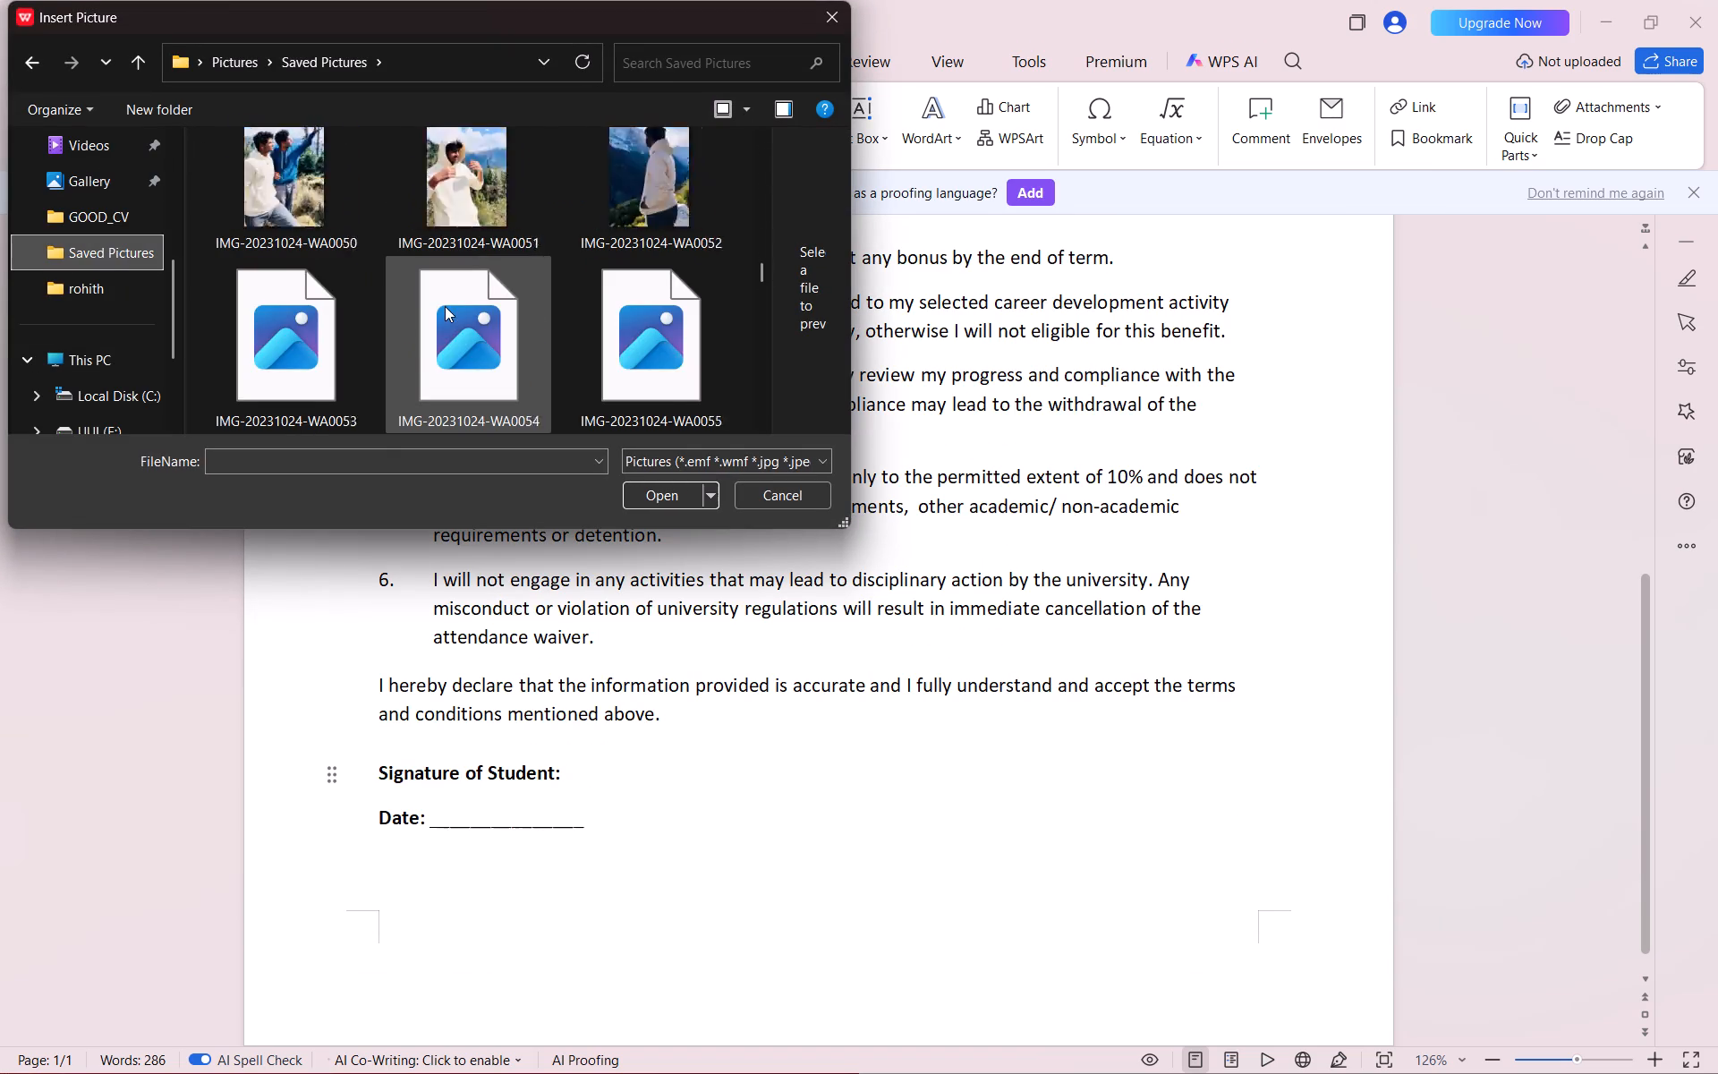
{"action": "scroll", "coordinate": [445, 306], "scroll_direction": "down", "scroll_amount": 8}
{"action": "left_click", "coordinate": [446, 344]}
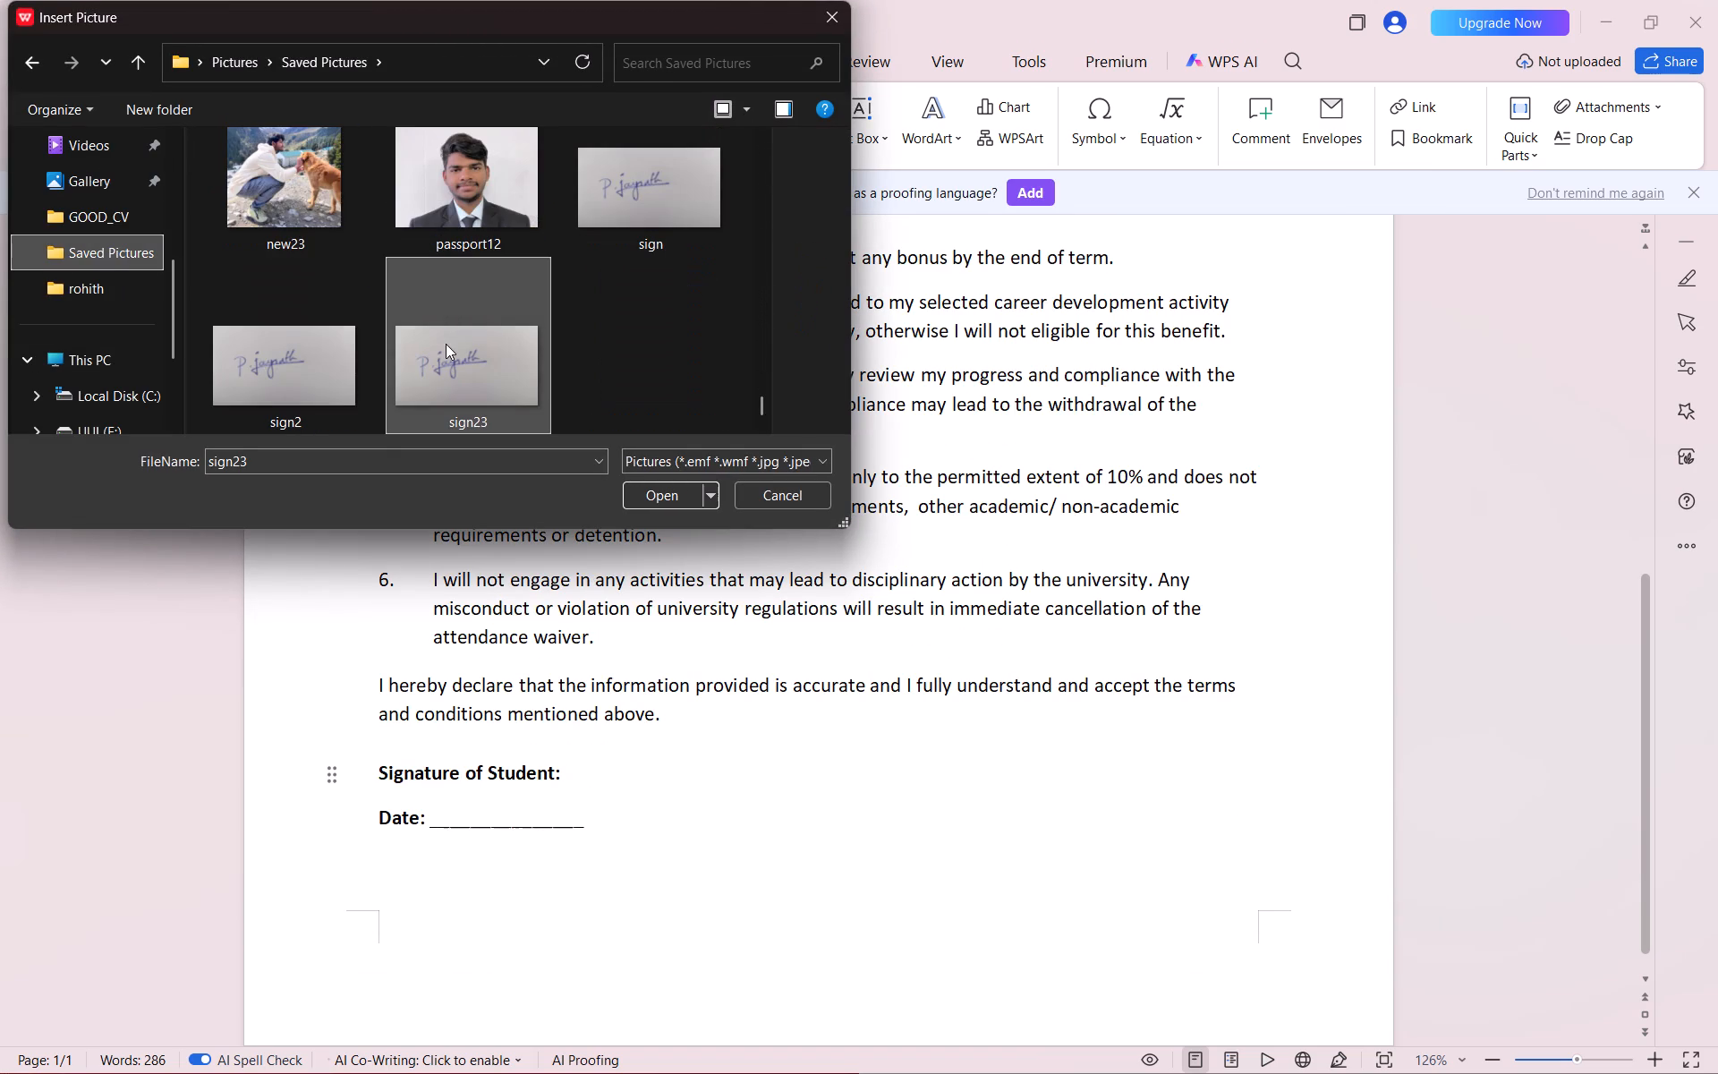
{"action": "key", "text": "Return"}
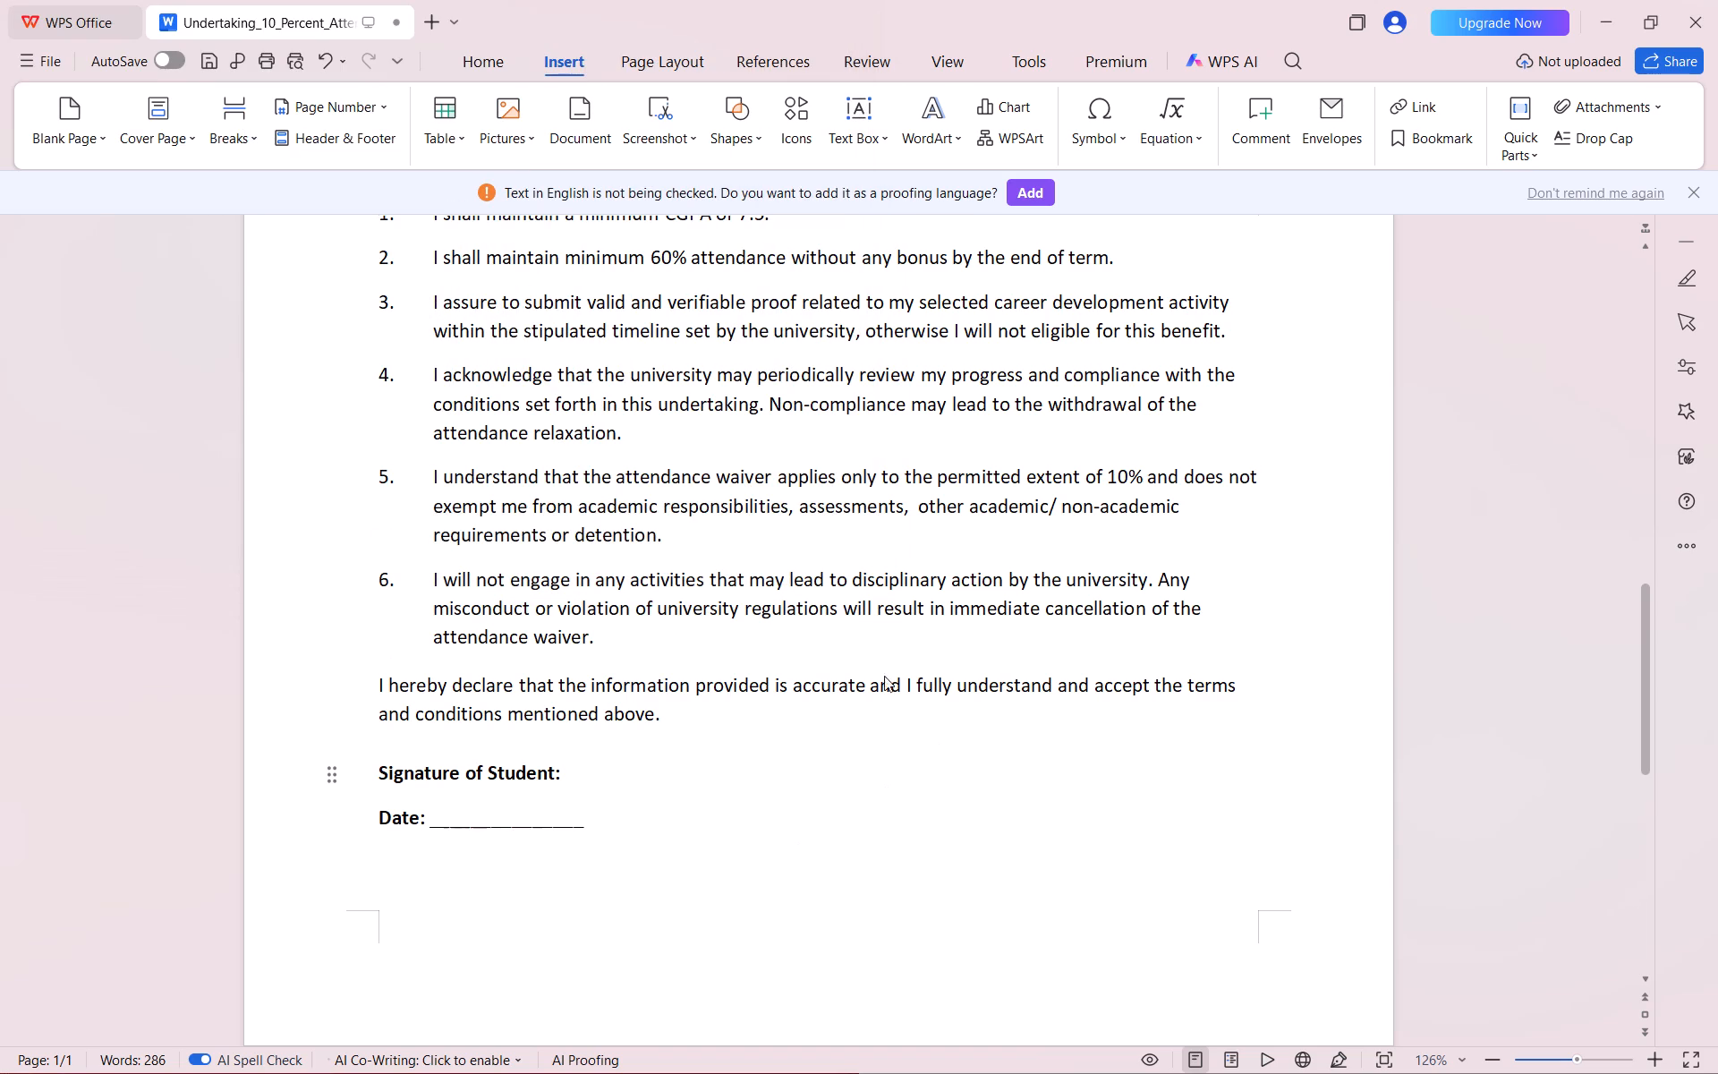
Shrink the inserted signature picture after "Signature of Student:" to about 1.64 in wide by 0.33 in tall.
{"action": "left_click_drag", "start_coordinate": [376, 797], "coordinate": [1028, 721]}
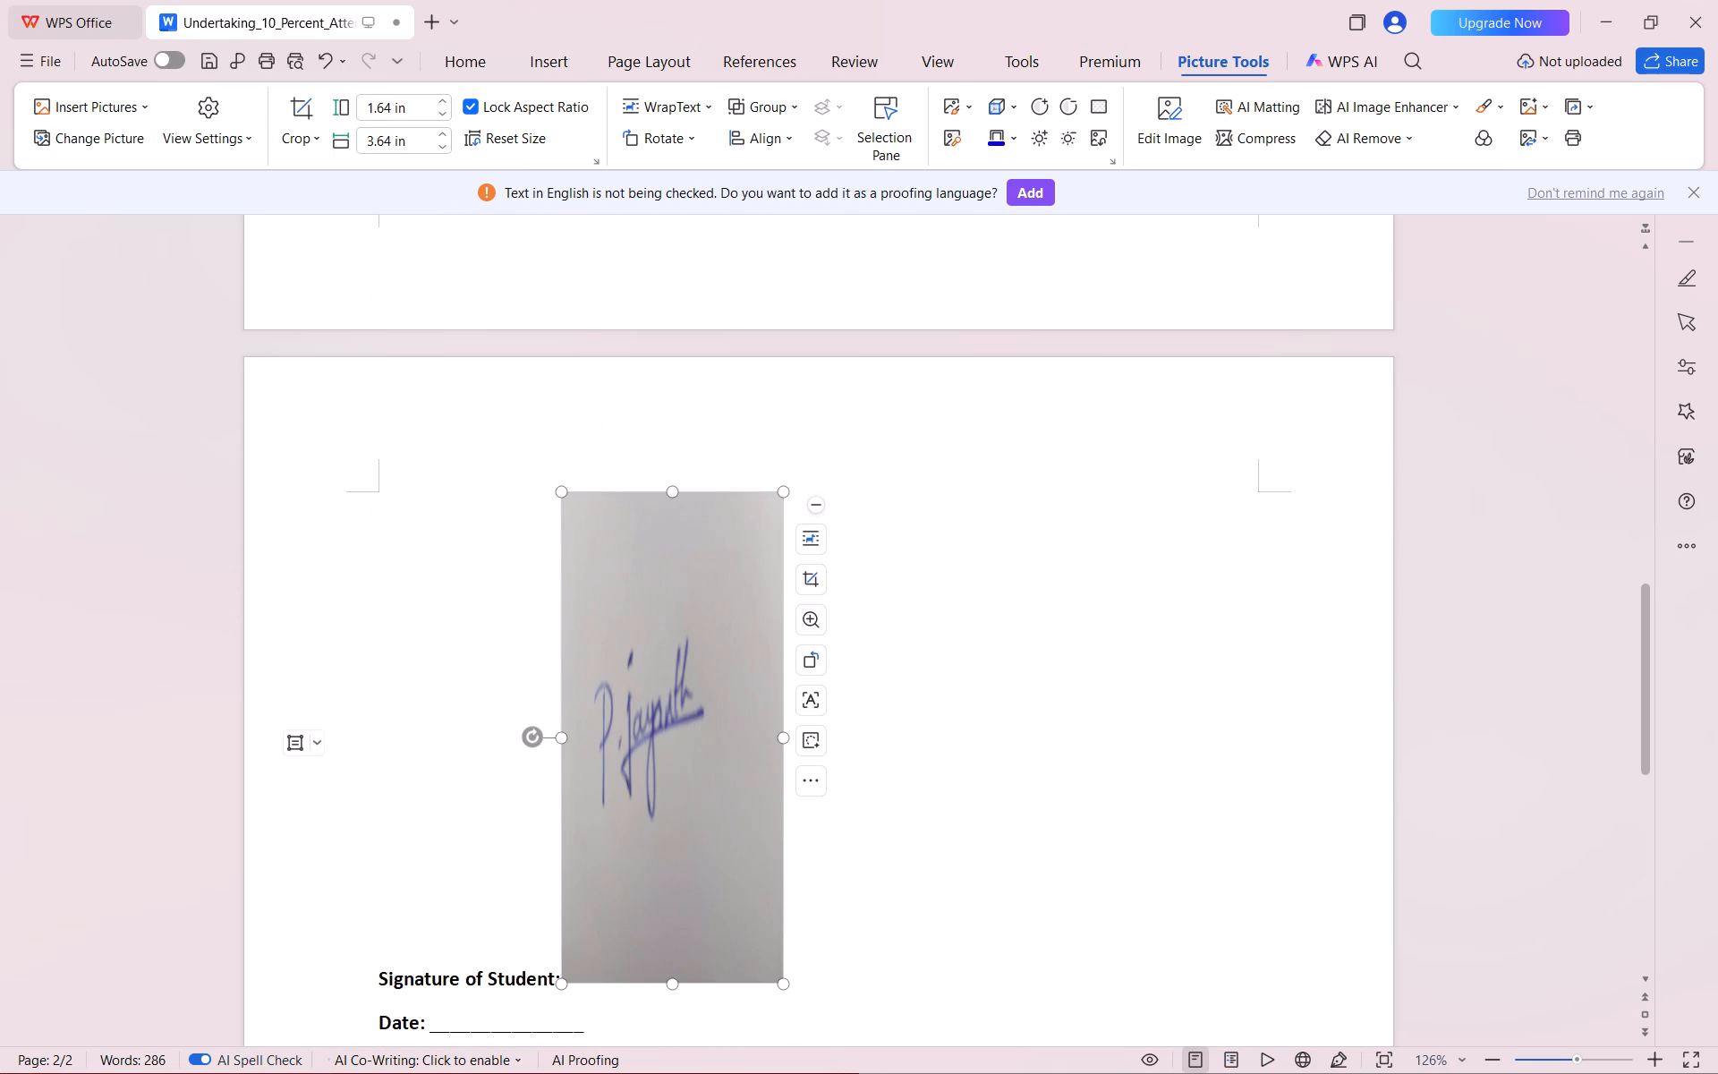
{"action": "left_click_drag", "start_coordinate": [668, 979], "coordinate": [753, 591]}
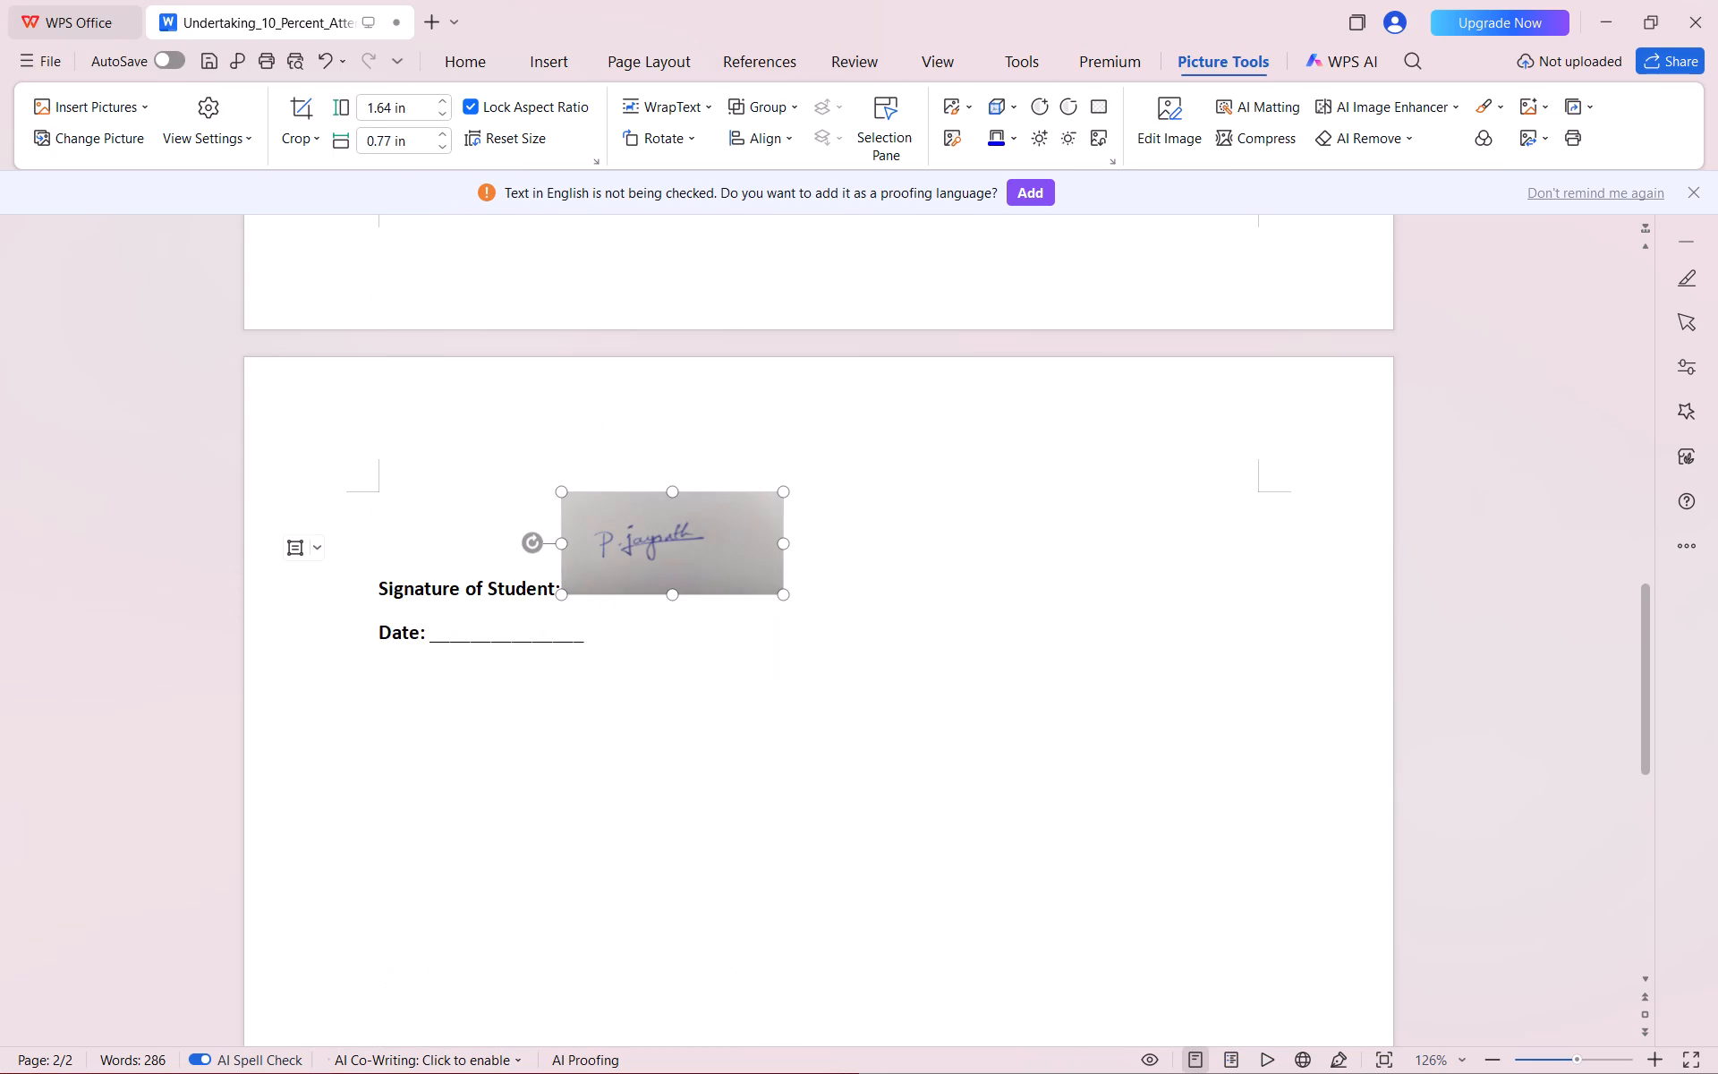
{"action": "scroll", "coordinate": [651, 437], "scroll_direction": "up", "scroll_amount": 3}
{"action": "scroll", "coordinate": [651, 437], "scroll_direction": "down", "scroll_amount": 1}
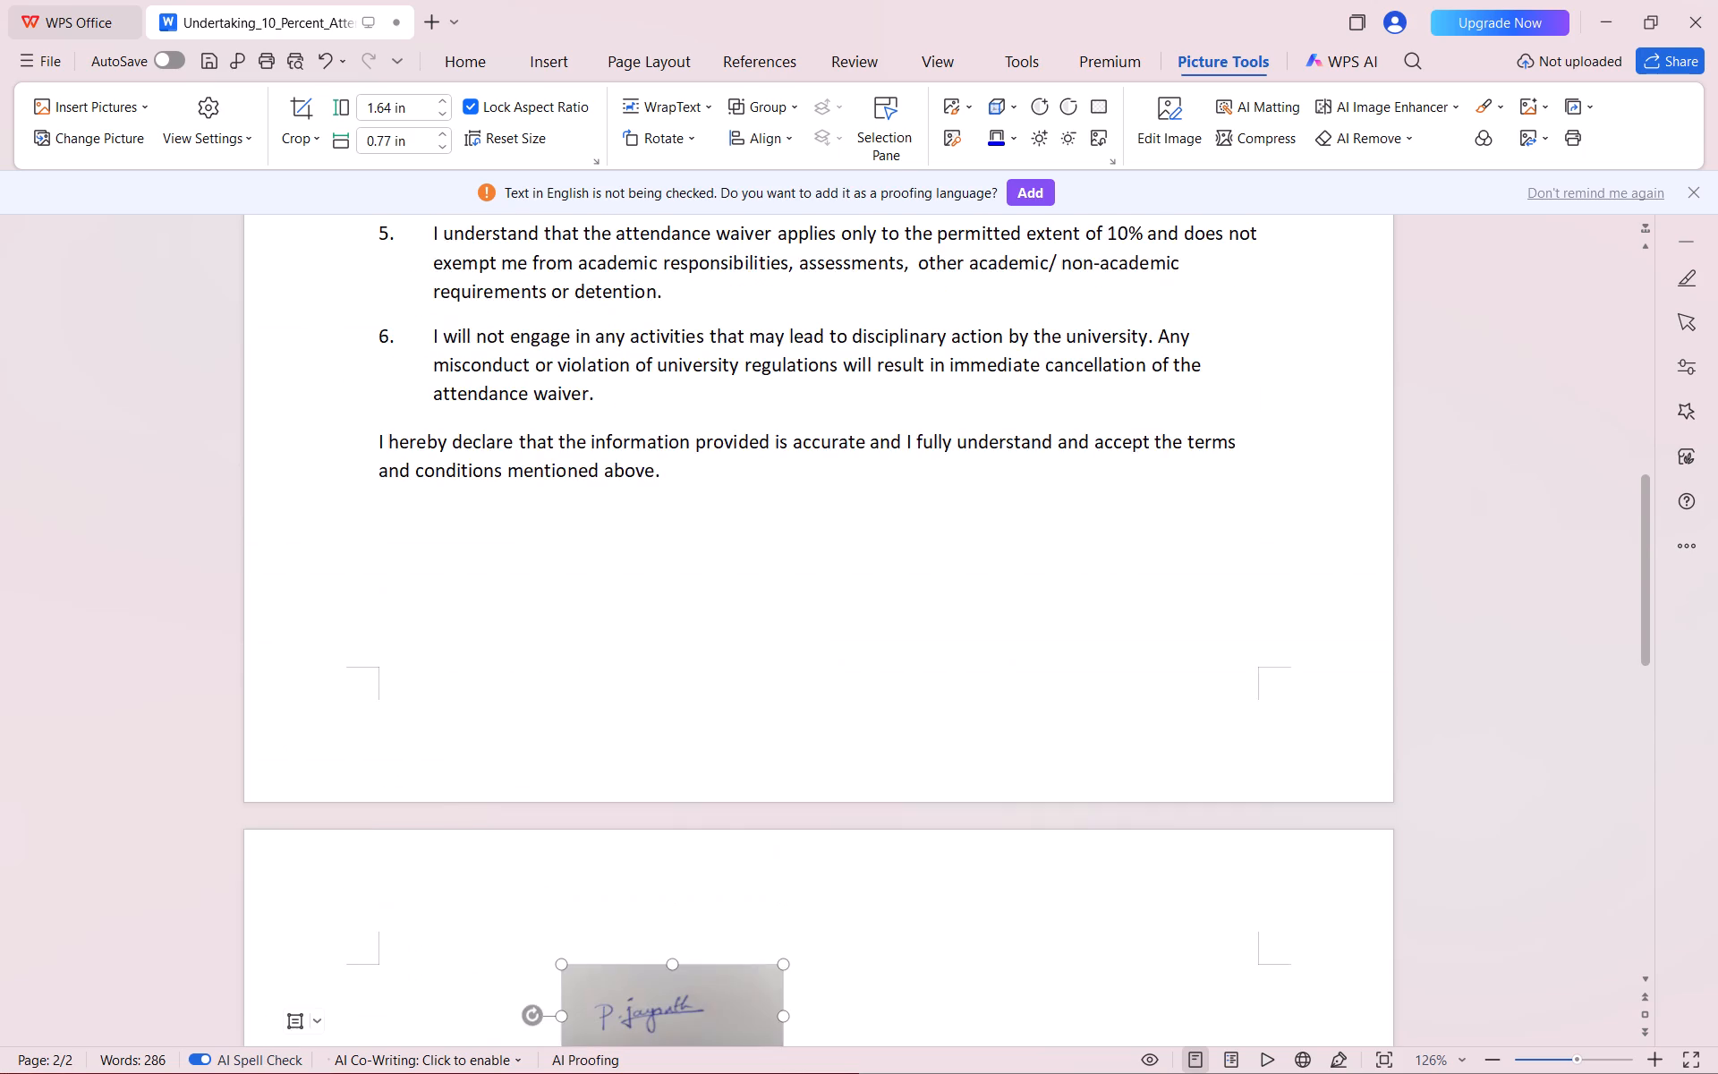
{"action": "scroll", "coordinate": [651, 437], "scroll_direction": "down", "scroll_amount": 1}
{"action": "left_click_drag", "start_coordinate": [675, 663], "coordinate": [675, 718]}
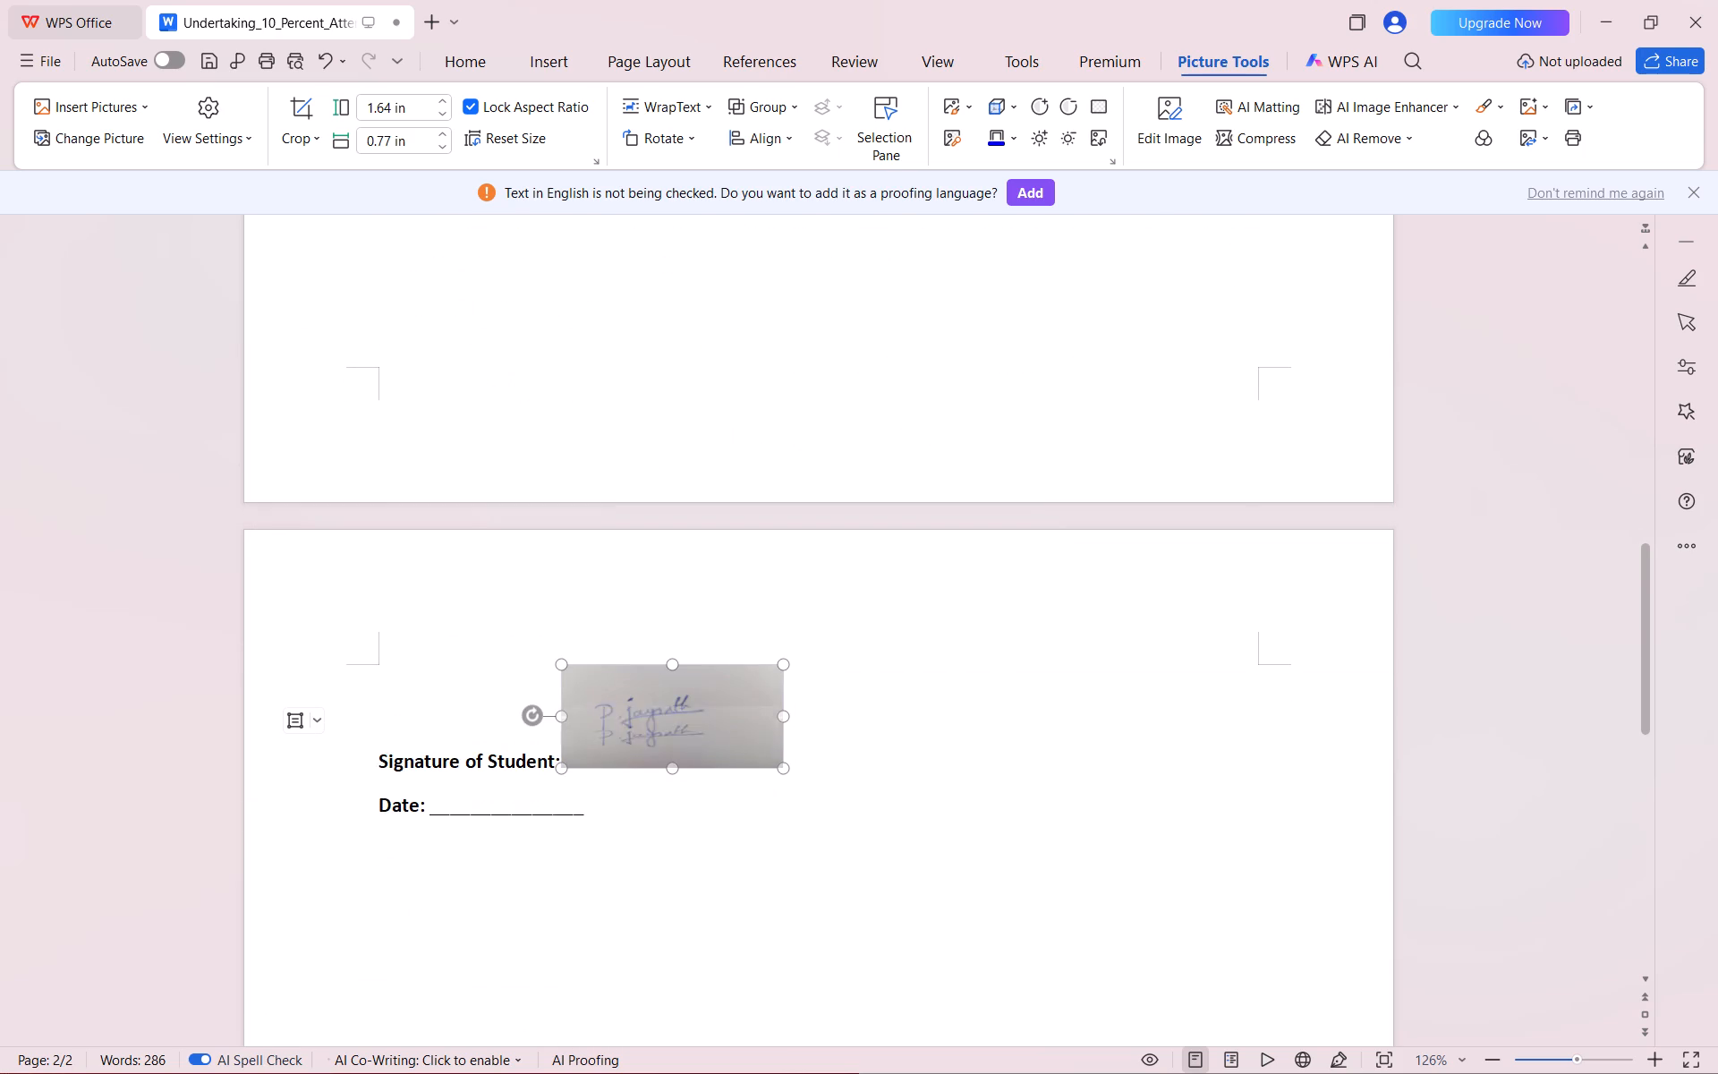
{"action": "left_click_drag", "start_coordinate": [675, 718], "coordinate": [676, 723]}
{"action": "left_click_drag", "start_coordinate": [615, 686], "coordinate": [632, 711]}
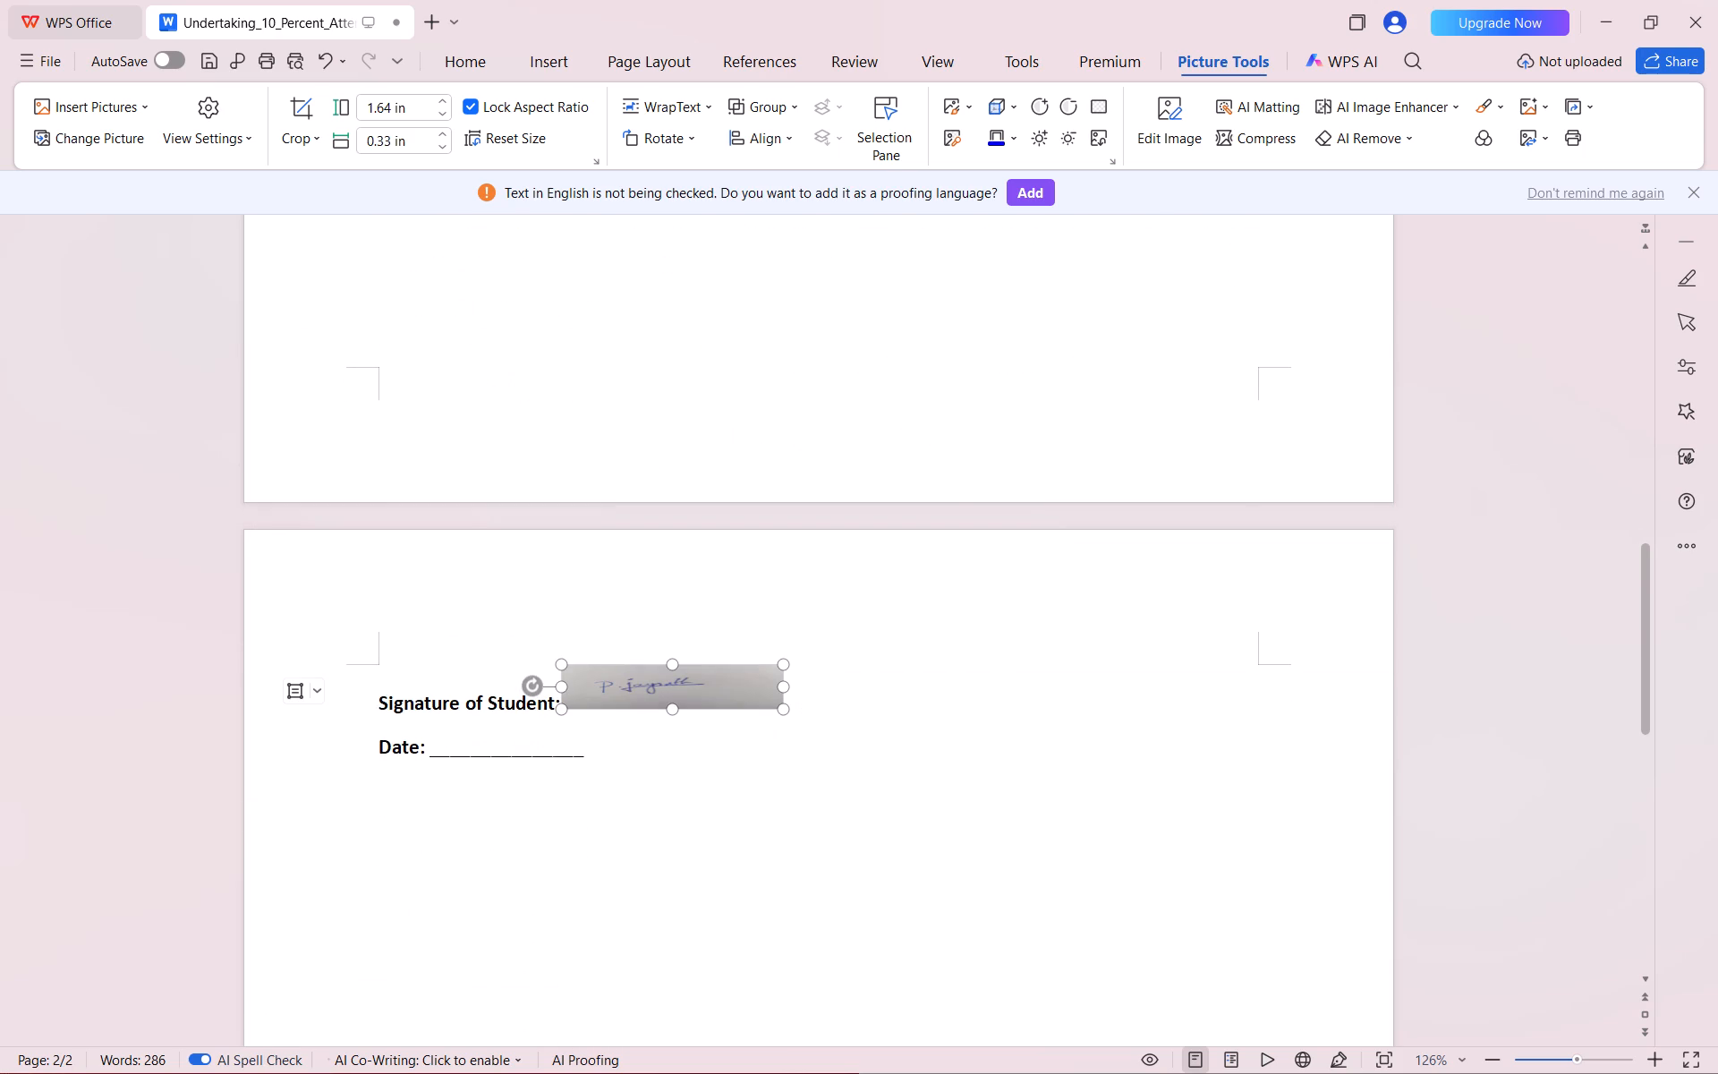
{"action": "left_click_drag", "start_coordinate": [632, 711], "coordinate": [641, 713]}
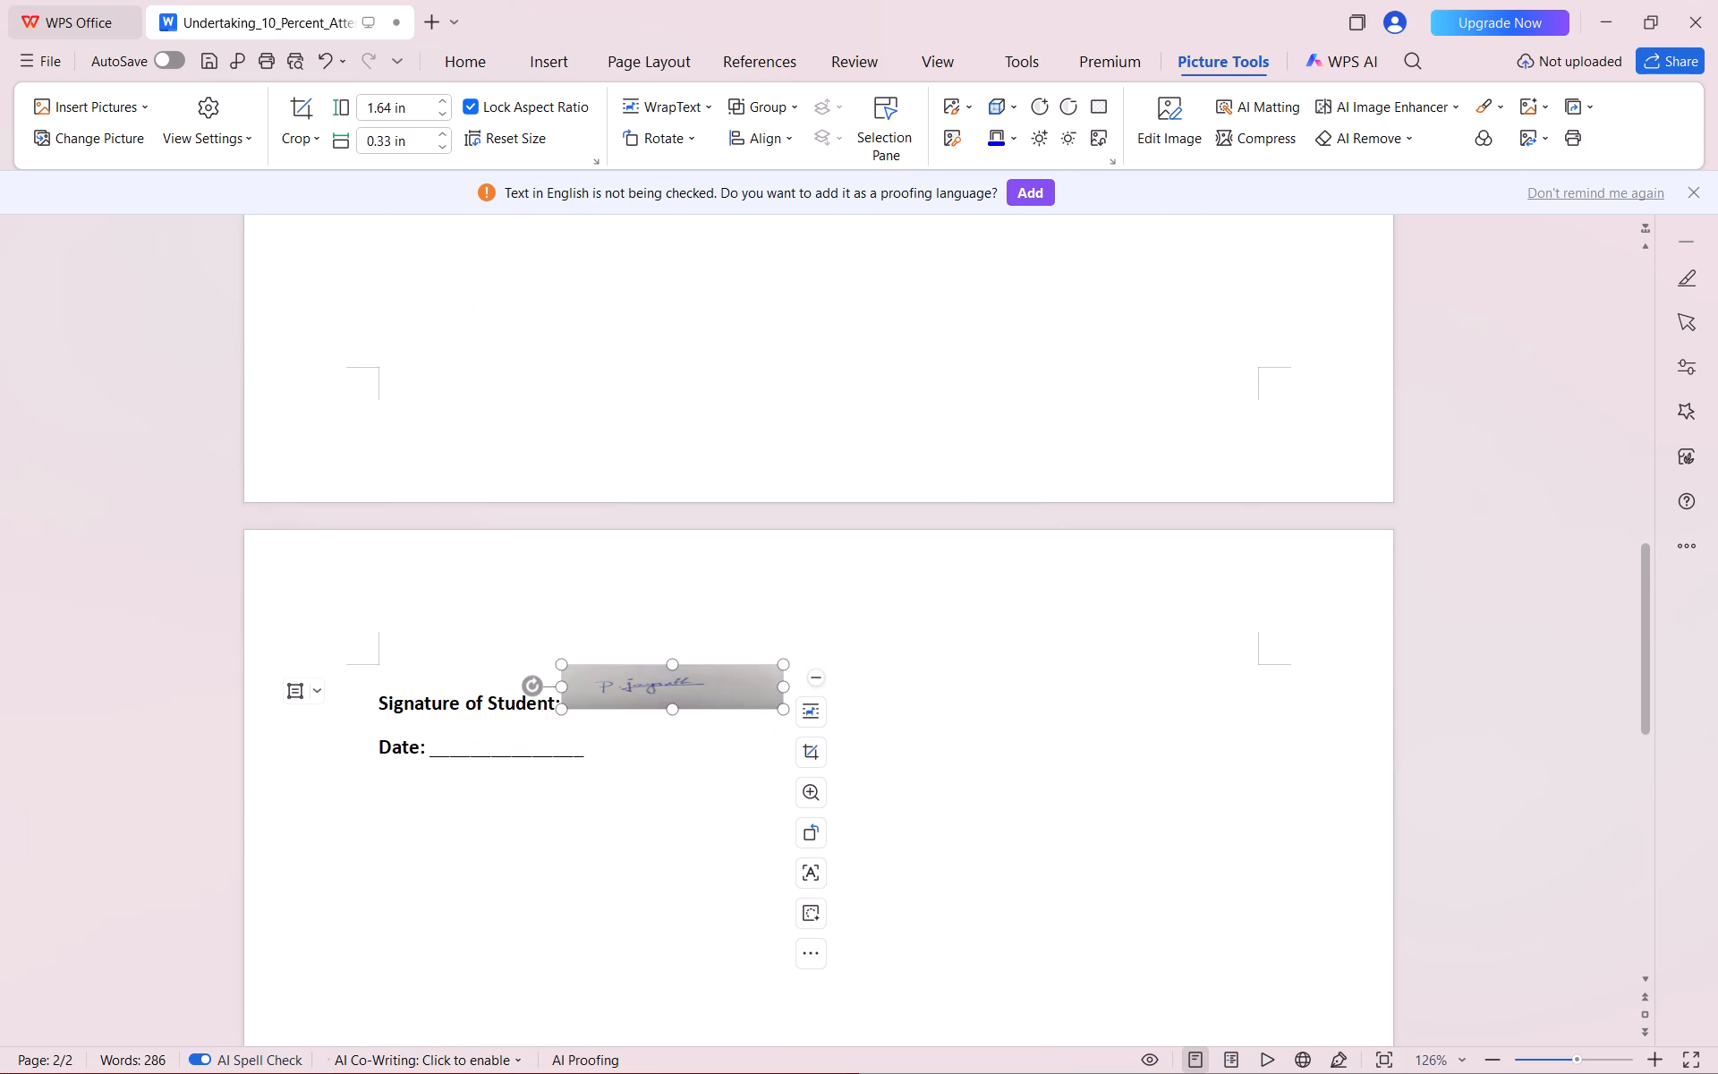
Bring the signature line back to the first page by joining it to the declaration paragraph and splitting it off after "above.".
{"action": "left_click", "coordinate": [382, 709]}
{"action": "key", "text": "BackSpace"}
{"action": "left_click", "coordinate": [382, 709]}
{"action": "key", "text": "Return"}
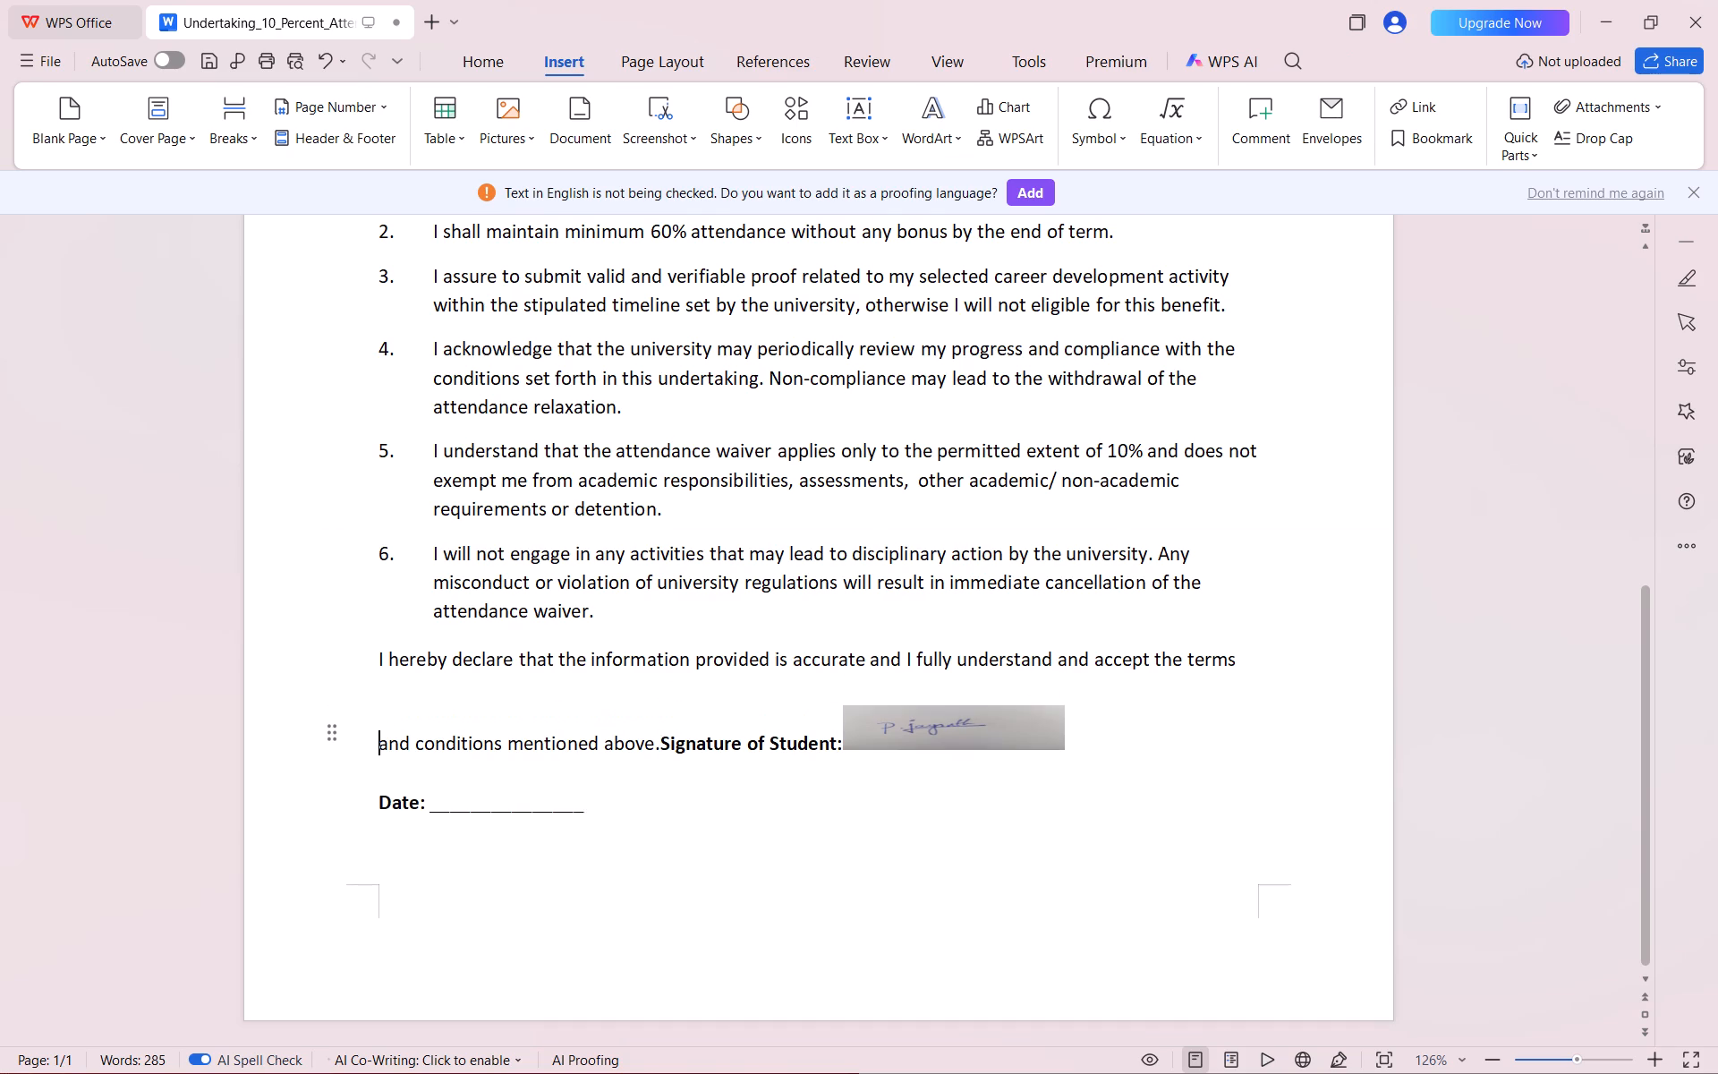
{"action": "key", "text": "backslash"}
{"action": "key", "text": "BackSpace"}
{"action": "key", "text": "BackSpace"}
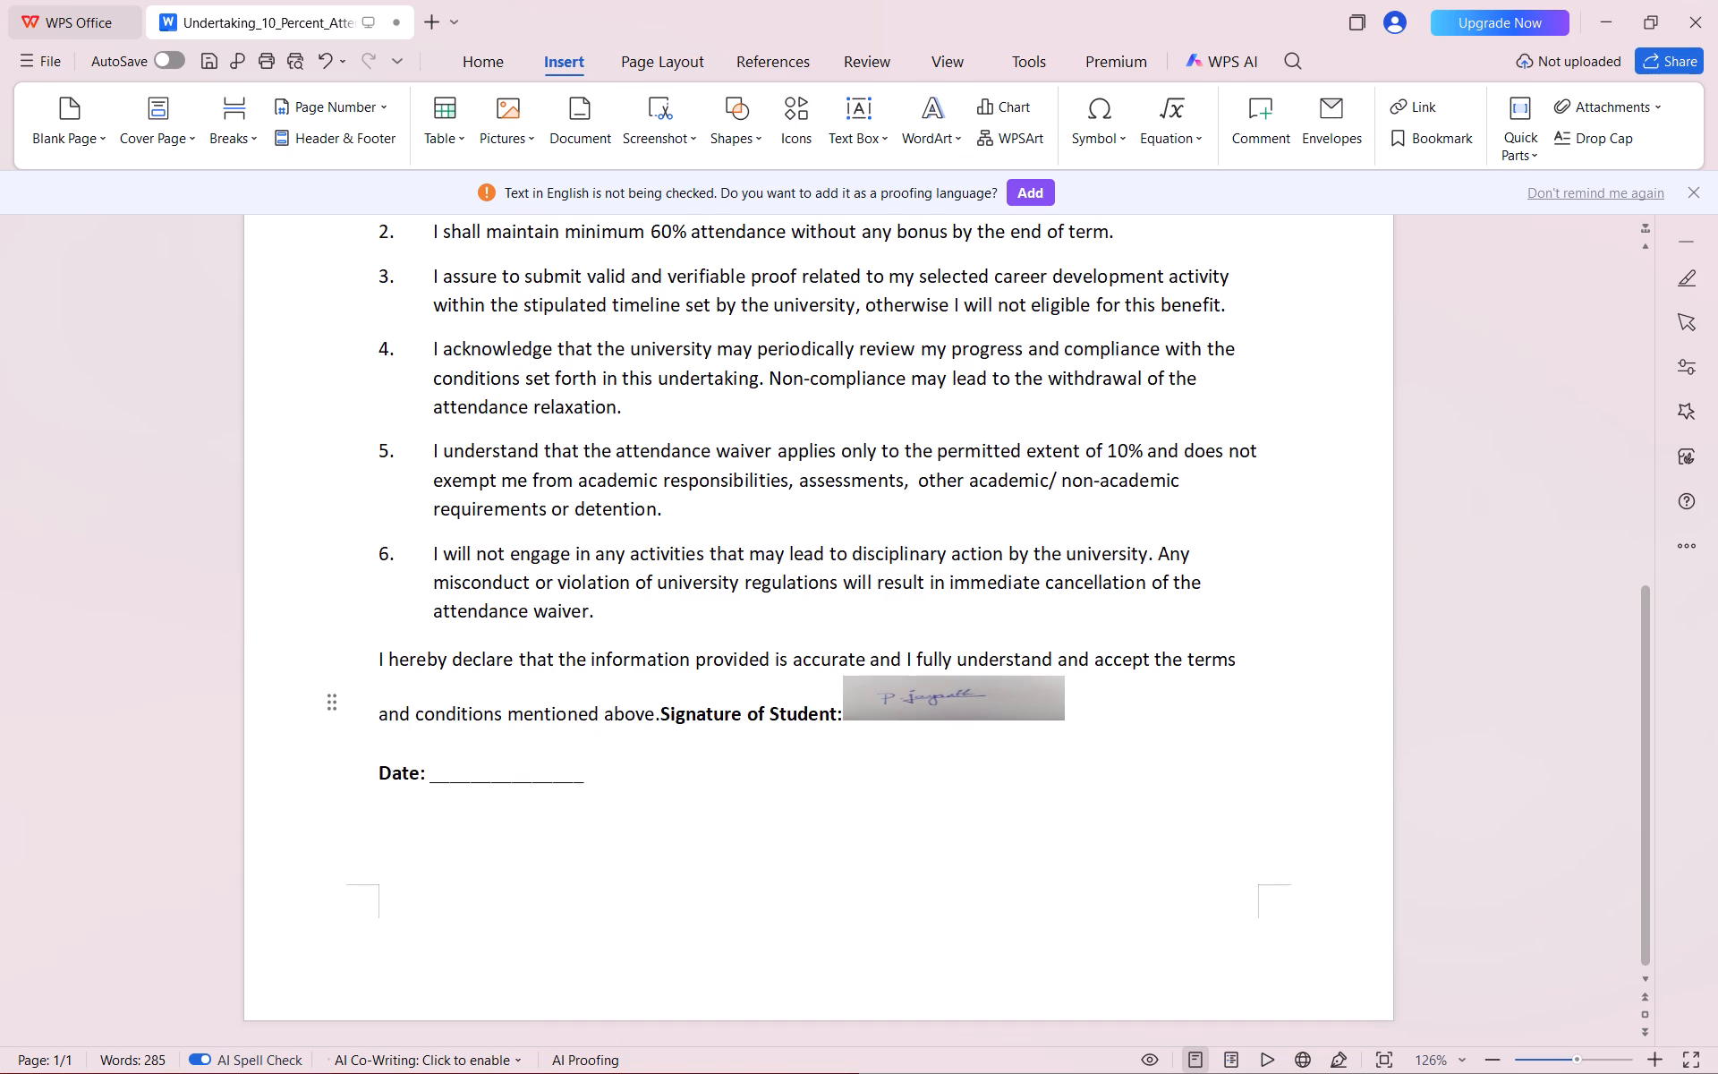
{"action": "key", "text": "Right"}
{"action": "key", "text": "Right"}
{"action": "key", "text": "Right"}
{"action": "key", "text": "Right"}
{"action": "key", "text": "Right"}
{"action": "key", "text": "Right"}
{"action": "key", "text": "Right"}
{"action": "key", "text": "Right"}
{"action": "key", "text": "Right"}
{"action": "key", "text": "Right"}
{"action": "key", "text": "Right"}
{"action": "key", "text": "Right"}
{"action": "key", "text": "Right"}
{"action": "key", "text": "Right"}
{"action": "key", "text": "Right"}
{"action": "key", "text": "Right"}
{"action": "key", "text": "Right"}
{"action": "key", "text": "Right"}
{"action": "key", "text": "Right"}
{"action": "key", "text": "Right"}
{"action": "key", "text": "Left"}
{"action": "key", "text": "Return"}
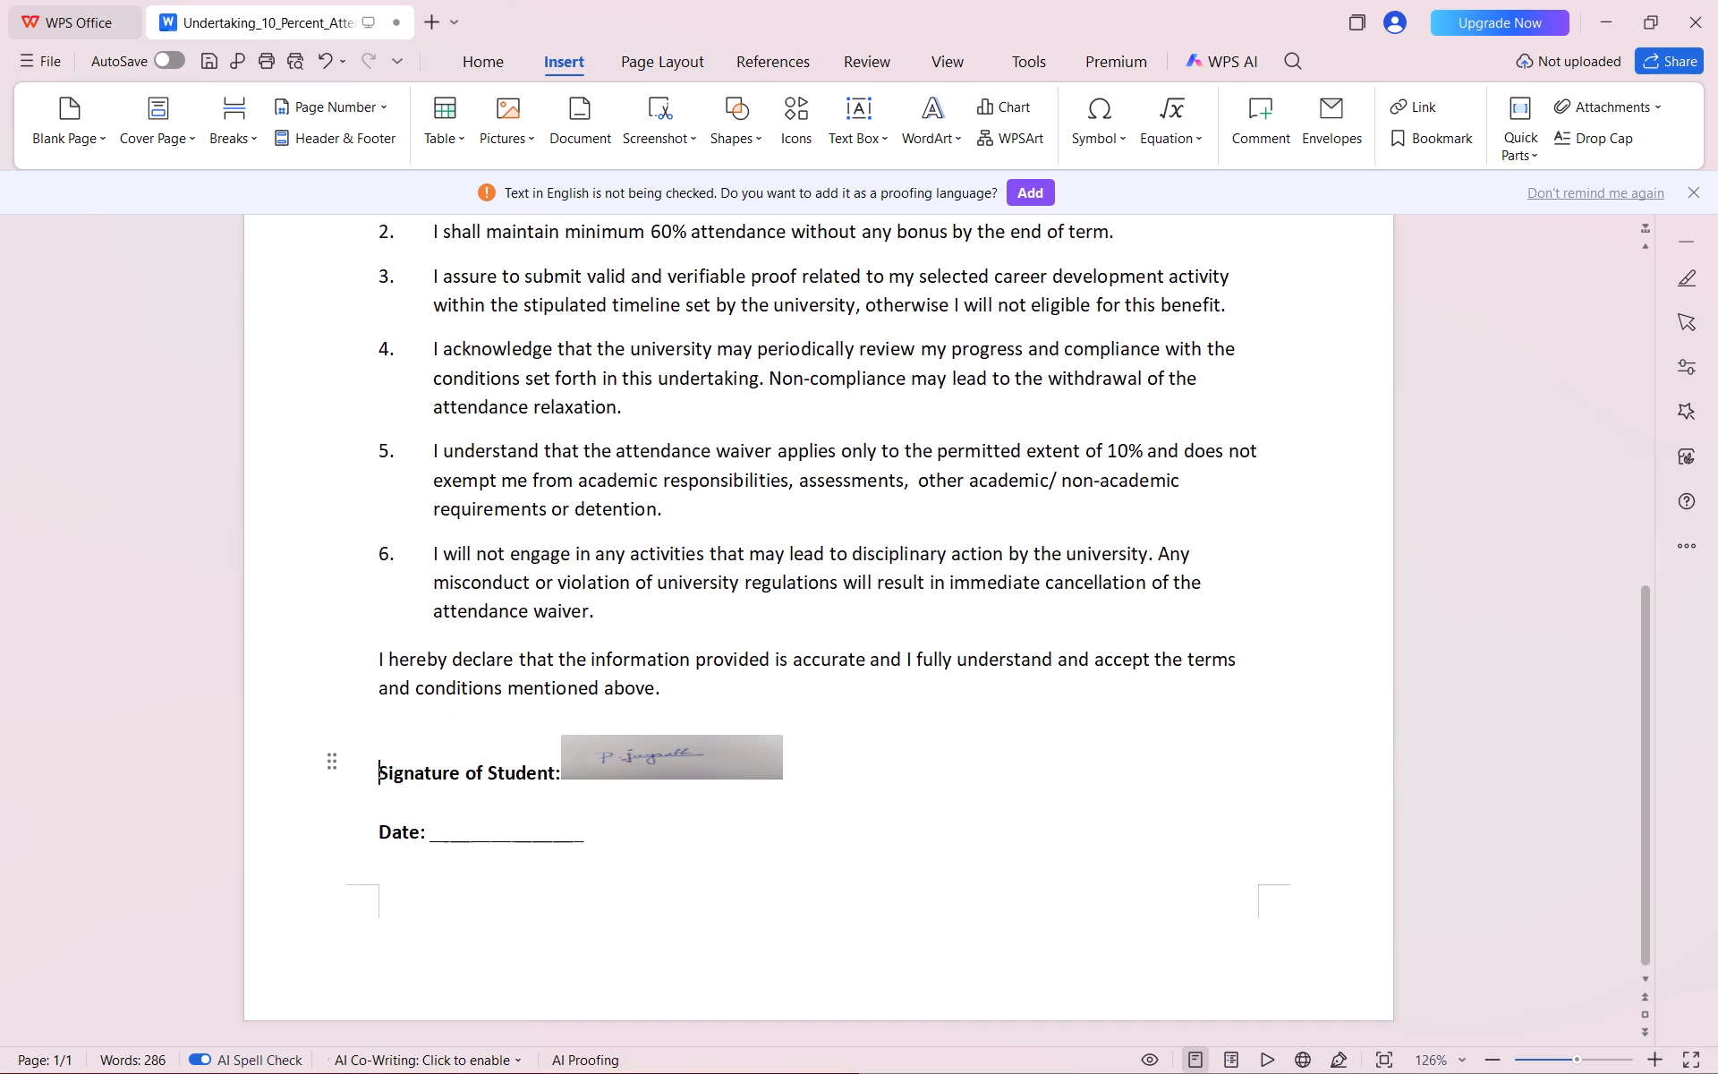
Replace the underscore blank after "Date:" with 03-11-2026.
{"action": "left_click", "coordinate": [489, 826]}
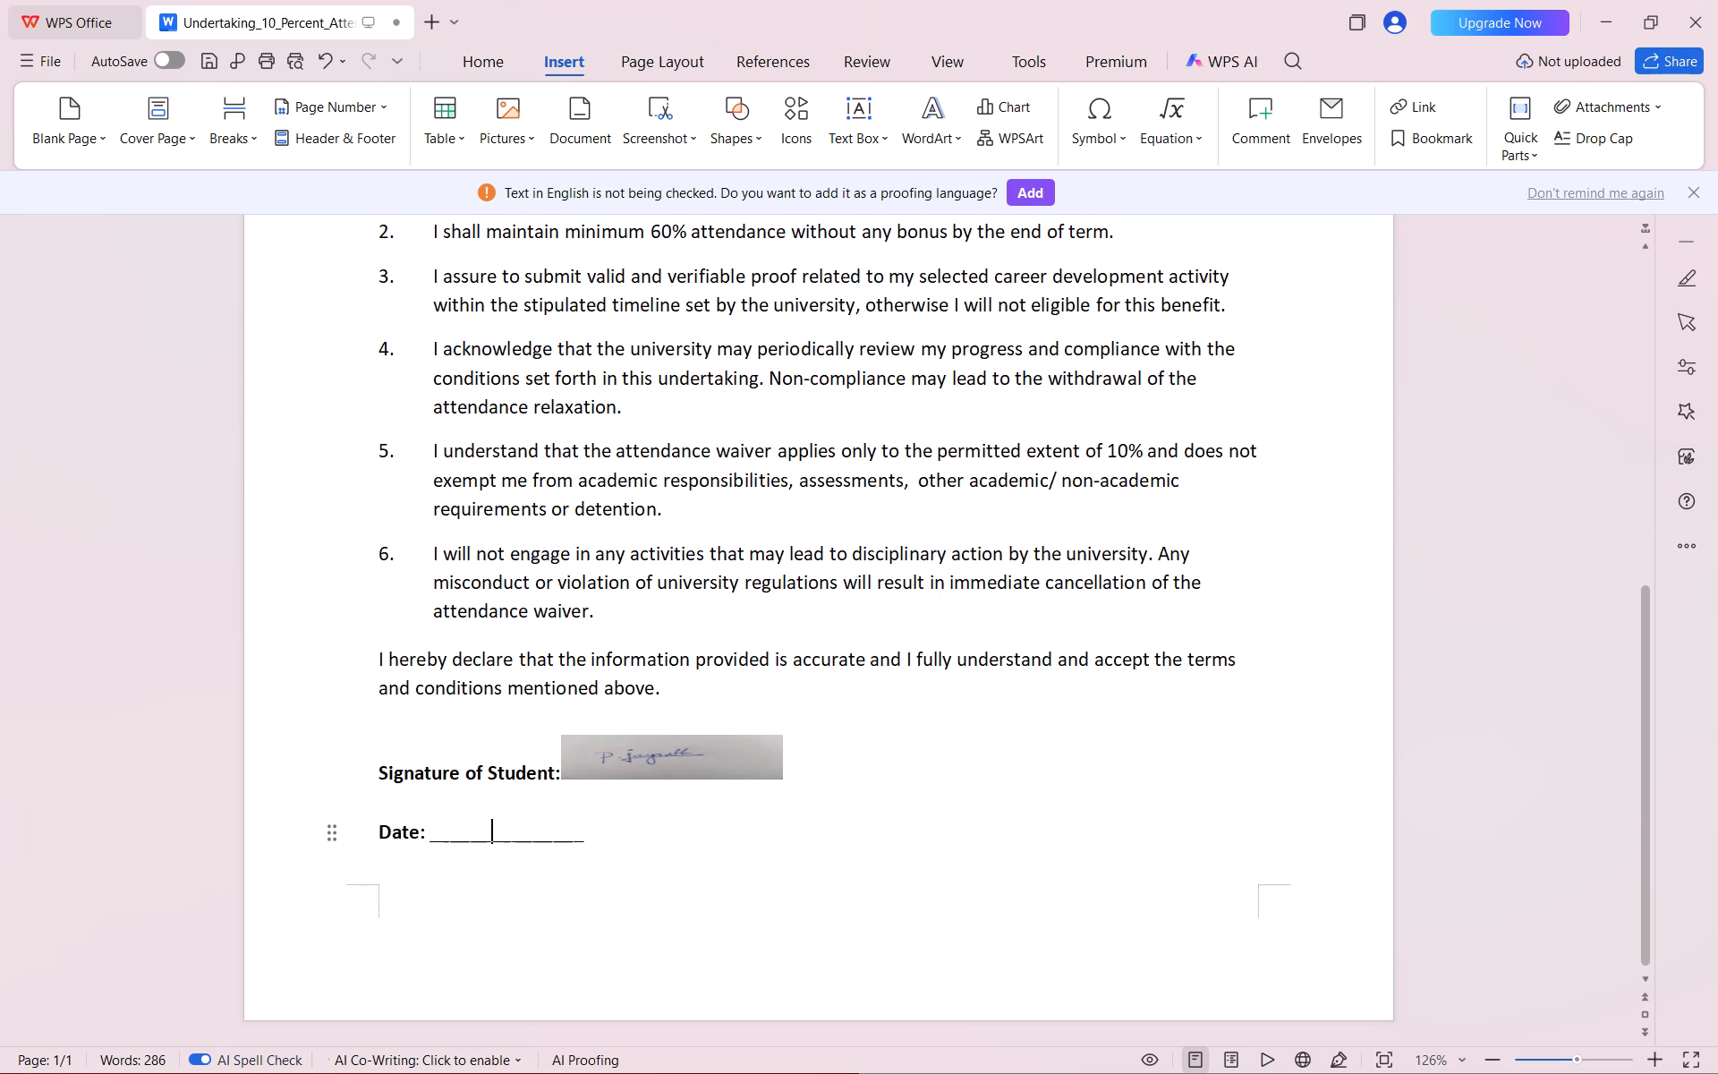
{"action": "left_click", "coordinate": [583, 836]}
{"action": "key", "text": "ctrl+BackSpace"}
{"action": "key", "text": "ctrl+BackSpace"}
{"action": "key", "text": "ctrl+BackSpace"}
{"action": "key", "text": "ctrl+BackSpace"}
{"action": "key", "text": "BackSpace"}
{"action": "key", "text": "BackSpace"}
{"action": "key", "text": "BackSpace"}
{"action": "key", "text": "BackSpace"}
{"action": "key", "text": "BackSpace"}
{"action": "key", "text": "BackSpace"}
{"action": "key", "text": "BackSpace"}
{"action": "key", "text": "BackSpace"}
{"action": "key", "text": "BackSpace"}
{"action": "key", "text": "BackSpace"}
{"action": "key", "text": "BackSpace"}
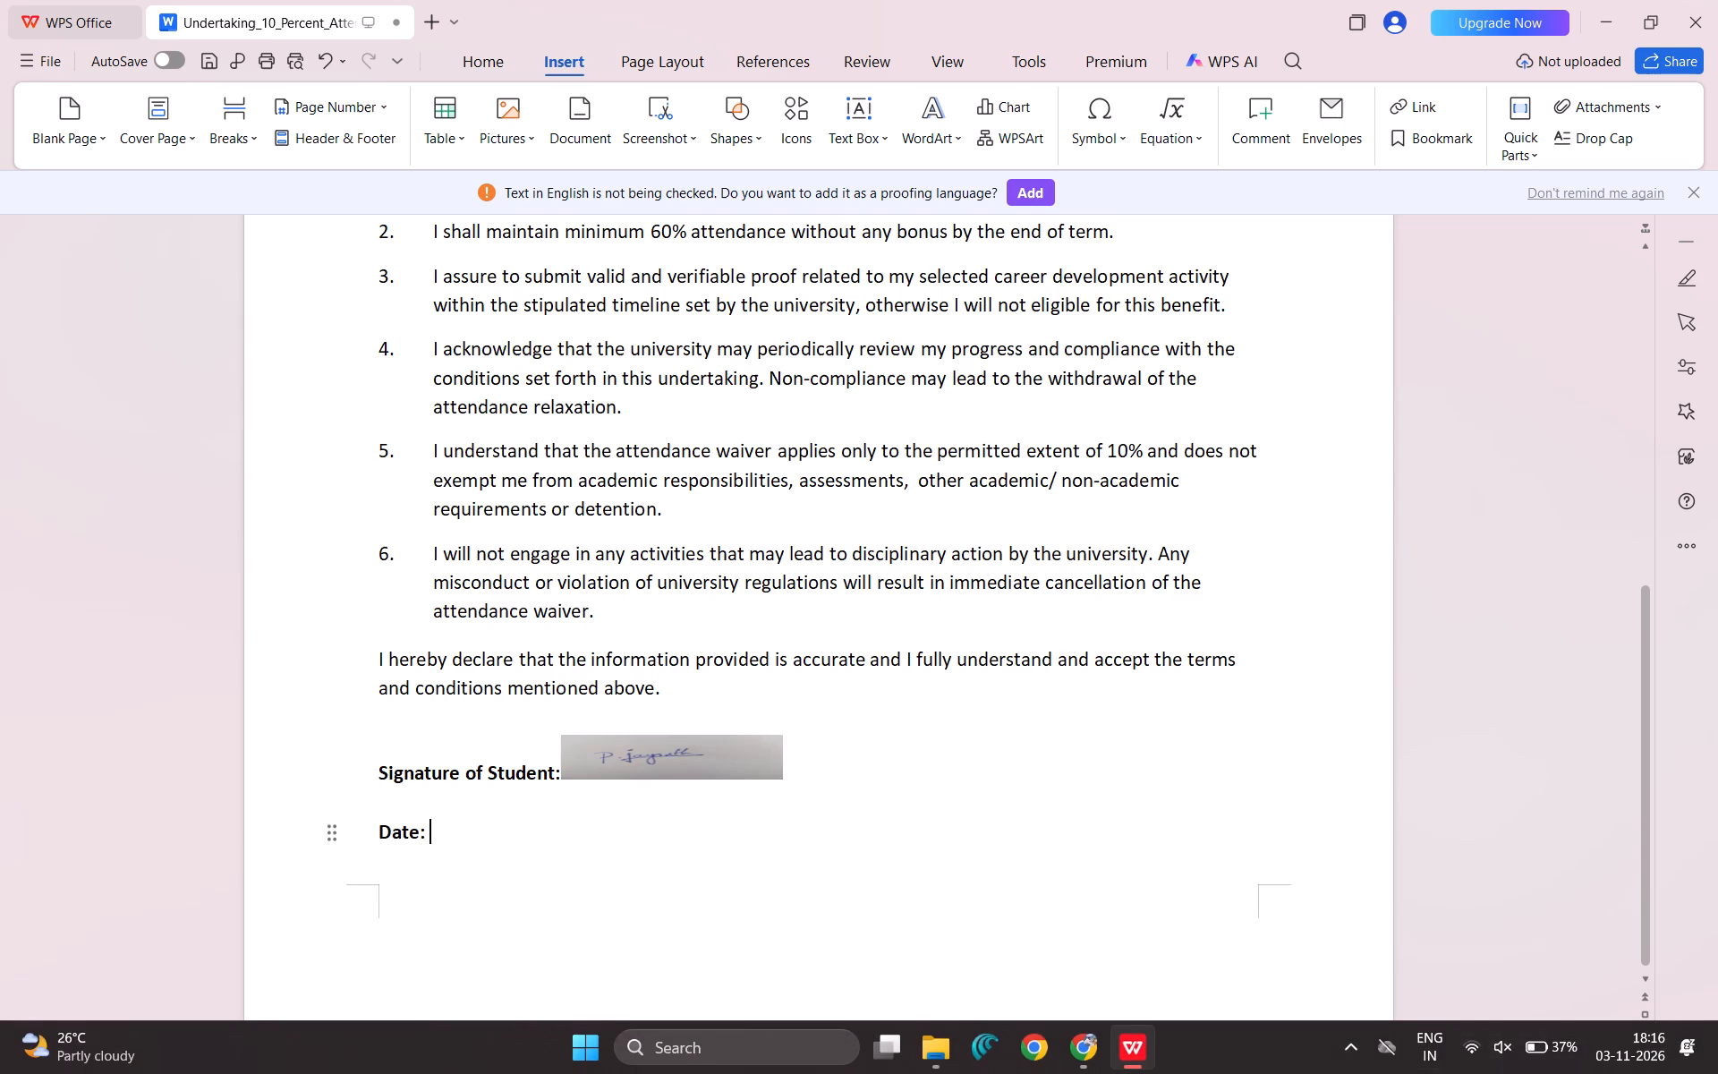
{"action": "type", "text": "03-11-"}
{"action": "type", "text": "2026"}
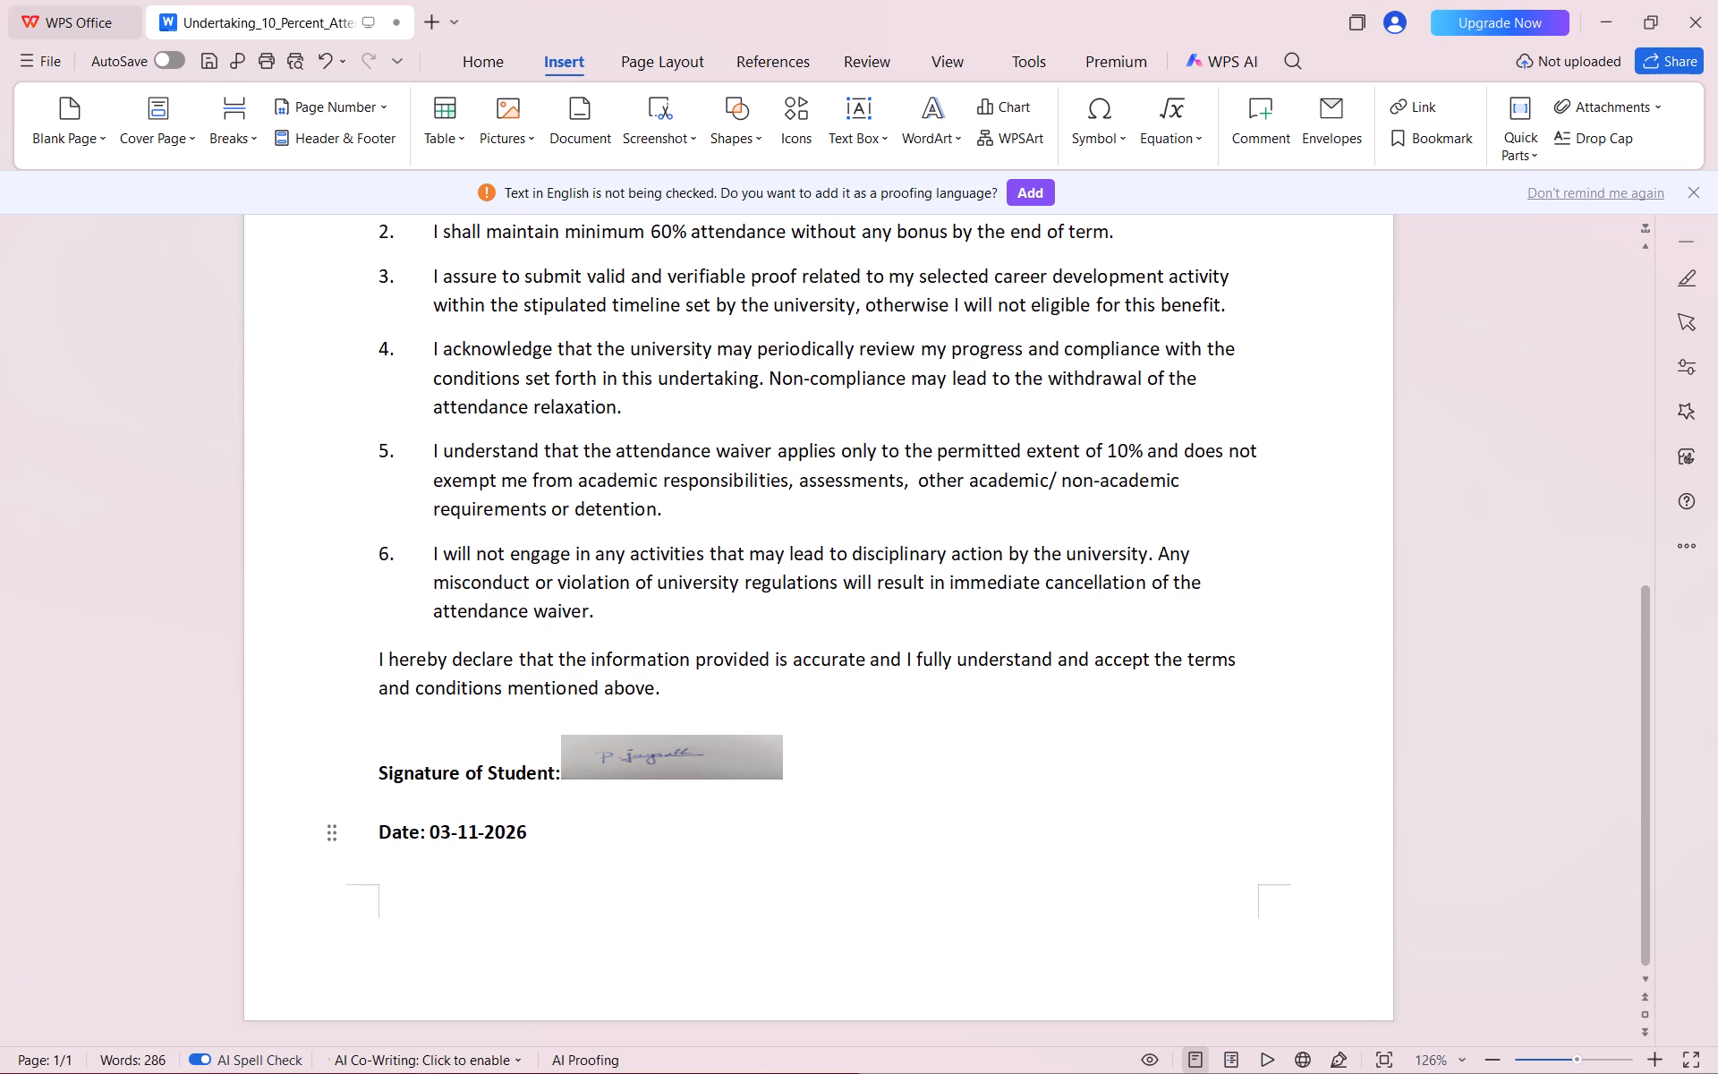
Underline the date 03-11-2026 at the end of the undertaking.
{"action": "key", "text": "shift+Left"}
{"action": "key", "text": "shift+Left"}
{"action": "key", "text": "shift+Left"}
{"action": "key", "text": "shift+Left"}
{"action": "key", "text": "shift+Left"}
{"action": "key", "text": "shift+Left"}
{"action": "key", "text": "shift+Left"}
{"action": "key", "text": "shift+Left"}
{"action": "key", "text": "shift+Left"}
{"action": "key", "text": "shift+Left"}
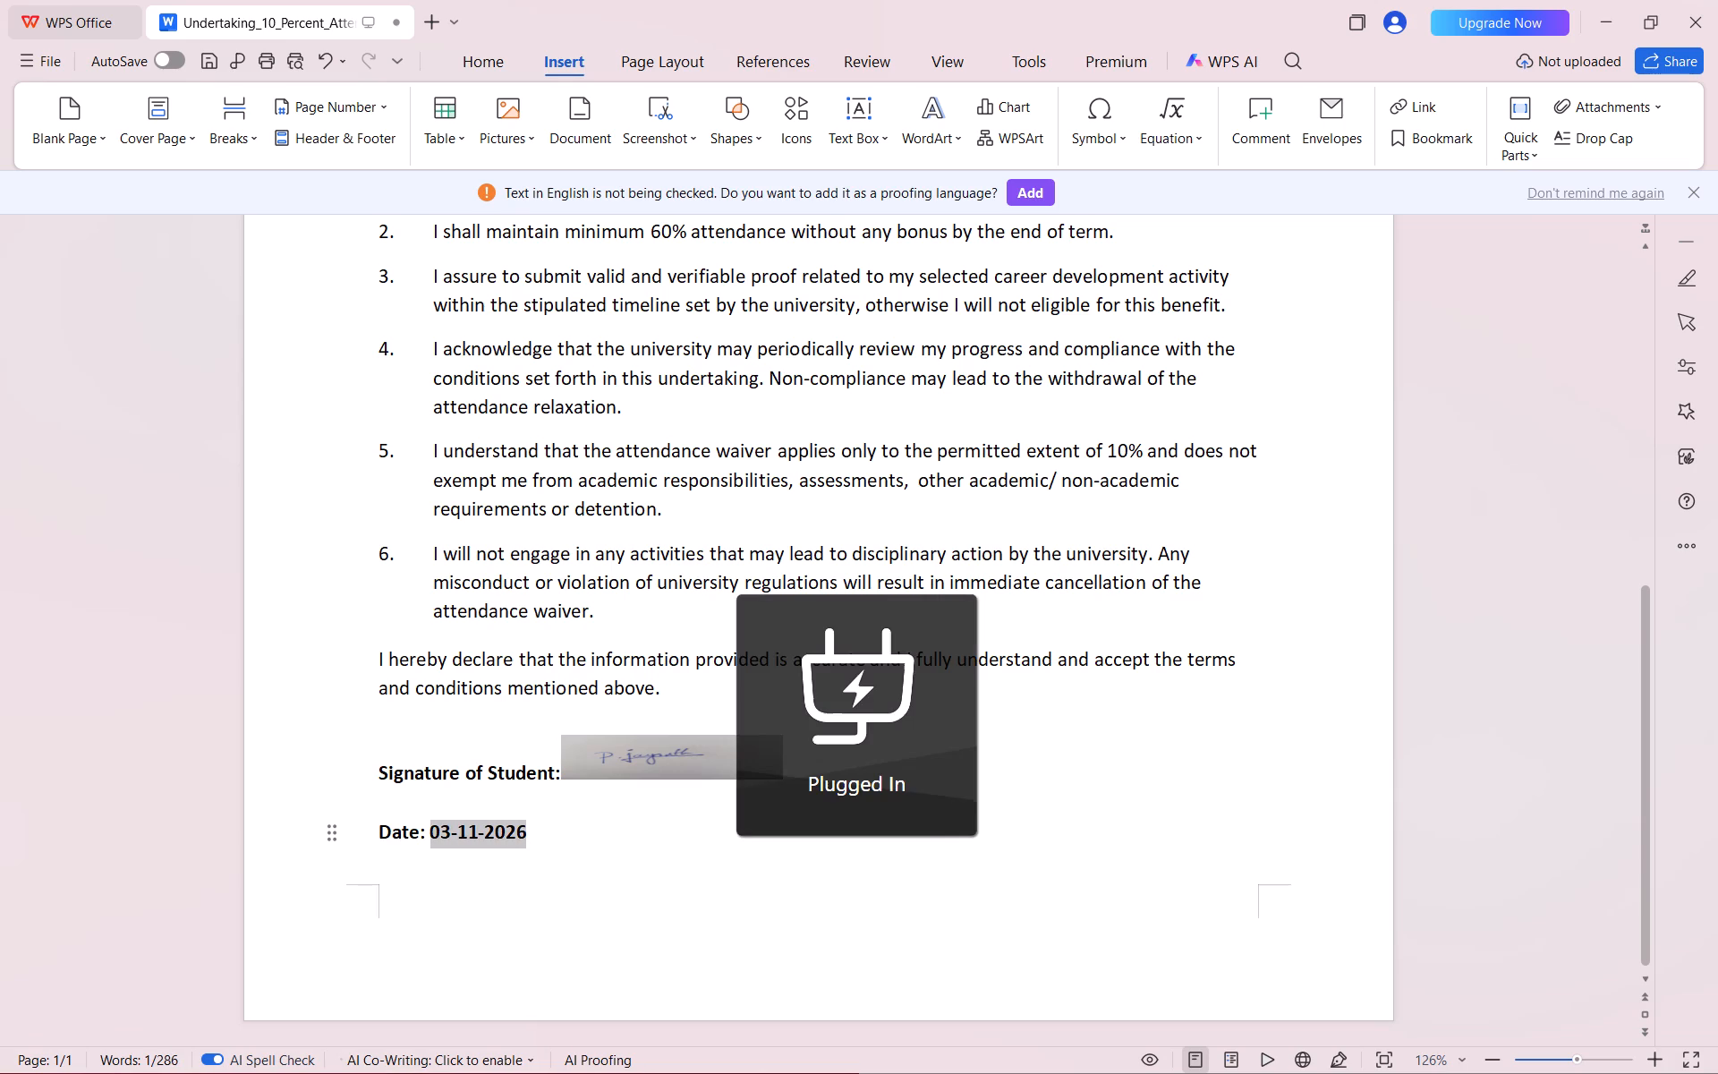
{"action": "left_click", "coordinate": [489, 69]}
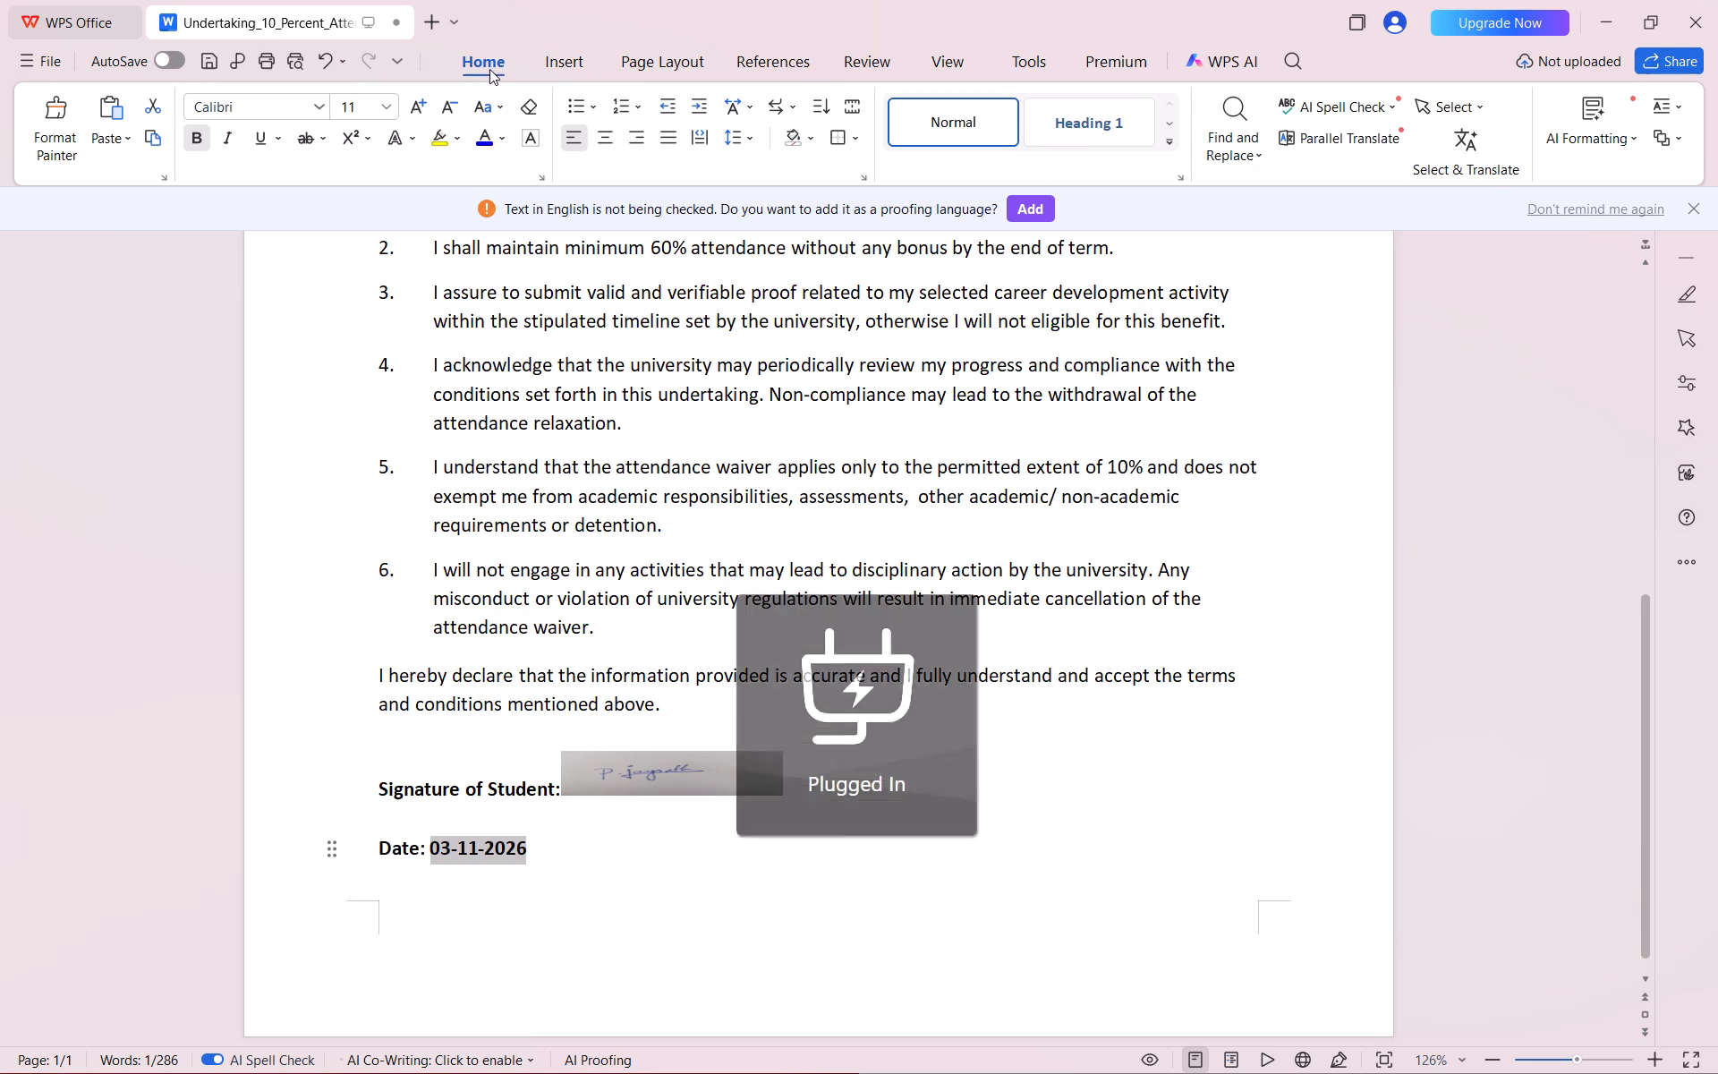
{"action": "left_click", "coordinate": [266, 142]}
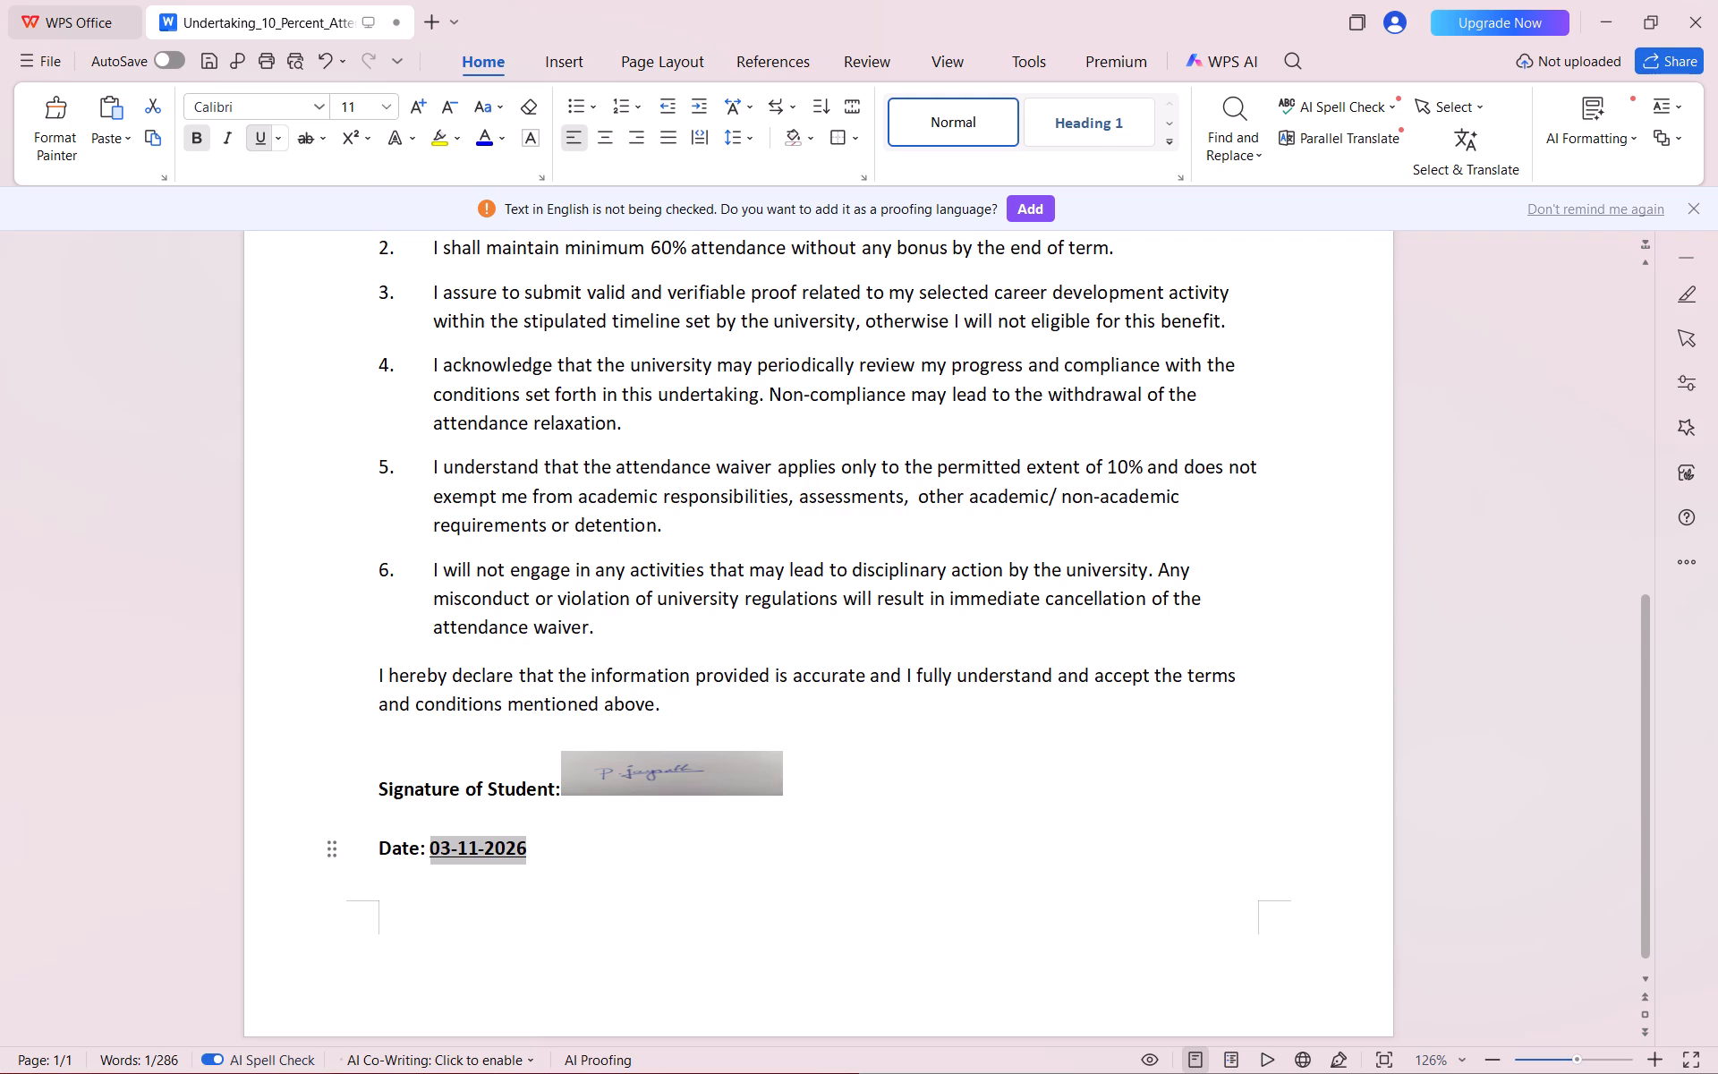
{"action": "left_click", "coordinate": [845, 728]}
{"action": "scroll", "coordinate": [845, 728], "scroll_direction": "up", "scroll_amount": 5}
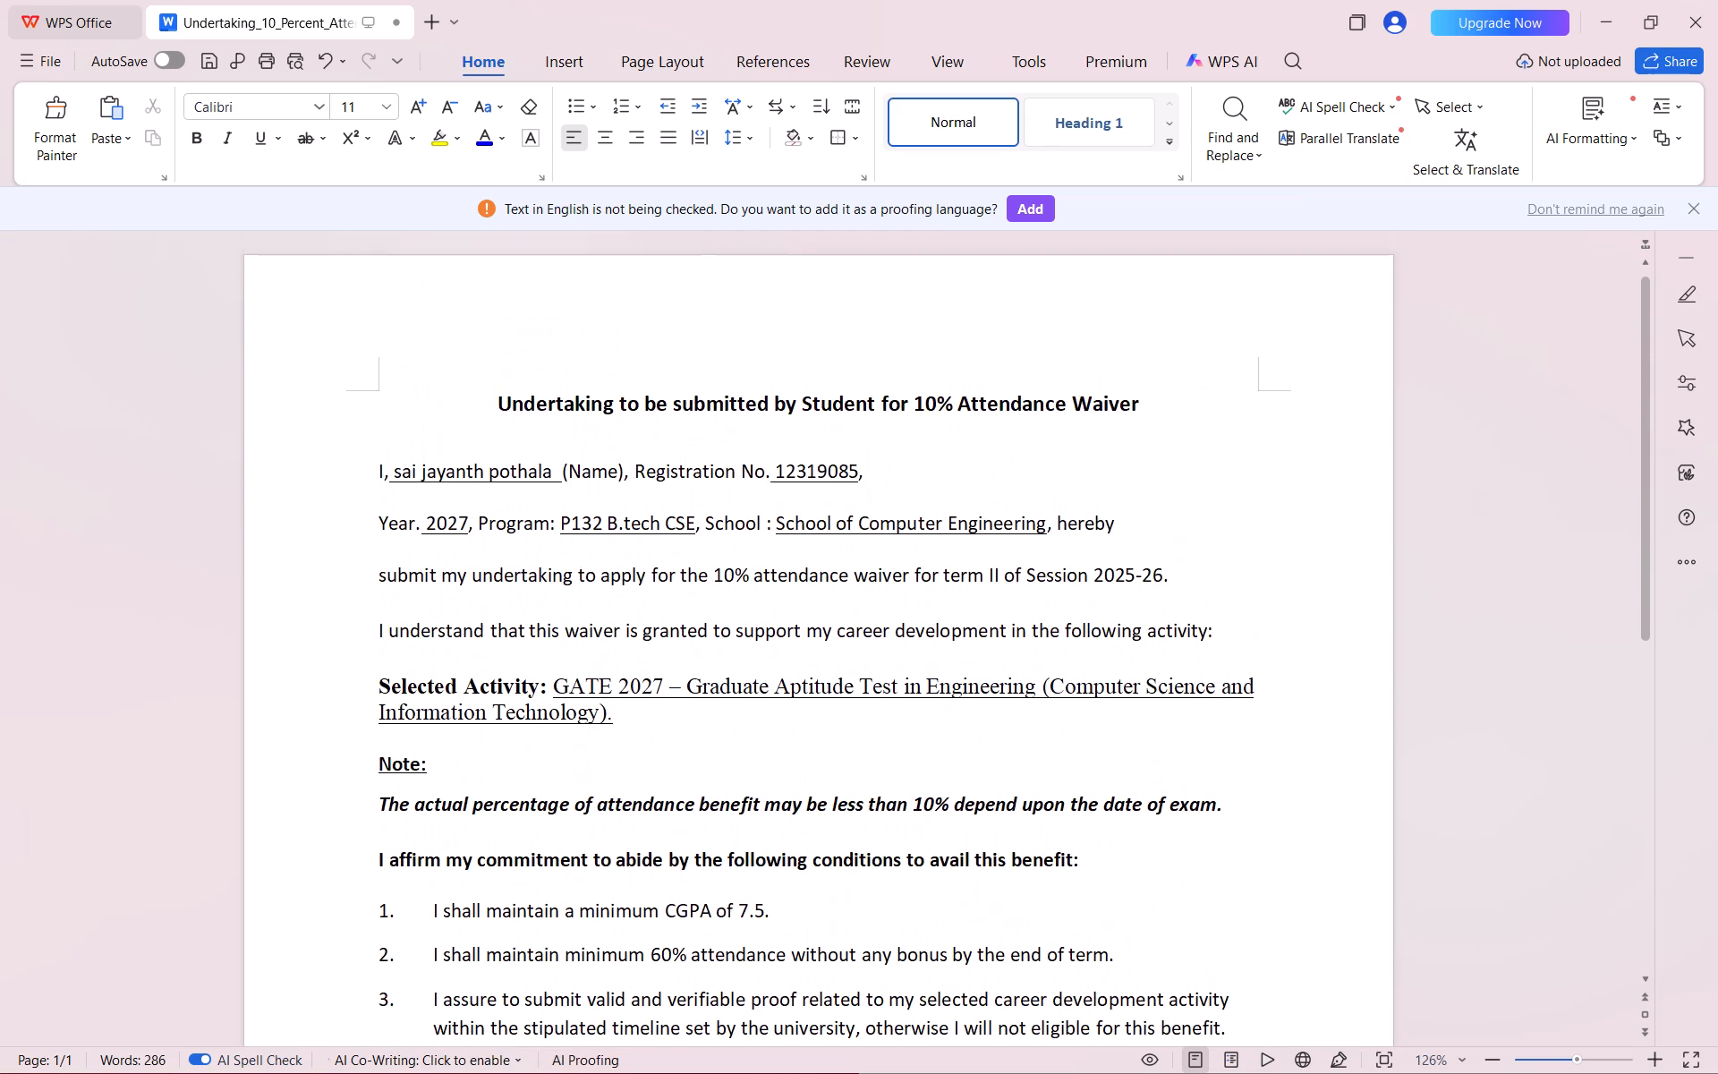
{"action": "scroll", "coordinate": [845, 728], "scroll_direction": "up", "scroll_amount": 1}
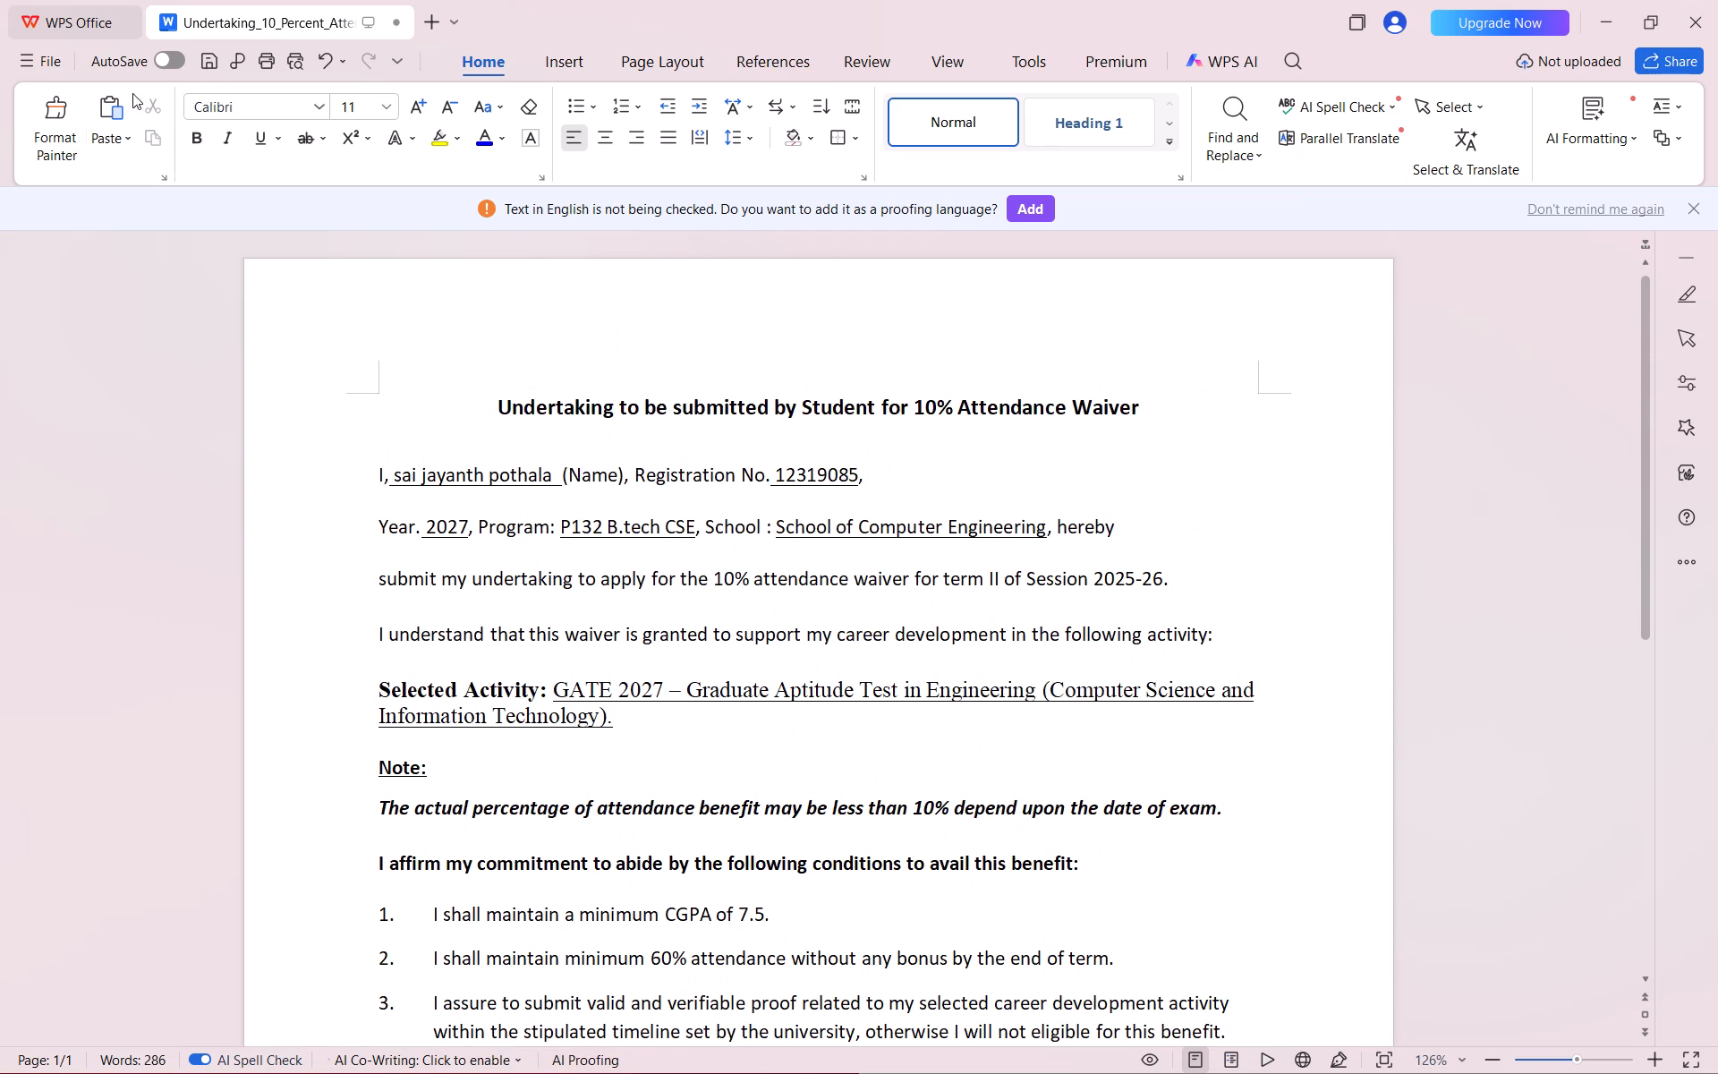
{"action": "left_click", "coordinate": [37, 73]}
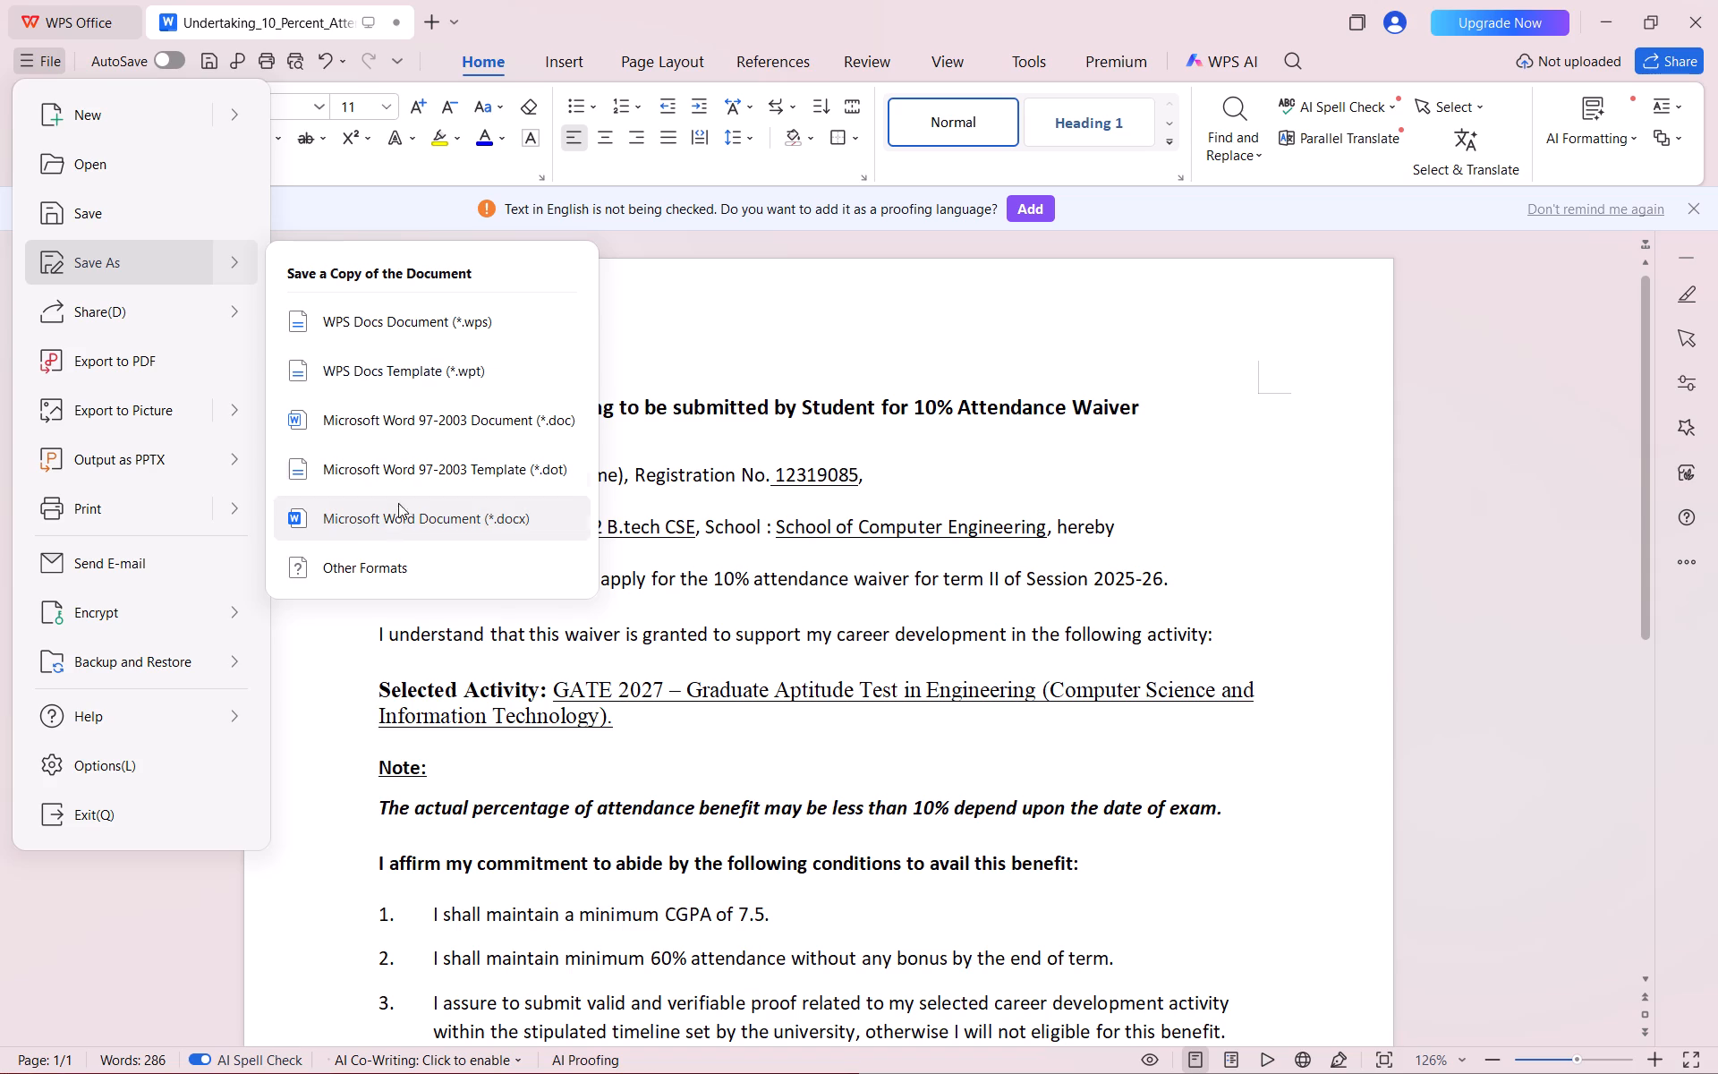
{"action": "left_click", "coordinate": [159, 266]}
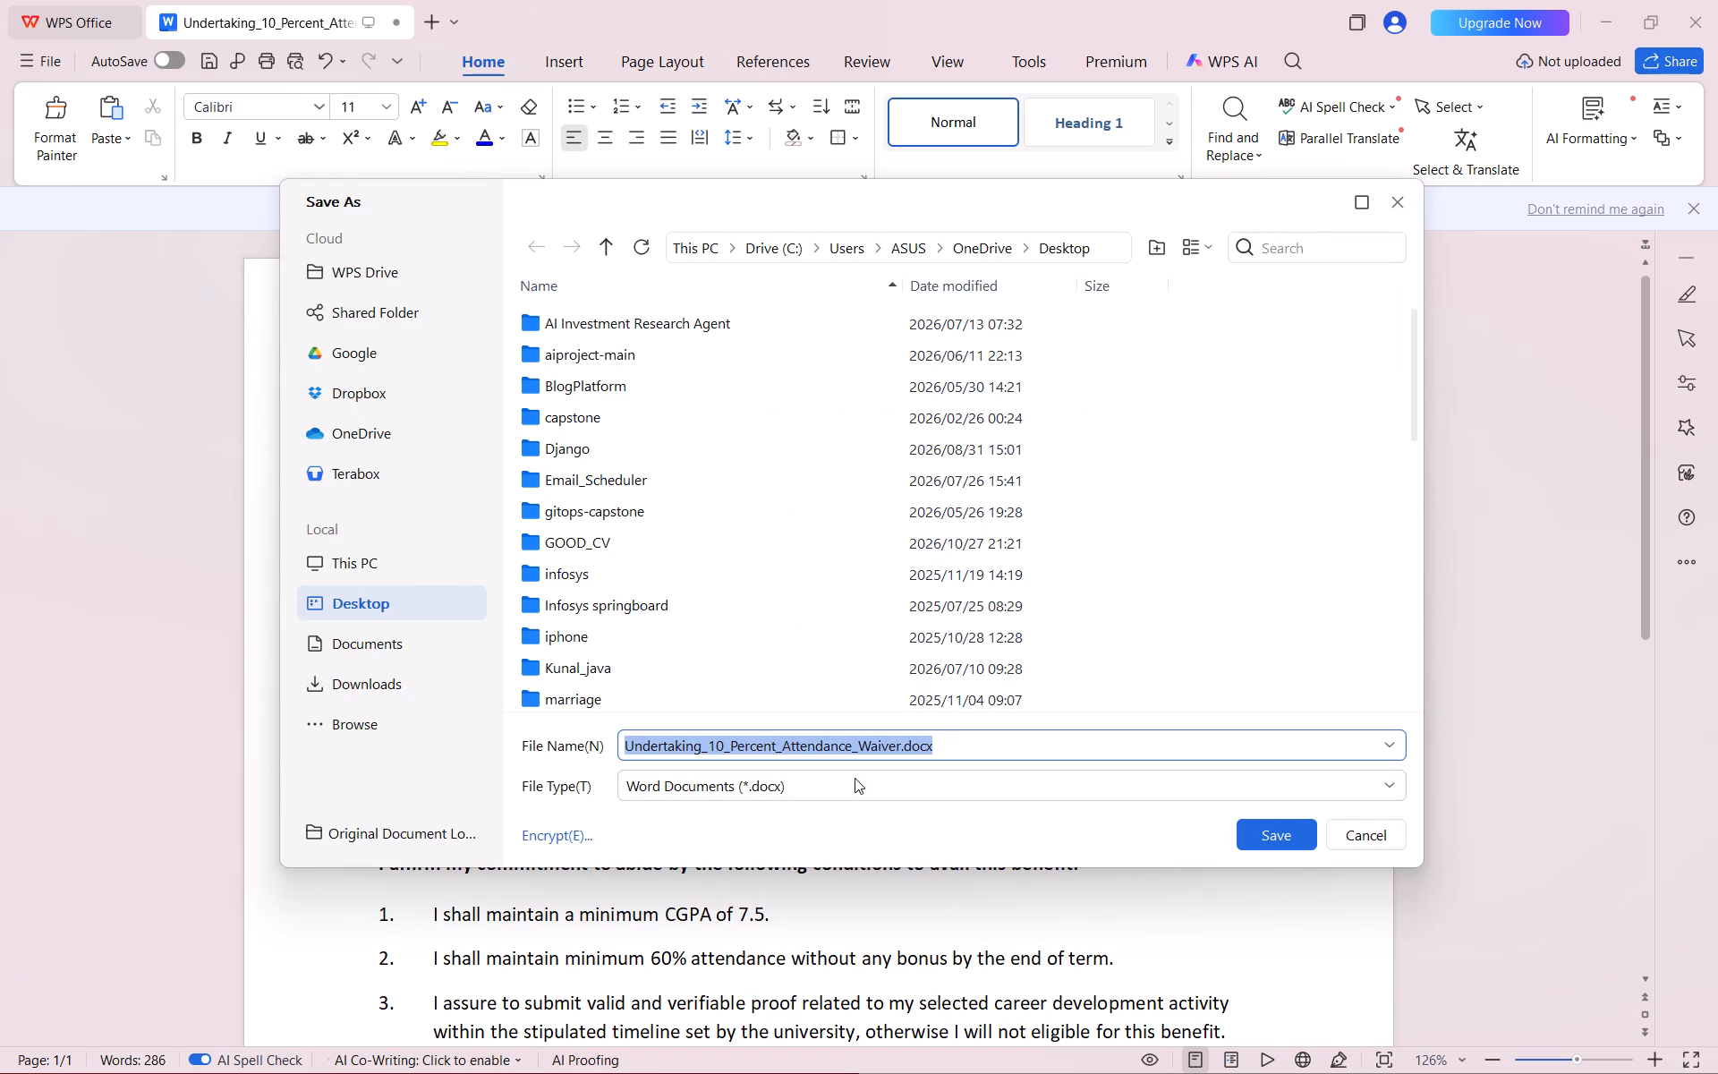
{"action": "key", "text": "BackSpace"}
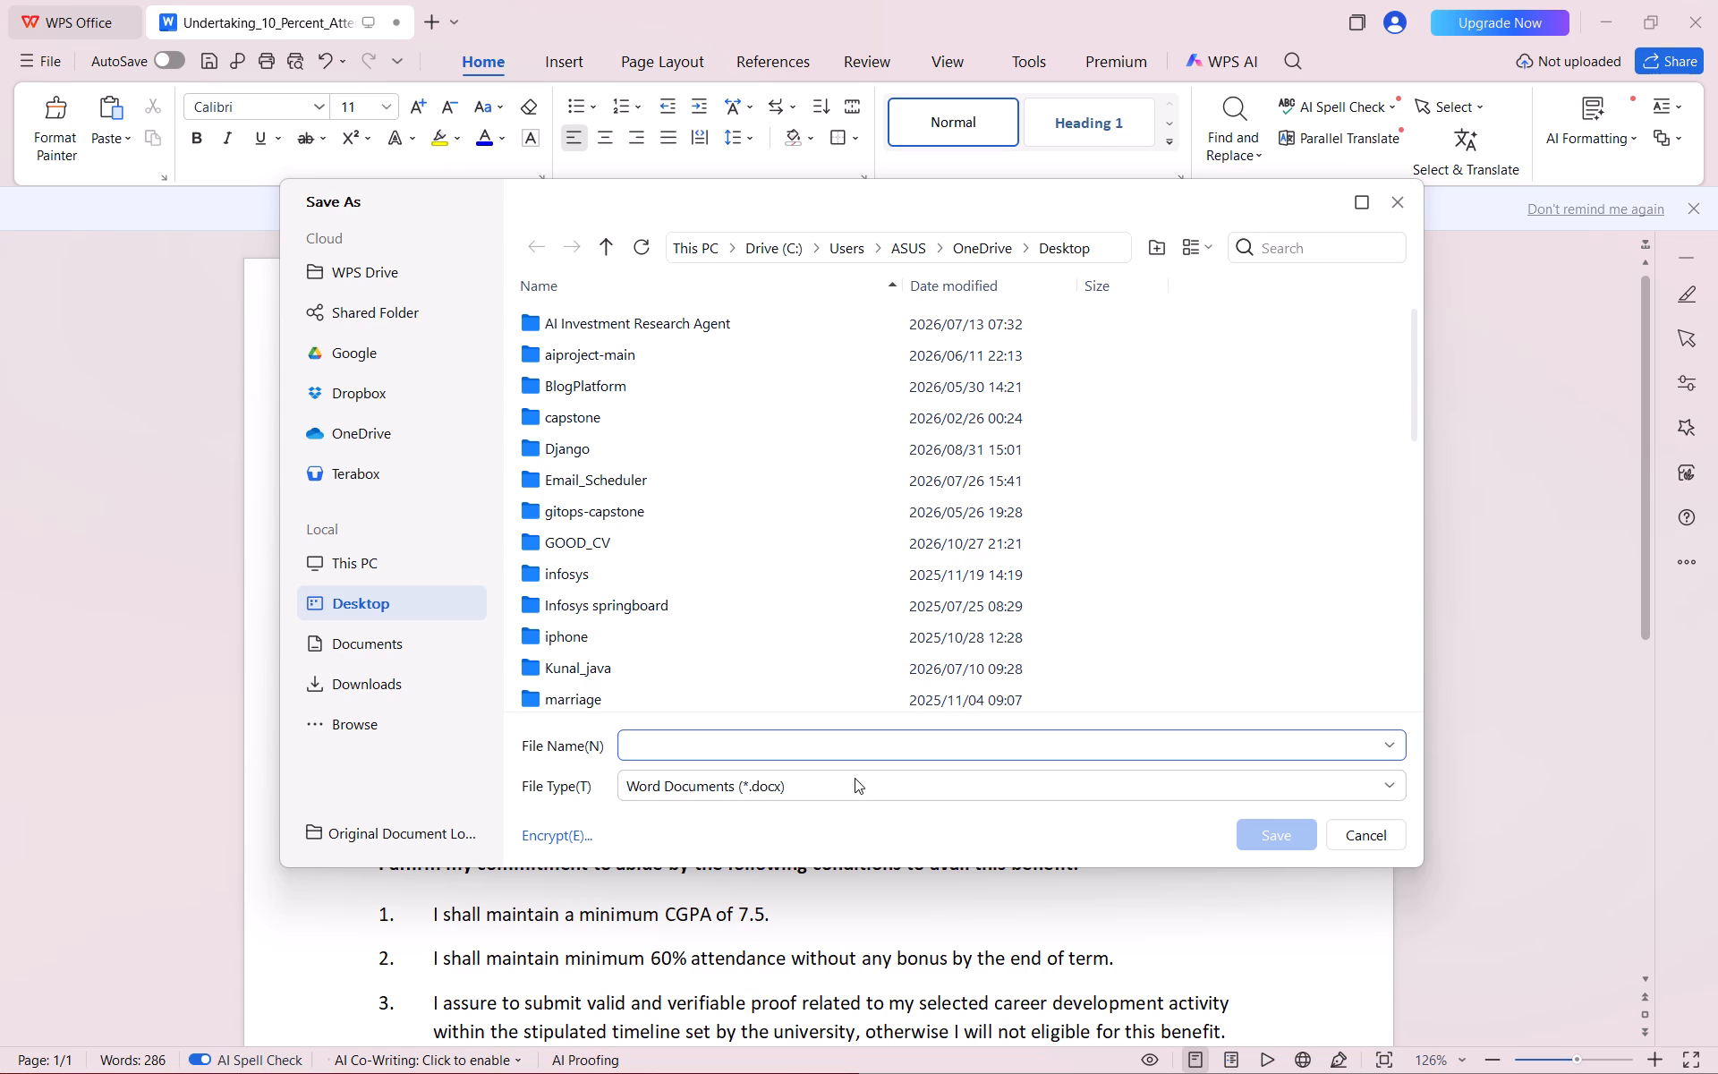
{"action": "type", "text": "Form"}
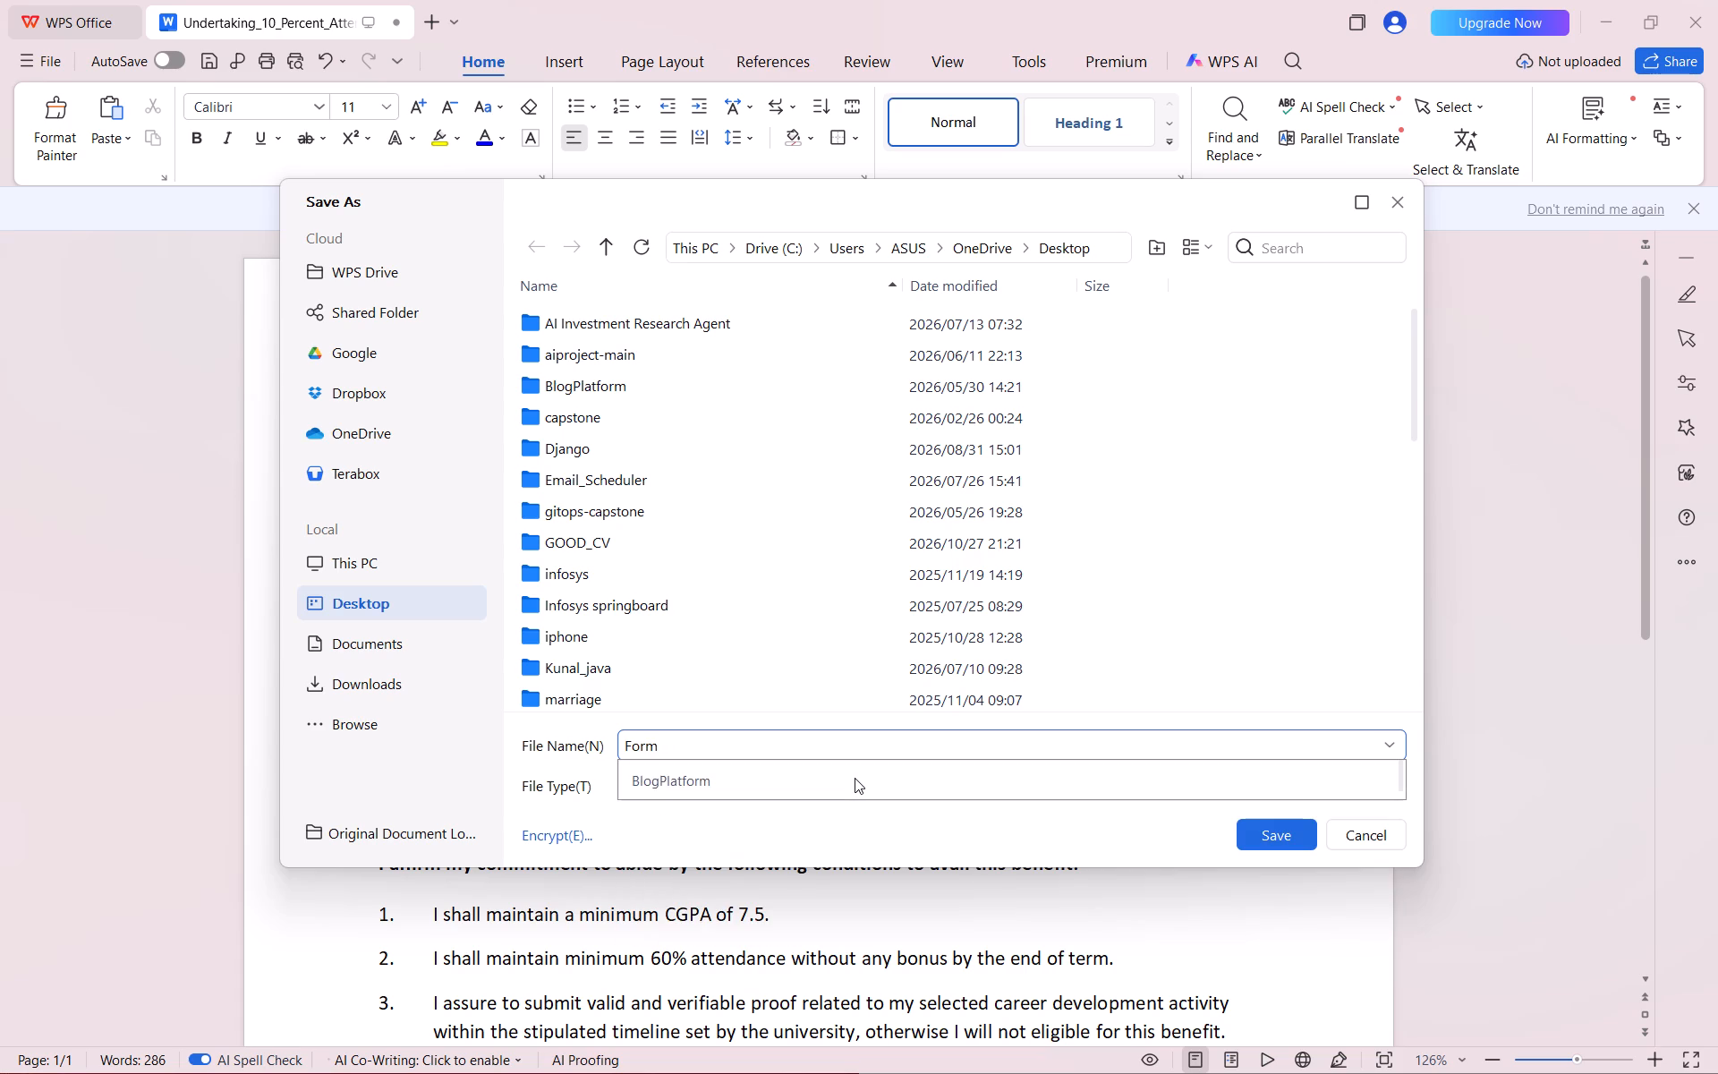
{"action": "left_click", "coordinate": [844, 737]}
{"action": "left_click", "coordinate": [780, 776]}
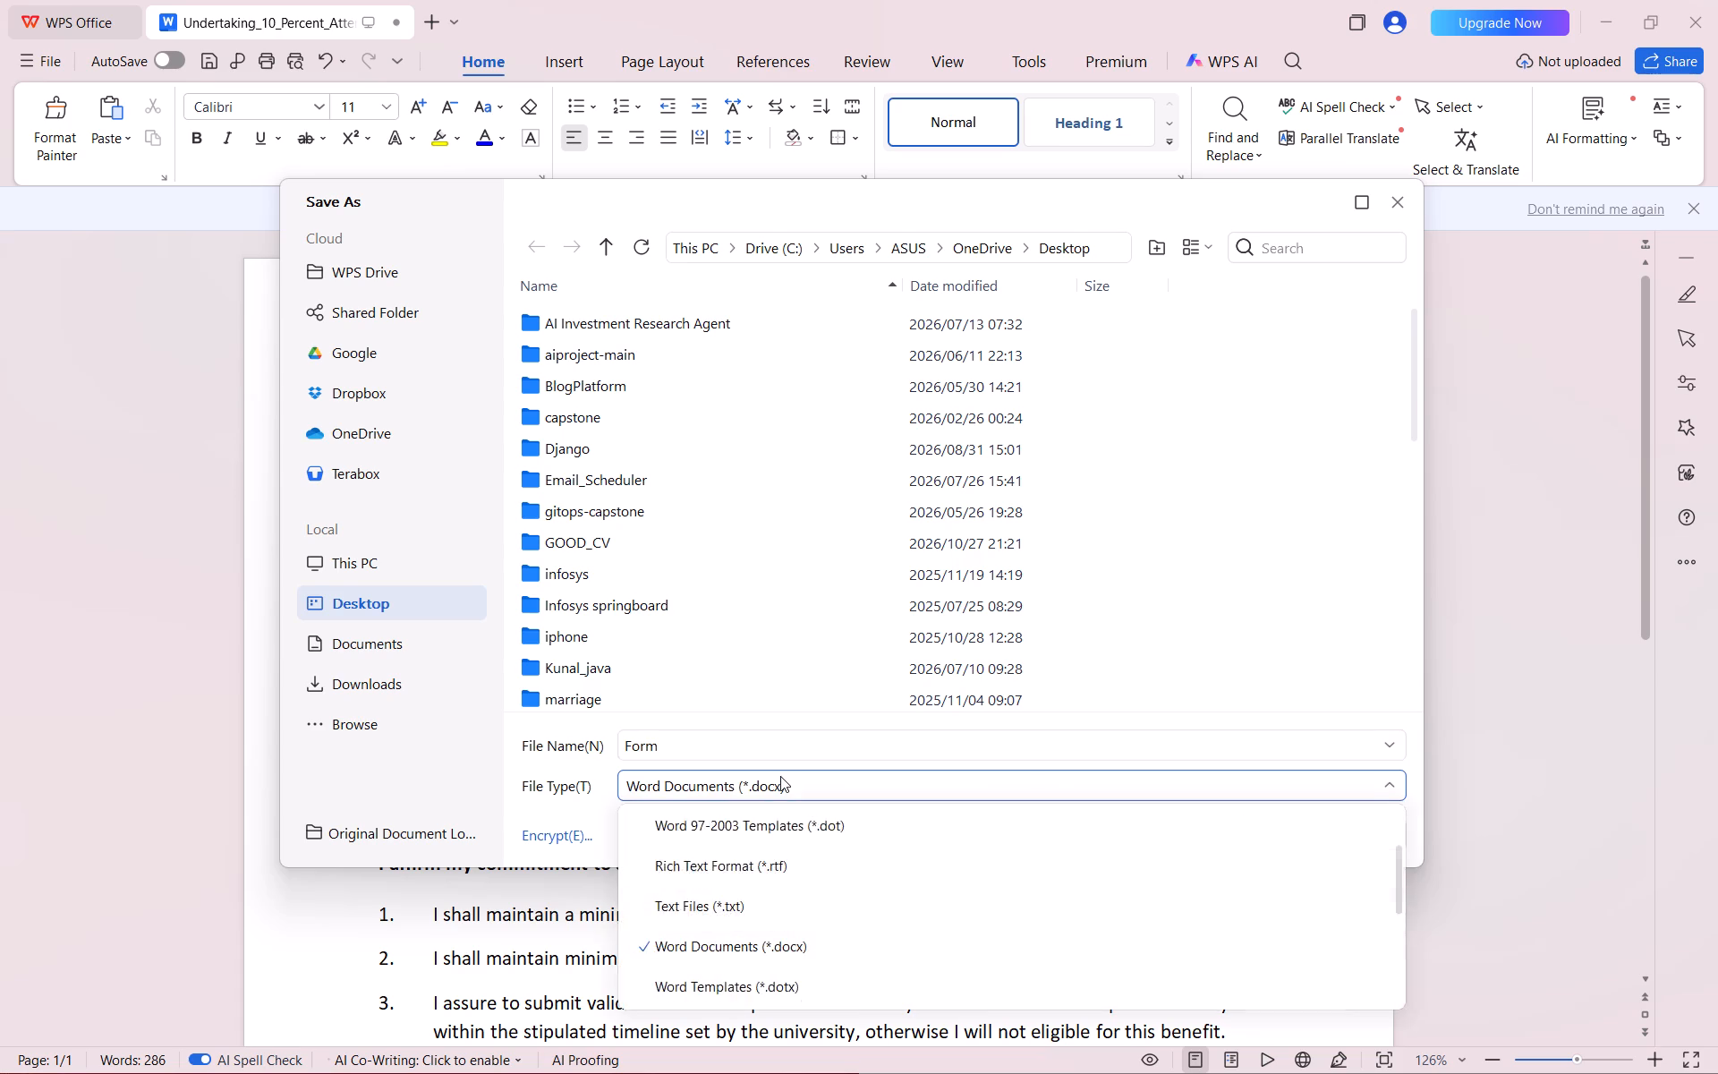
{"action": "scroll", "coordinate": [780, 776], "scroll_direction": "down", "scroll_amount": 20}
{"action": "scroll", "coordinate": [780, 776], "scroll_direction": "down", "scroll_amount": 20}
{"action": "scroll", "coordinate": [780, 776], "scroll_direction": "down", "scroll_amount": 2}
{"action": "left_click", "coordinate": [390, 618]}
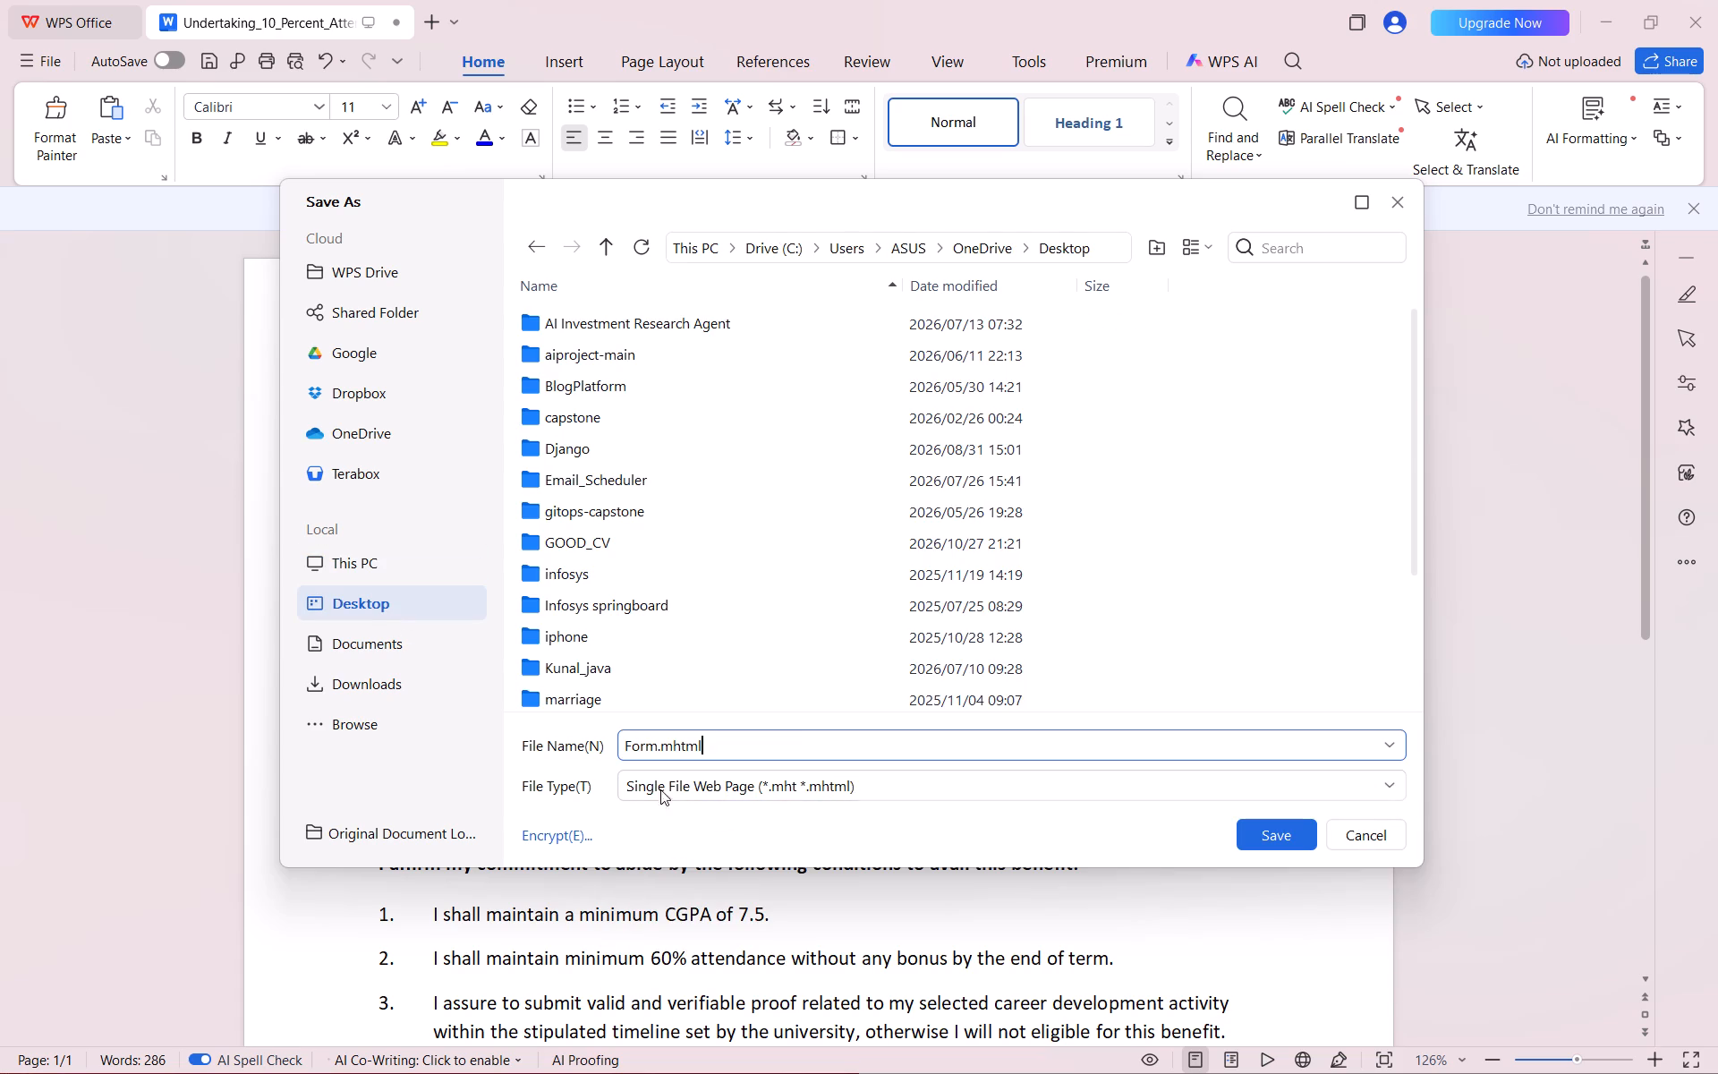
{"action": "left_click", "coordinate": [751, 801]}
{"action": "scroll", "coordinate": [751, 801], "scroll_direction": "down", "scroll_amount": 2}
{"action": "left_click", "coordinate": [772, 789]}
{"action": "scroll", "coordinate": [772, 789], "scroll_direction": "down", "scroll_amount": 11}
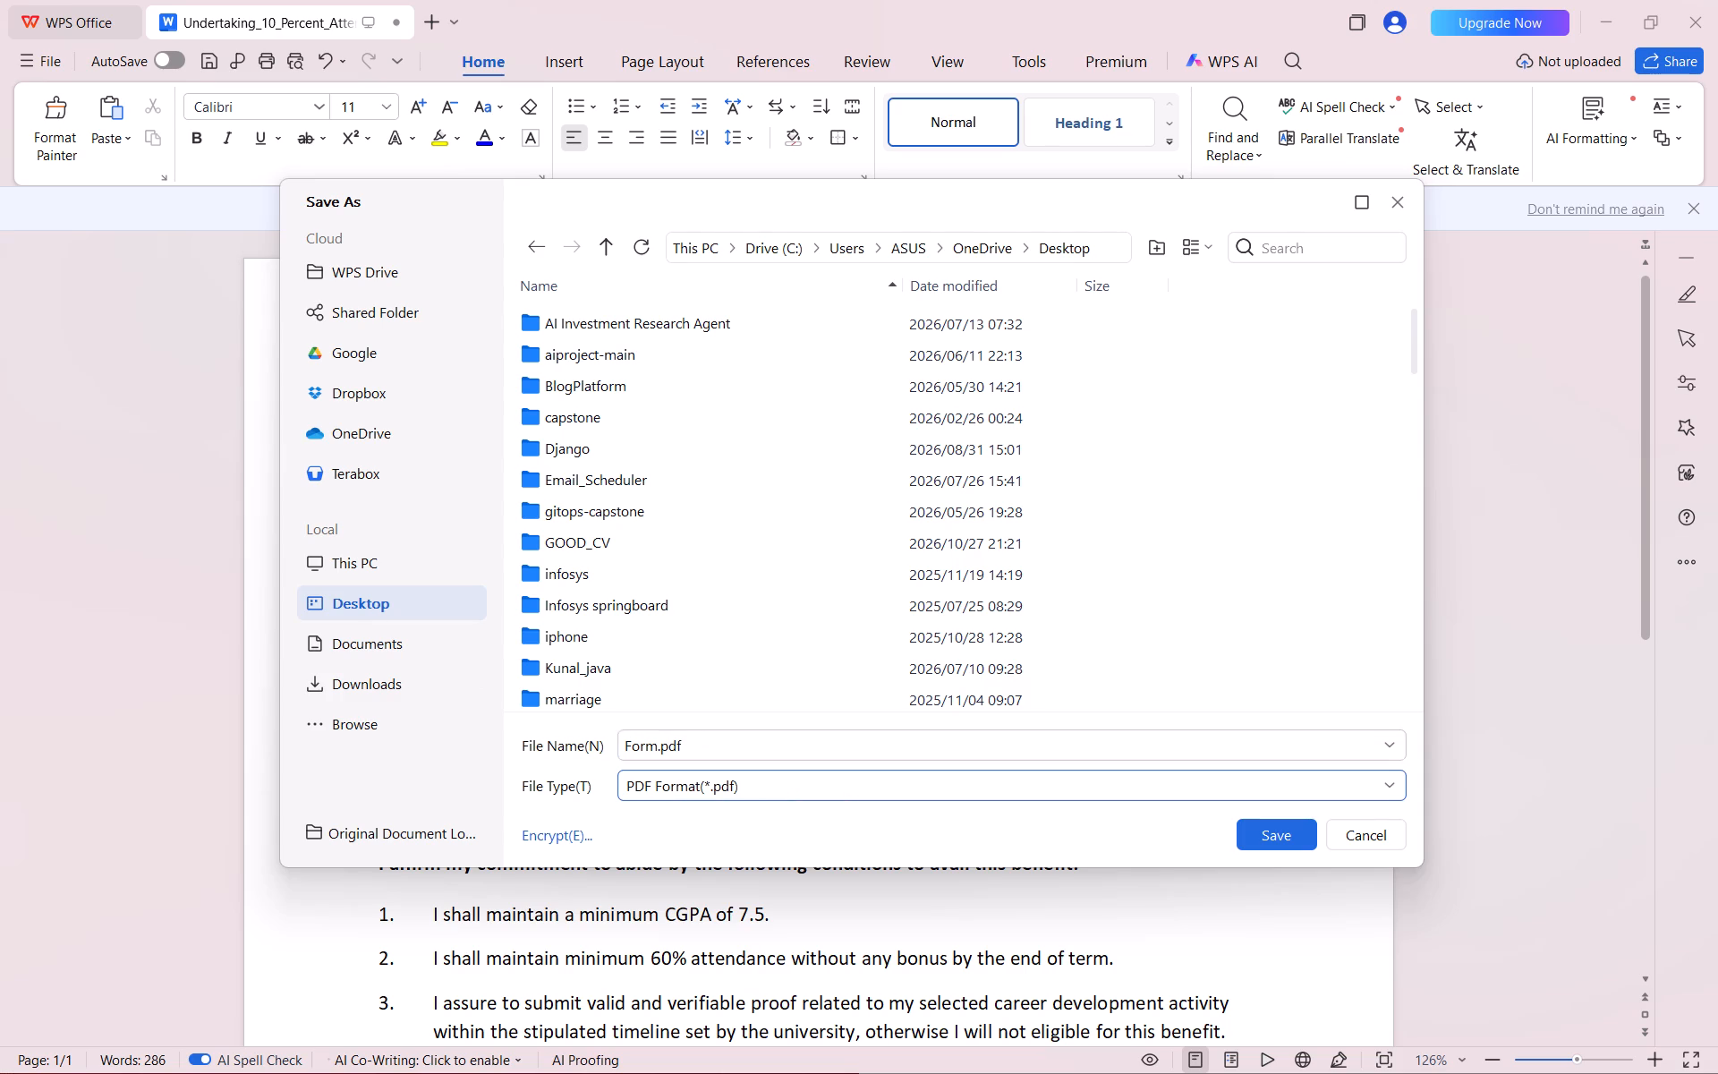
{"action": "left_click", "coordinate": [1262, 834]}
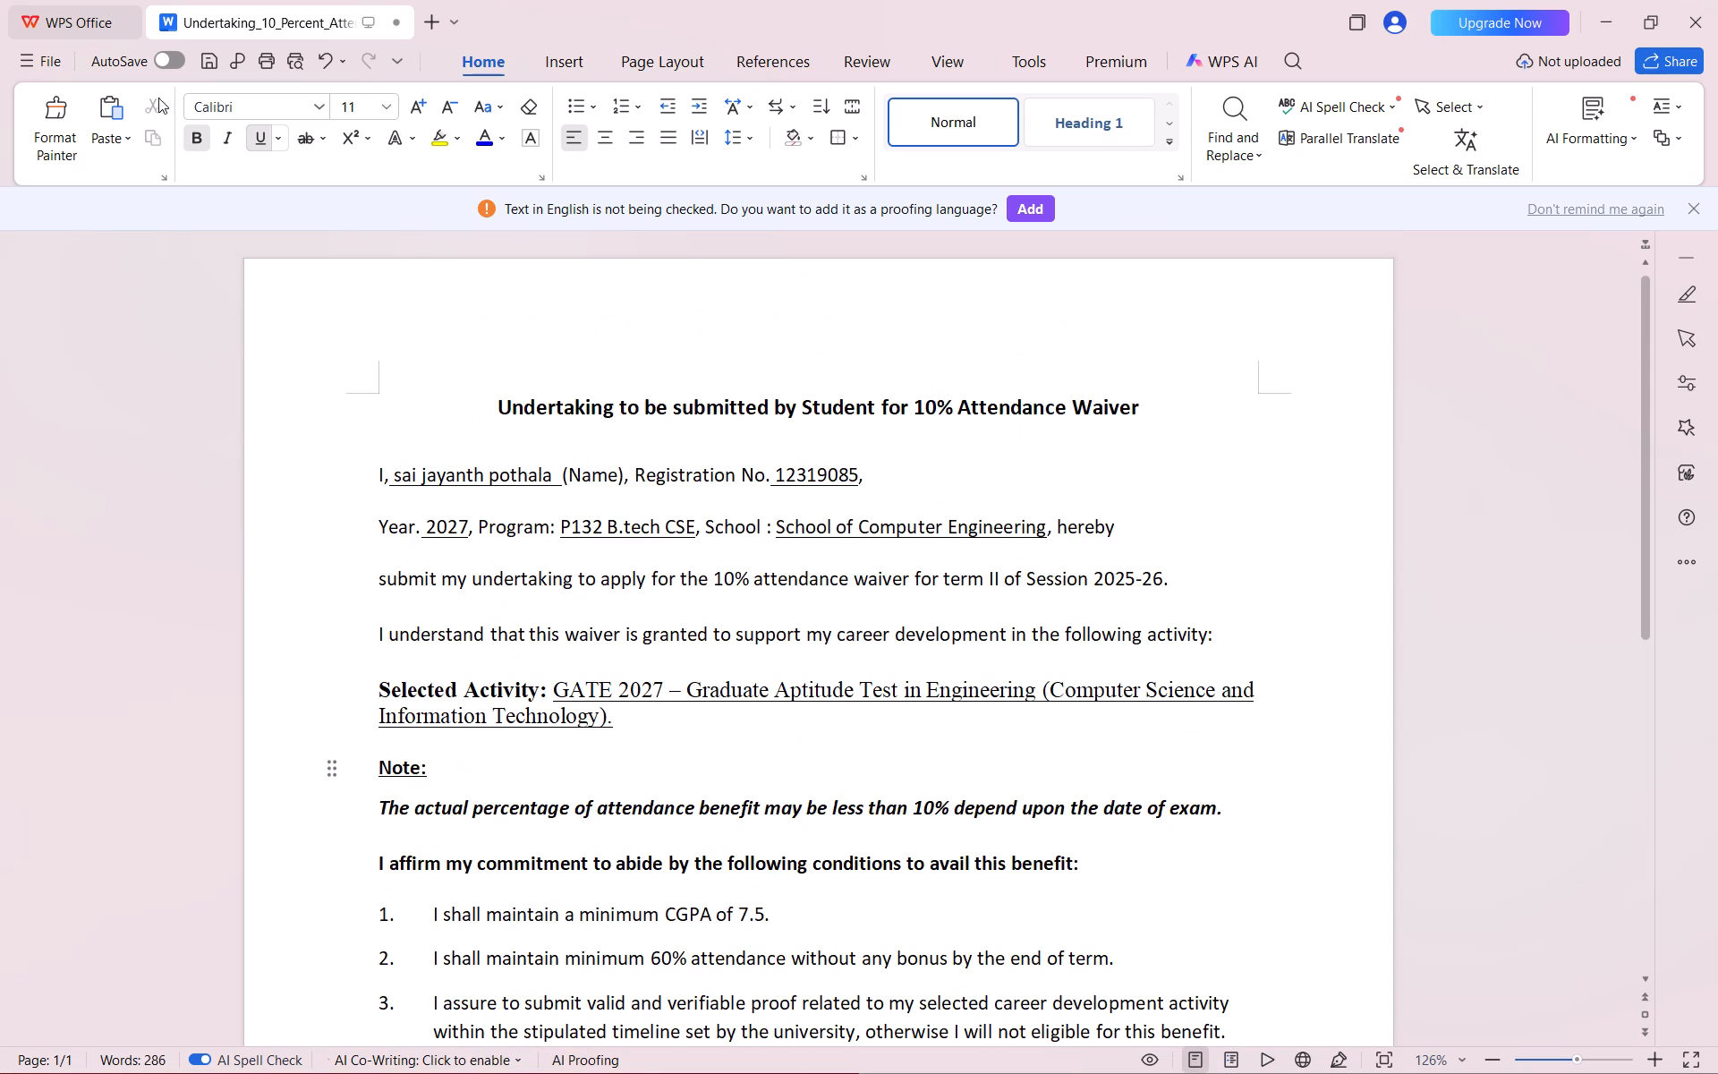
Close the completed undertaking document in WPS, saving its changes.
{"action": "left_click", "coordinate": [38, 49]}
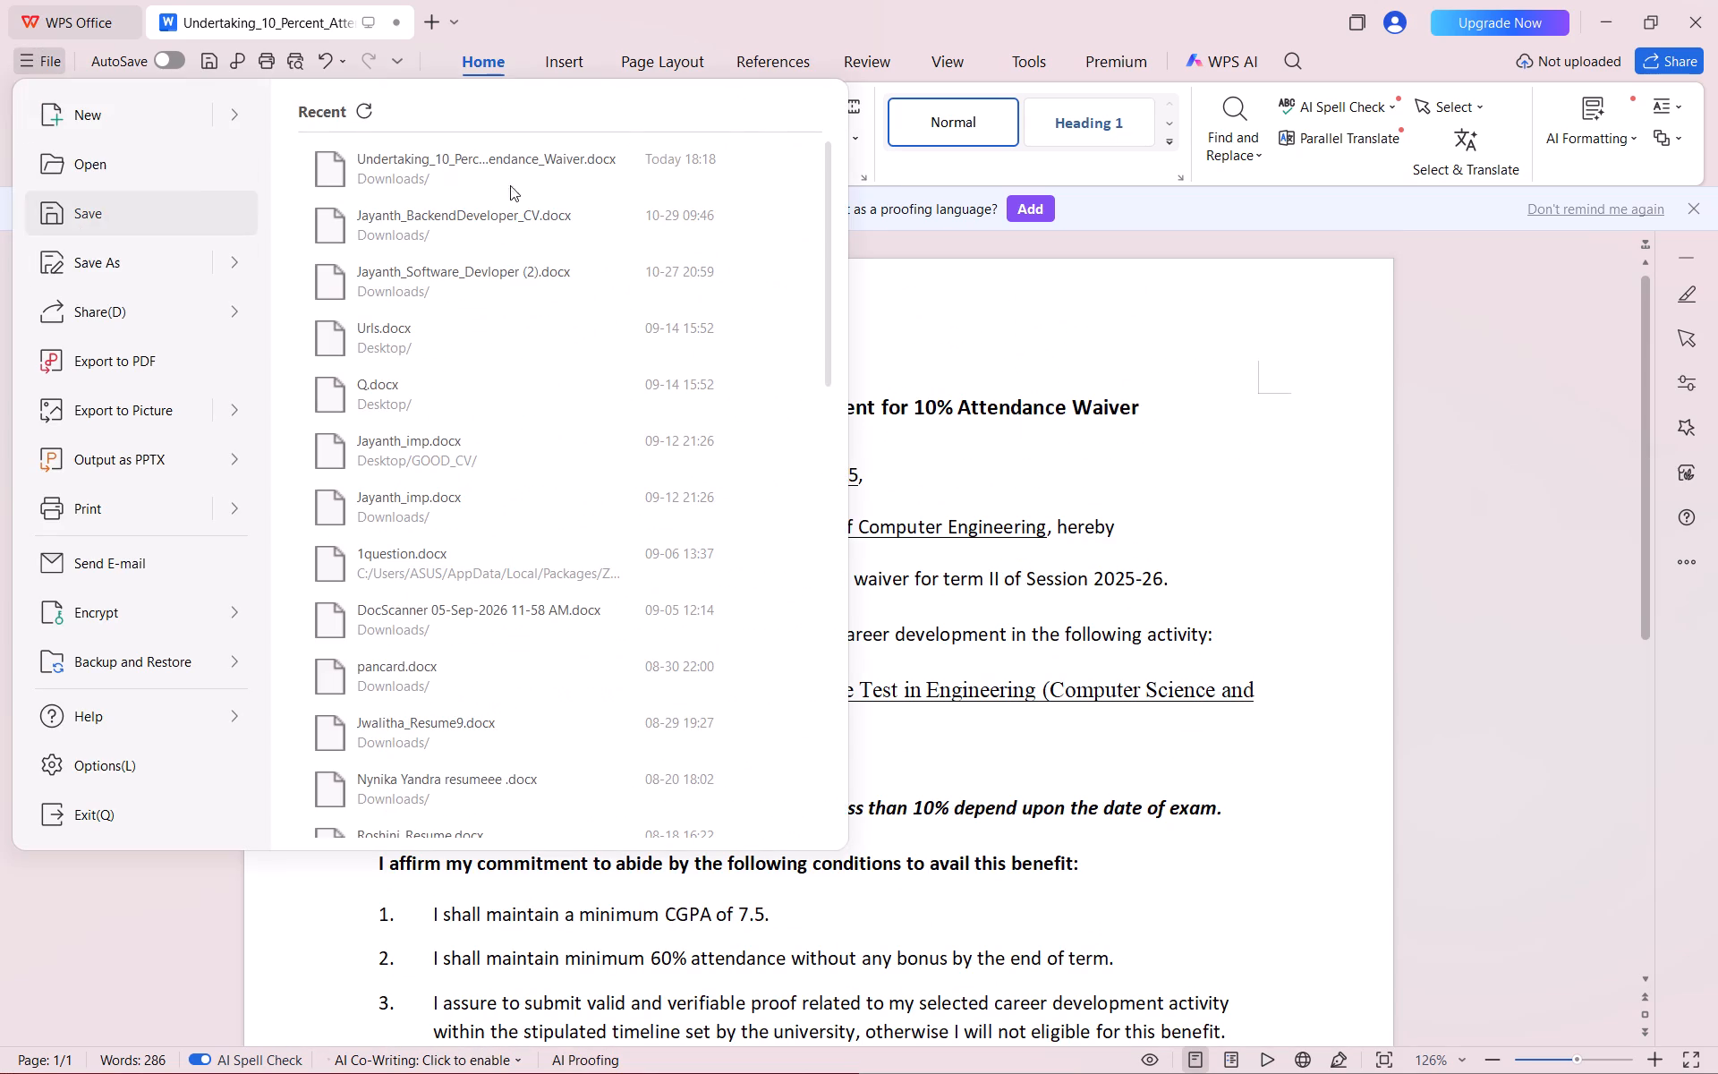
{"action": "left_click", "coordinate": [1410, 635]}
{"action": "left_click", "coordinate": [1717, 3]}
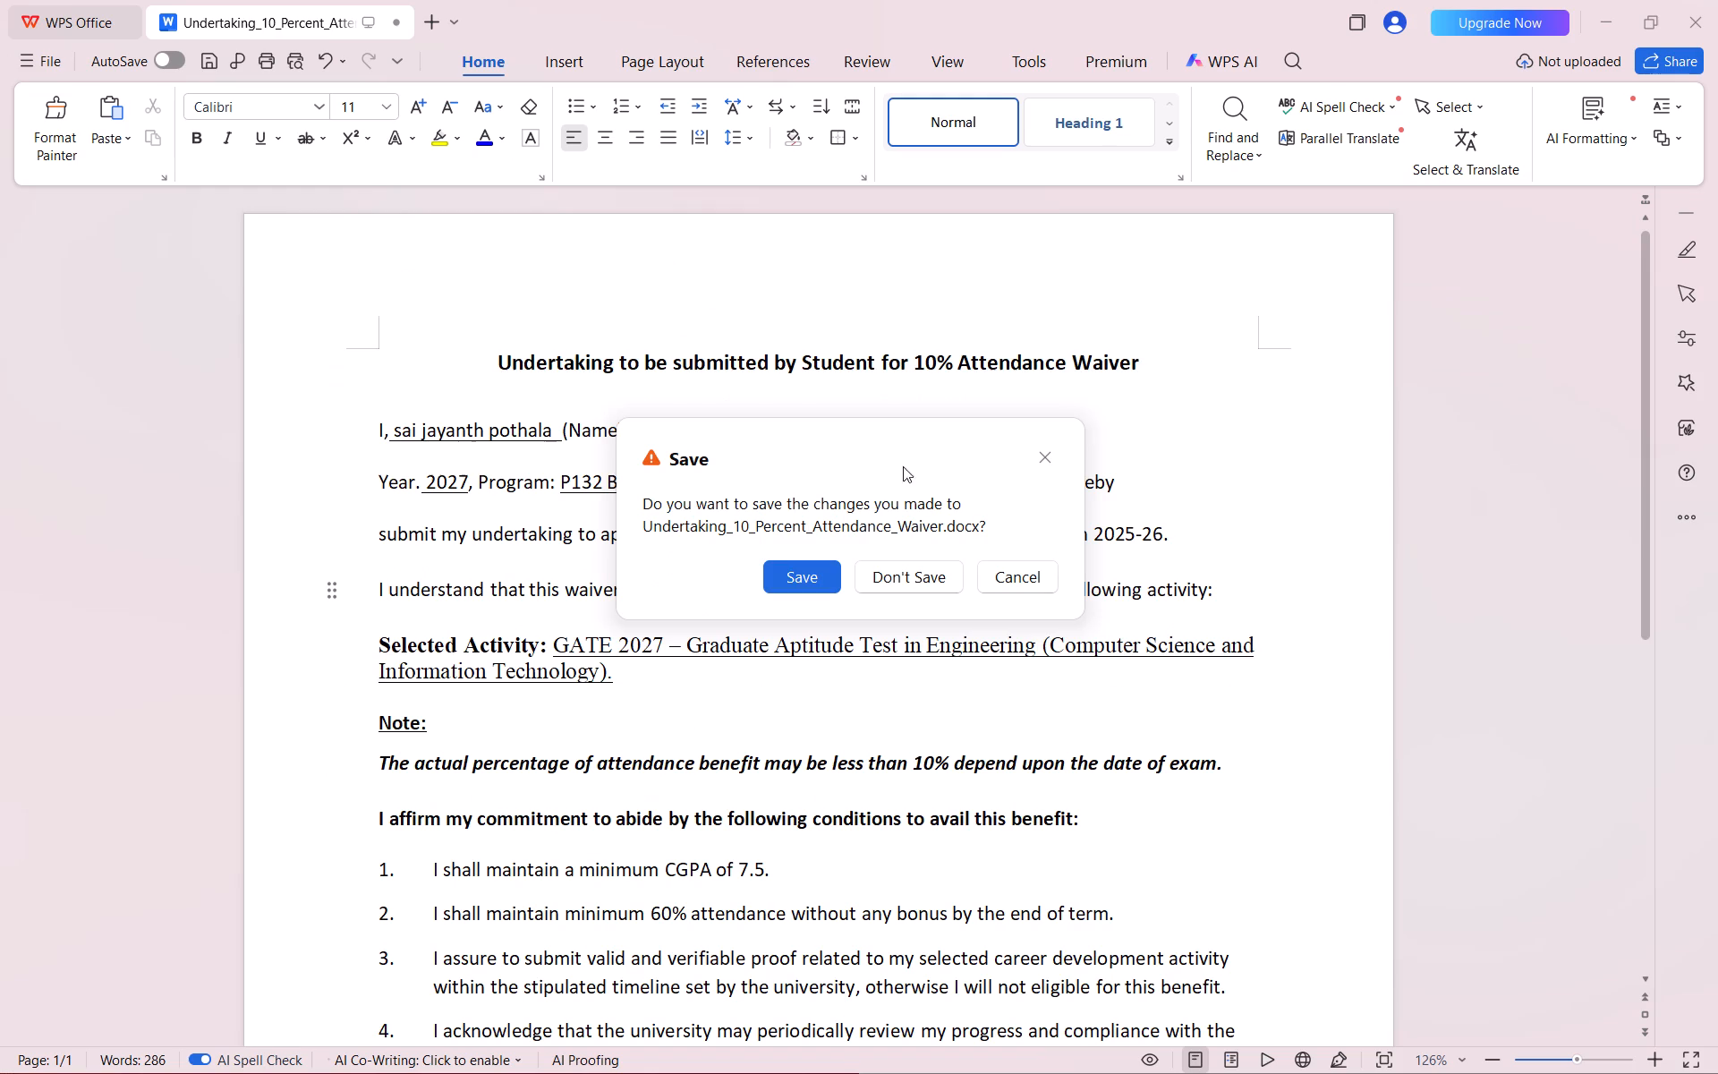
{"action": "left_click", "coordinate": [816, 585]}
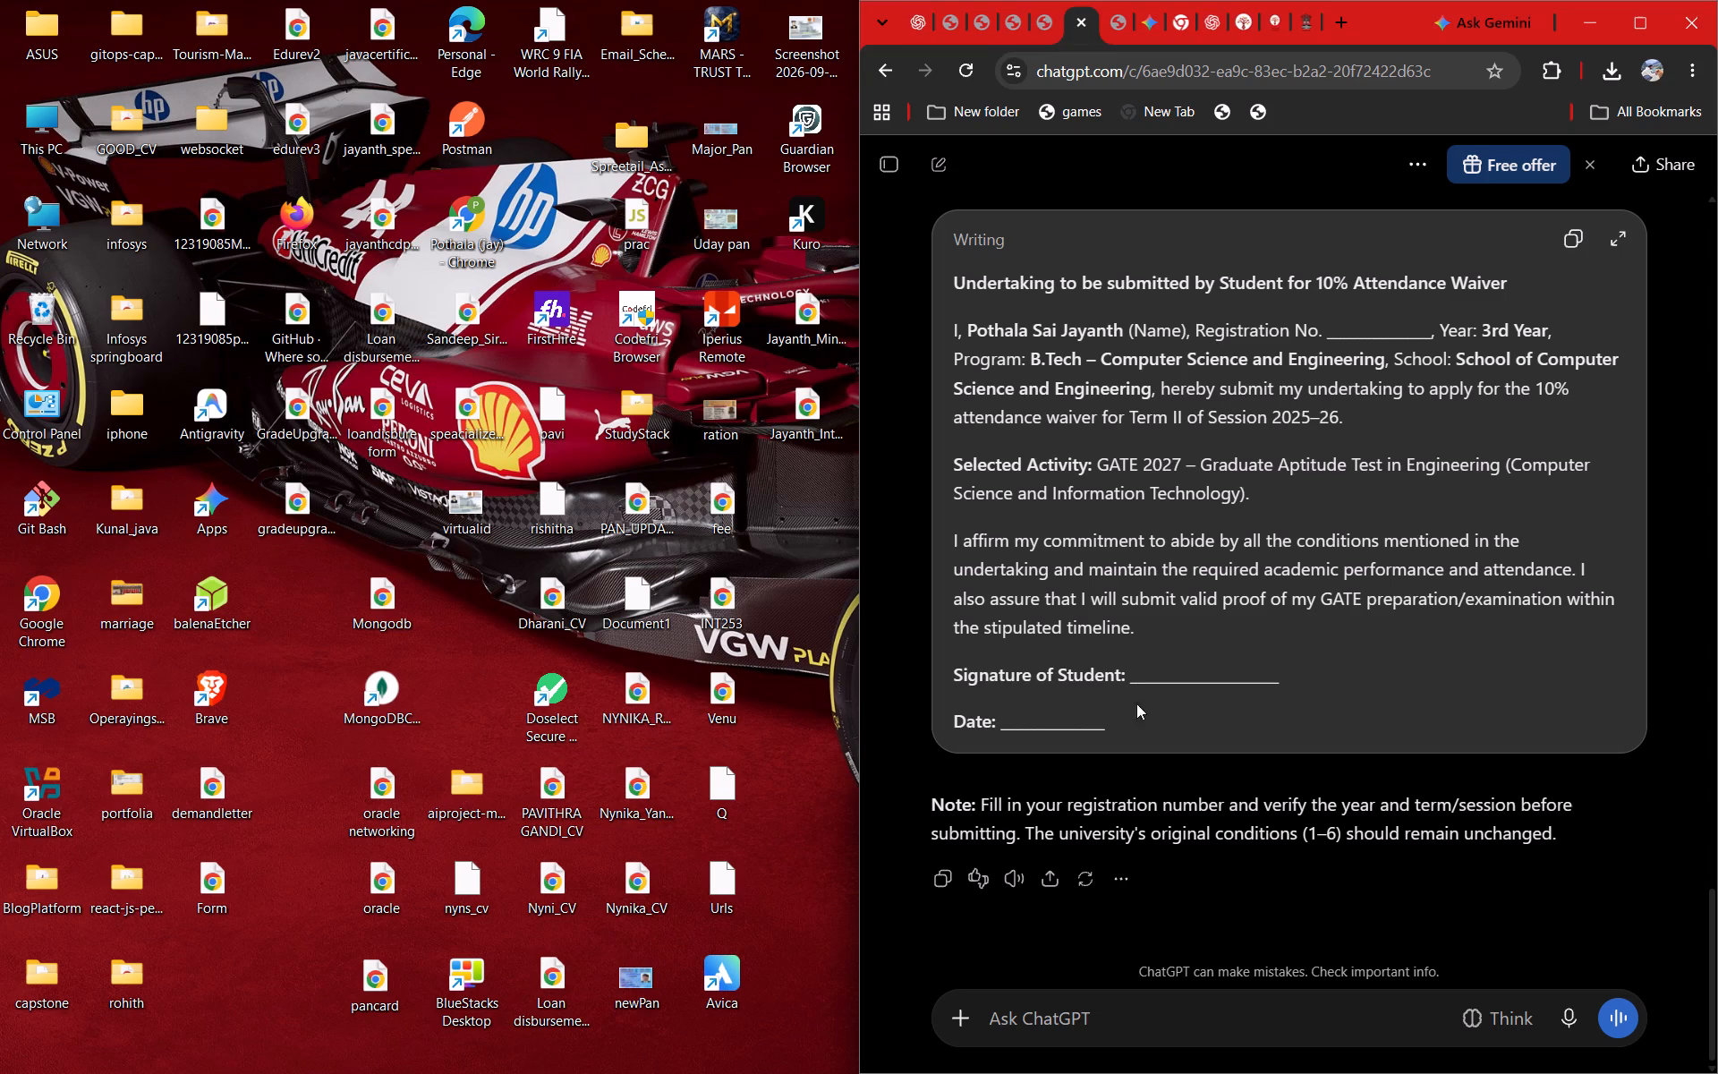
Maximize the Chrome window and return to the Edu-Revolution attendance relaxation application form.
{"action": "left_click", "coordinate": [1645, 28]}
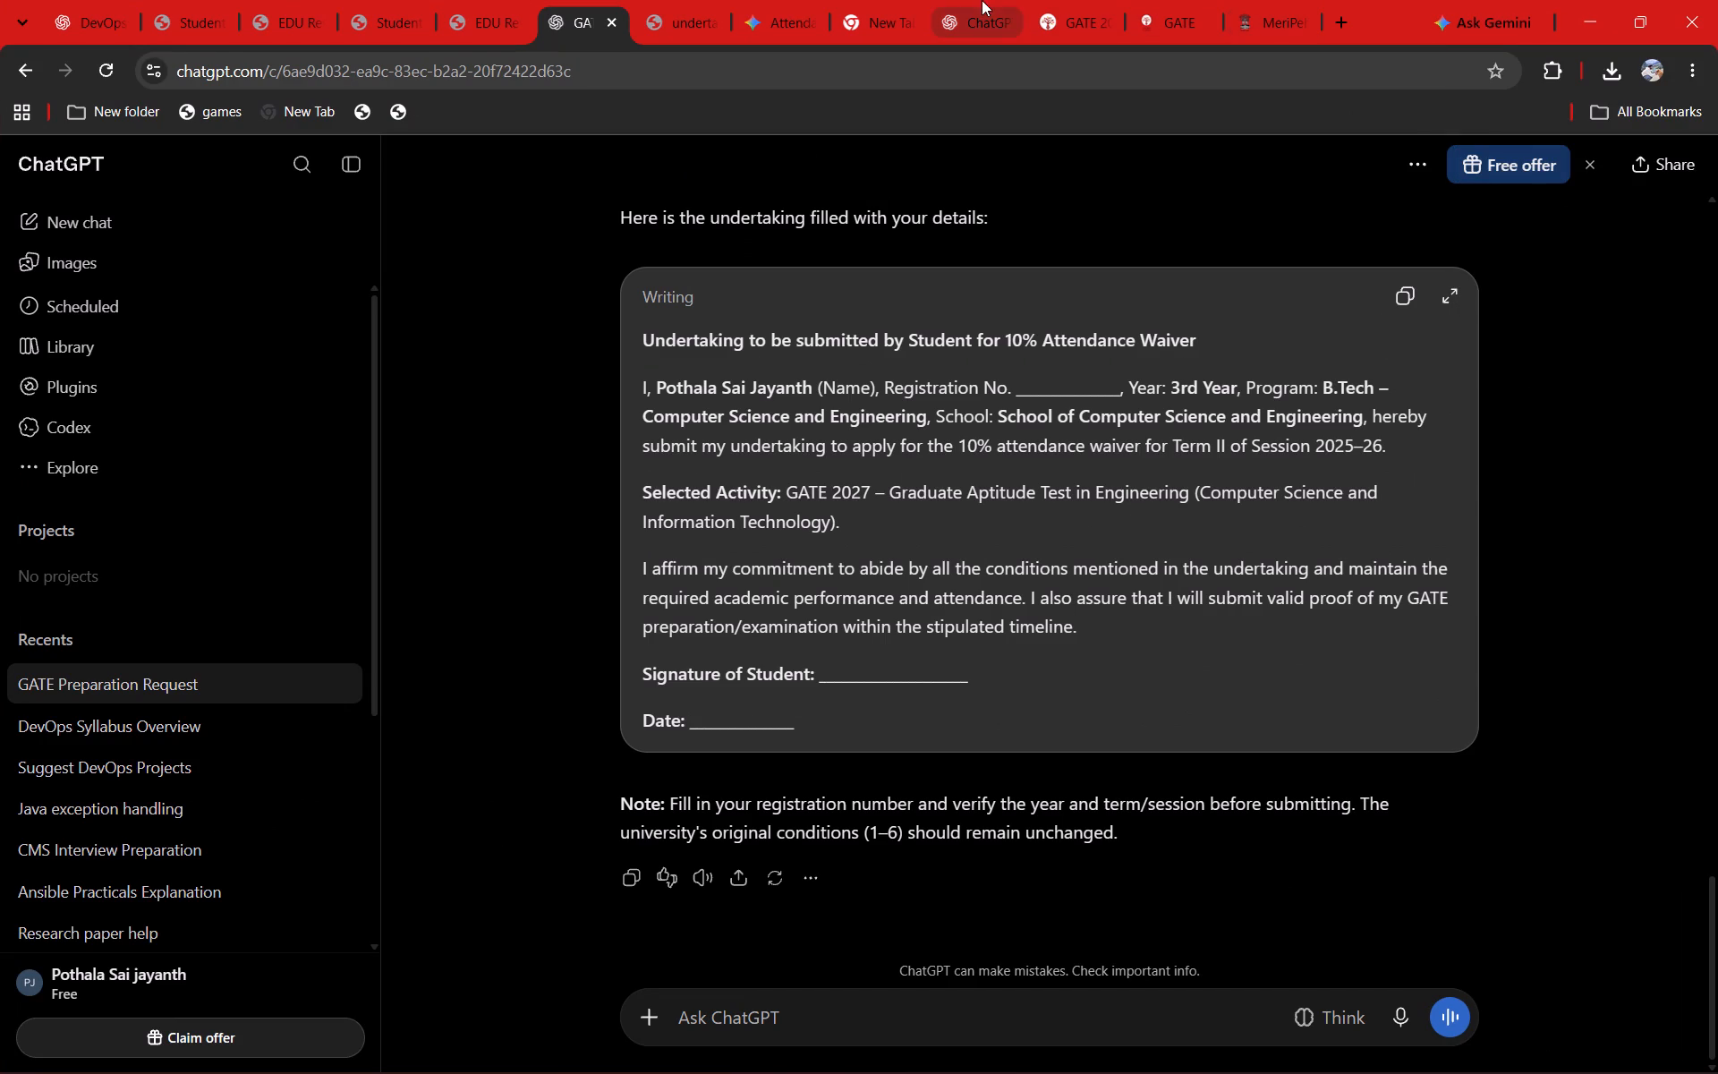
{"action": "left_click", "coordinate": [679, 0]}
{"action": "left_click", "coordinate": [457, 0]}
{"action": "left_click", "coordinate": [384, 0]}
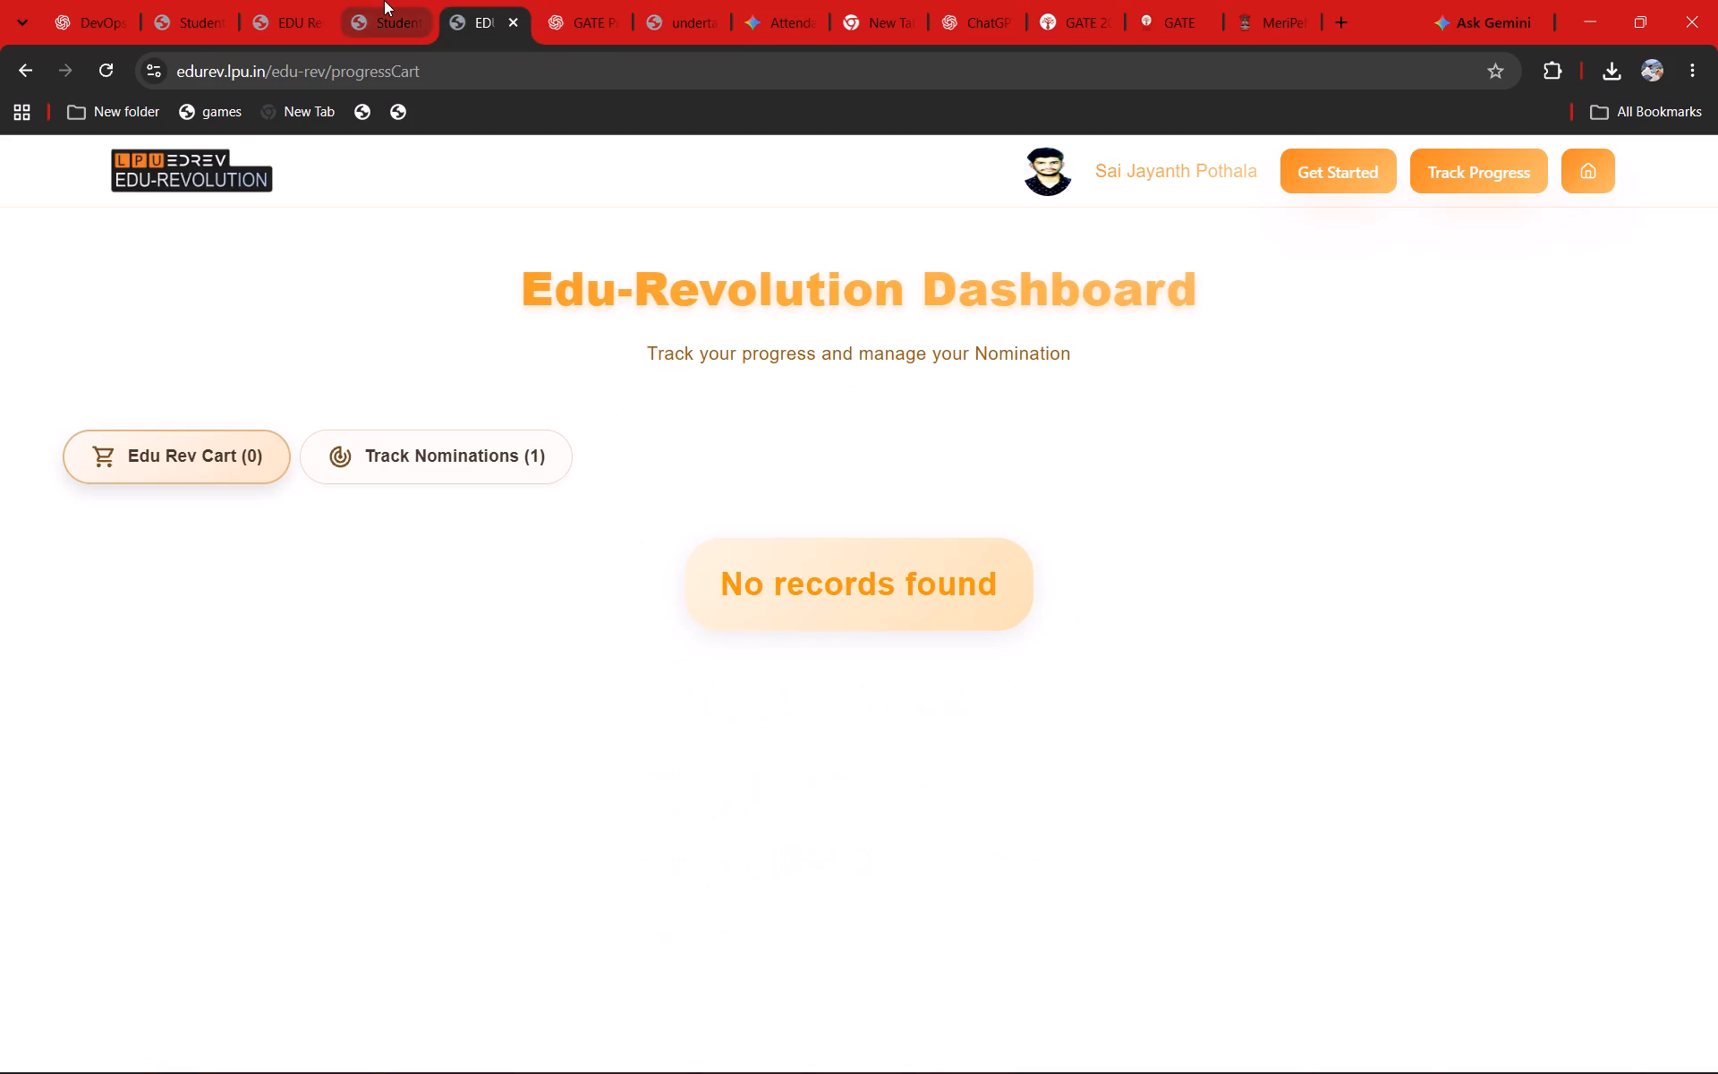
{"action": "left_click", "coordinate": [320, 0]}
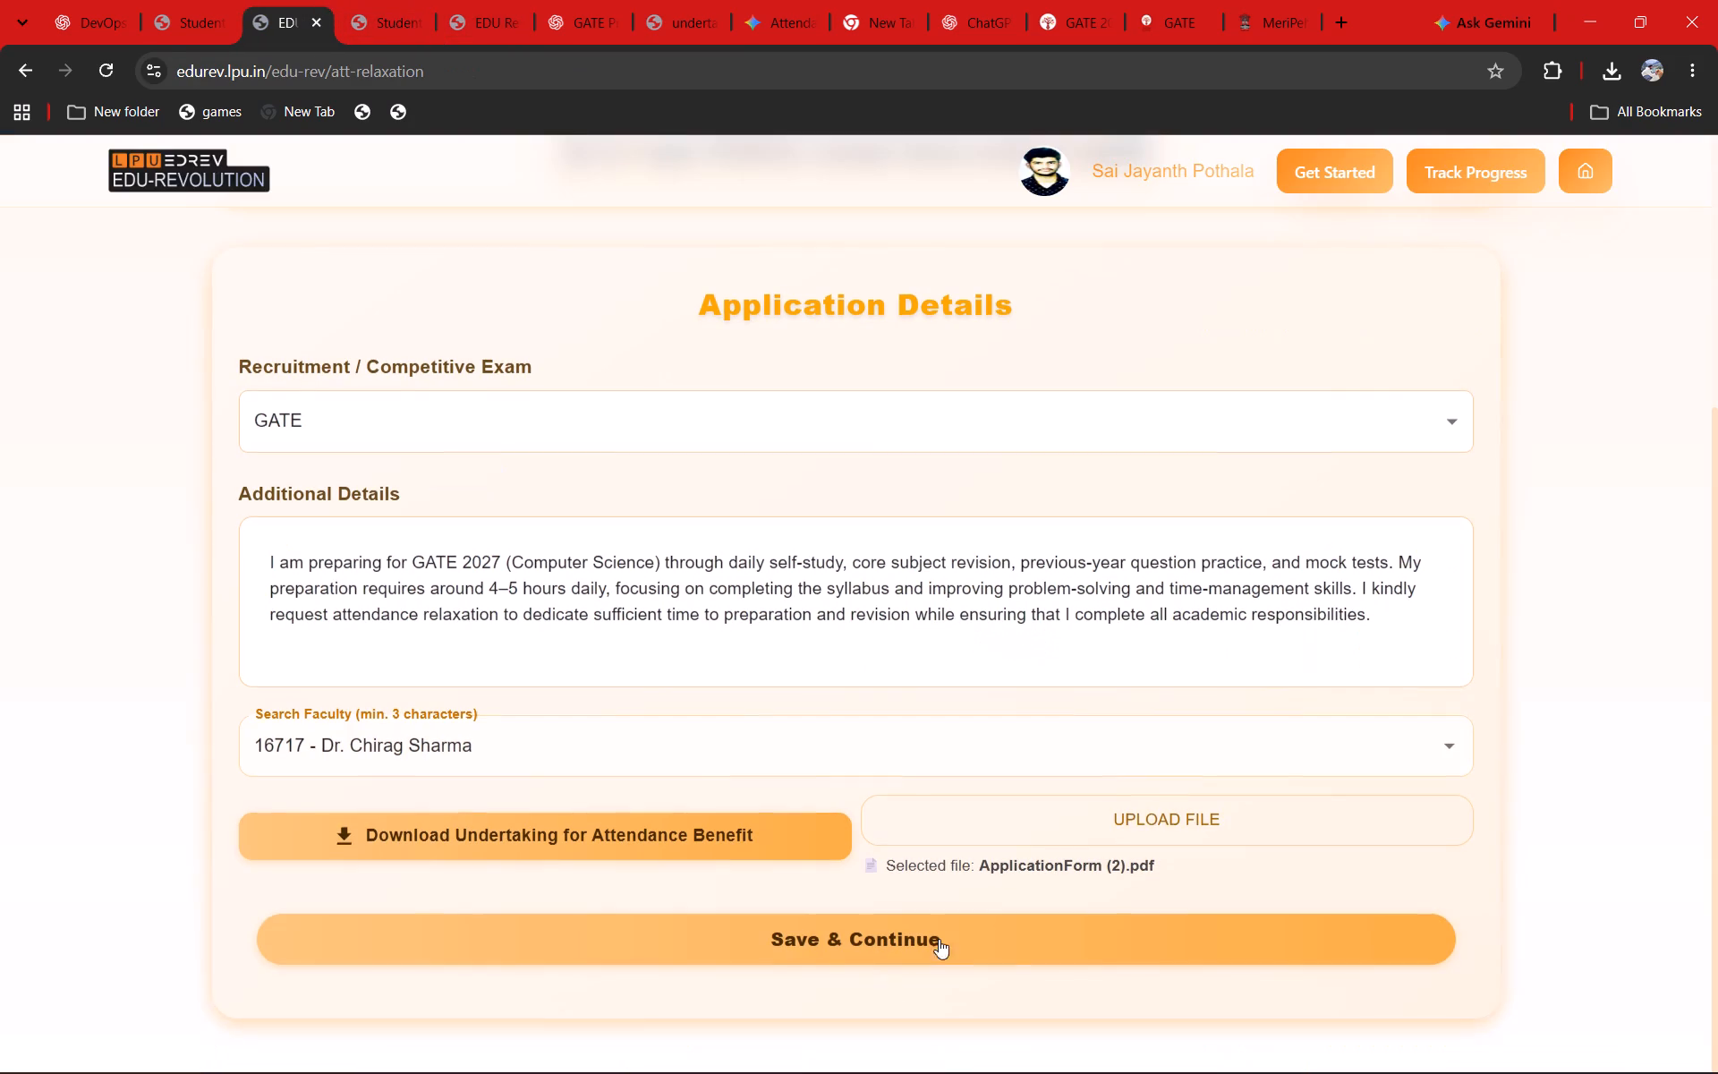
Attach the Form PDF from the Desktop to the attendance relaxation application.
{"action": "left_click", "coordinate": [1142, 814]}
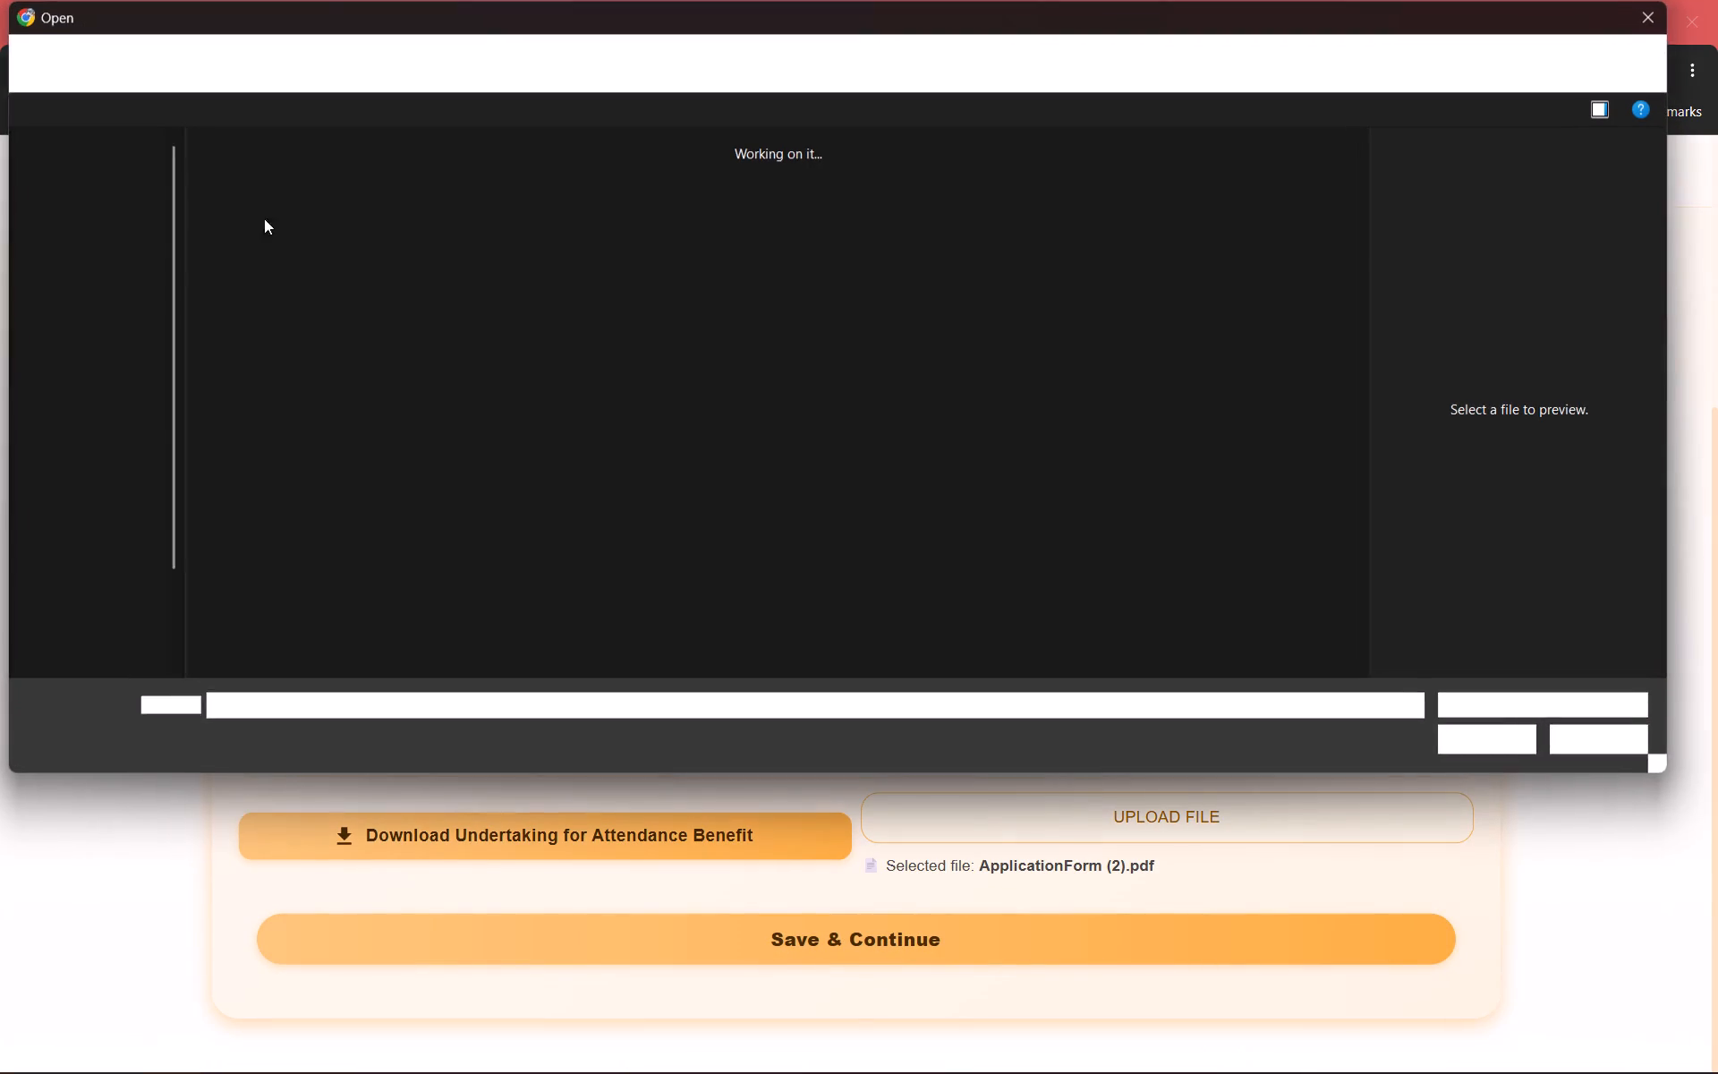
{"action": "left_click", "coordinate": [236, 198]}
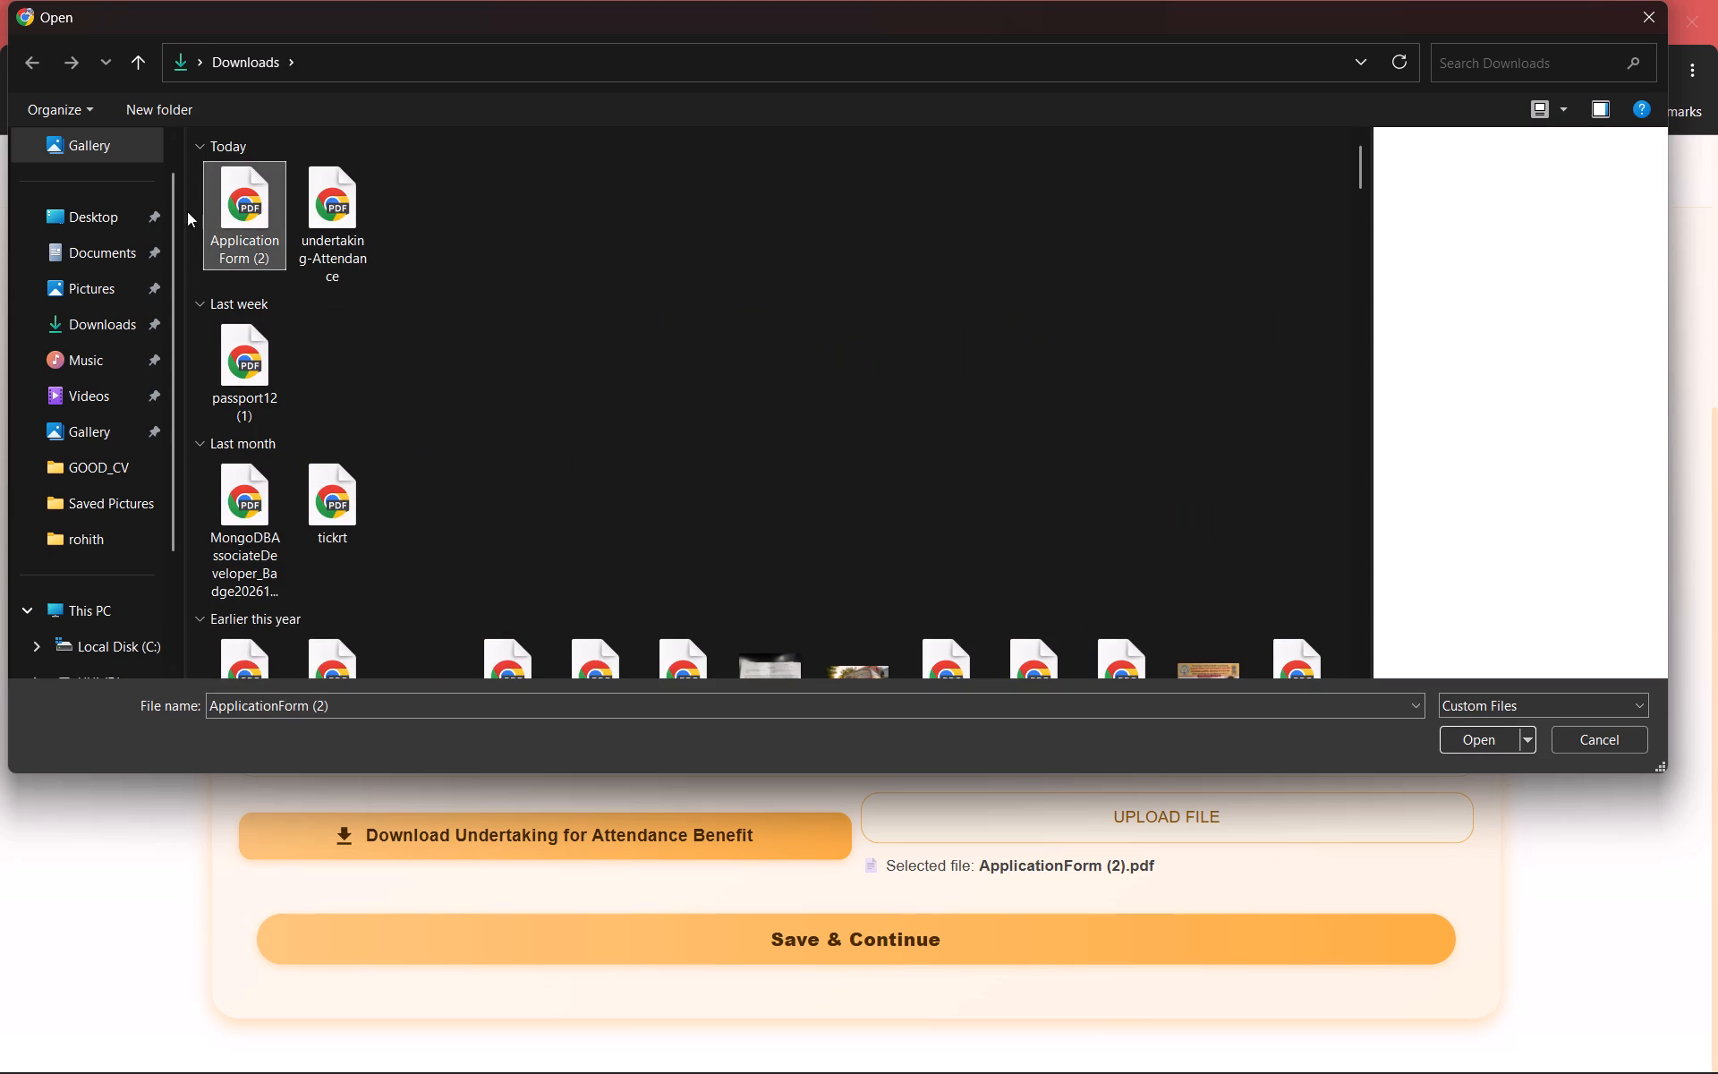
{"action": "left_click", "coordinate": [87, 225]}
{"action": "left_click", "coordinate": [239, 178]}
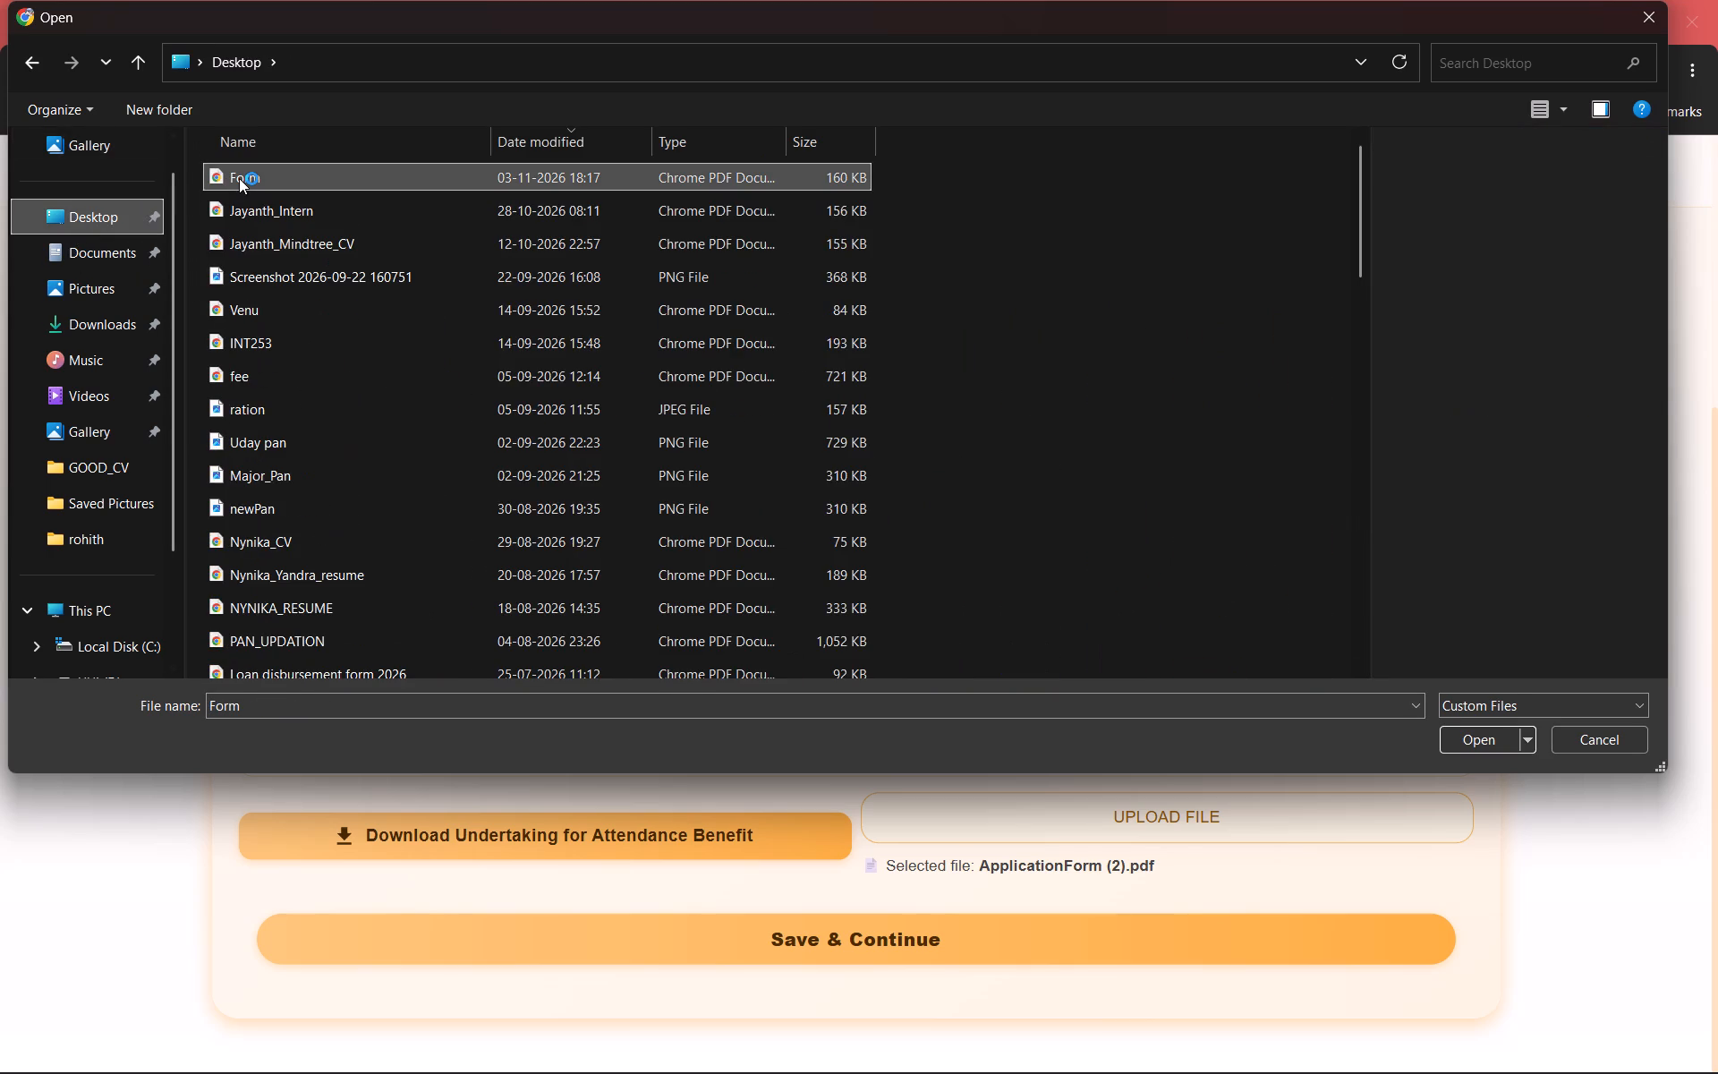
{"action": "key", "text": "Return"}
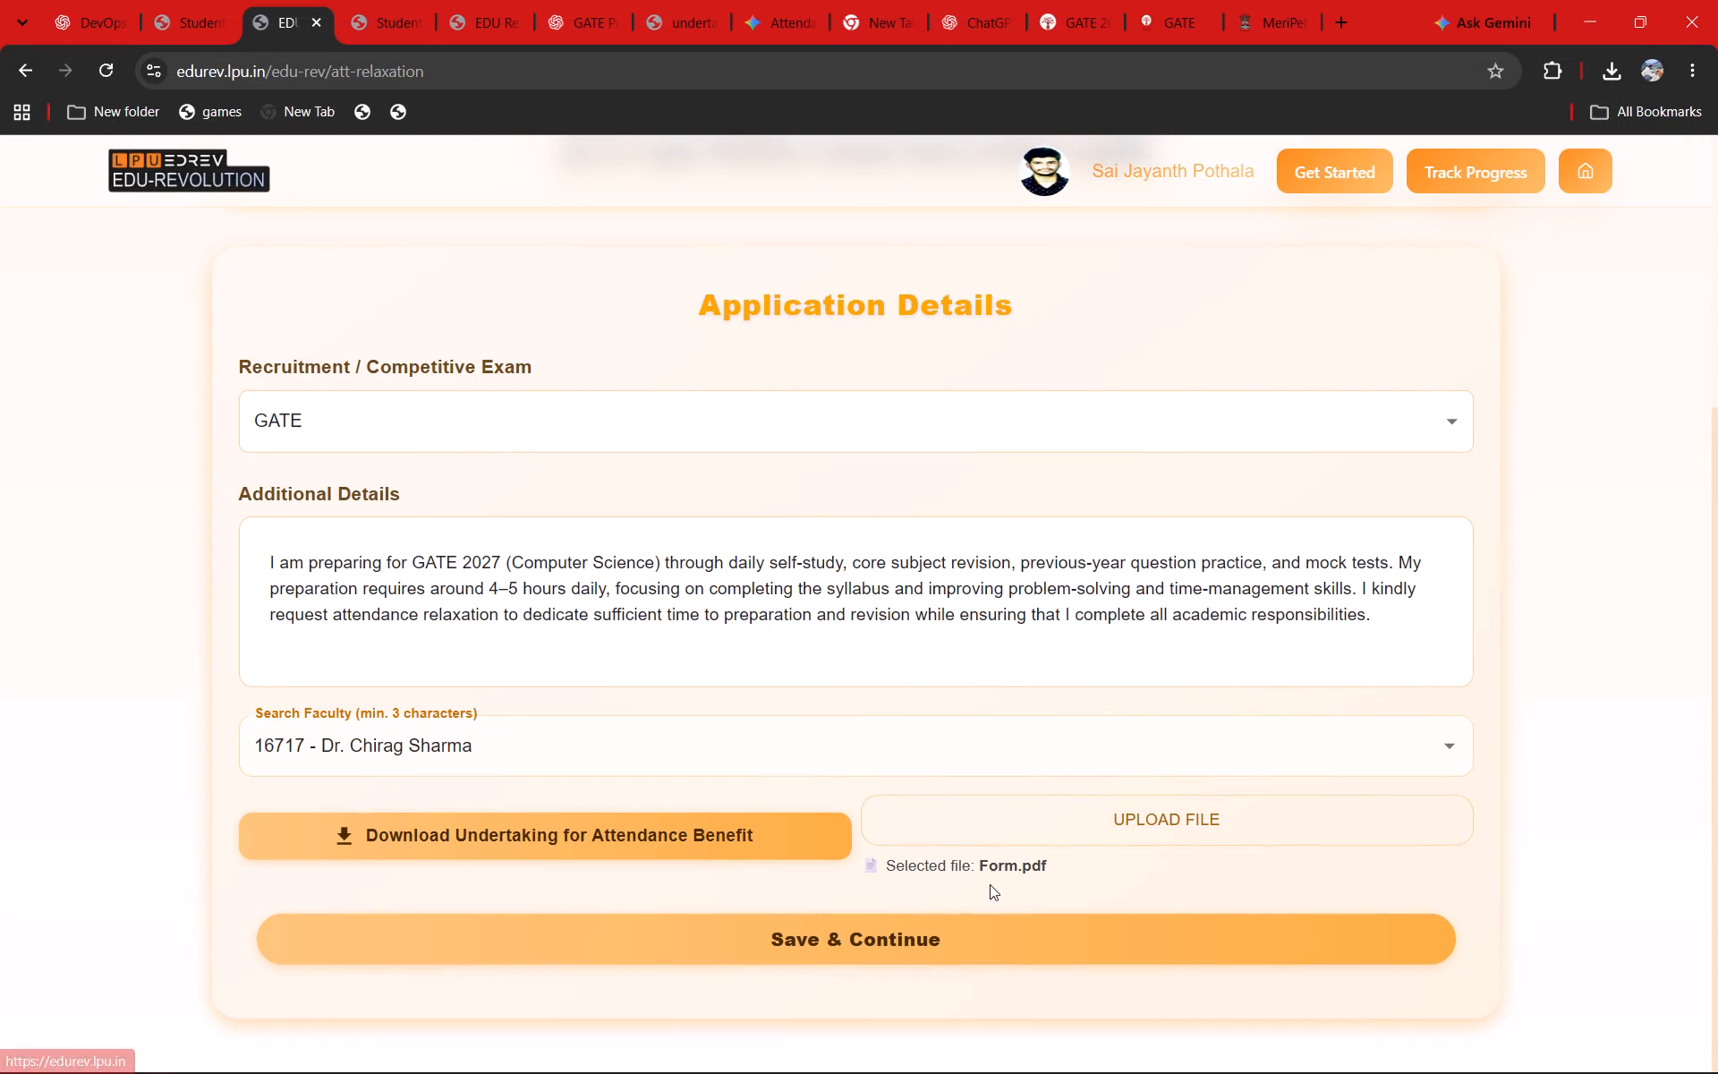
Replace the attached file with ApplicationForm (2).pdf from the Downloads folder.
{"action": "left_click", "coordinate": [1077, 809]}
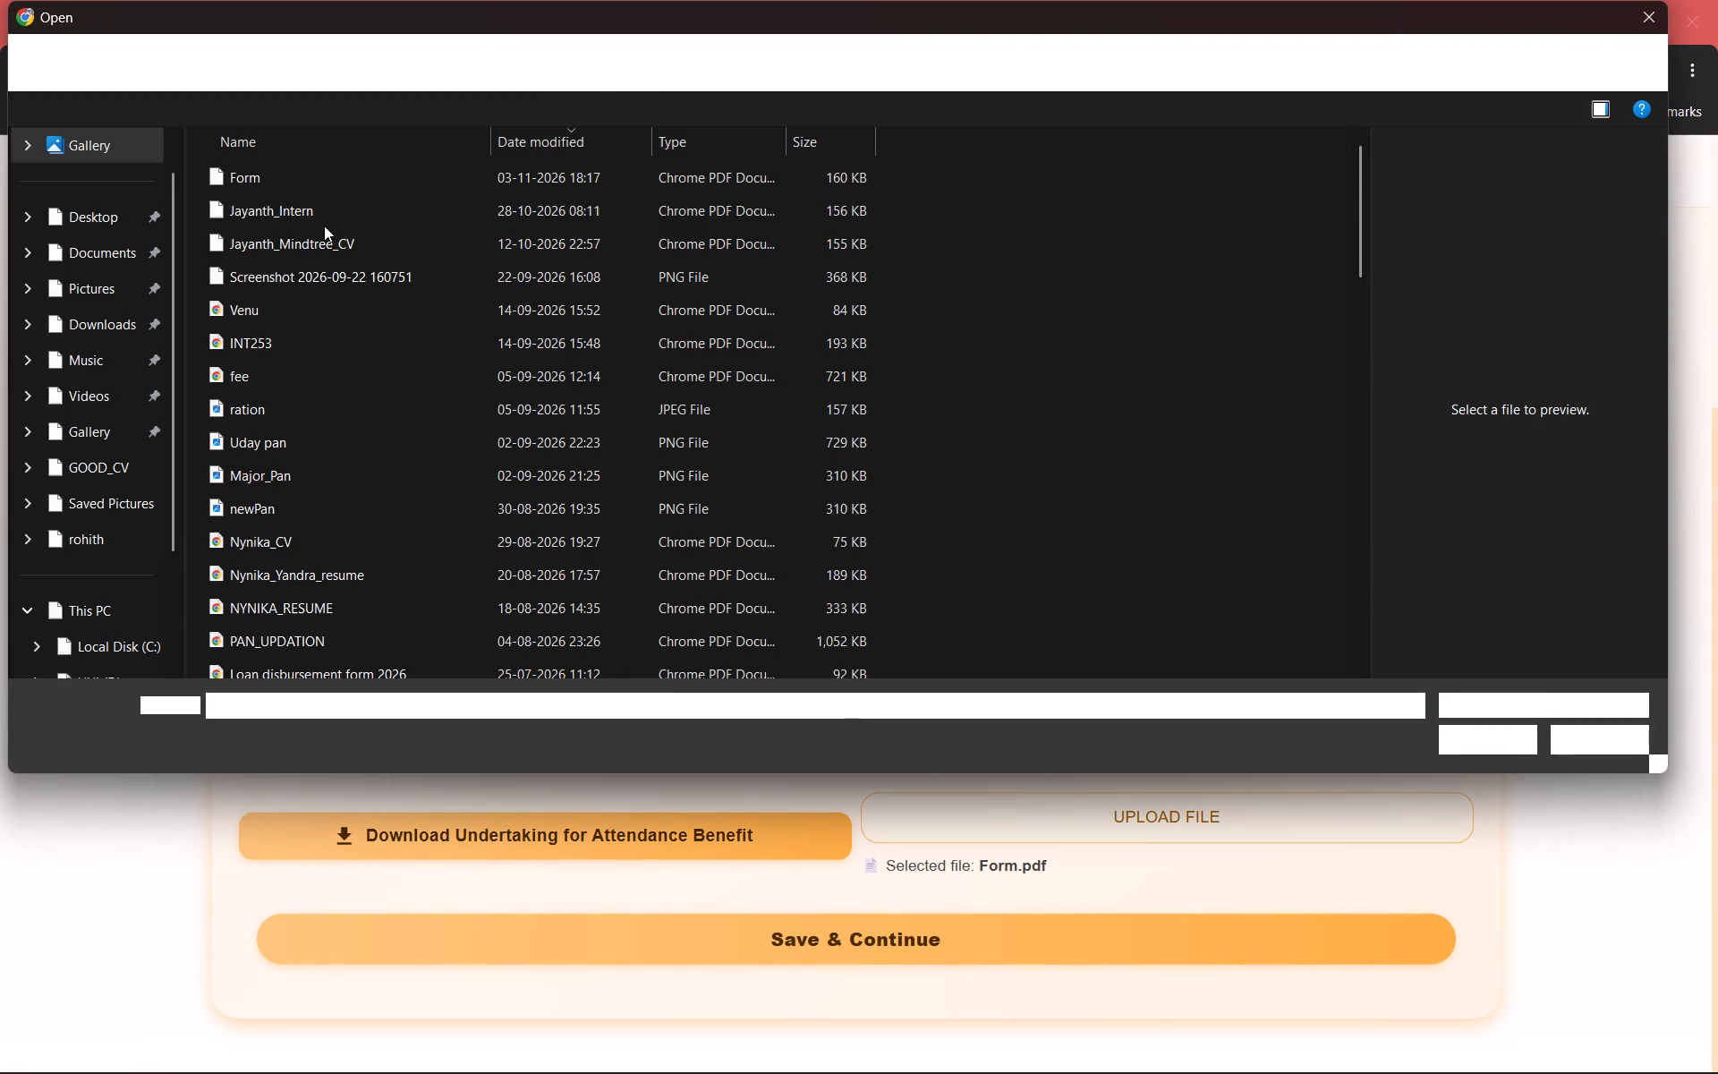
{"action": "scroll", "coordinate": [157, 397], "scroll_direction": "up", "scroll_amount": 3}
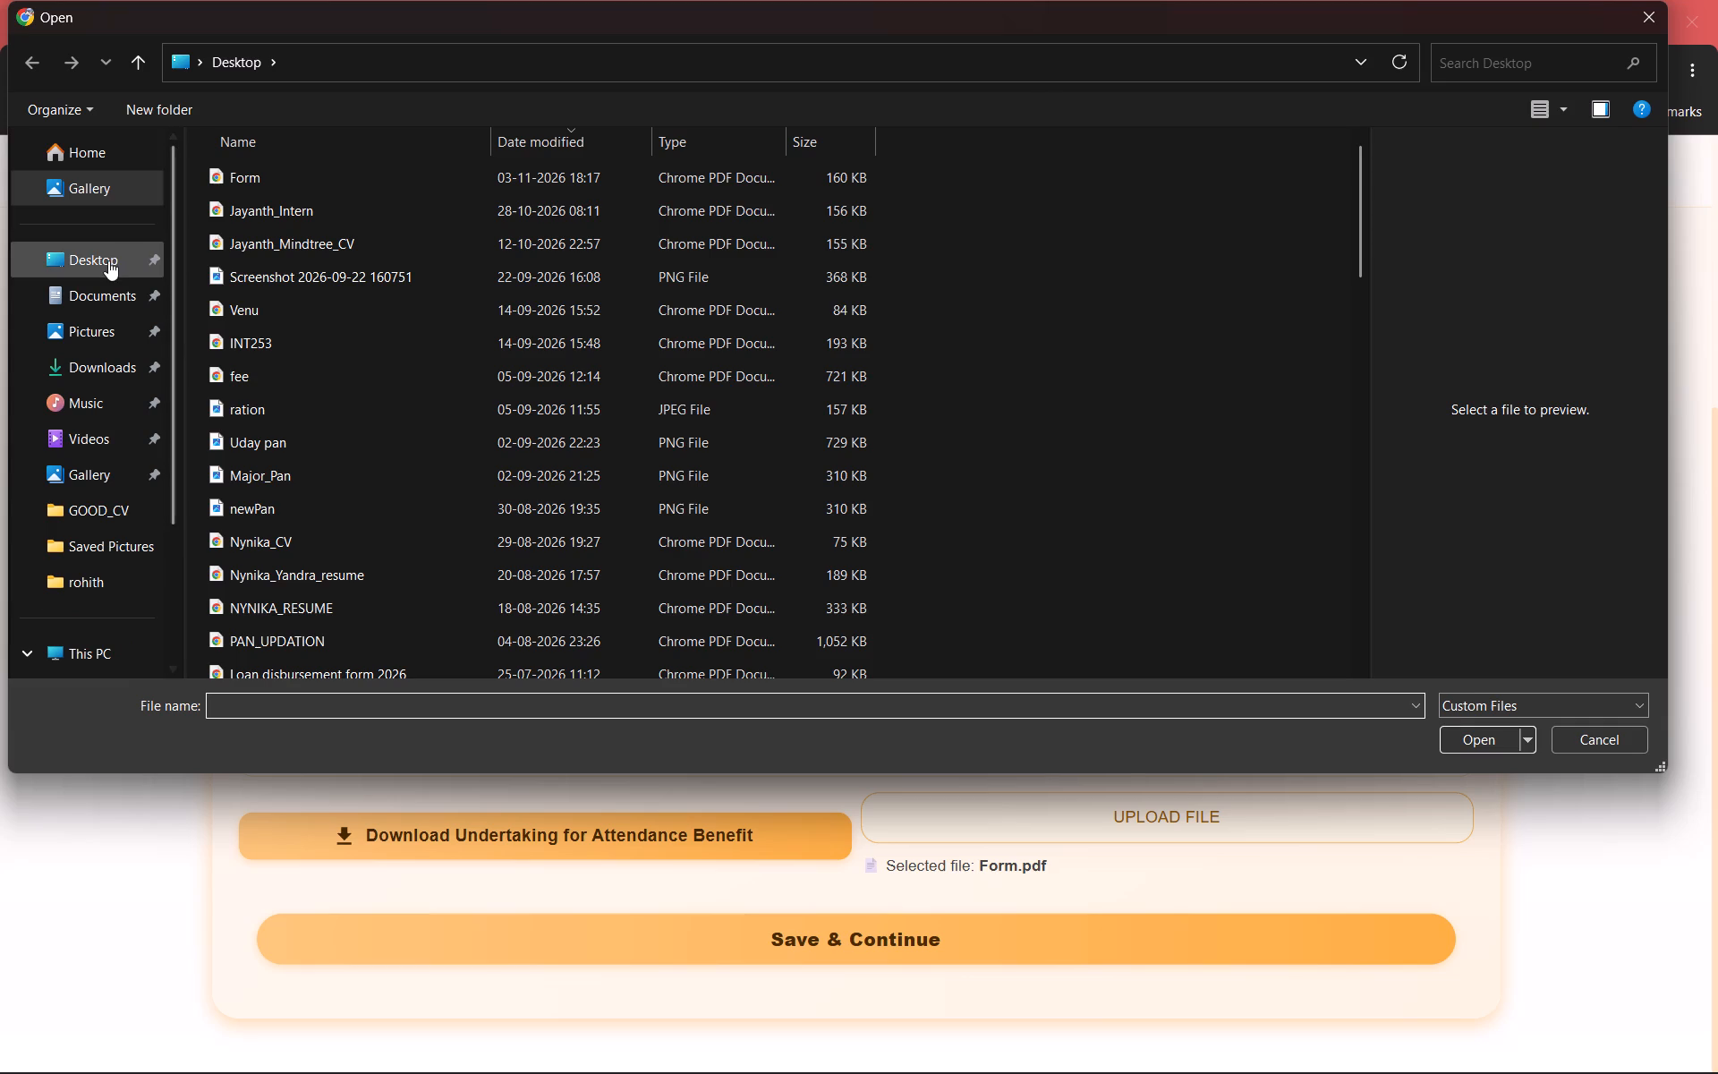
{"action": "left_click", "coordinate": [108, 260]}
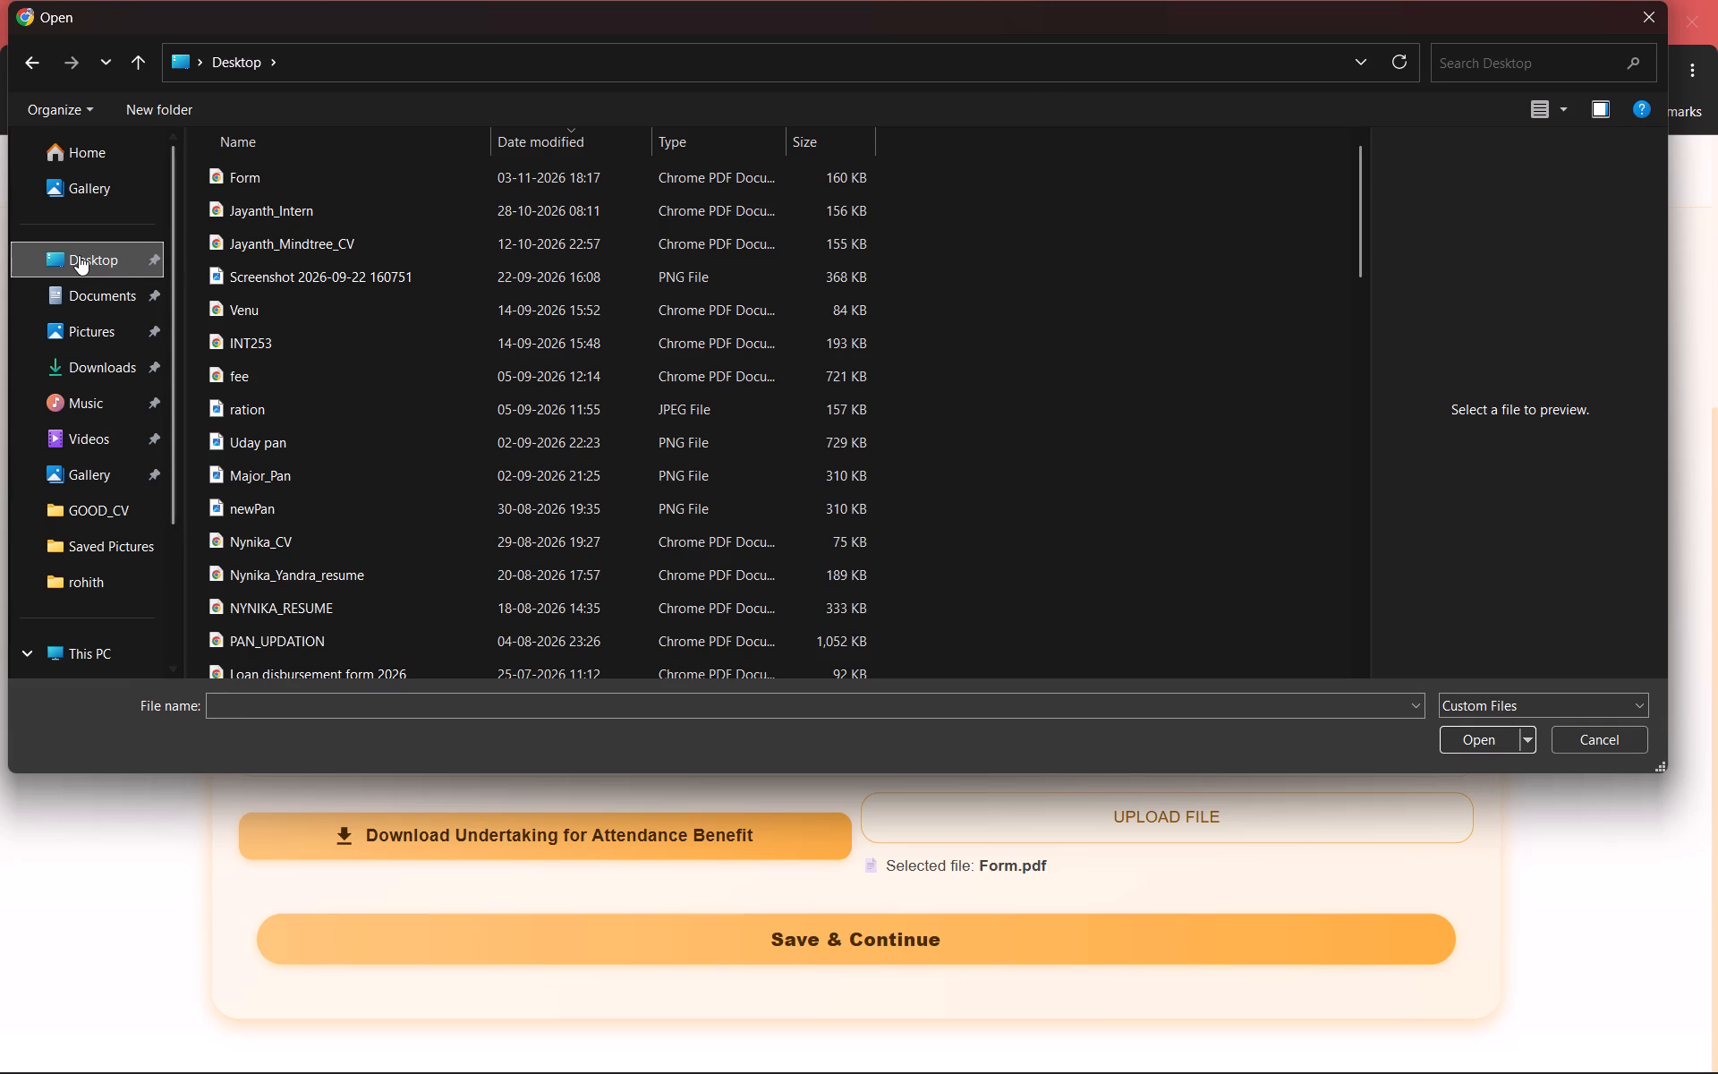
{"action": "left_click", "coordinate": [79, 255]}
{"action": "scroll", "coordinate": [242, 234], "scroll_direction": "up", "scroll_amount": 3}
{"action": "left_click", "coordinate": [101, 368]}
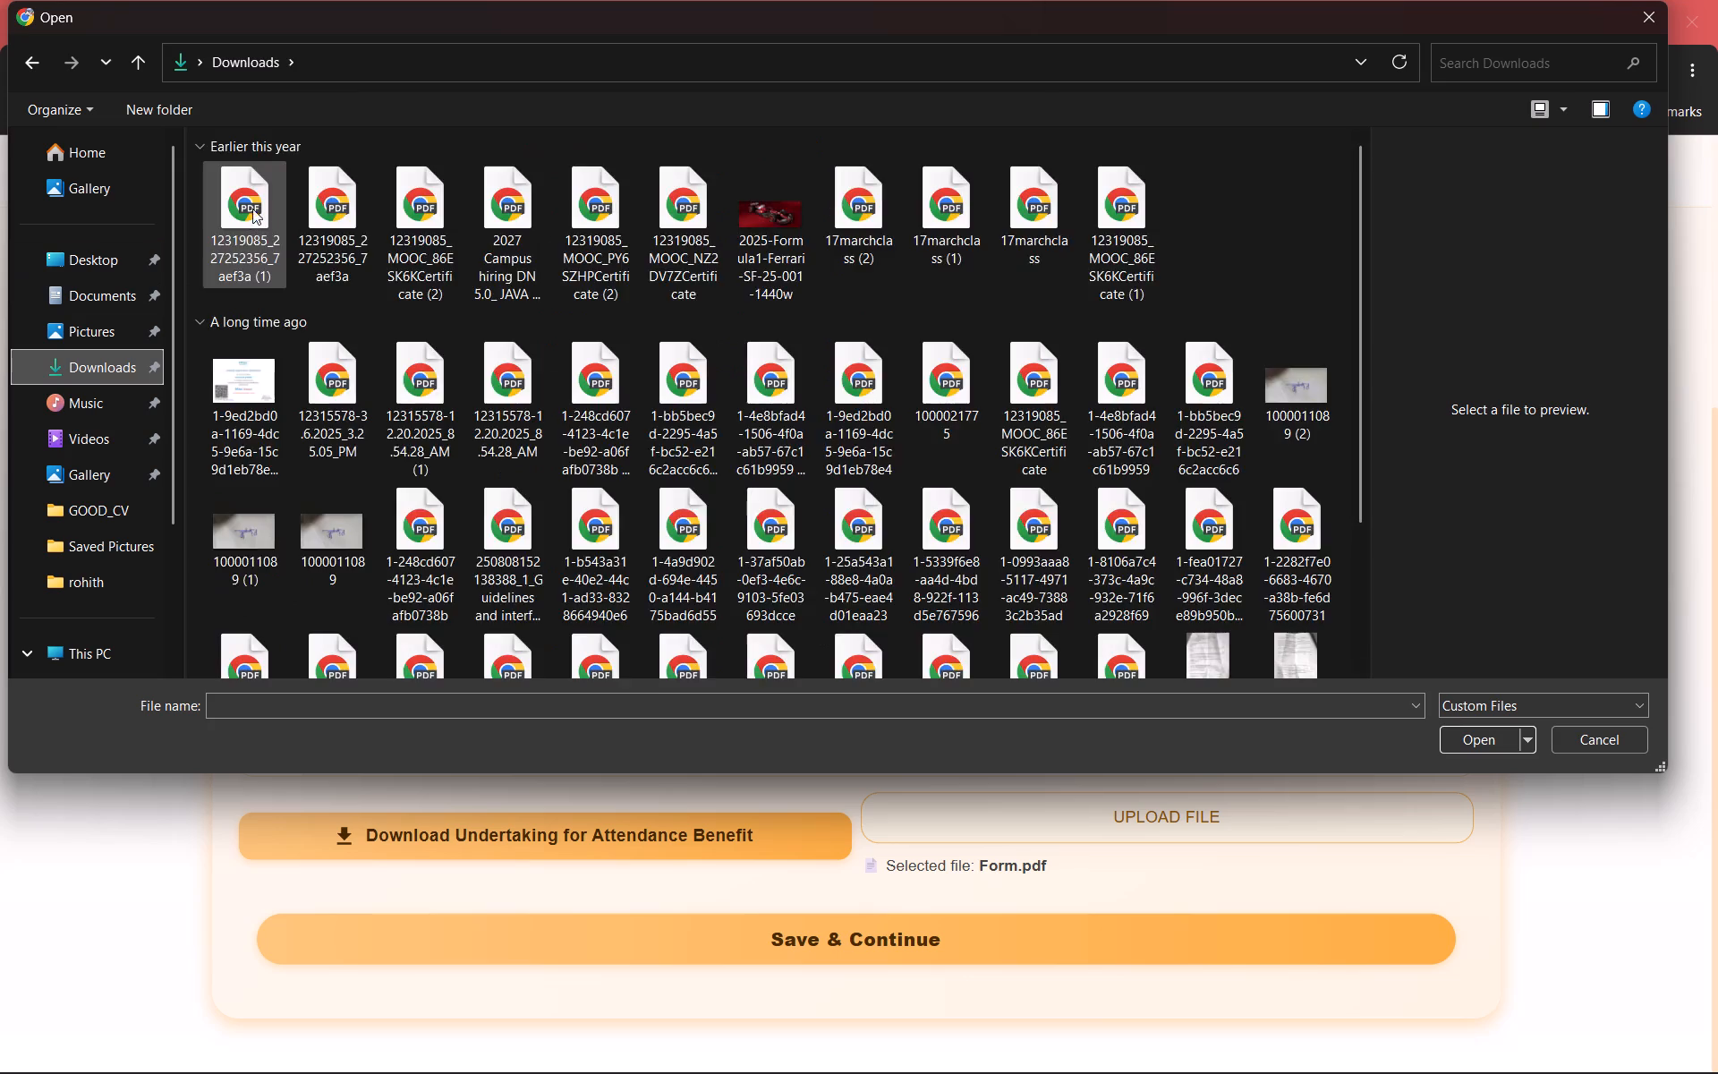
{"action": "left_click", "coordinate": [242, 218]}
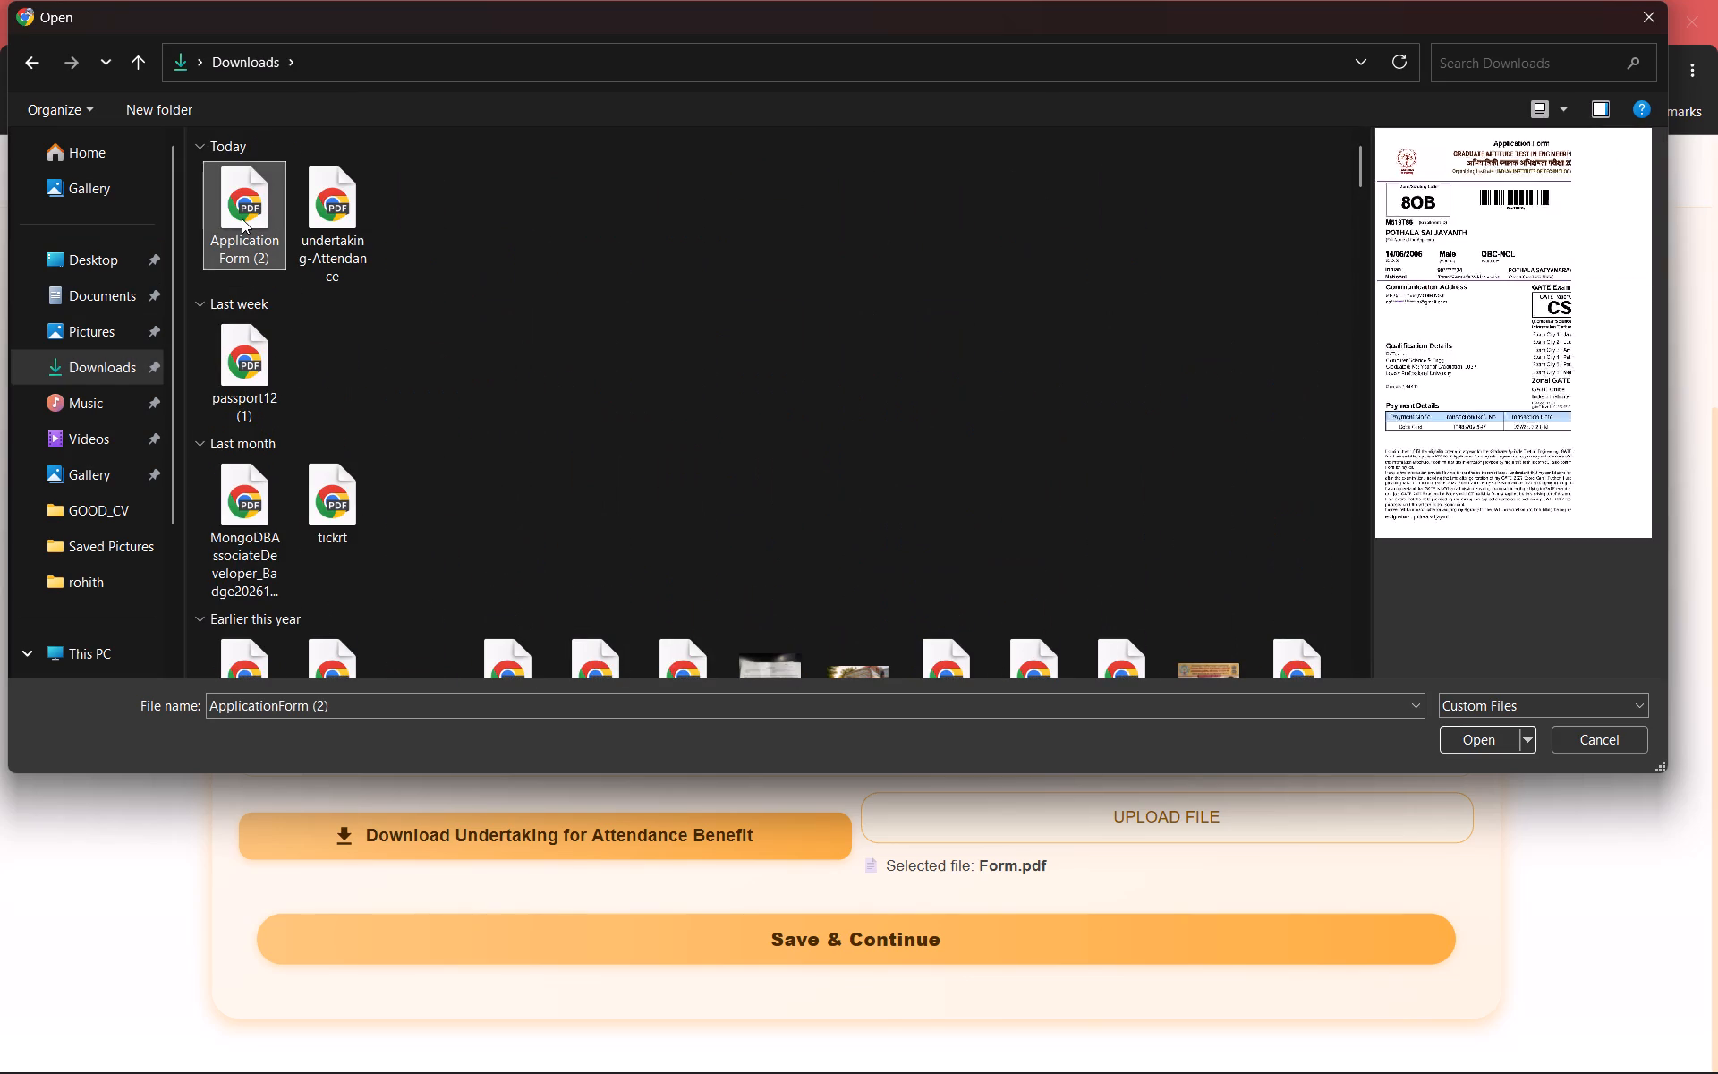
{"action": "key", "text": "Return"}
Save the attendance relaxation application and go to the Edu Rev Cart.
{"action": "scroll", "coordinate": [885, 720], "scroll_direction": "down", "scroll_amount": 2}
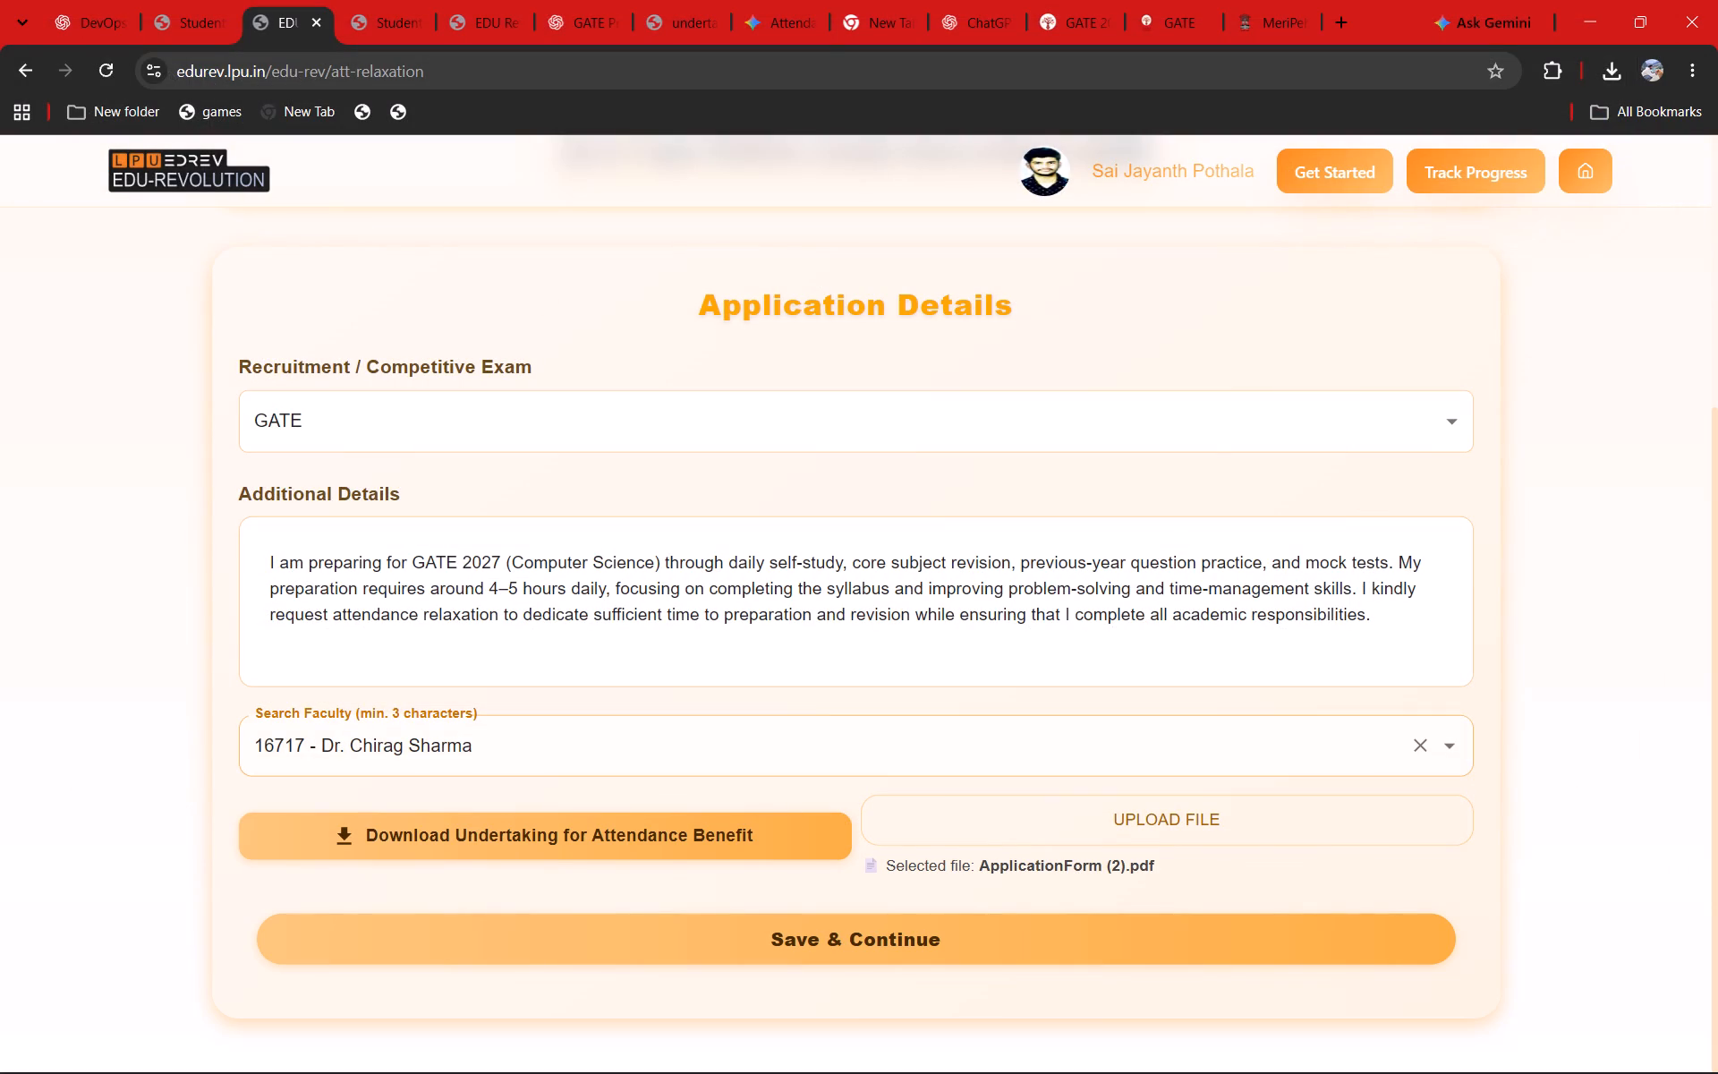
{"action": "left_click", "coordinate": [795, 945]}
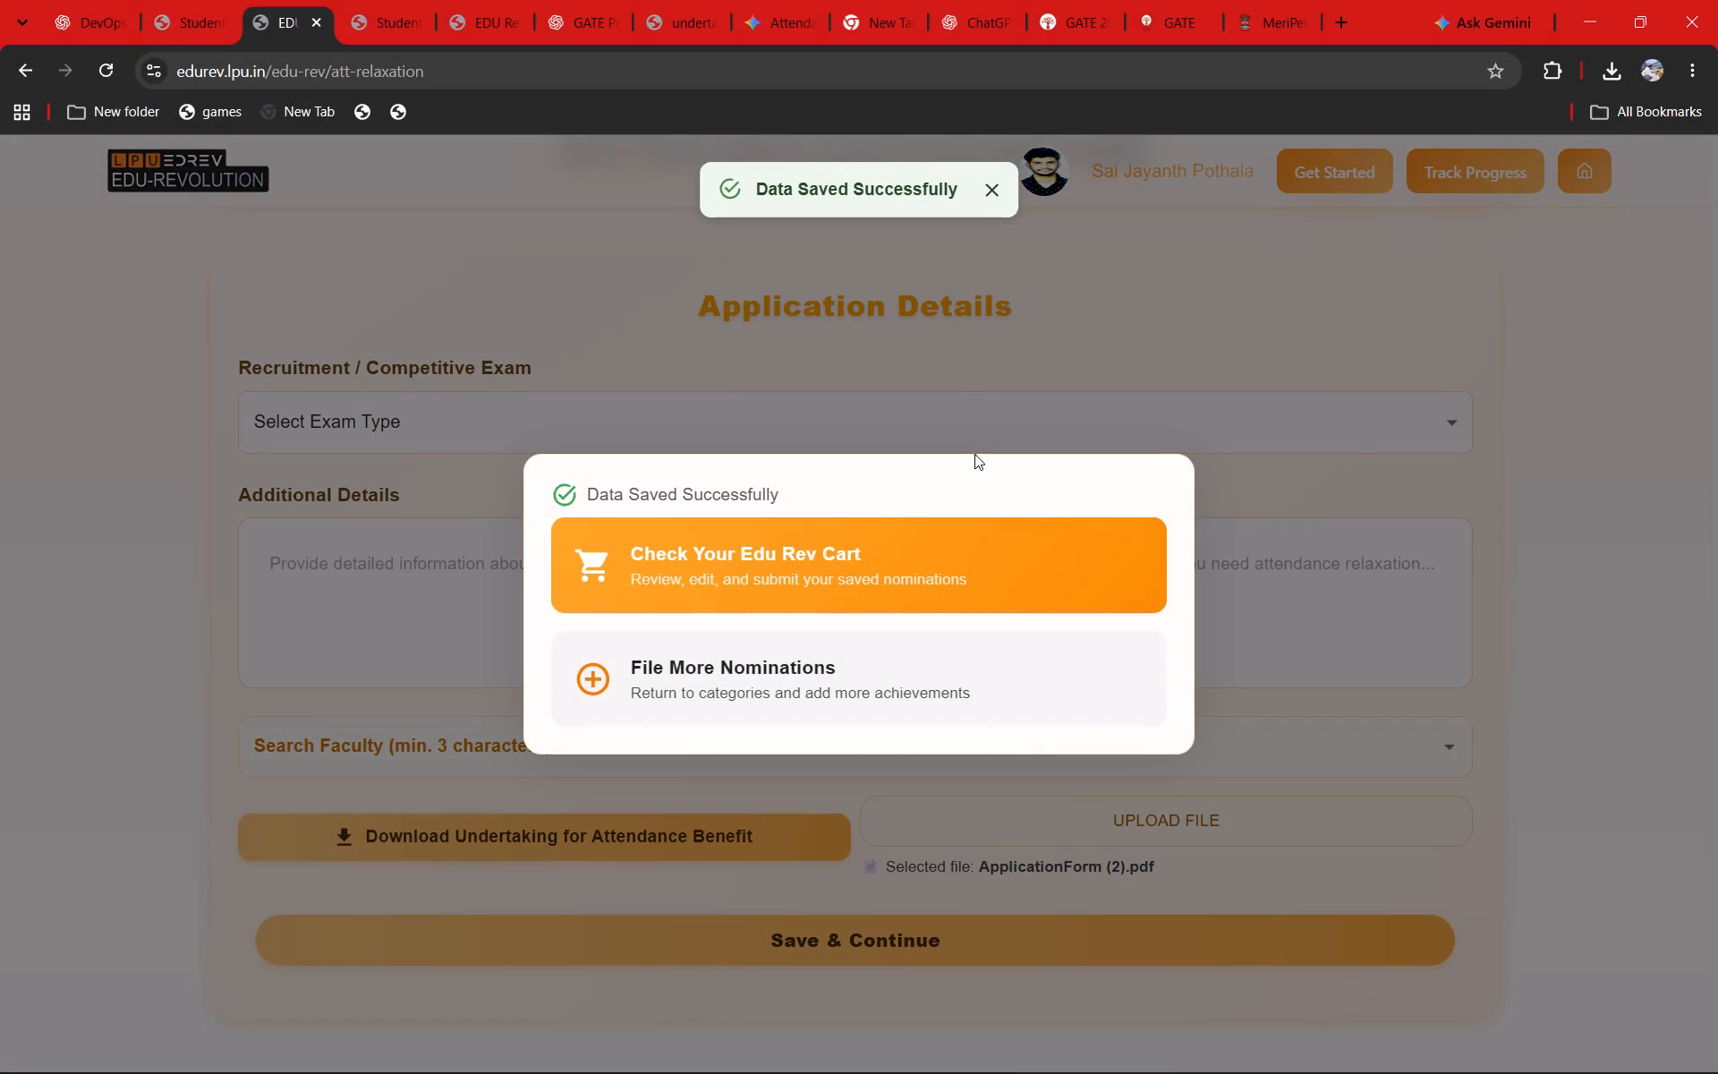
{"action": "left_click", "coordinate": [949, 556]}
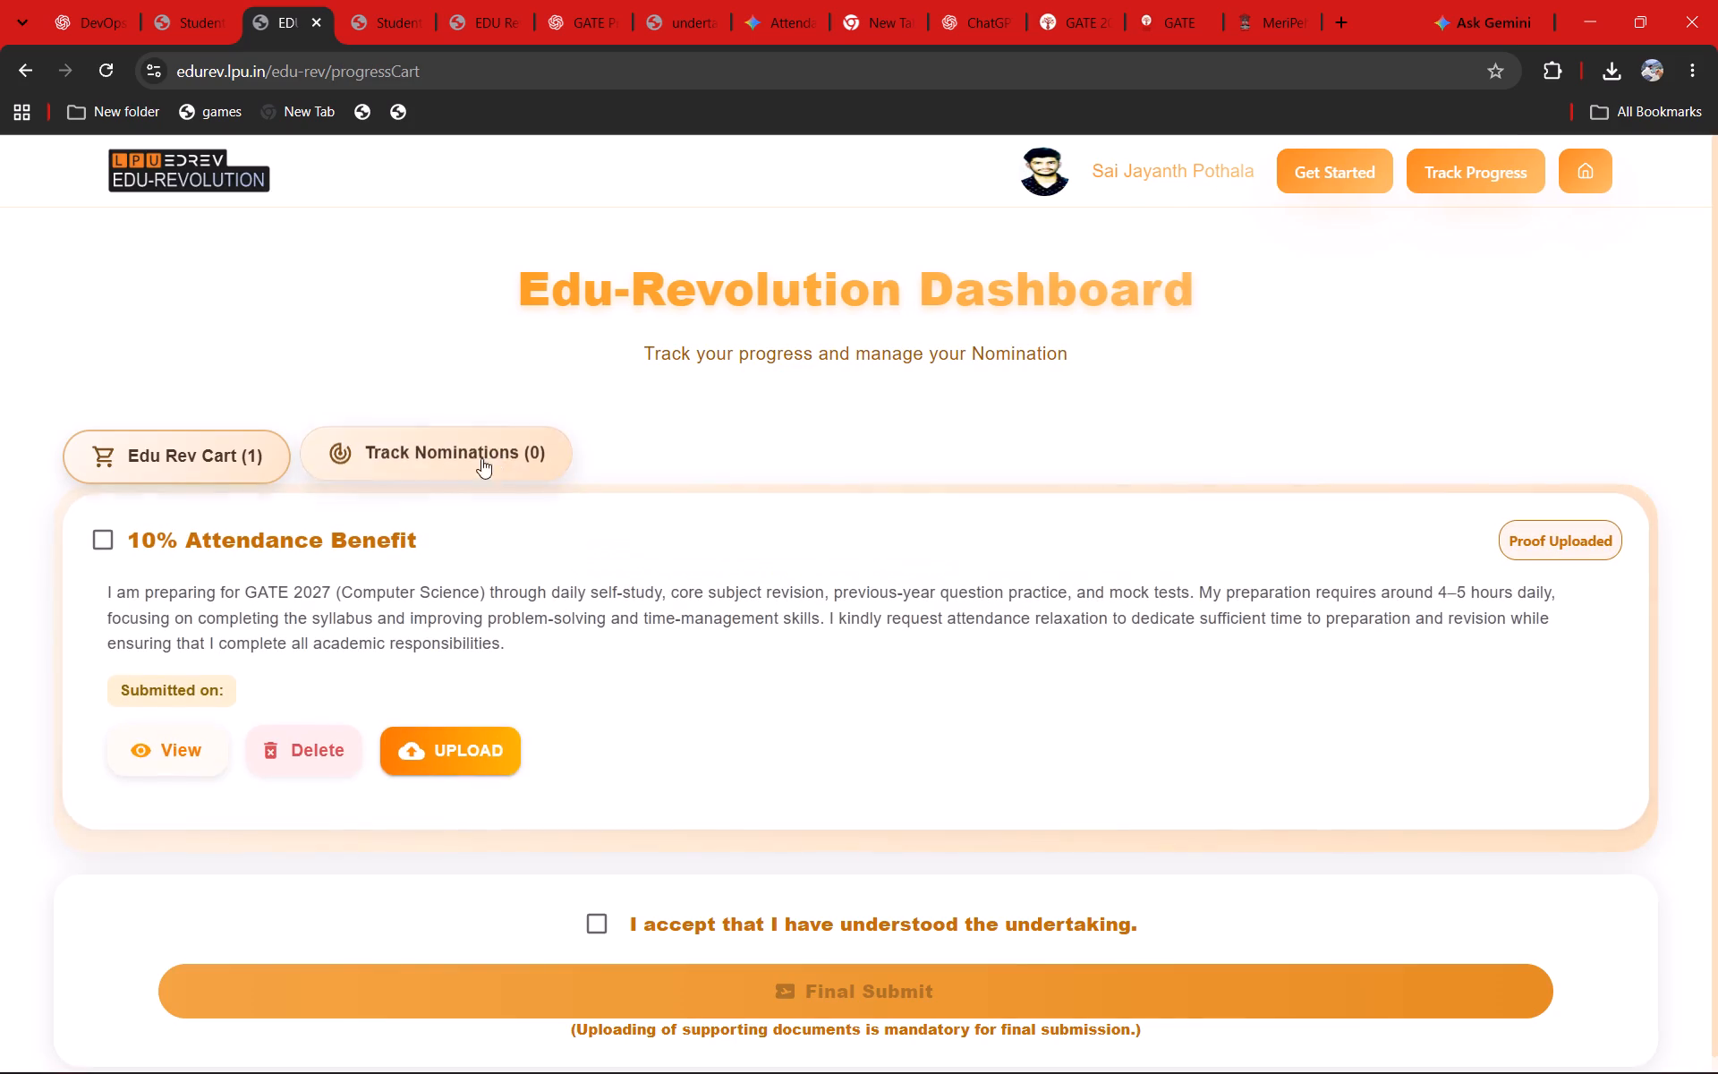
Select the 10% Attendance Benefit nomination in the Edu Rev Cart.
{"action": "left_click", "coordinate": [110, 527]}
{"action": "scroll", "coordinate": [424, 620], "scroll_direction": "down", "scroll_amount": 3}
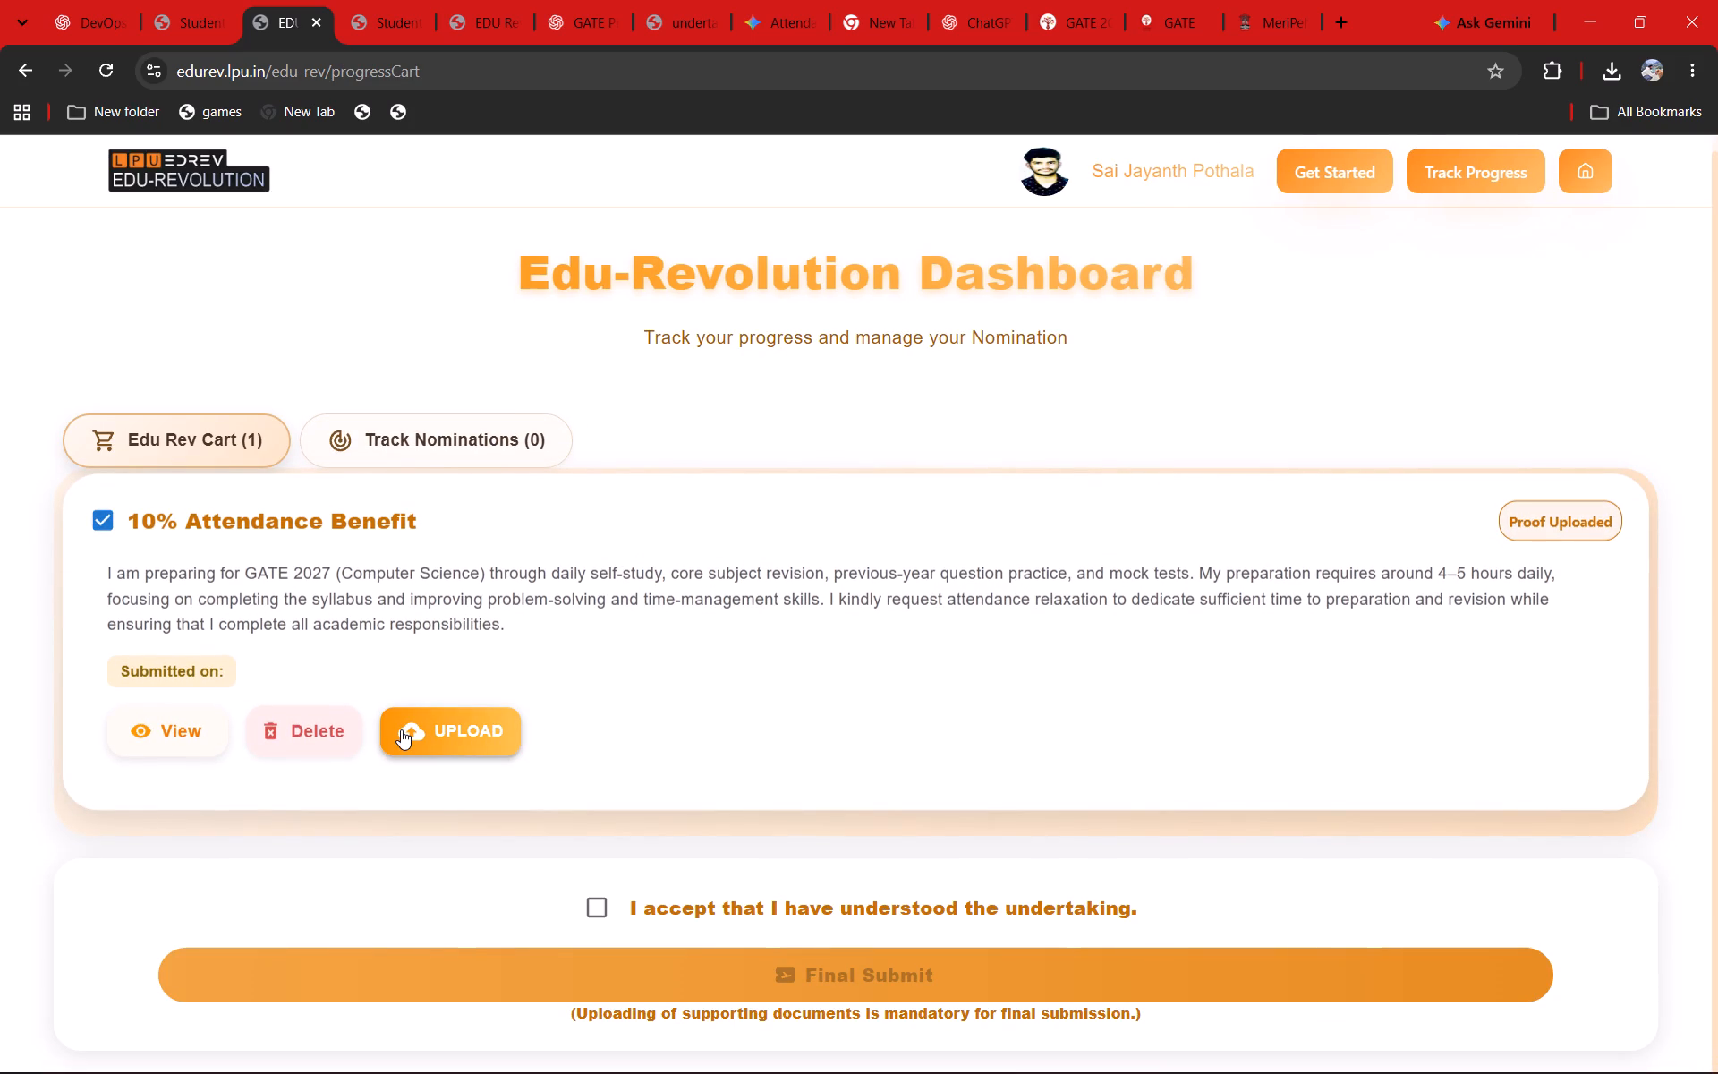
{"action": "left_click", "coordinate": [657, 661]}
{"action": "scroll", "coordinate": [657, 661], "scroll_direction": "down", "scroll_amount": 2}
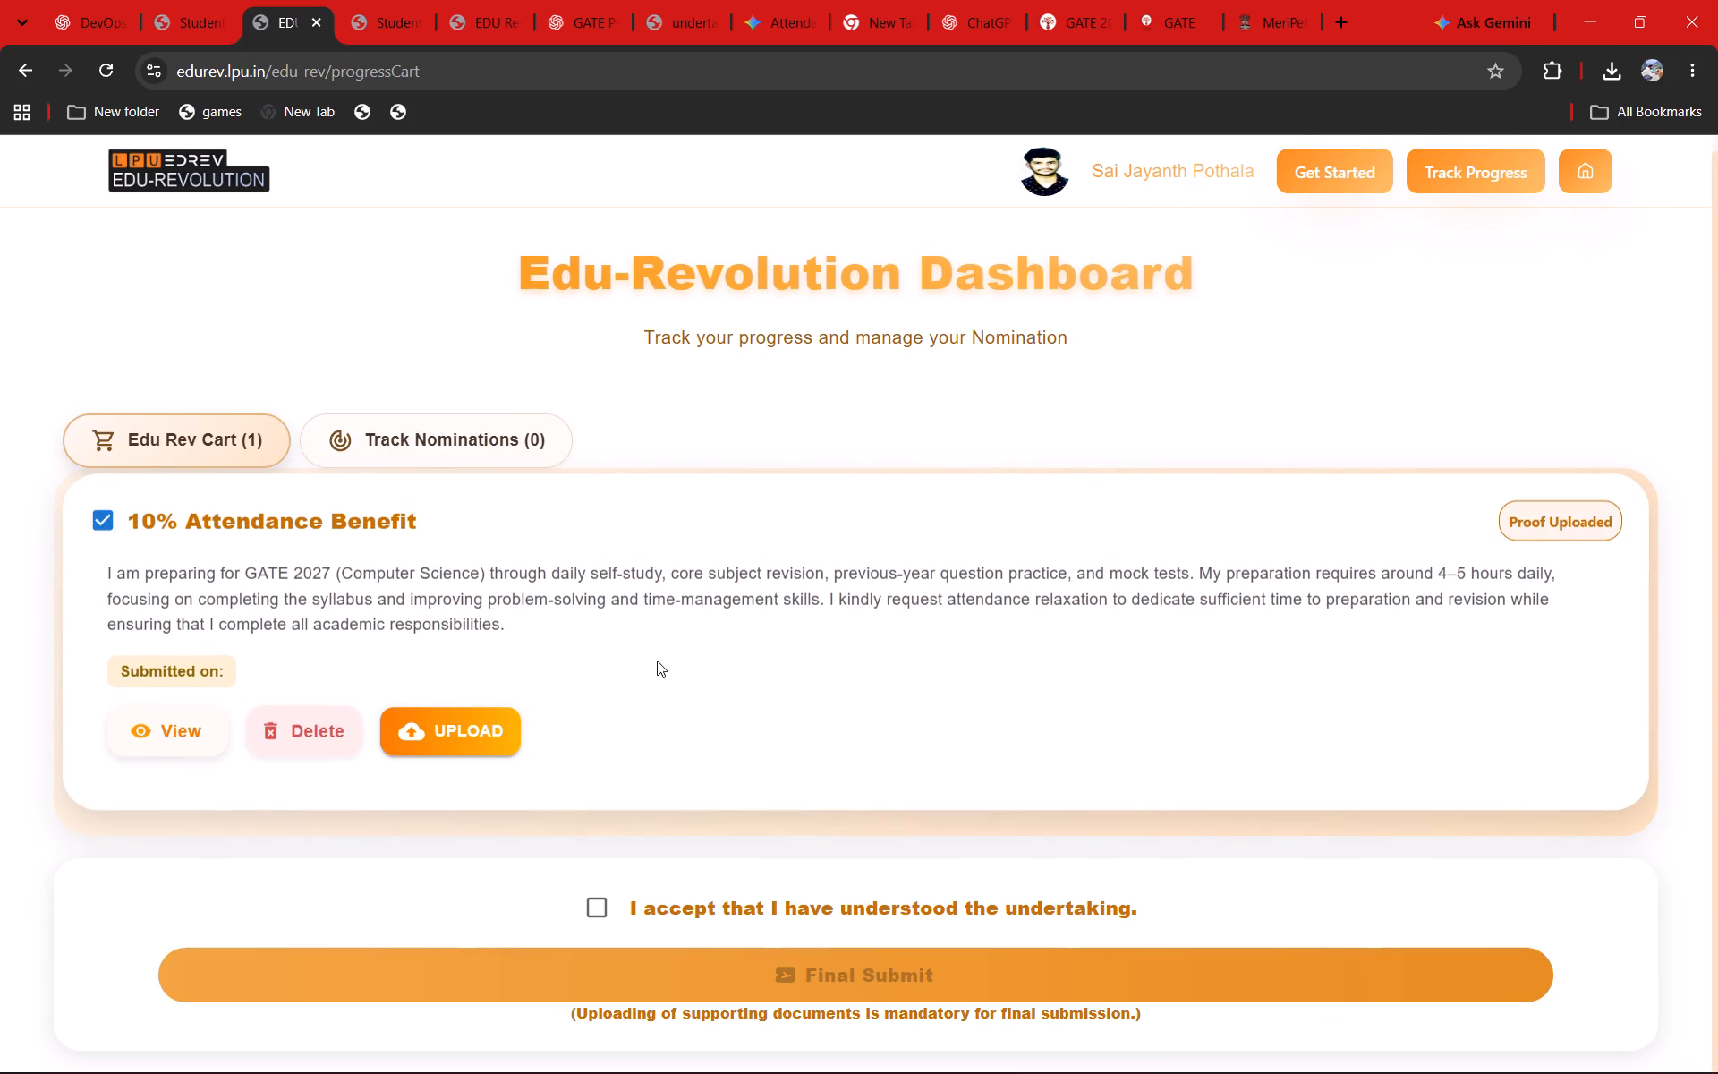
View the nomination's submission details, then download and open its supporting document to check it.
{"action": "left_click", "coordinate": [176, 730]}
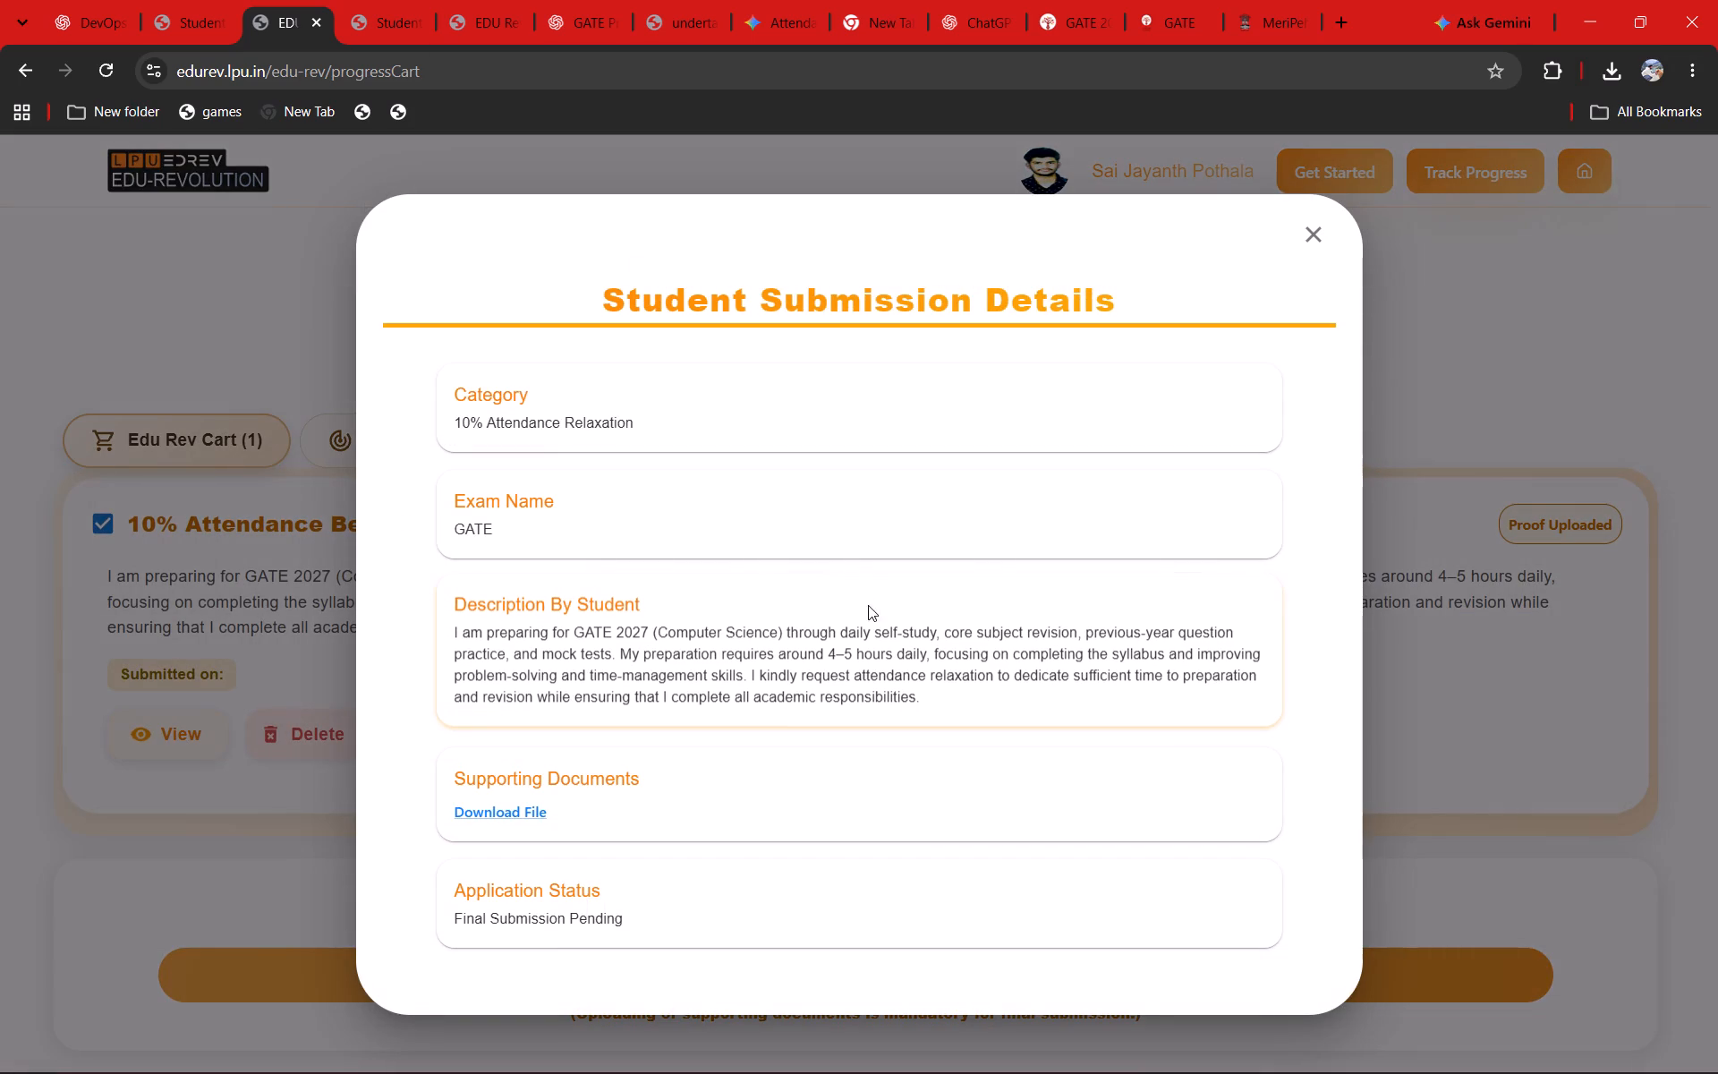
{"action": "scroll", "coordinate": [846, 652], "scroll_direction": "down", "scroll_amount": 3}
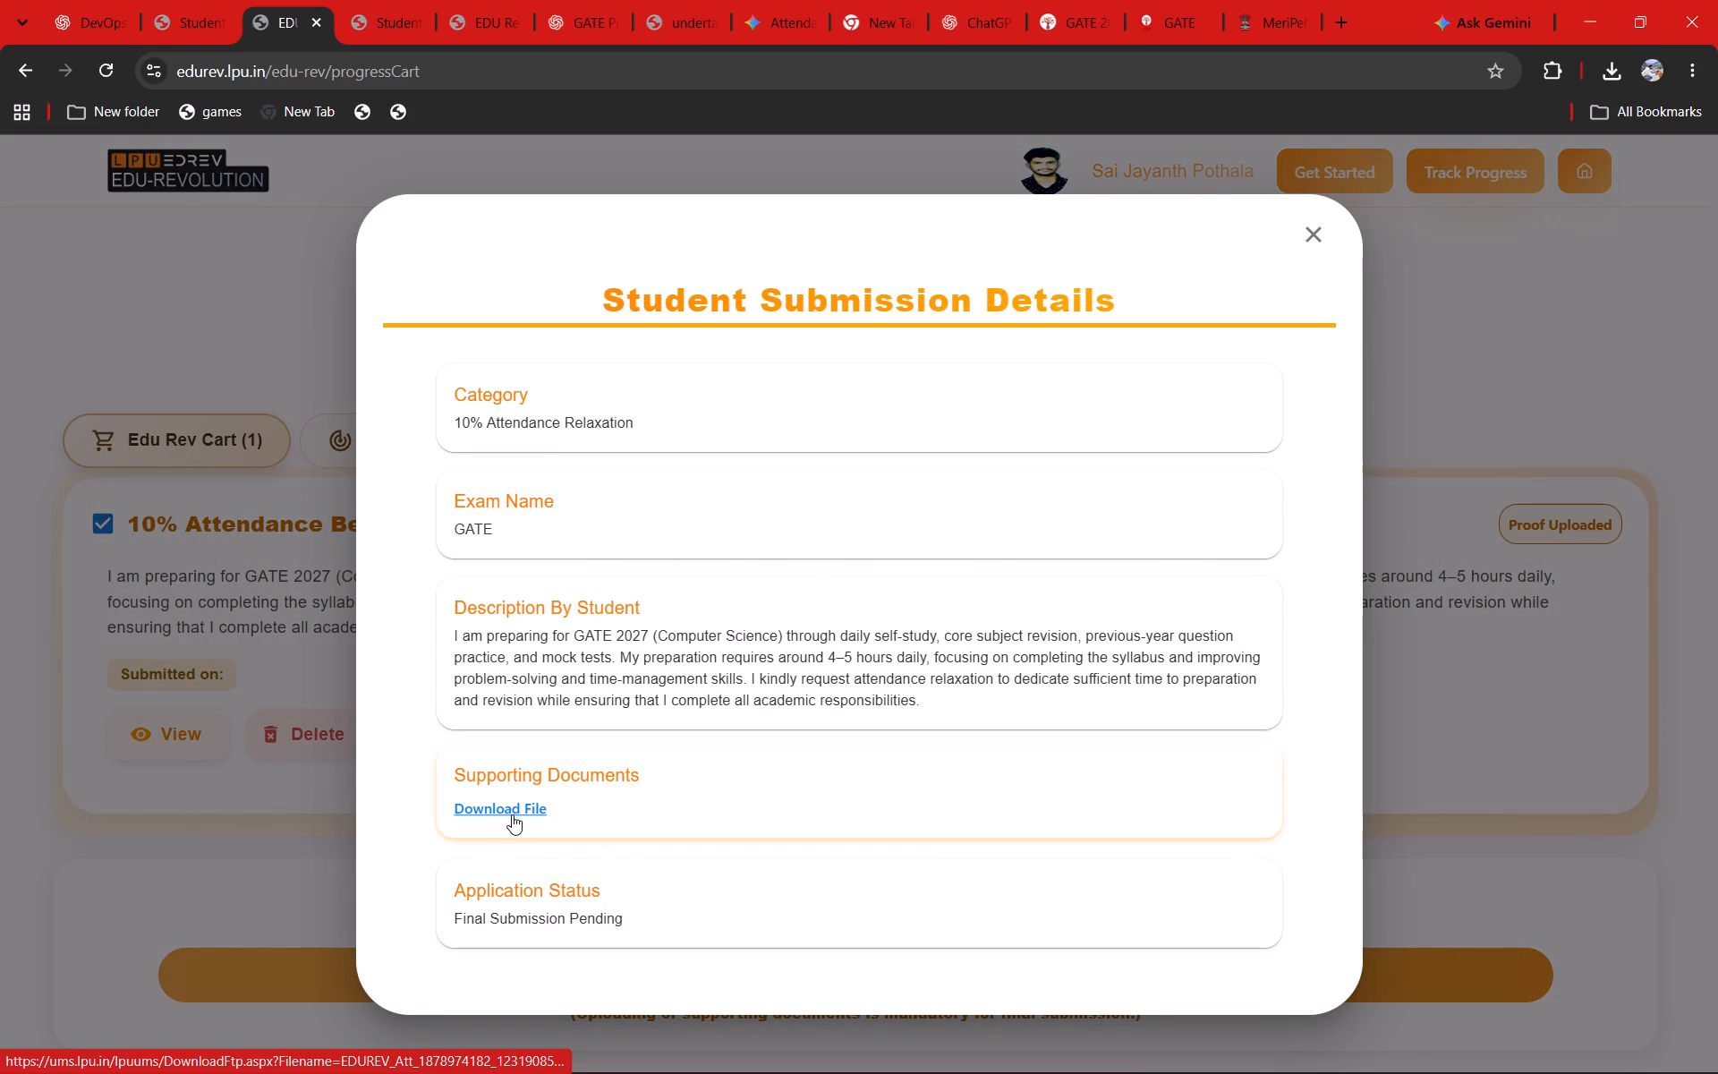
{"action": "left_click", "coordinate": [512, 814]}
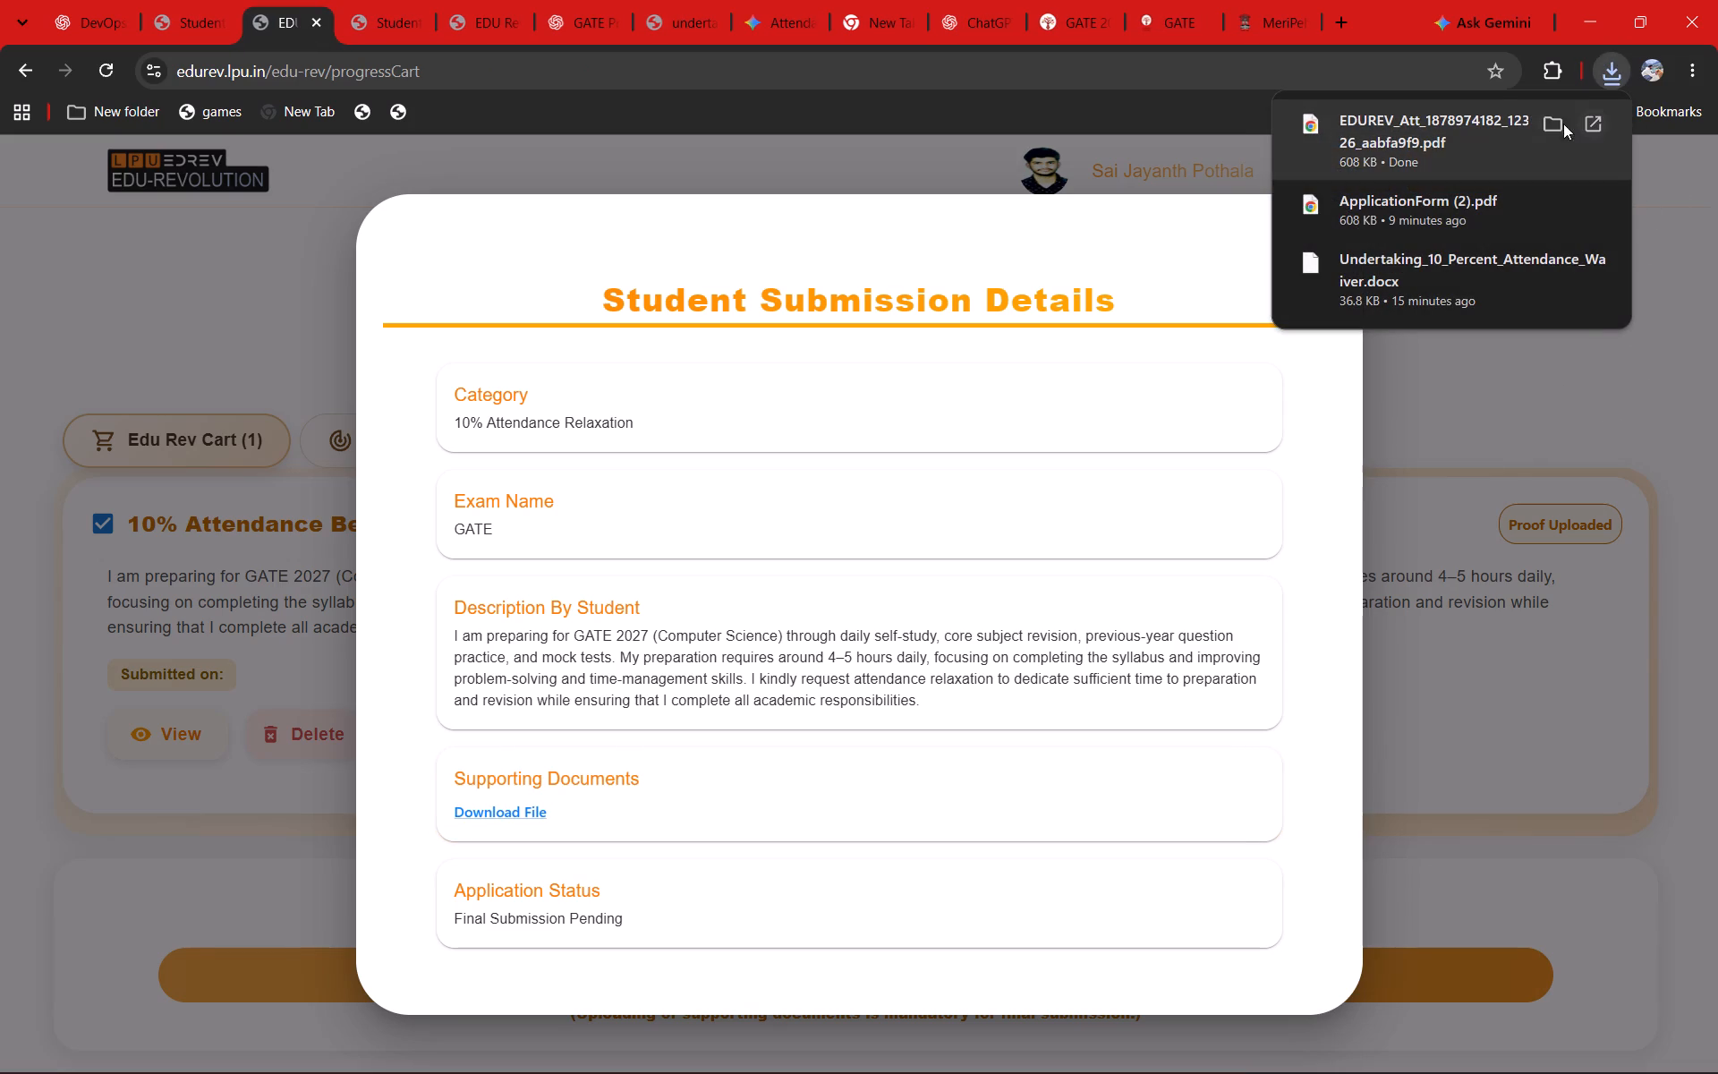
{"action": "left_click", "coordinate": [1484, 141]}
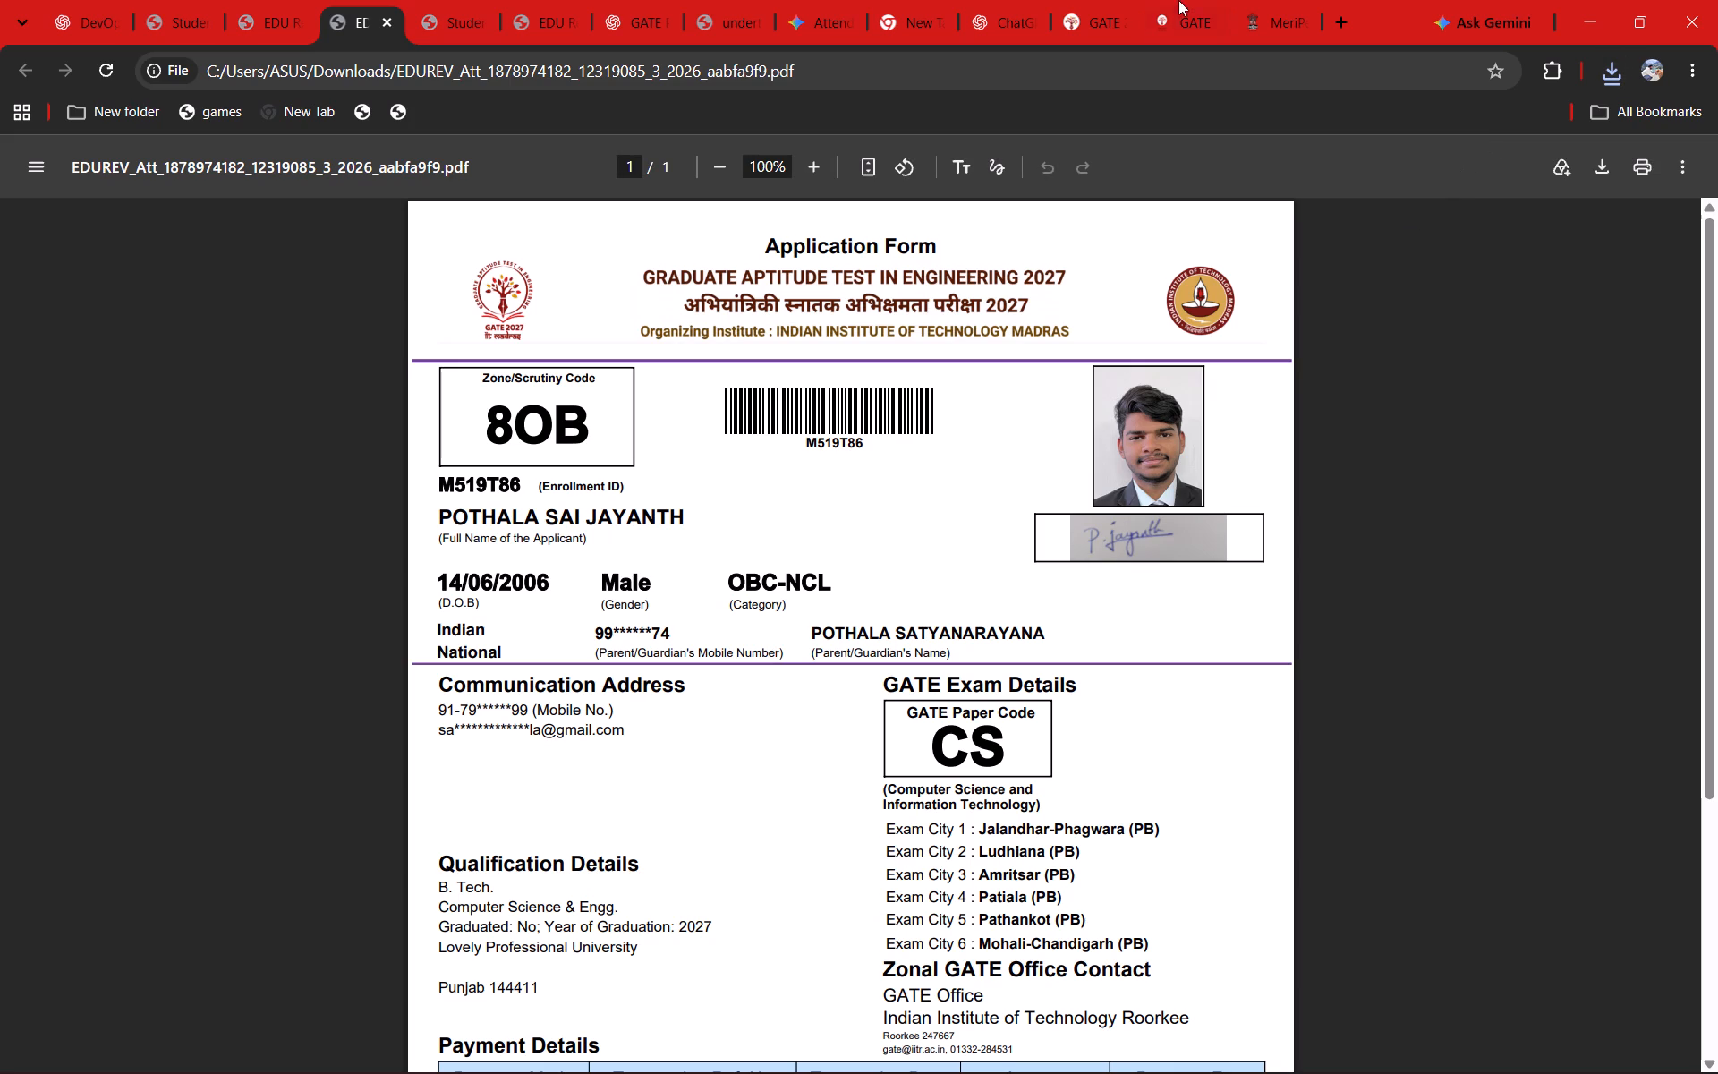
Check the blank undertaking PDF and other open pages, then return to the cart and close the submission details.
{"action": "left_click", "coordinate": [883, 0]}
{"action": "left_click", "coordinate": [780, 0]}
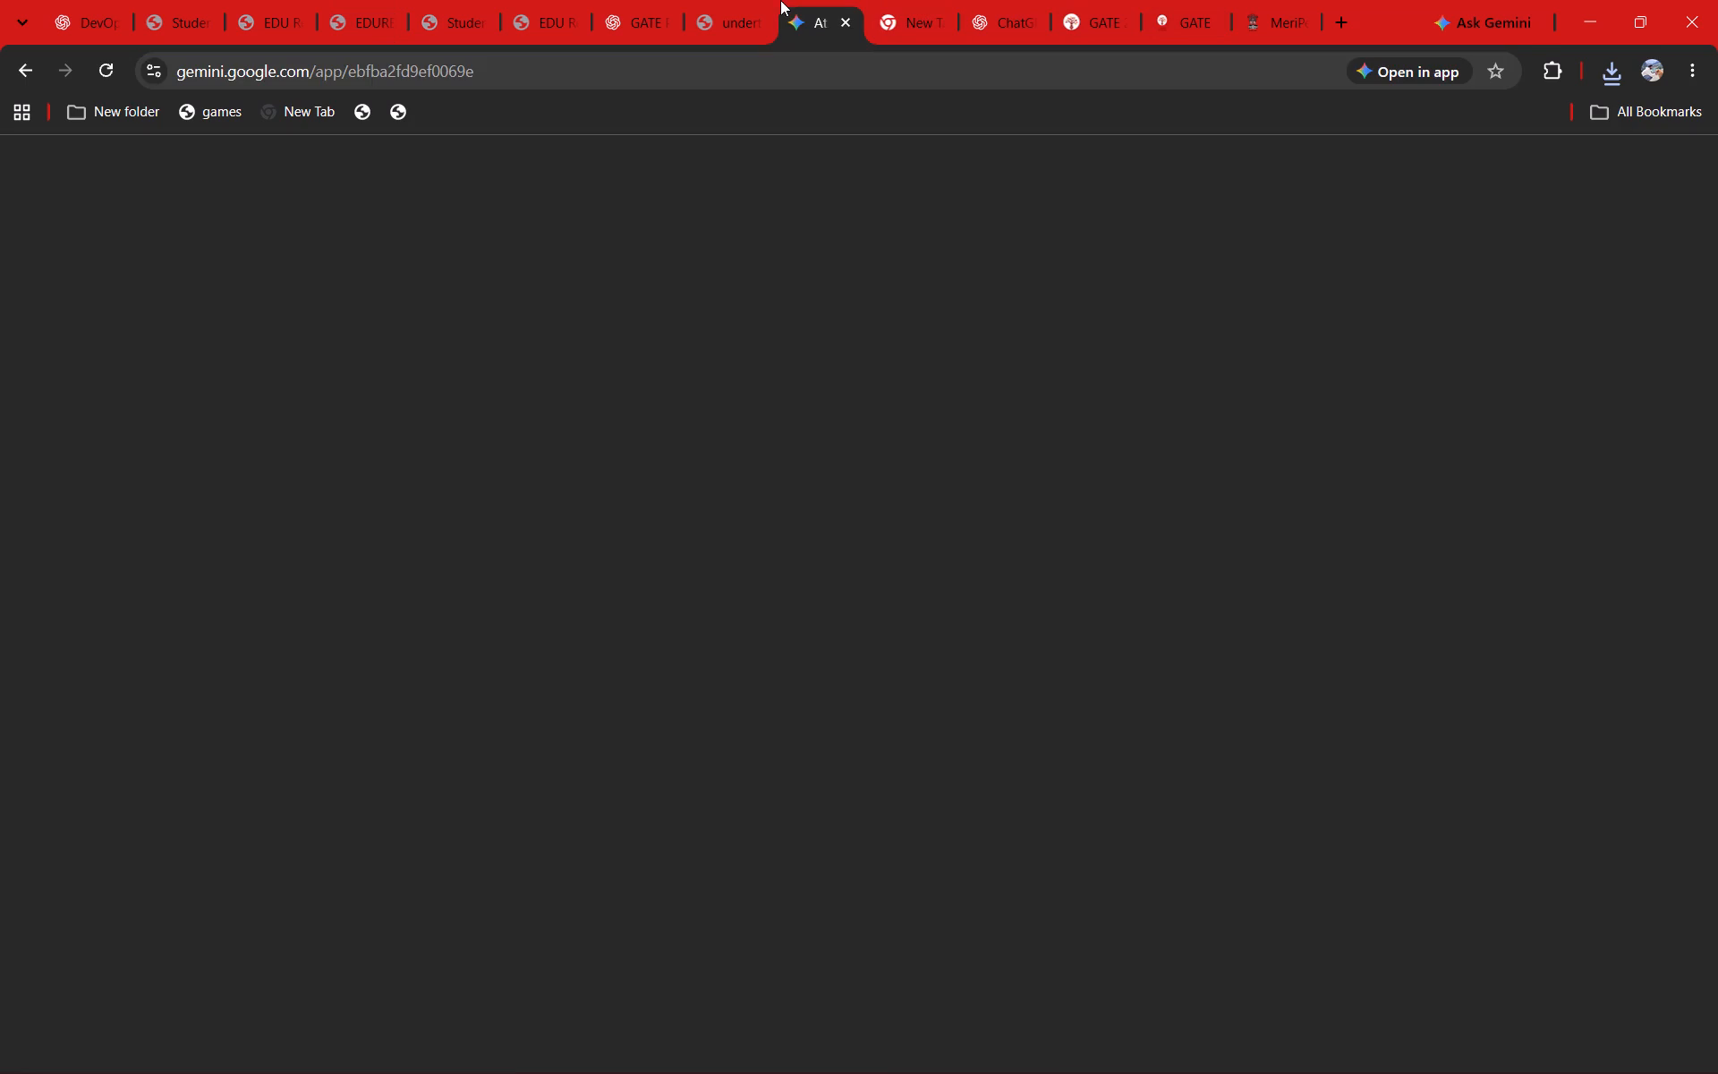
{"action": "left_click", "coordinate": [729, 0]}
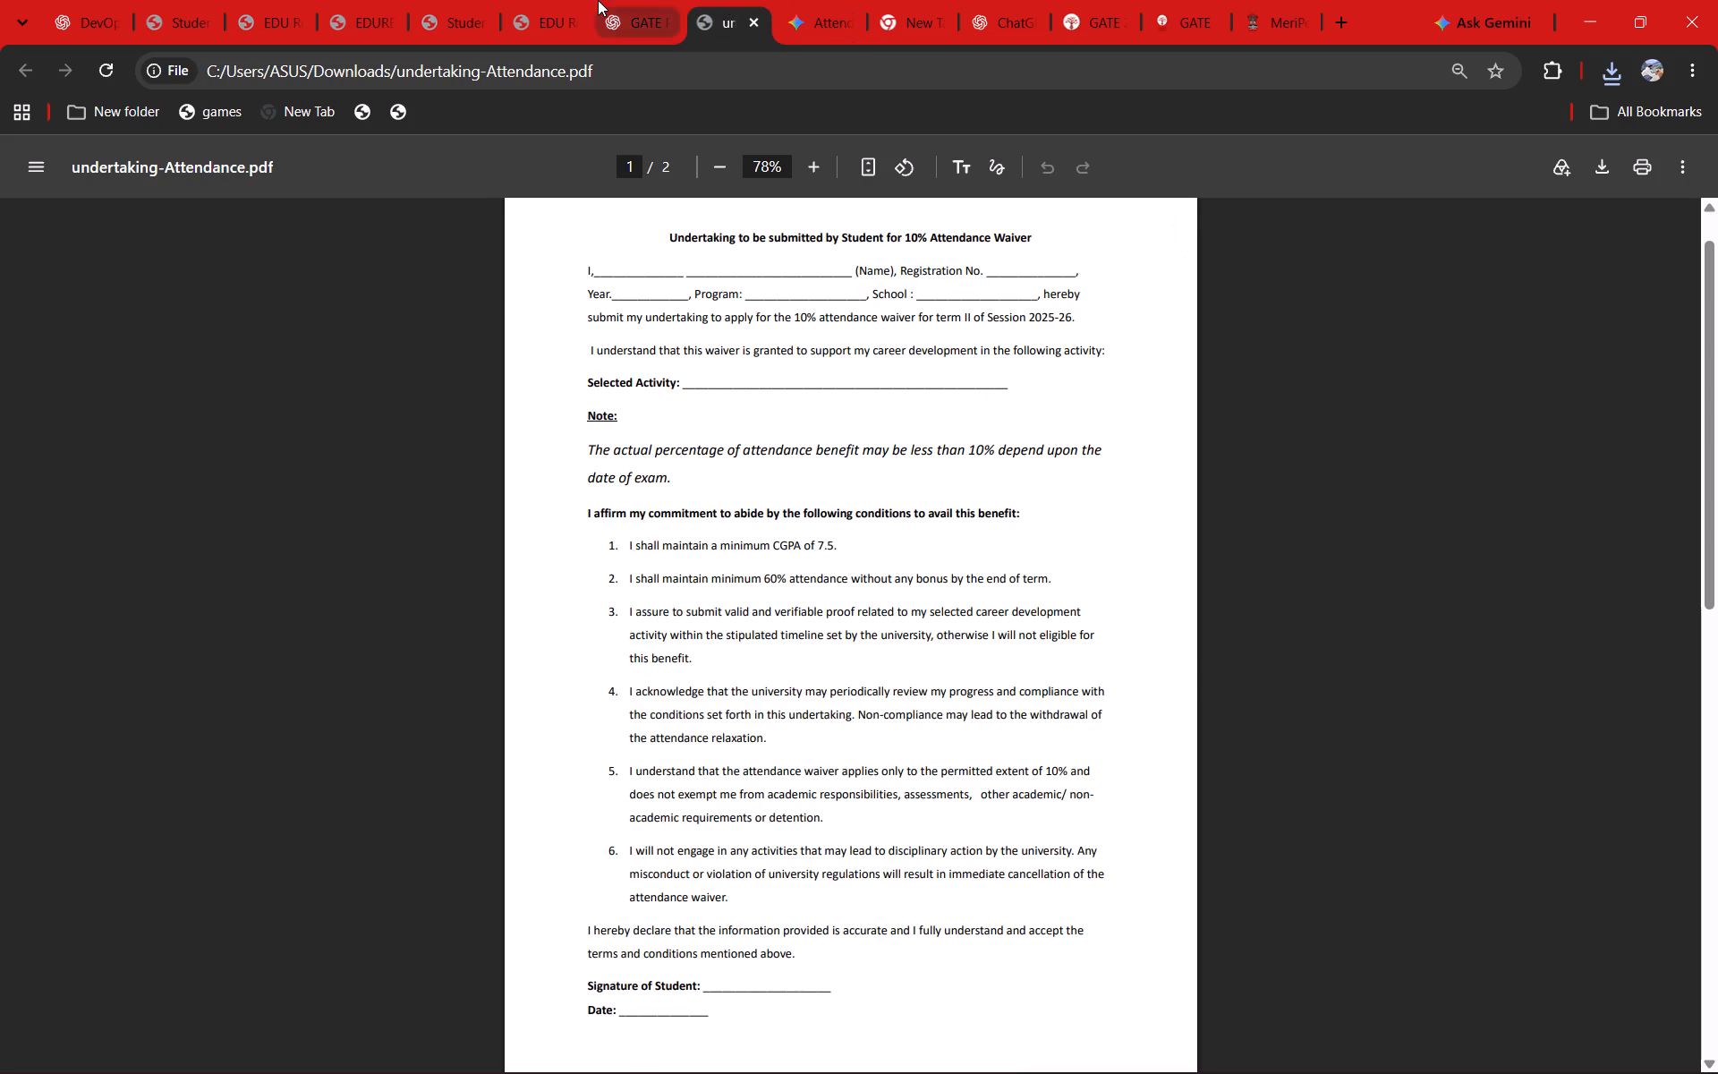
{"action": "left_click", "coordinate": [598, 0]}
{"action": "left_click", "coordinate": [524, 0]}
{"action": "left_click", "coordinate": [435, 0]}
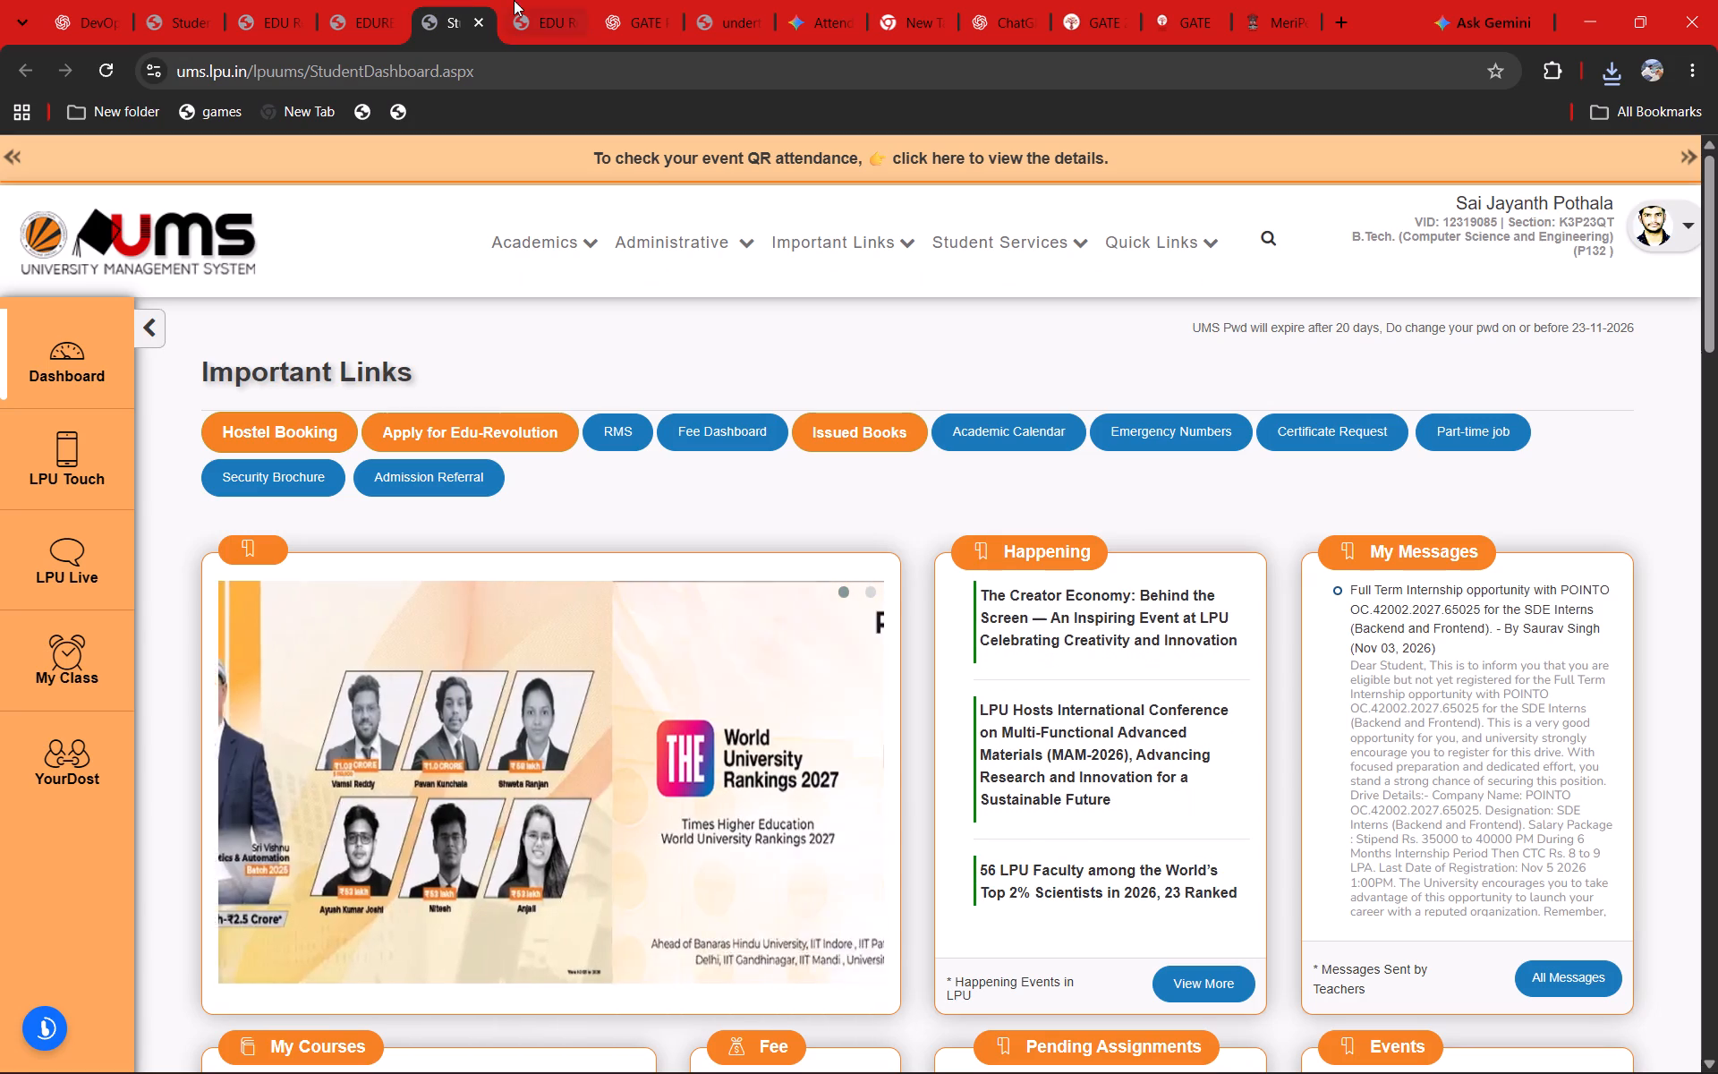
{"action": "left_click", "coordinate": [333, 0]}
{"action": "left_click", "coordinate": [296, 0]}
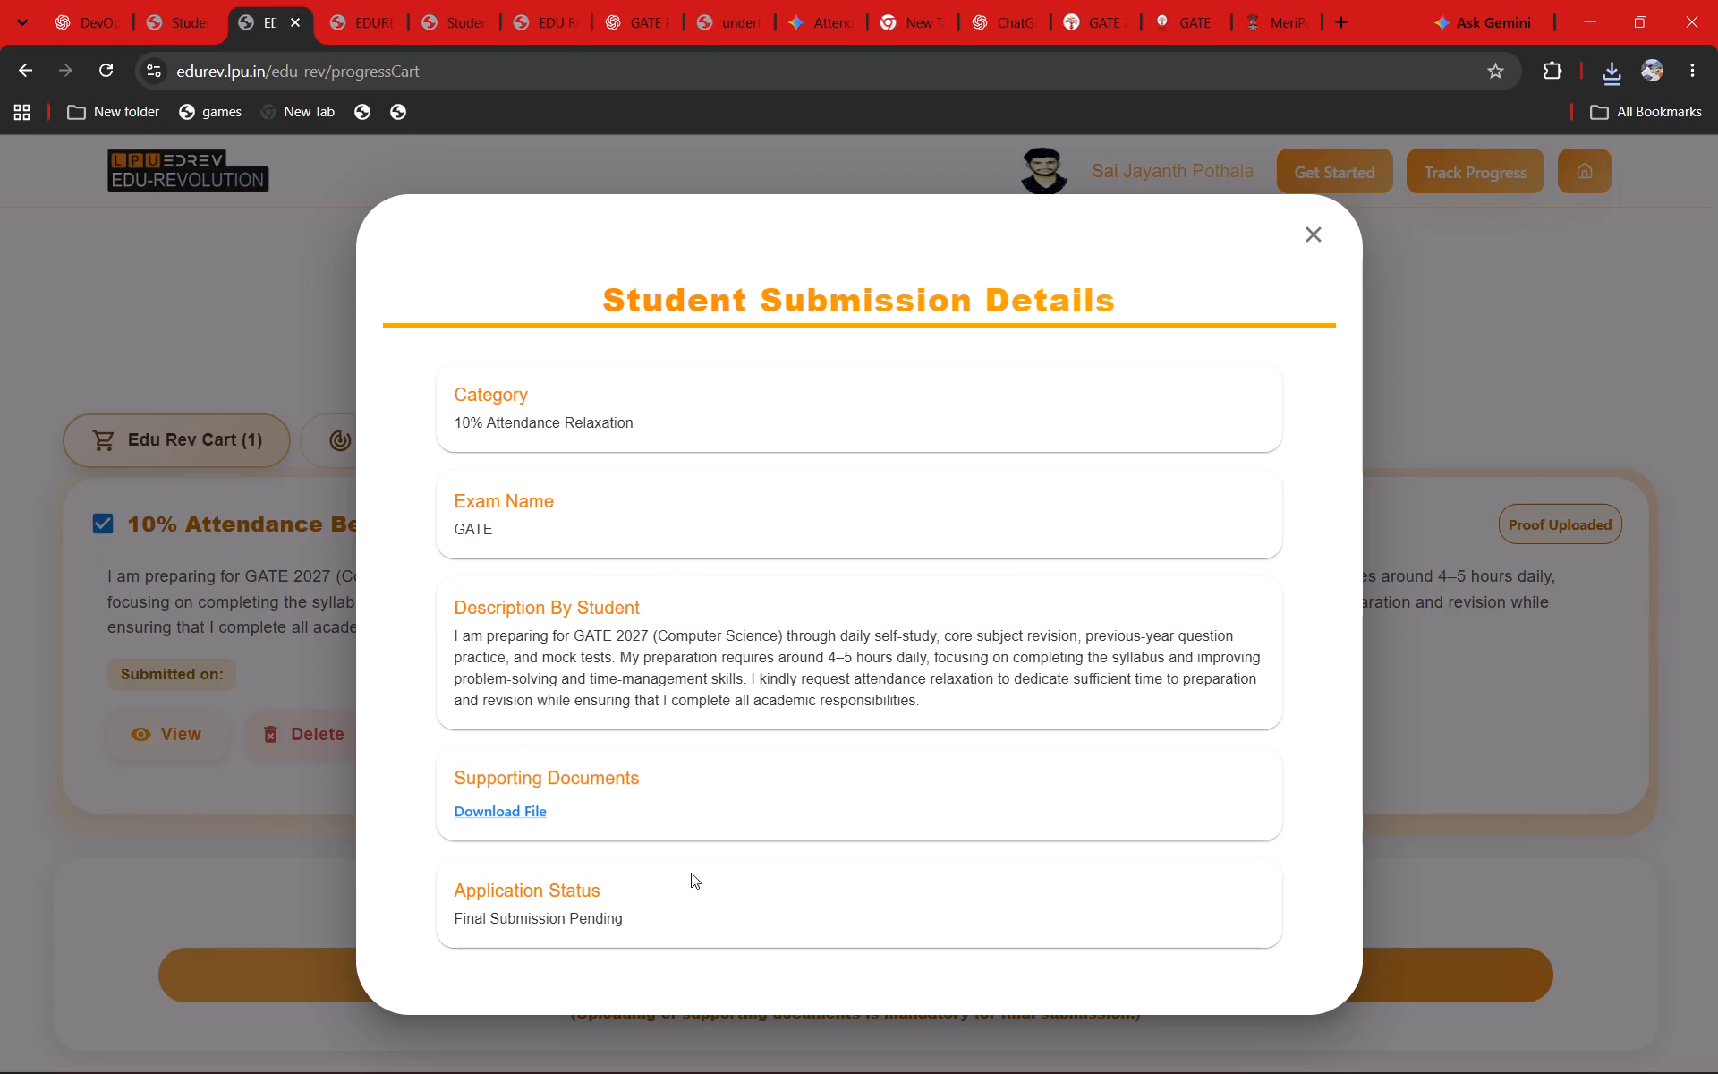
{"action": "left_click", "coordinate": [683, 874]}
{"action": "left_click", "coordinate": [1507, 653]}
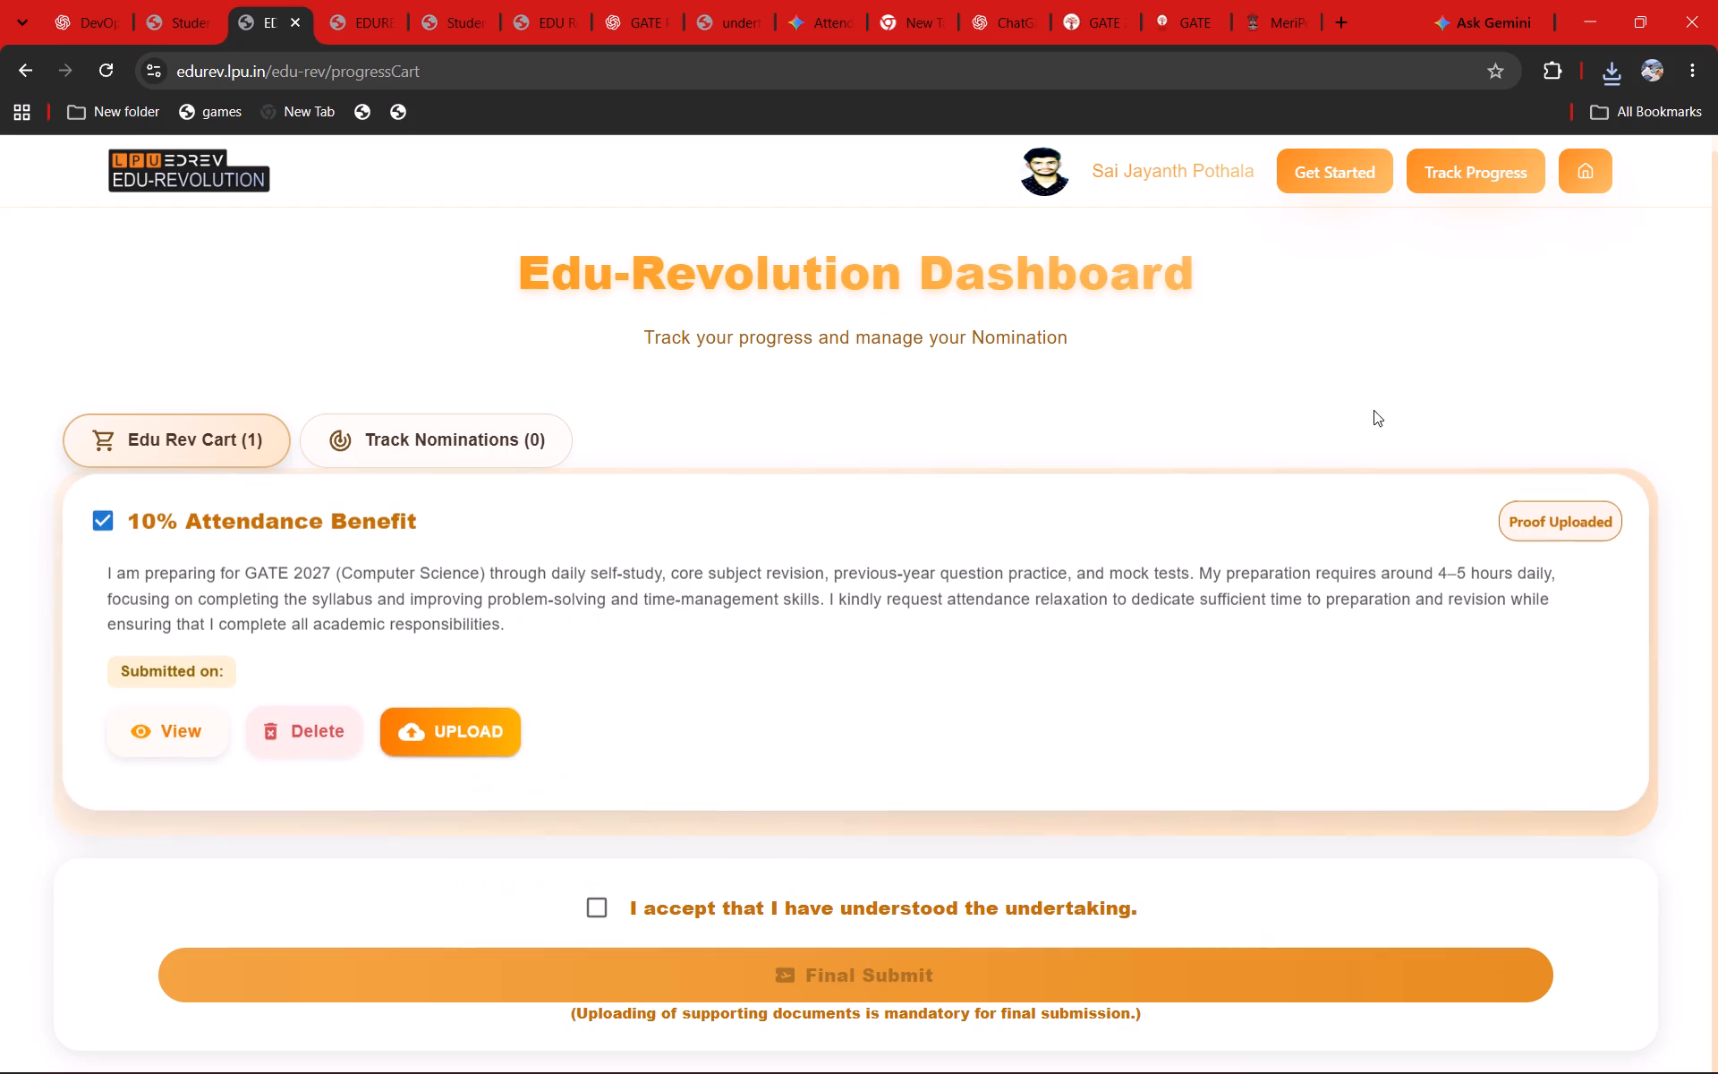
Accept the statement that the undertaking has been understood.
{"action": "left_click", "coordinate": [598, 906]}
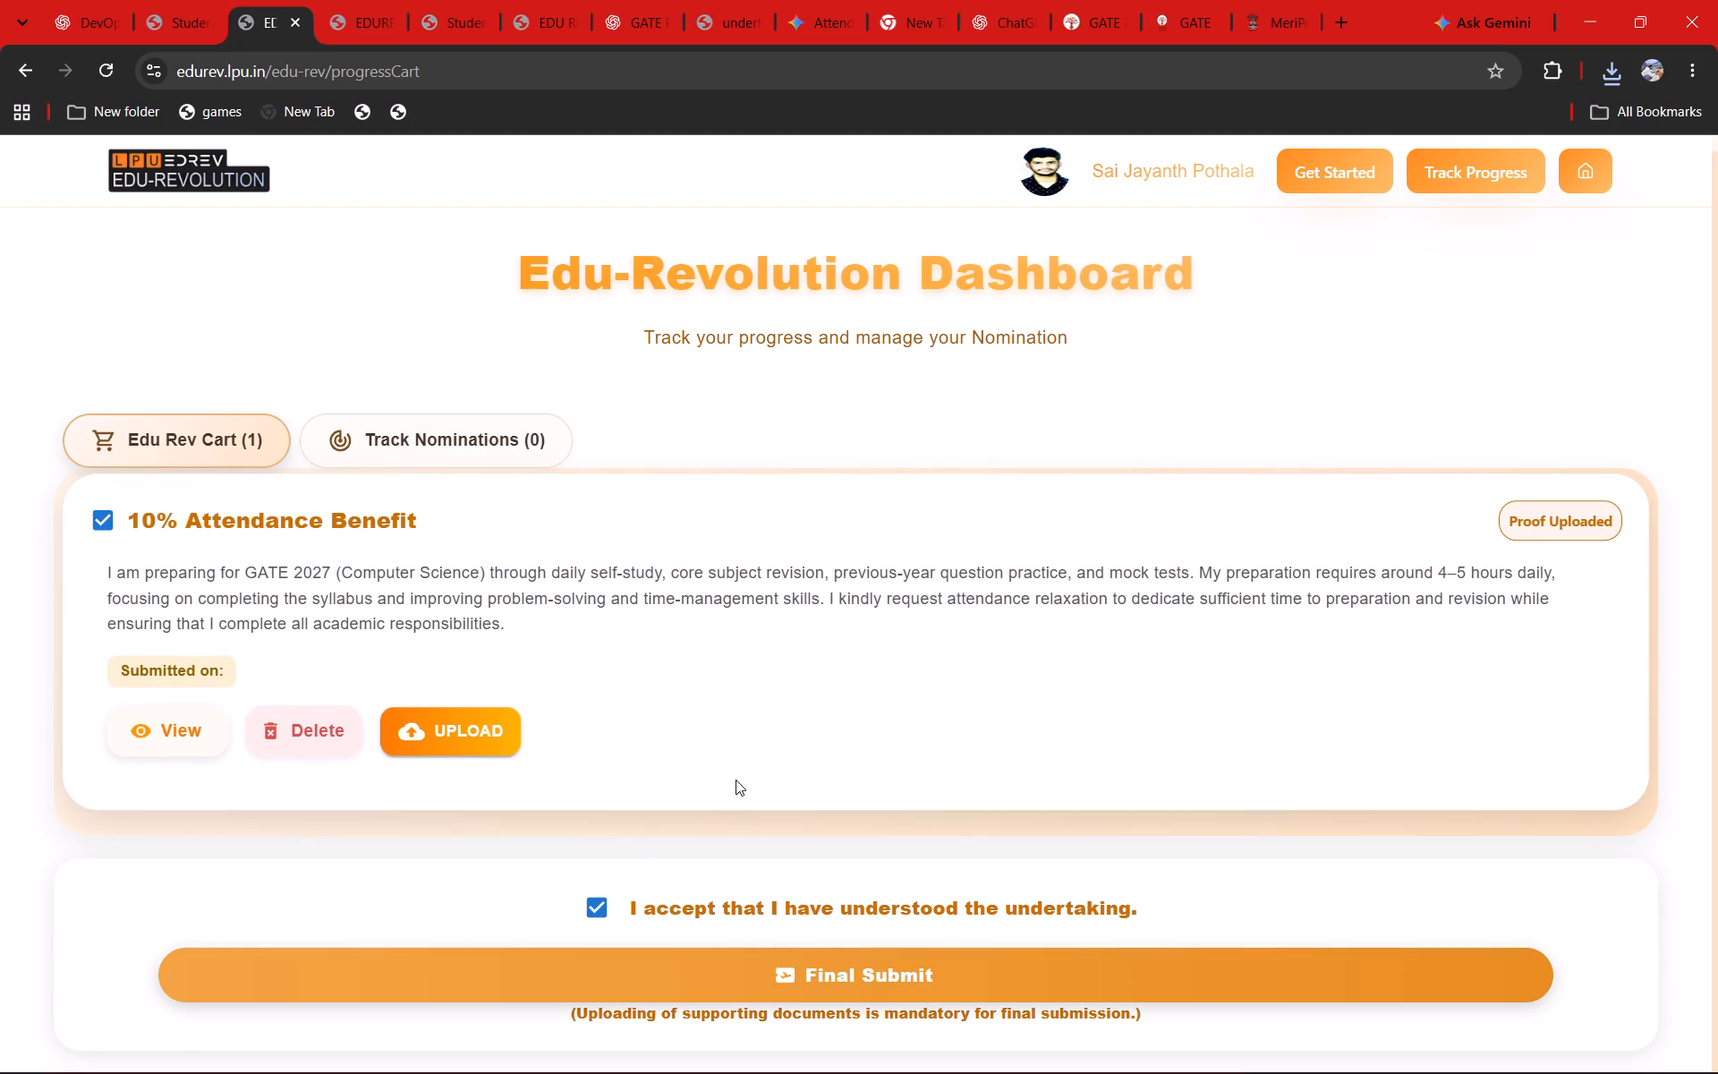
Upload Form.pdf from the Desktop folder as the supporting document for the 10% Attendance Benefit nomination.
{"action": "scroll", "coordinate": [635, 734], "scroll_direction": "left", "scroll_amount": 1}
{"action": "left_click", "coordinate": [481, 725]}
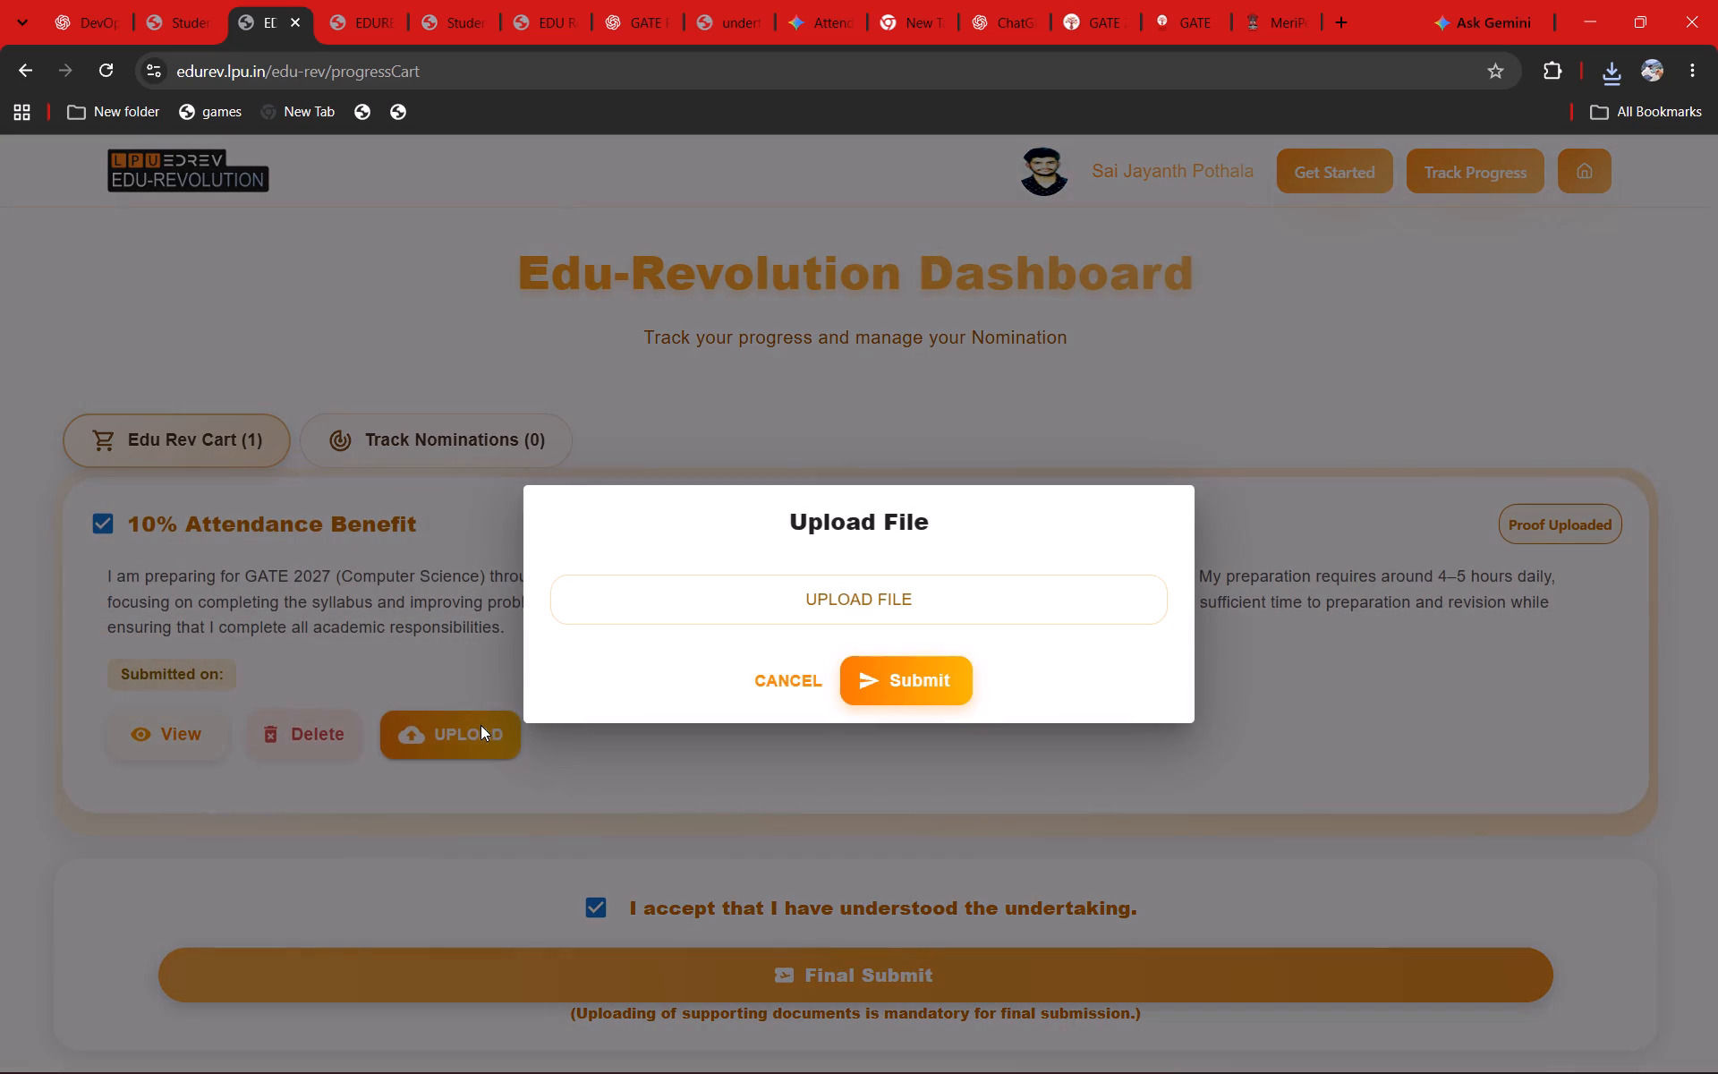
{"action": "left_click", "coordinate": [916, 605]}
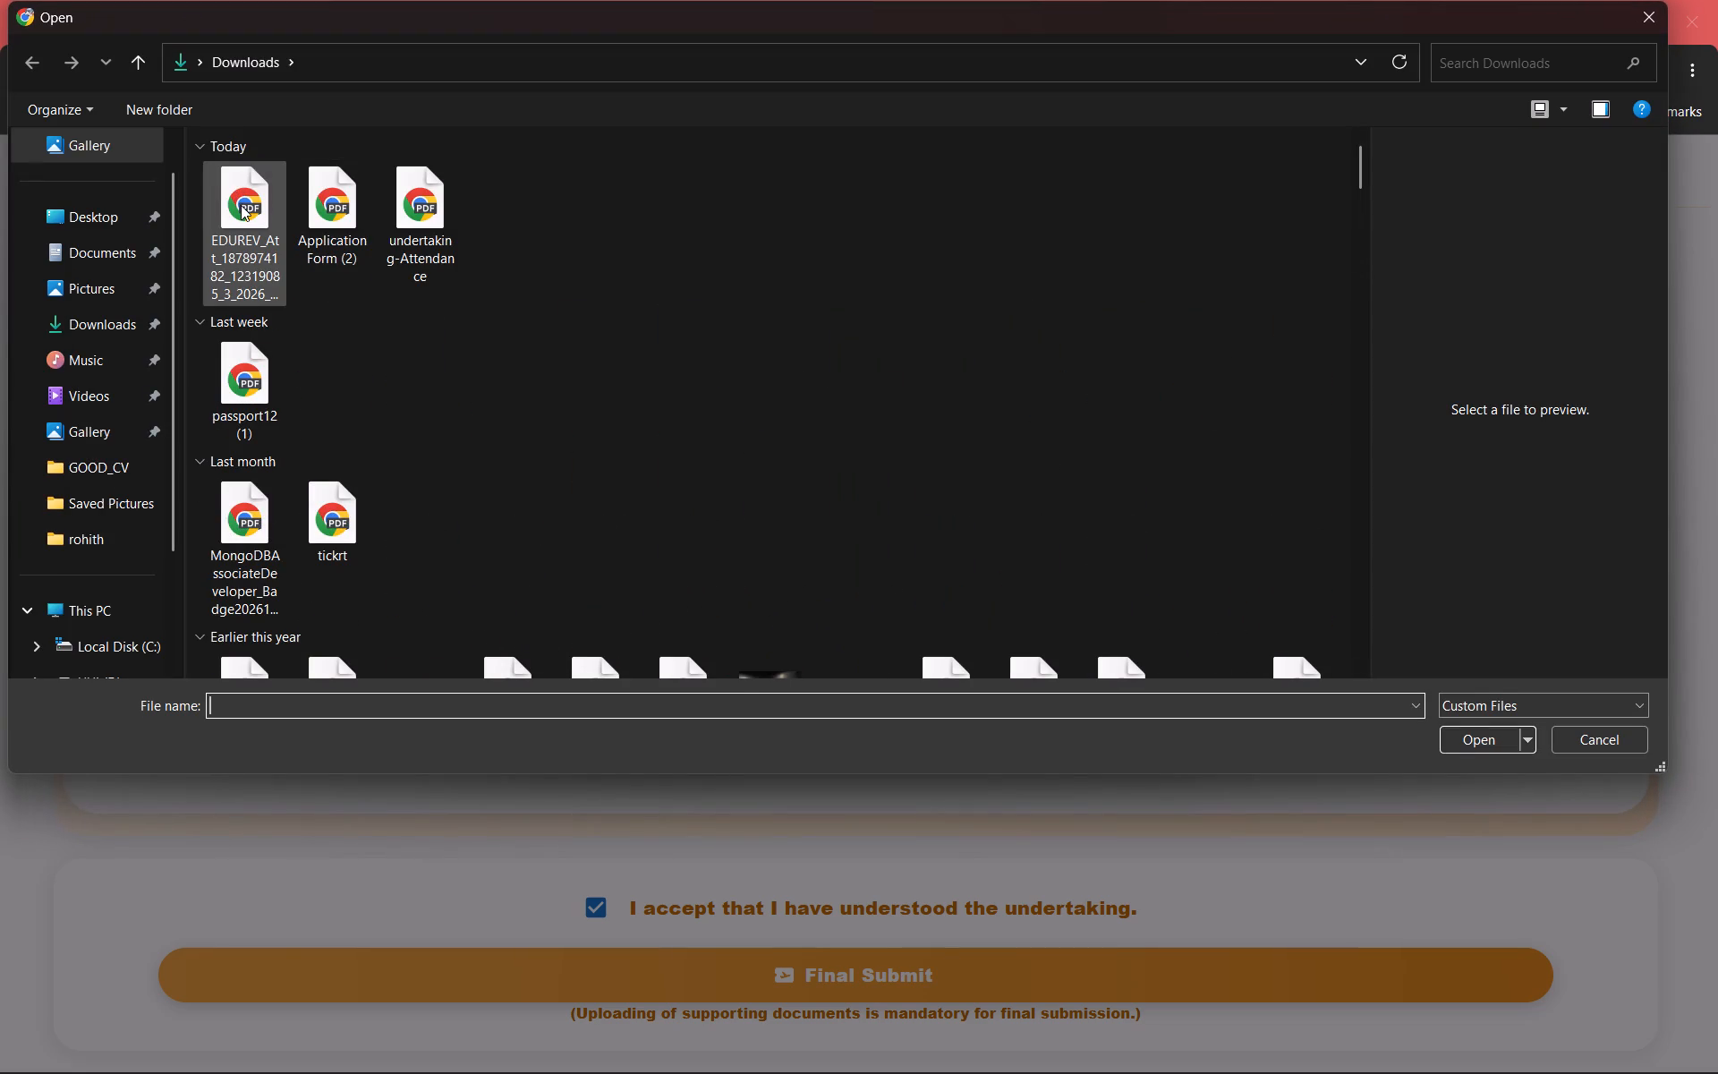
{"action": "left_click", "coordinate": [95, 208]}
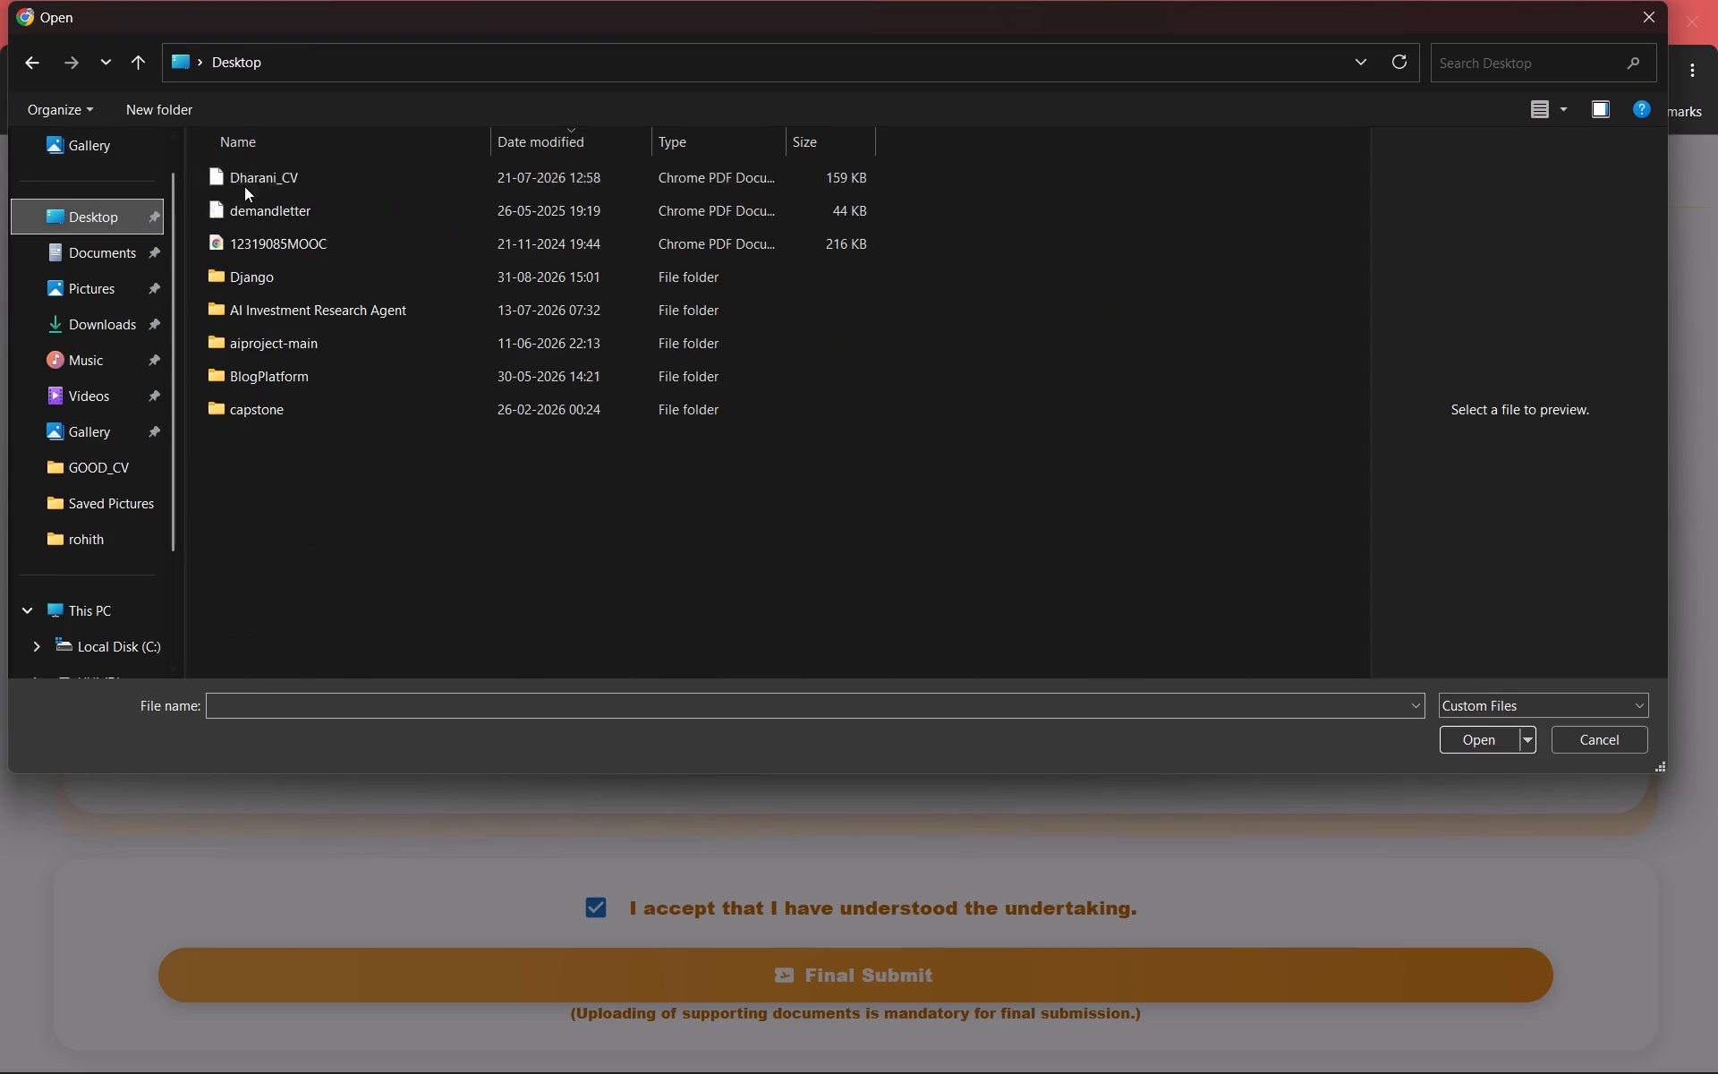
{"action": "left_click", "coordinate": [326, 181]}
{"action": "key", "text": "Return"}
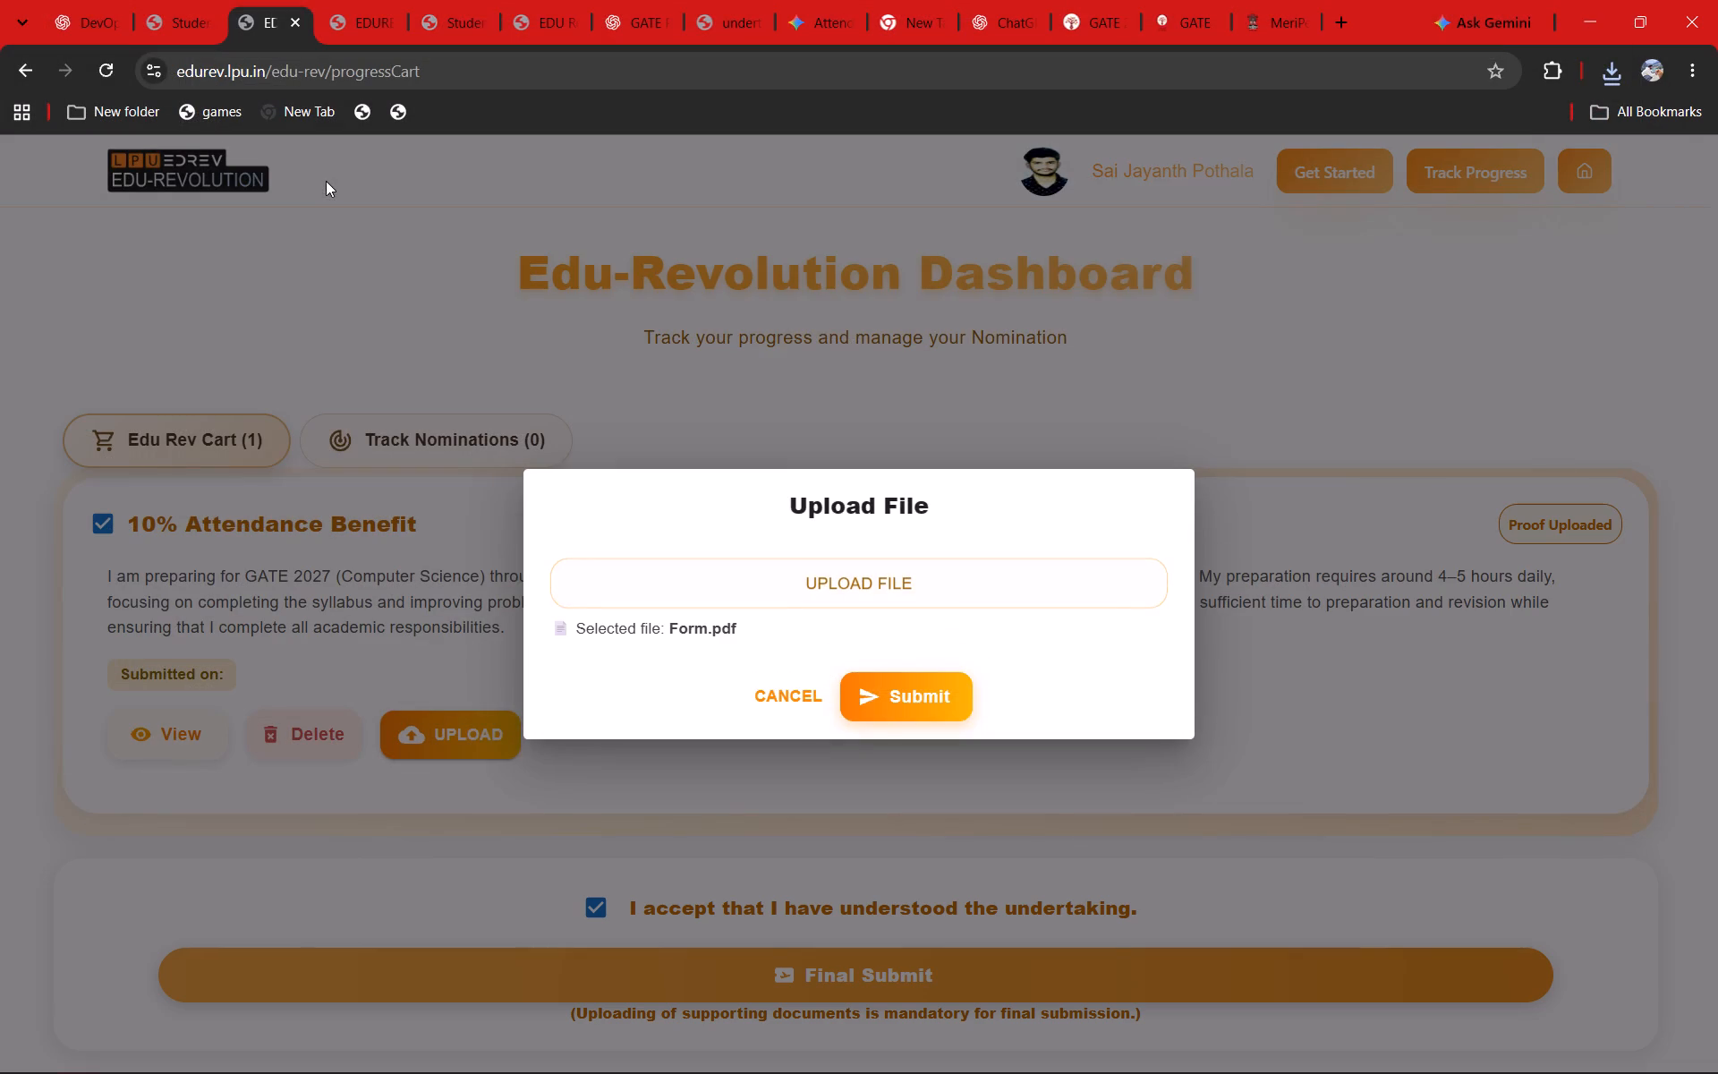
{"action": "left_click", "coordinate": [883, 688]}
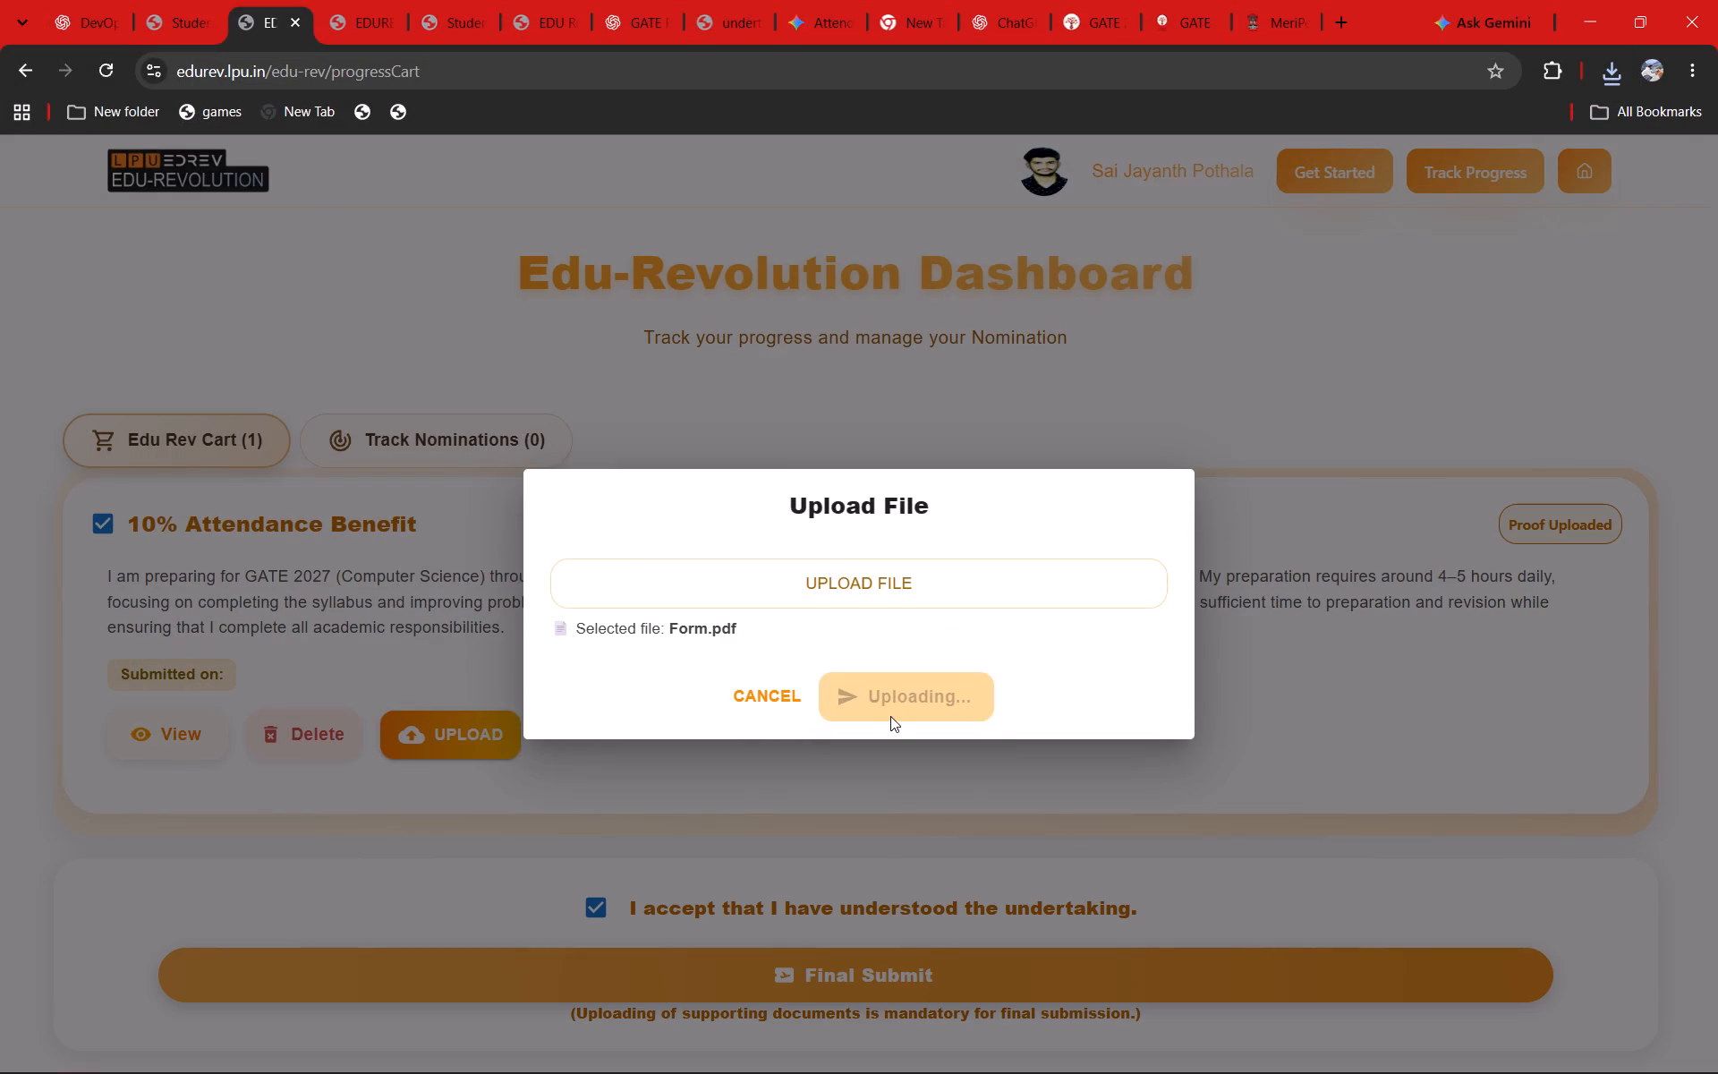
View the nomination's submission details, download and open the supporting document to check it, and return to the cart.
{"action": "left_click", "coordinate": [188, 722]}
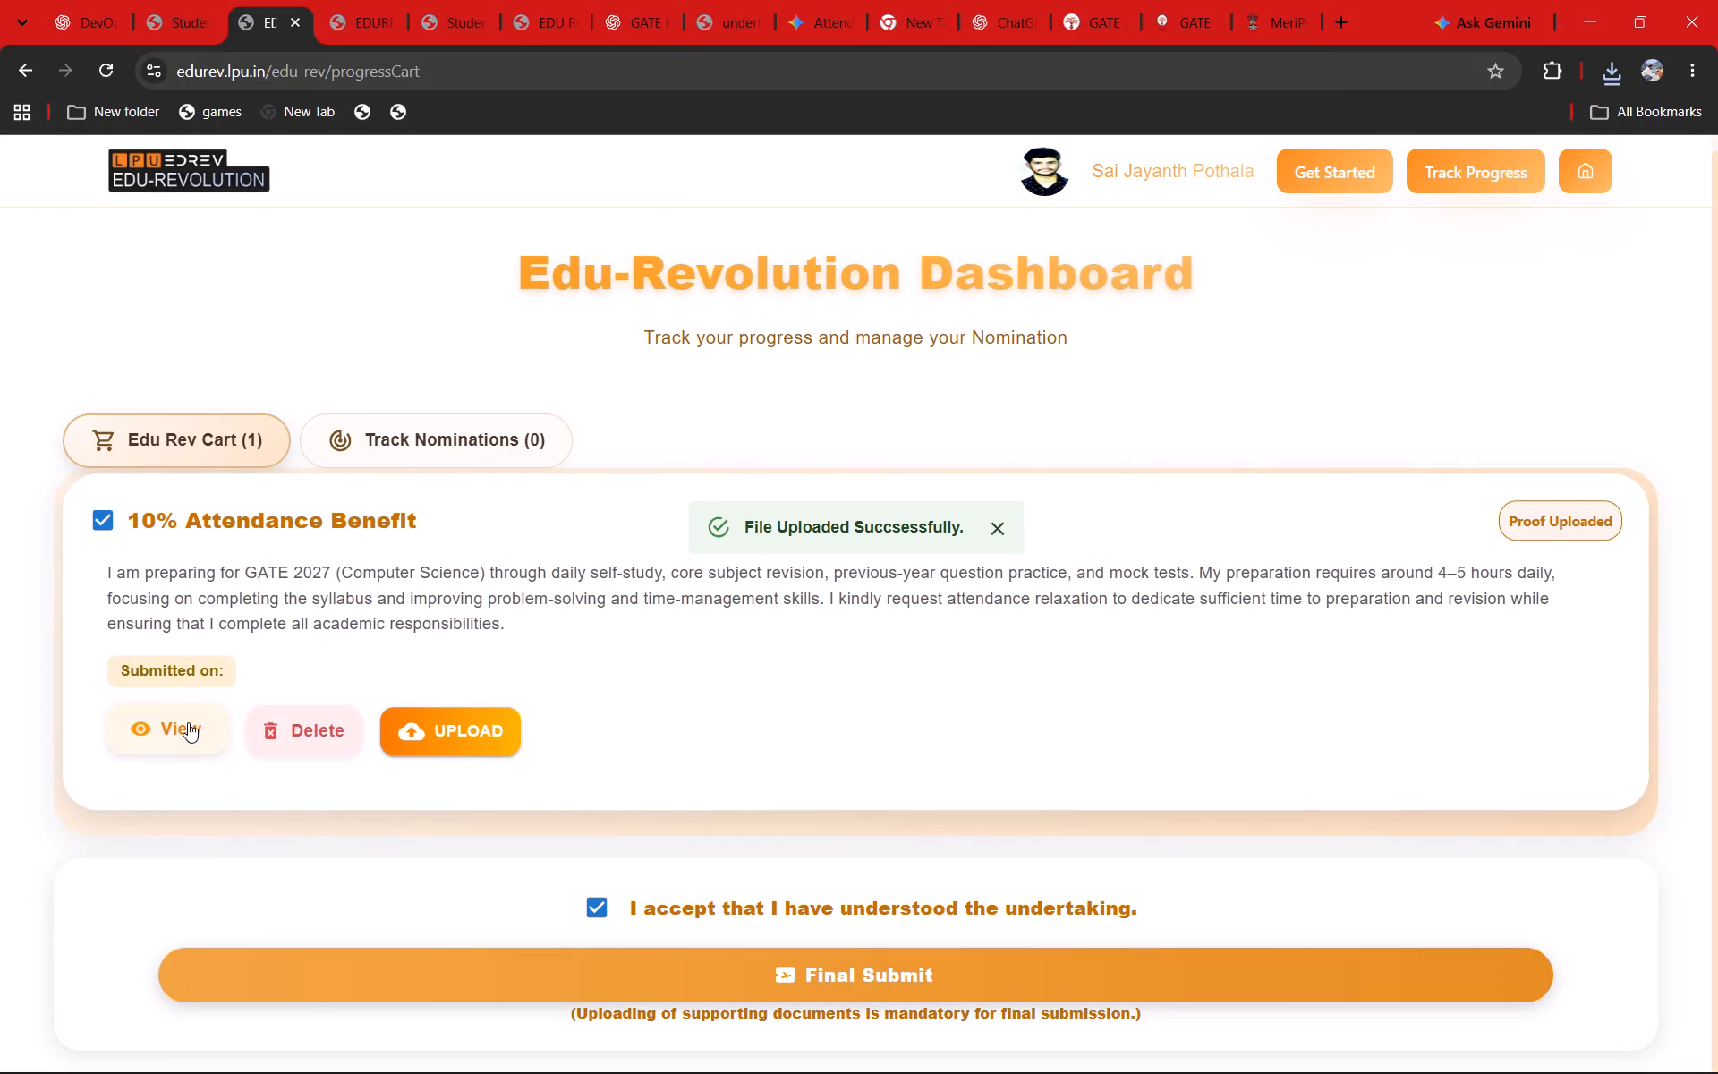
{"action": "scroll", "coordinate": [650, 744], "scroll_direction": "down", "scroll_amount": 7}
{"action": "left_click", "coordinate": [510, 812]}
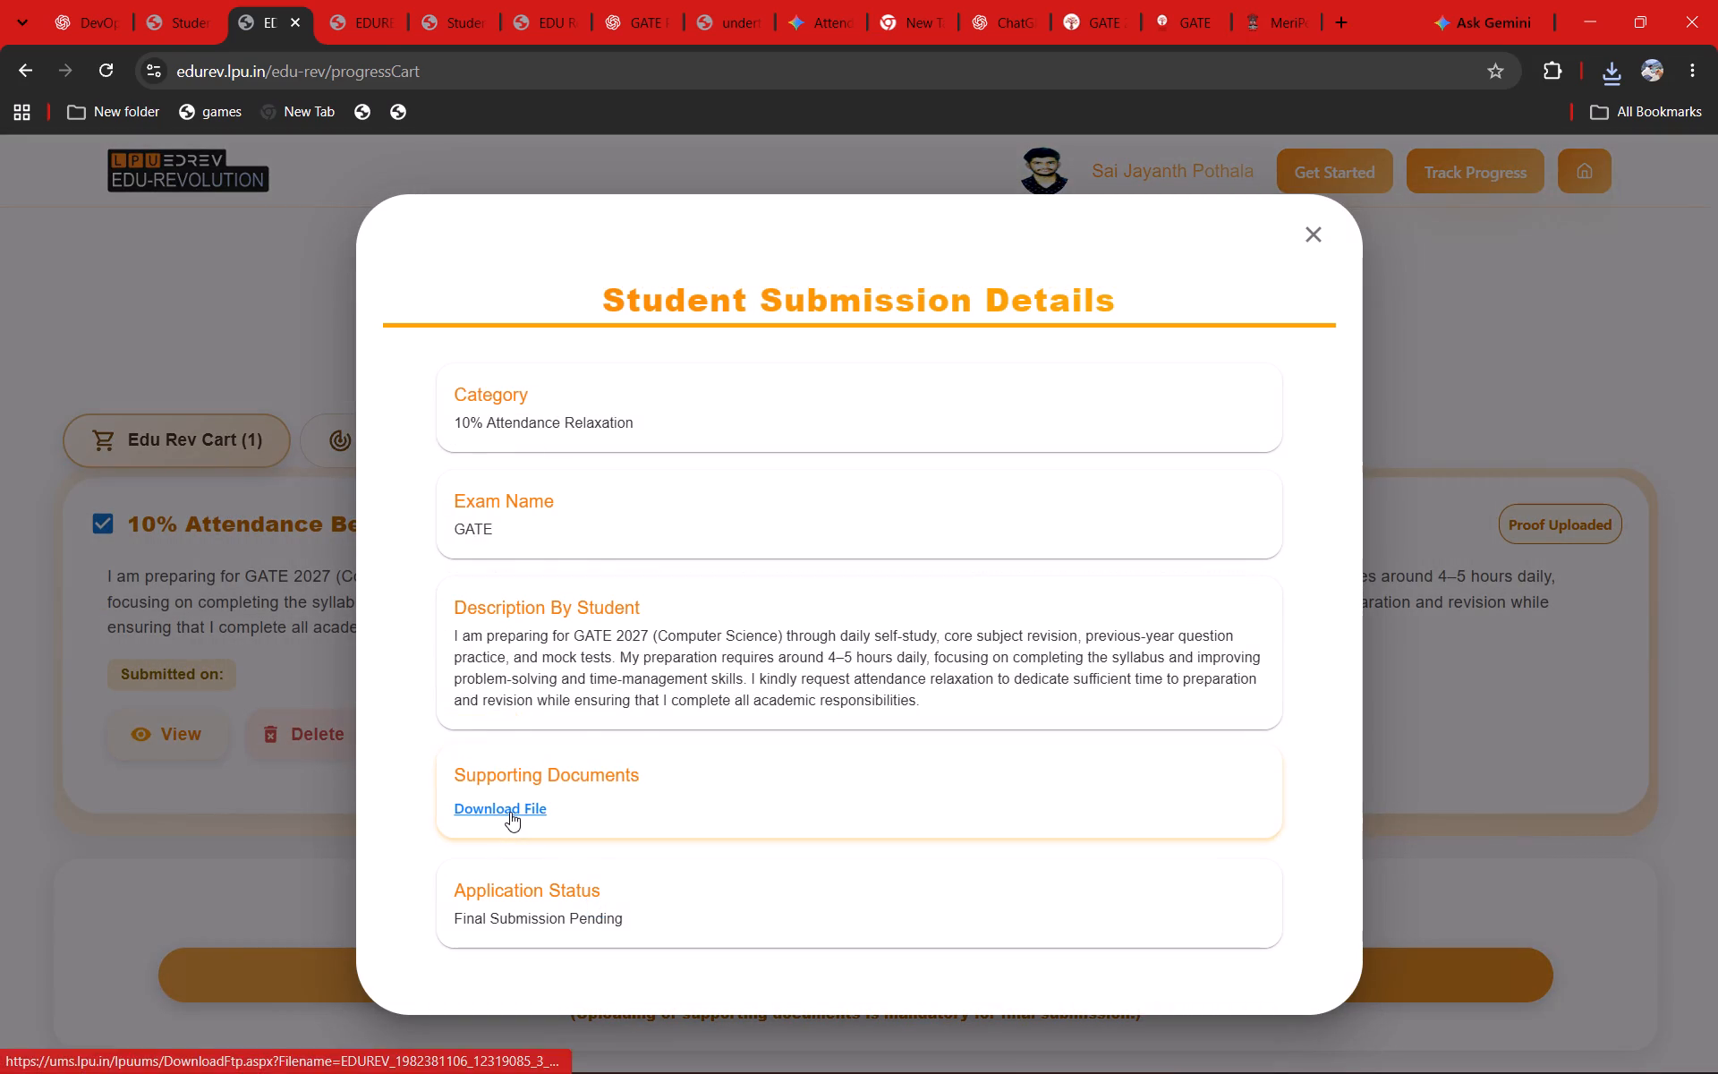
{"action": "left_click", "coordinate": [1441, 141]}
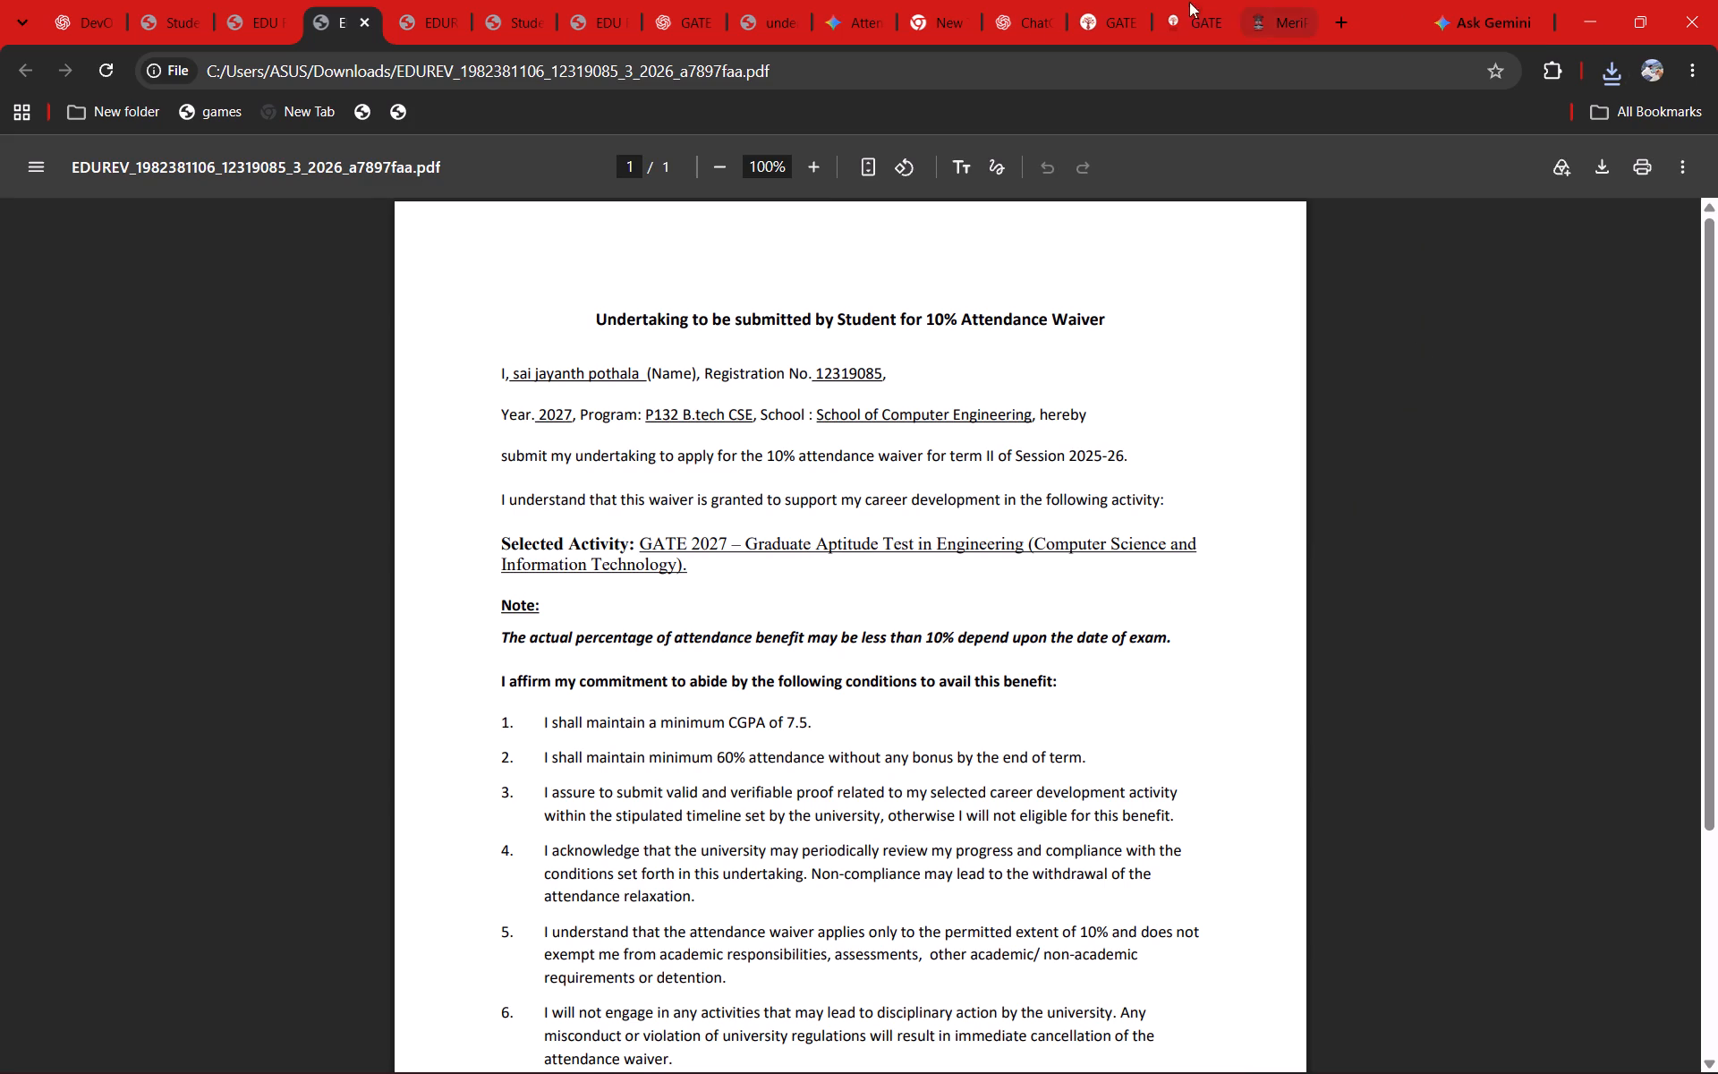
{"action": "left_click", "coordinate": [214, 0]}
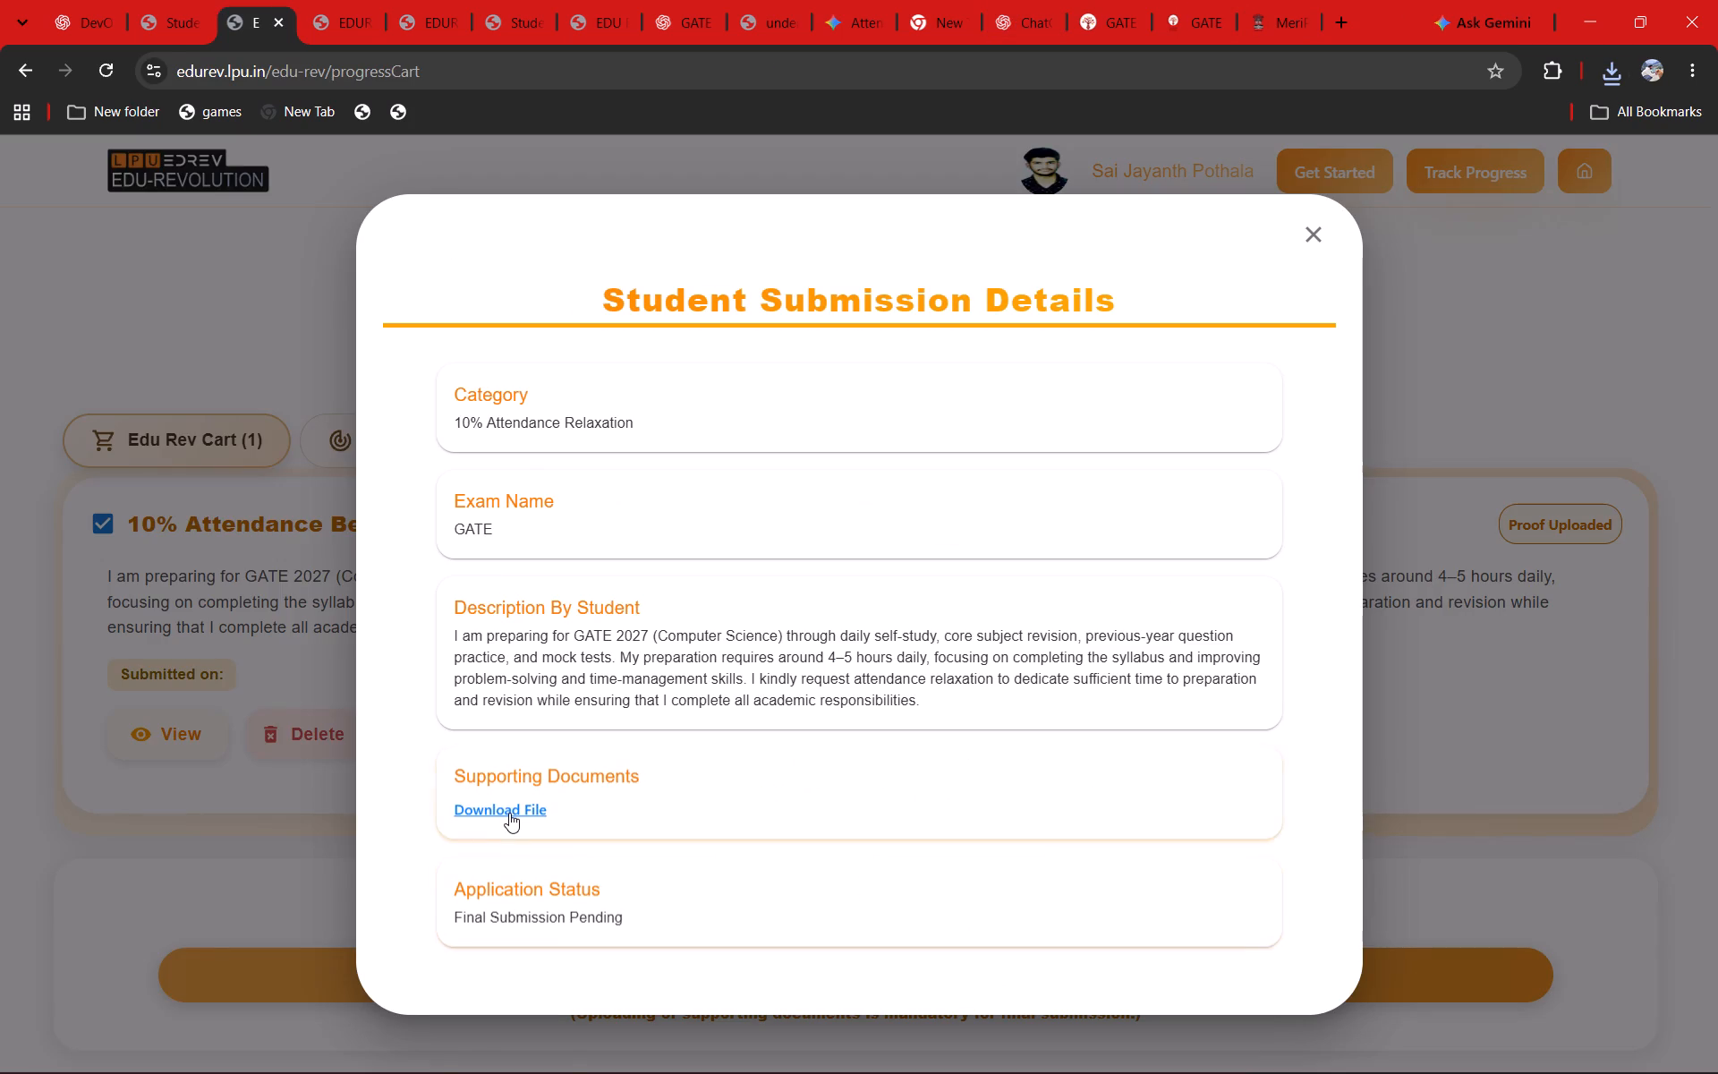
{"action": "left_click", "coordinate": [319, 686]}
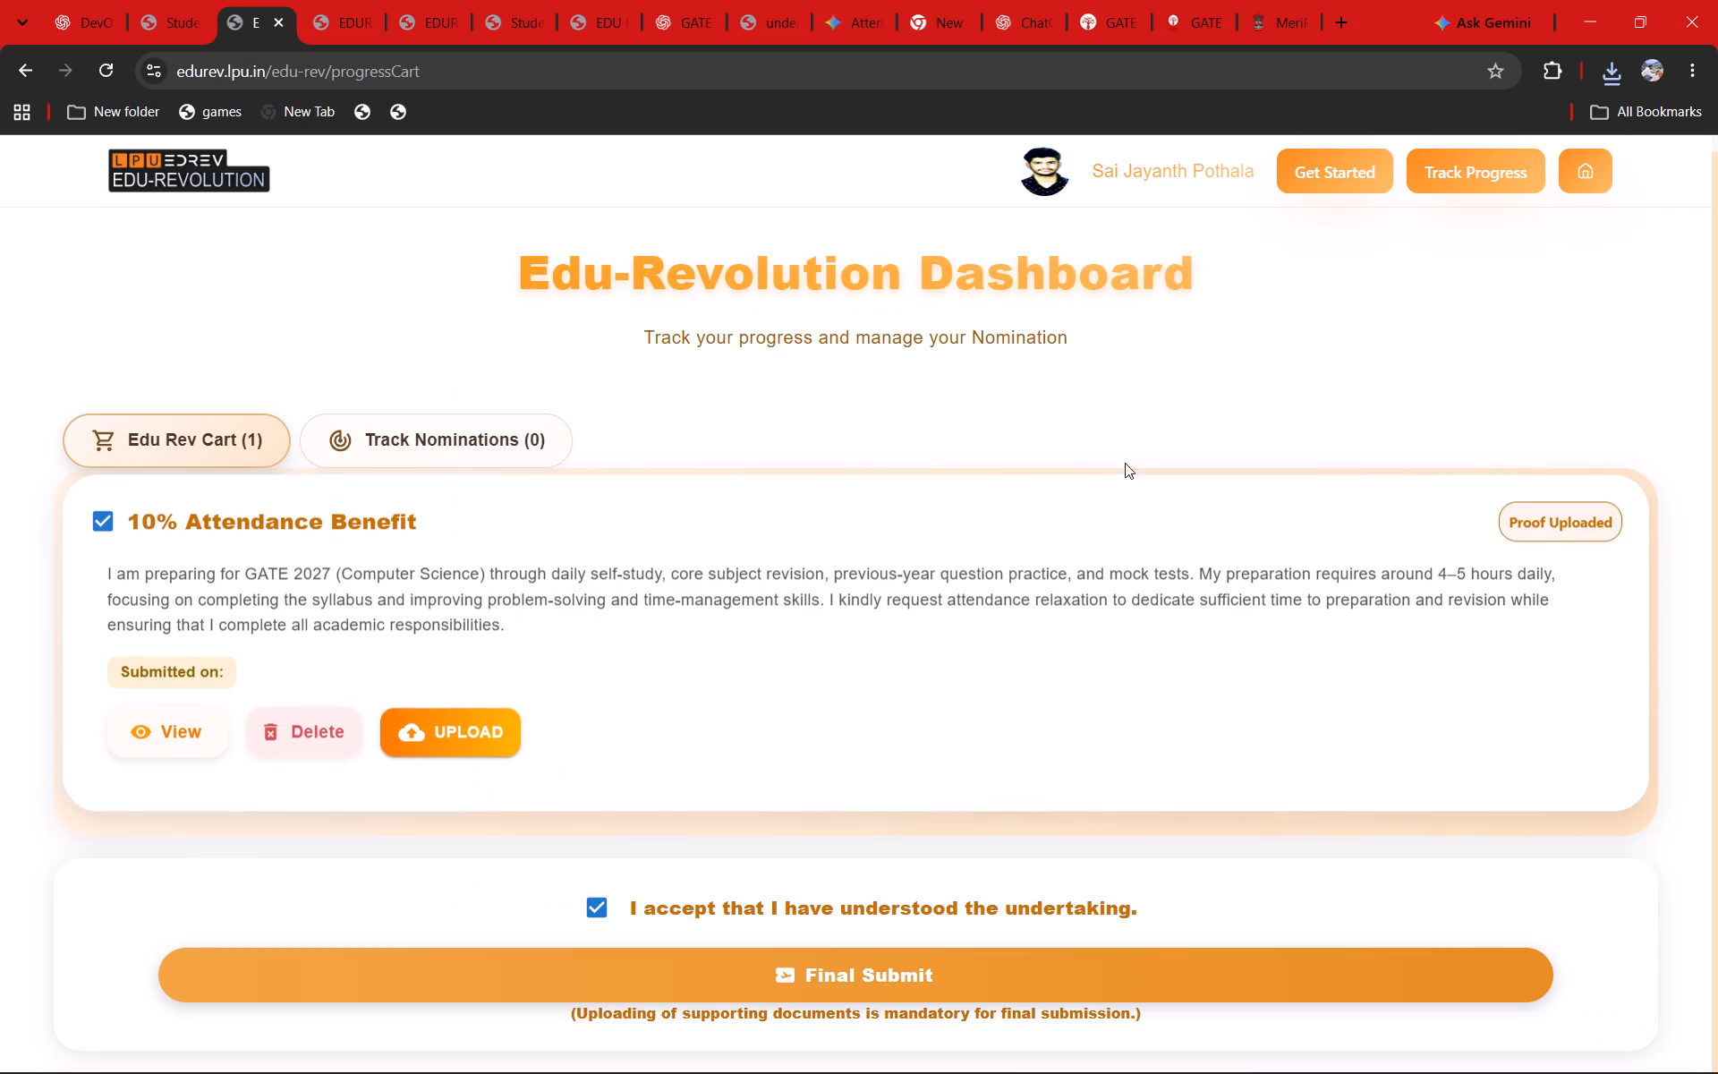
Upload the GATE form ApplicationForm (2) from the Downloads folder to the 10% Attendance Benefit nomination.
{"action": "left_click", "coordinate": [455, 720]}
{"action": "left_click", "coordinate": [923, 681]}
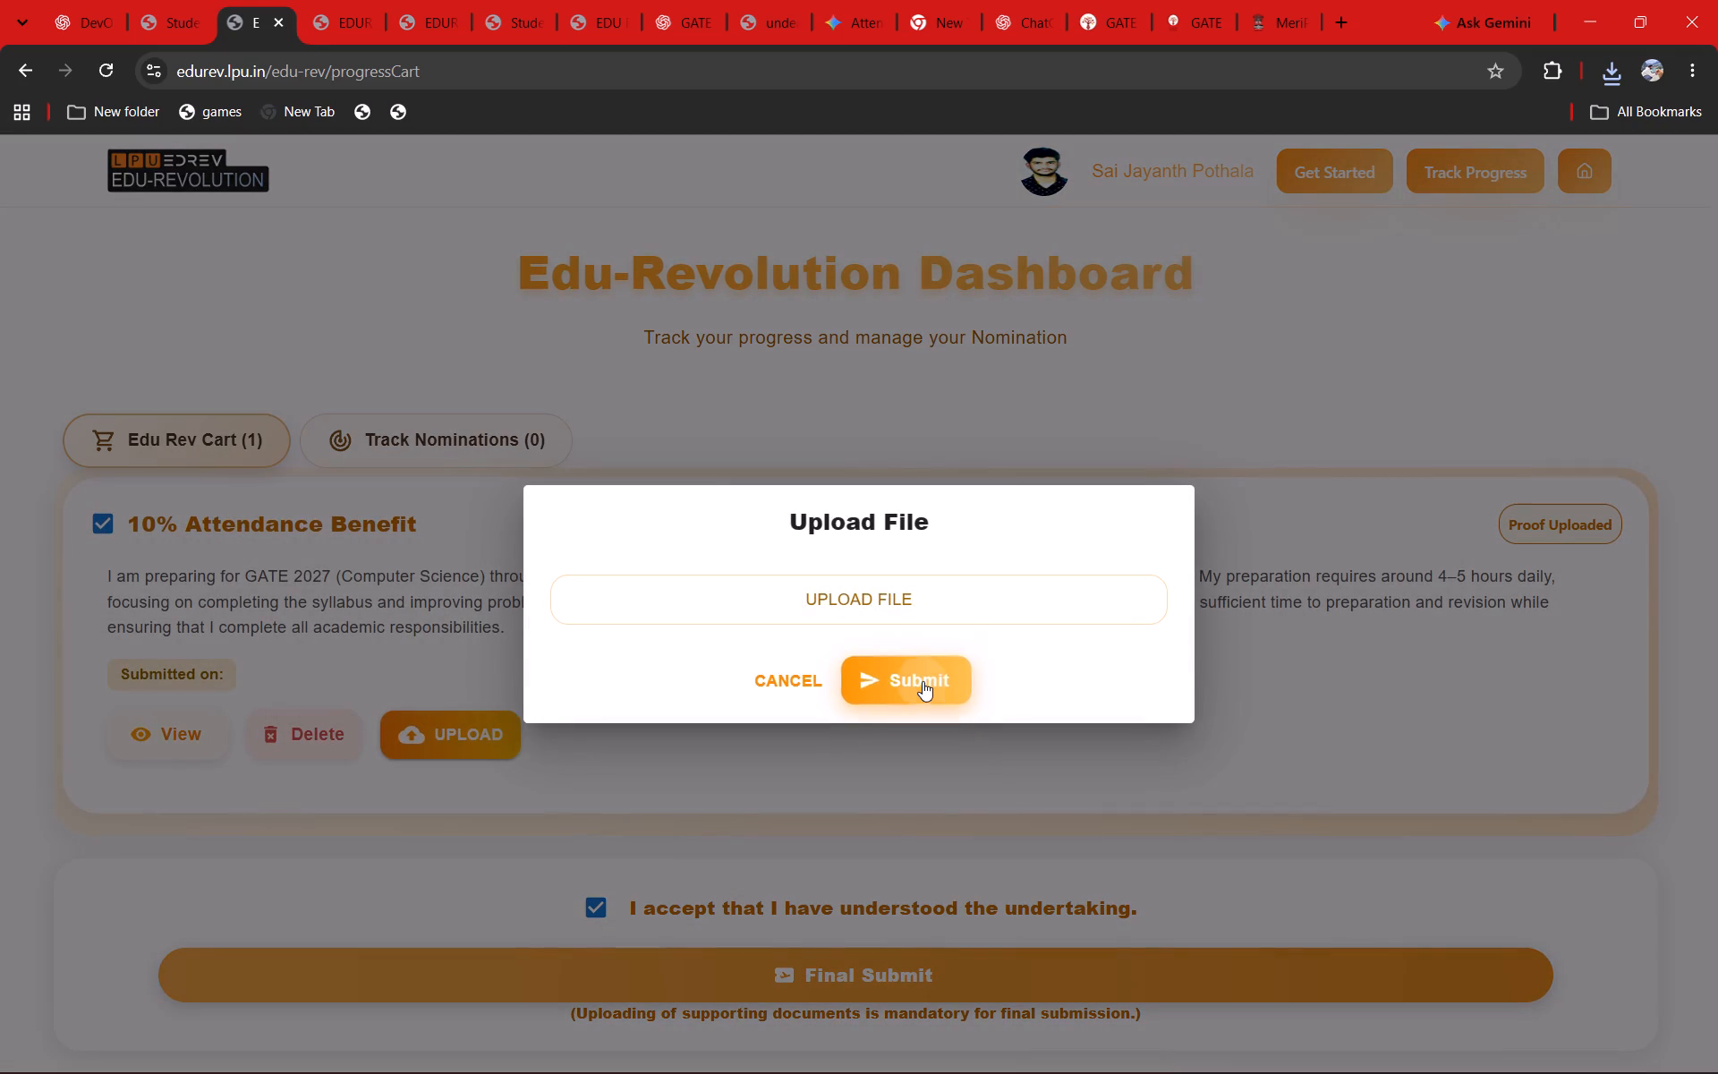
{"action": "left_click", "coordinate": [901, 609]}
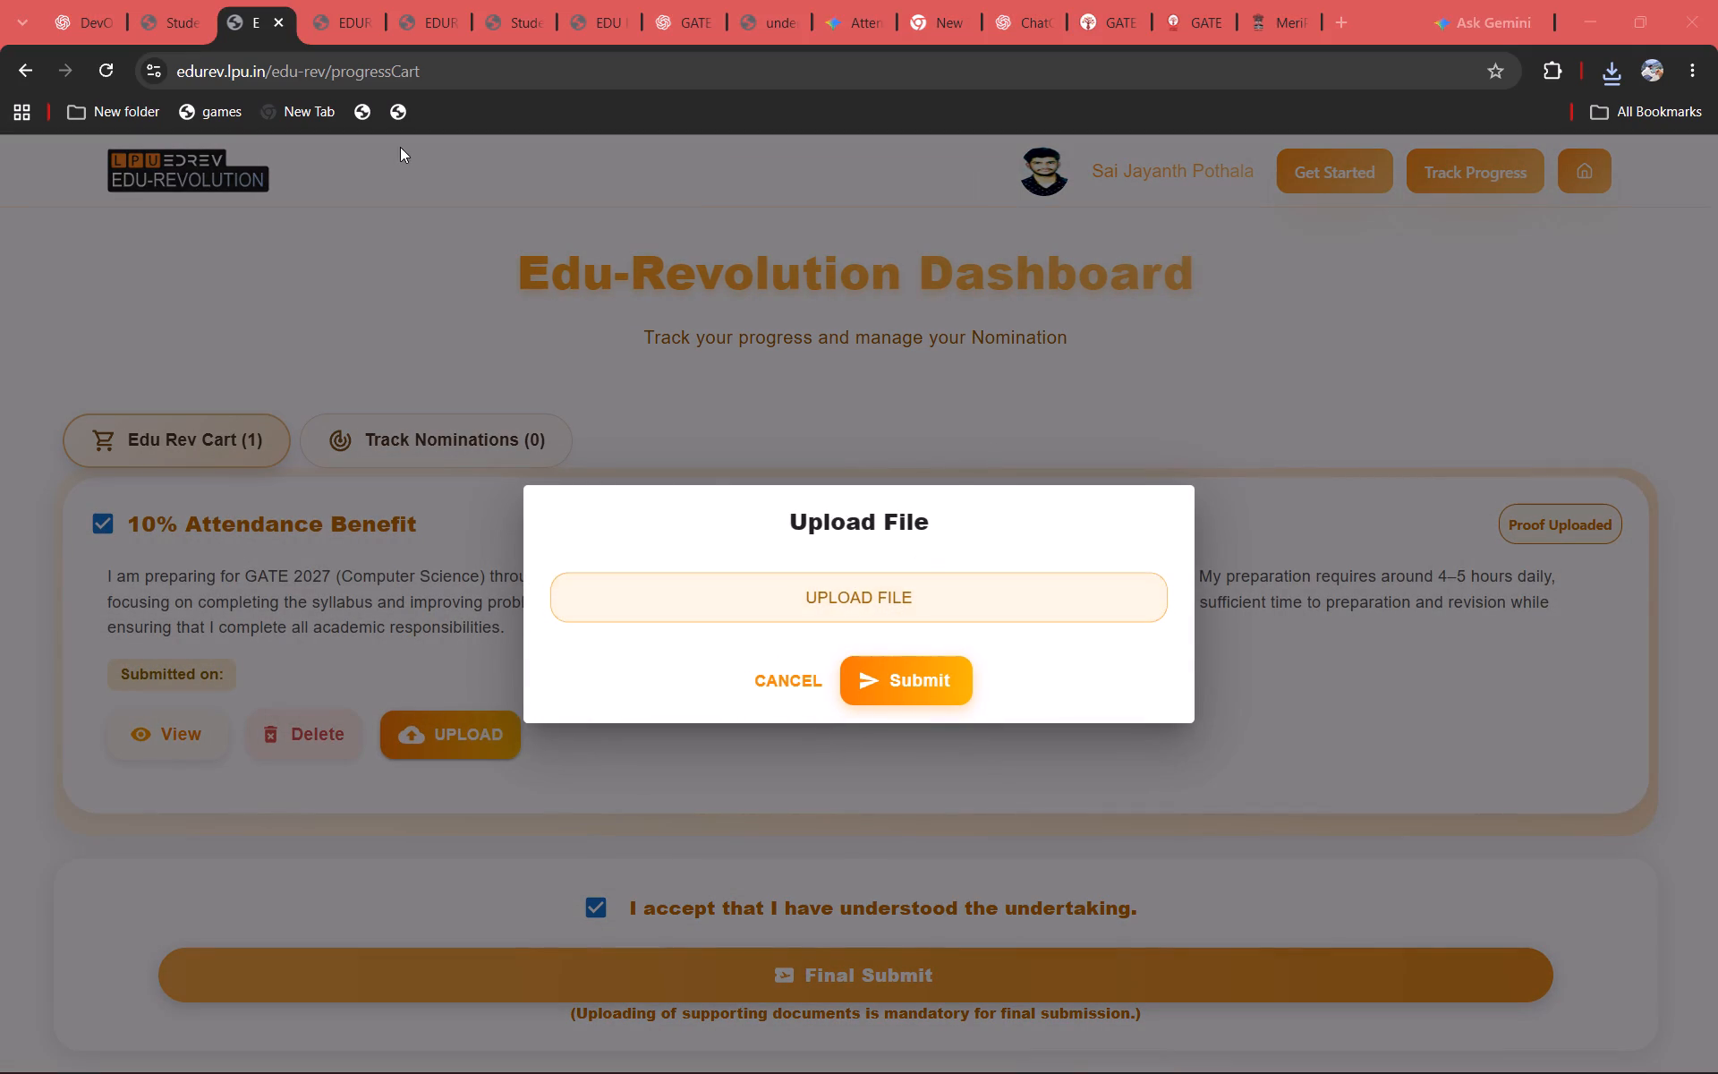
{"action": "left_click", "coordinate": [89, 313]}
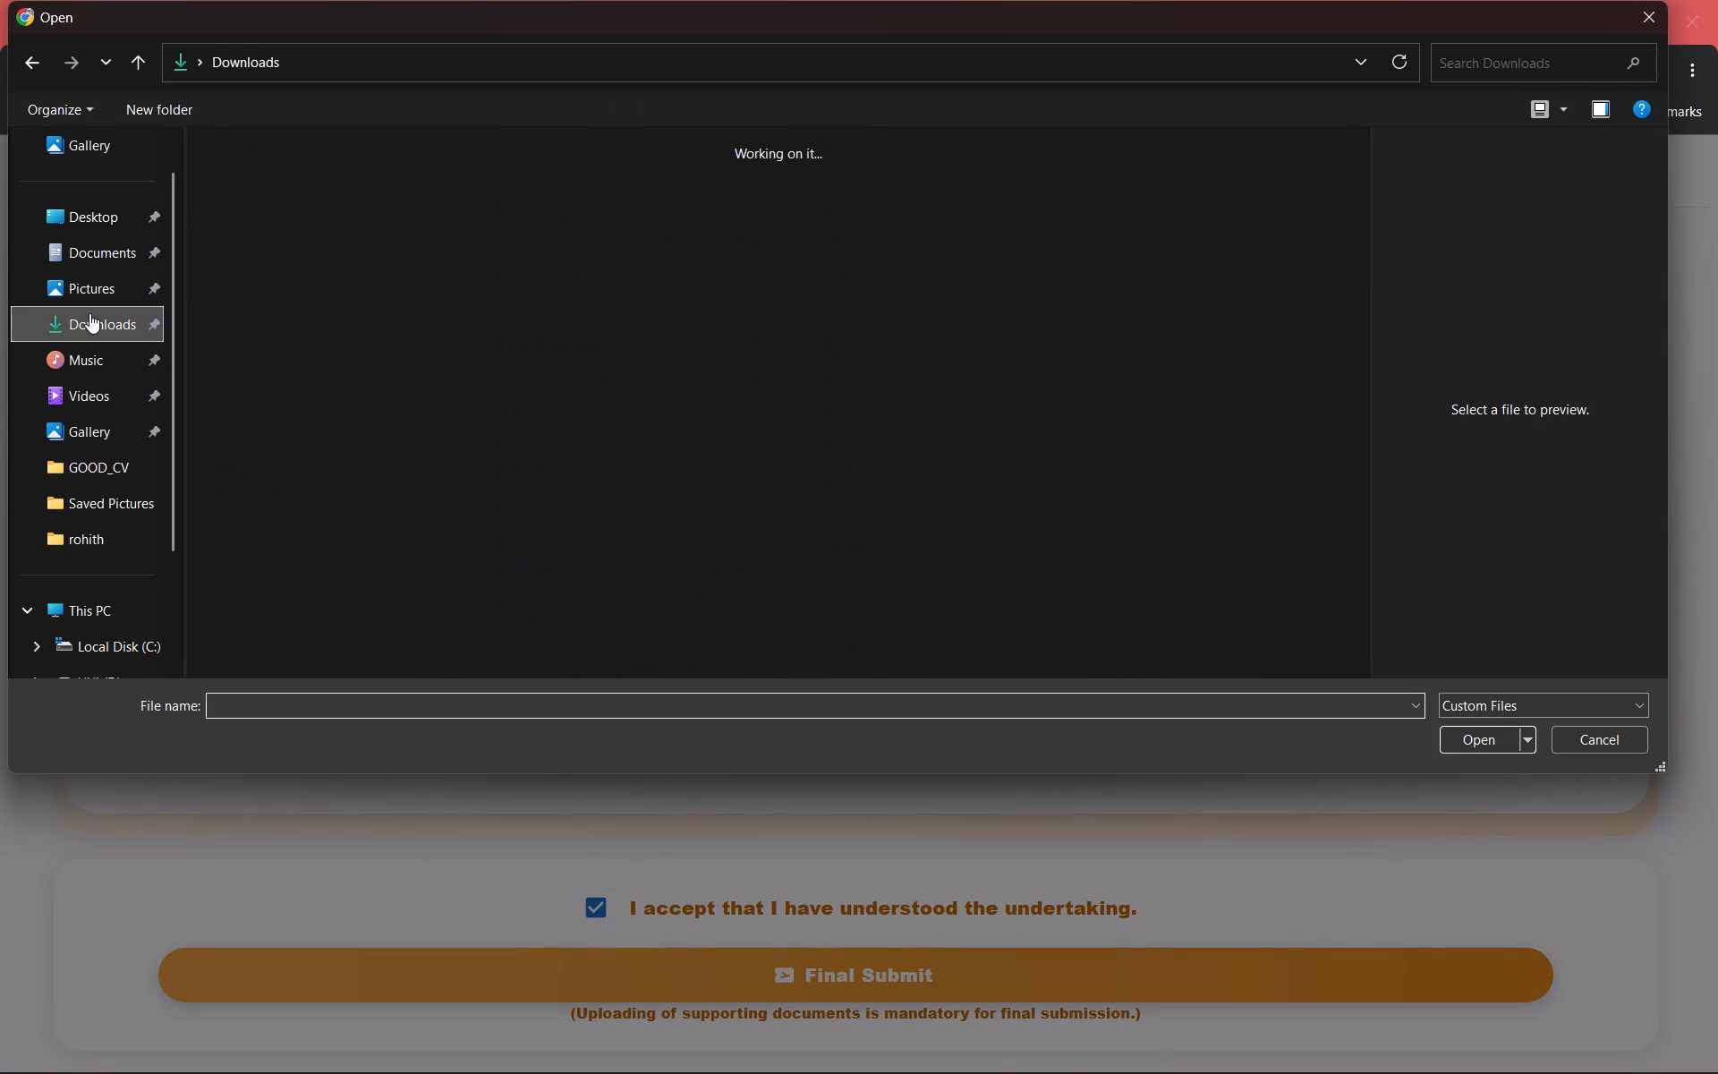
{"action": "left_click", "coordinate": [261, 191]}
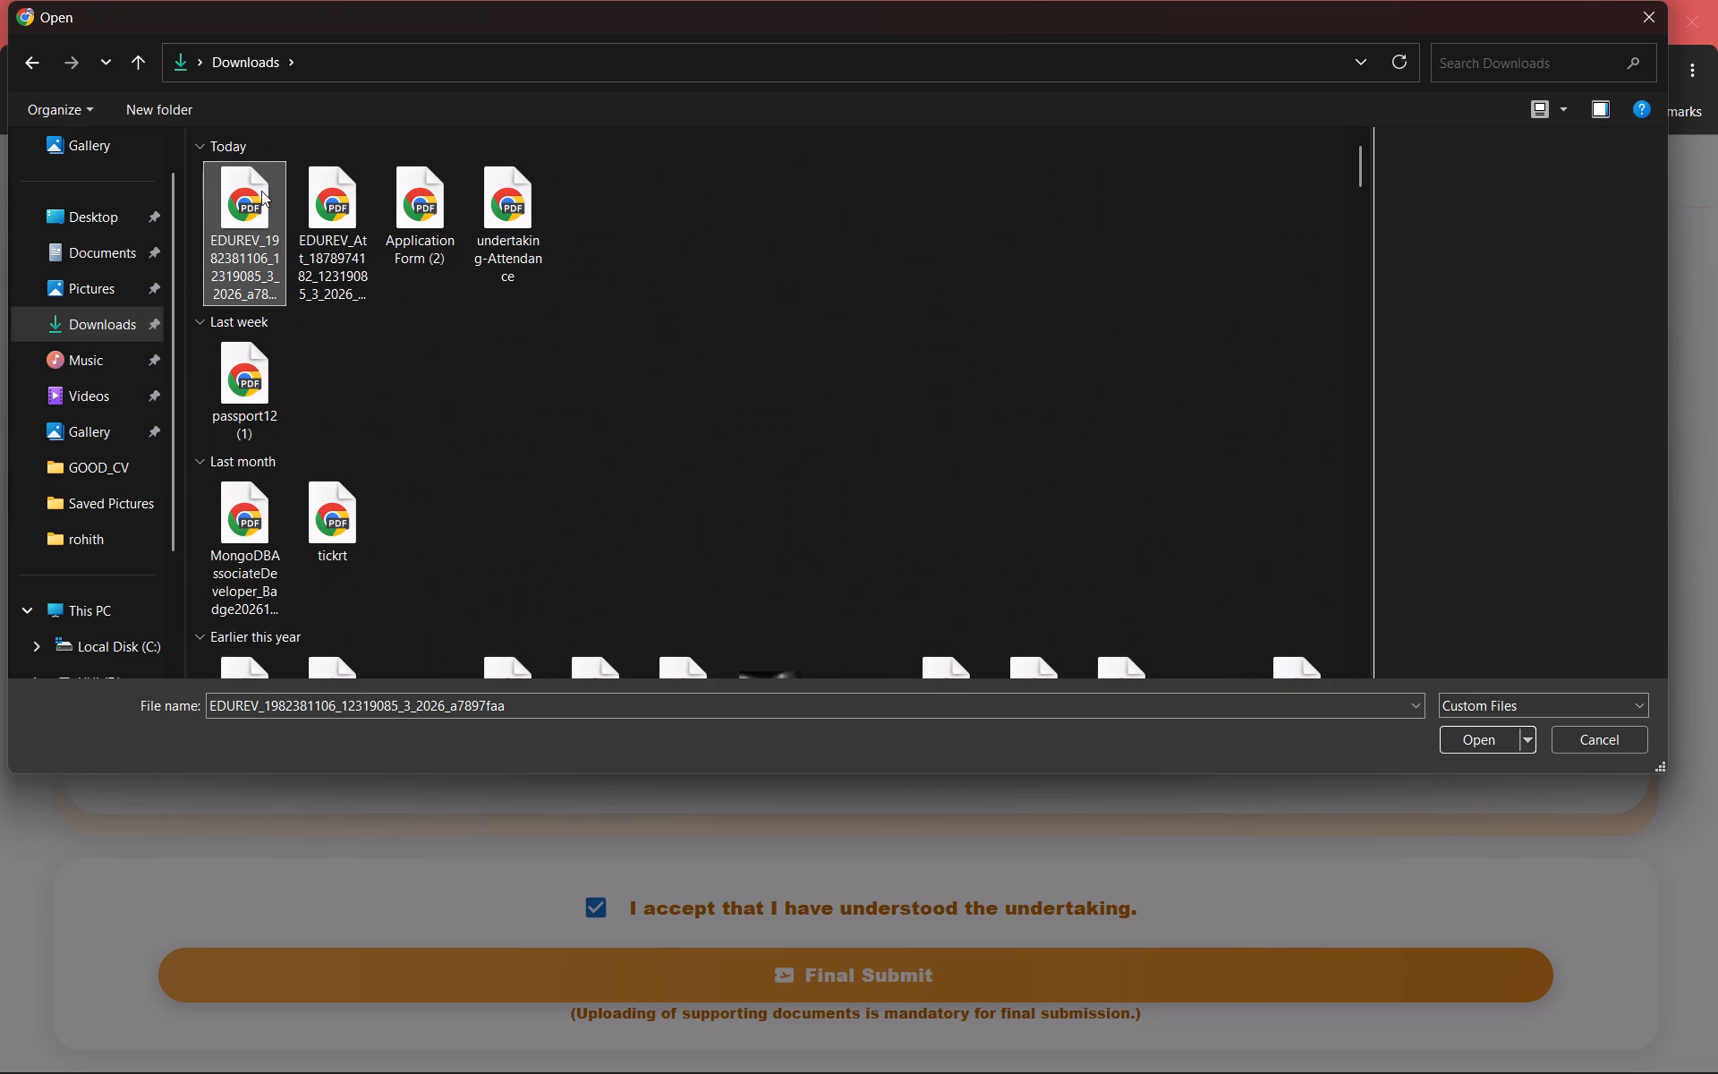
{"action": "left_click", "coordinate": [426, 197]}
{"action": "key", "text": "Return"}
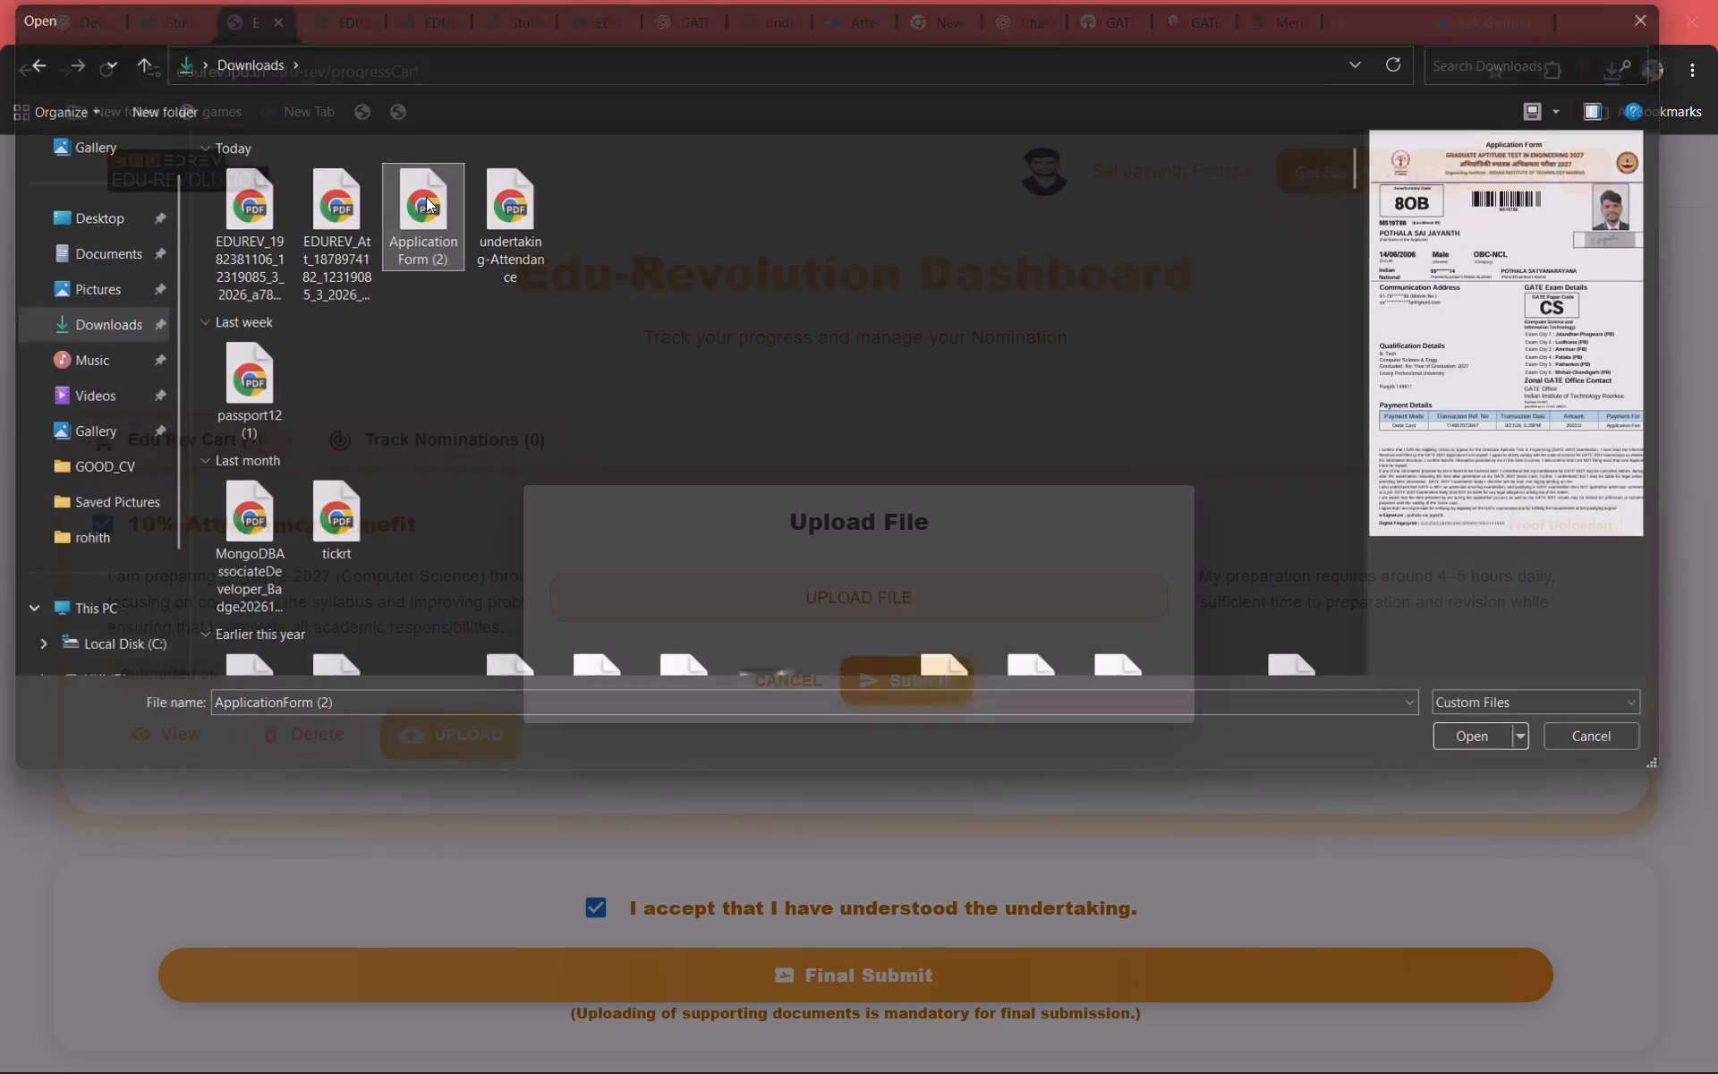
{"action": "left_click", "coordinate": [889, 701]}
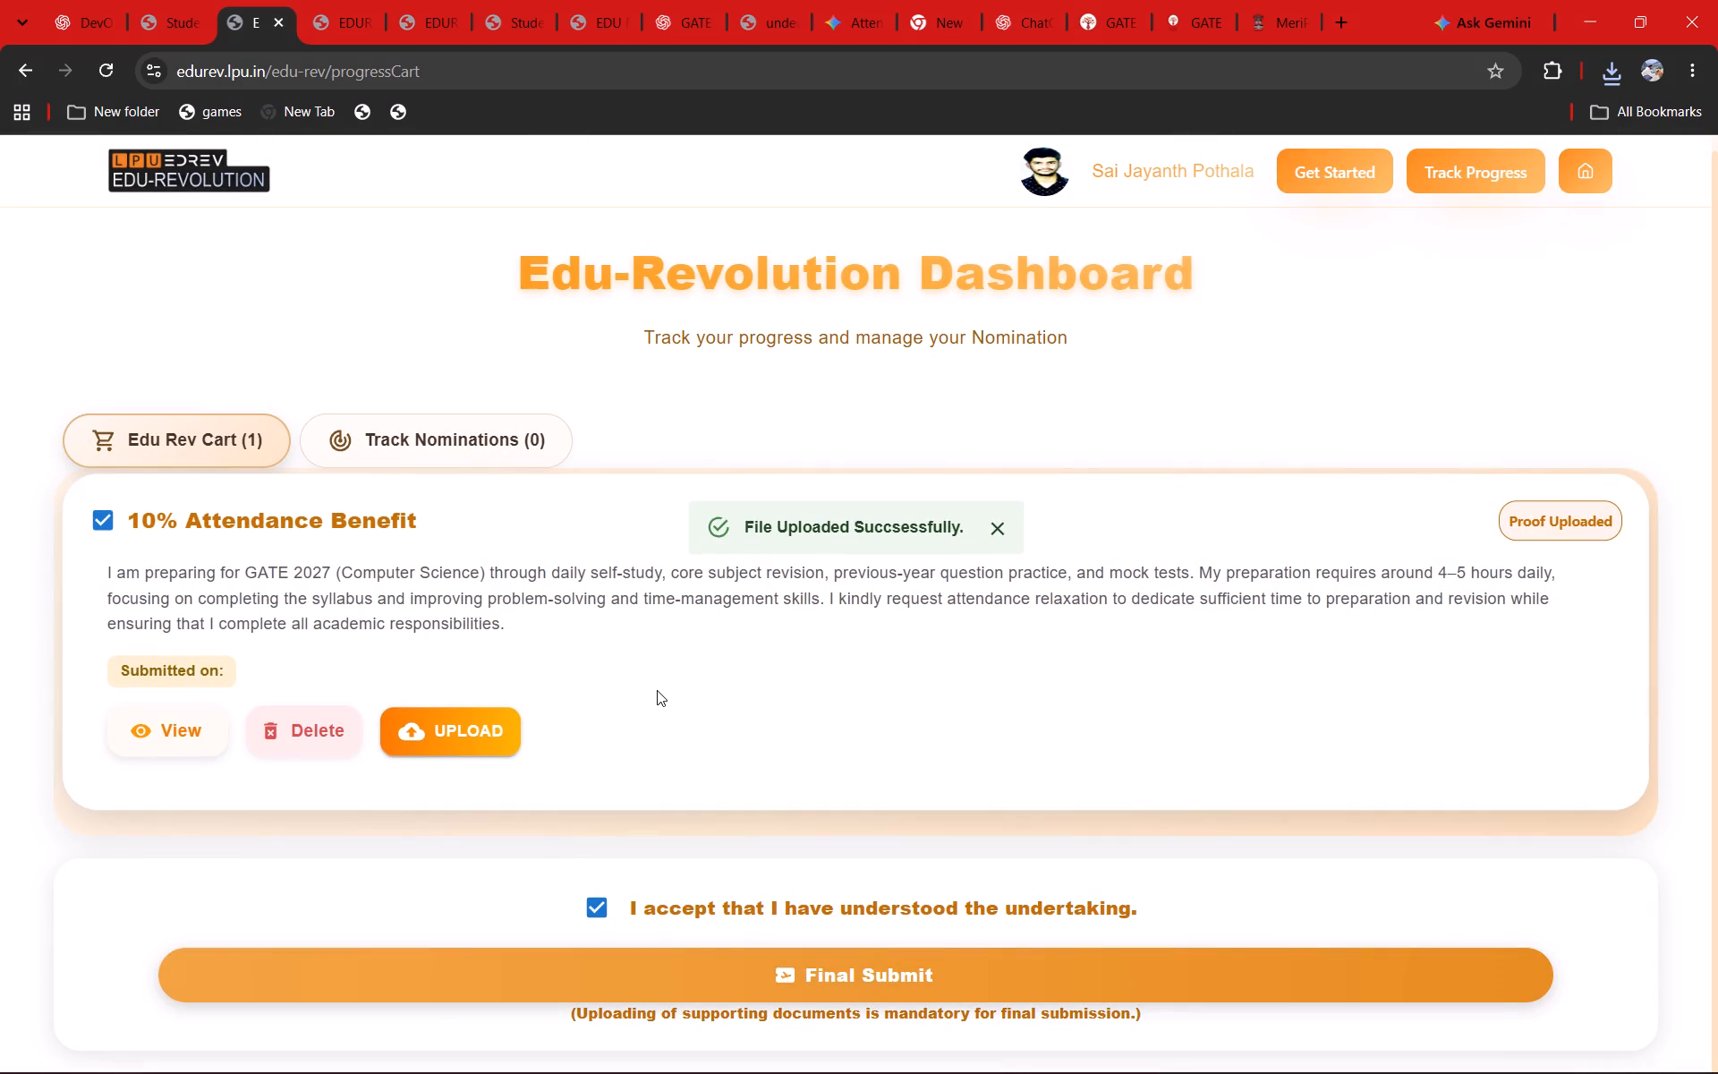
Make the final submission of the selected 10% Attendance Benefit nomination and confirm it.
{"action": "left_click", "coordinate": [891, 958]}
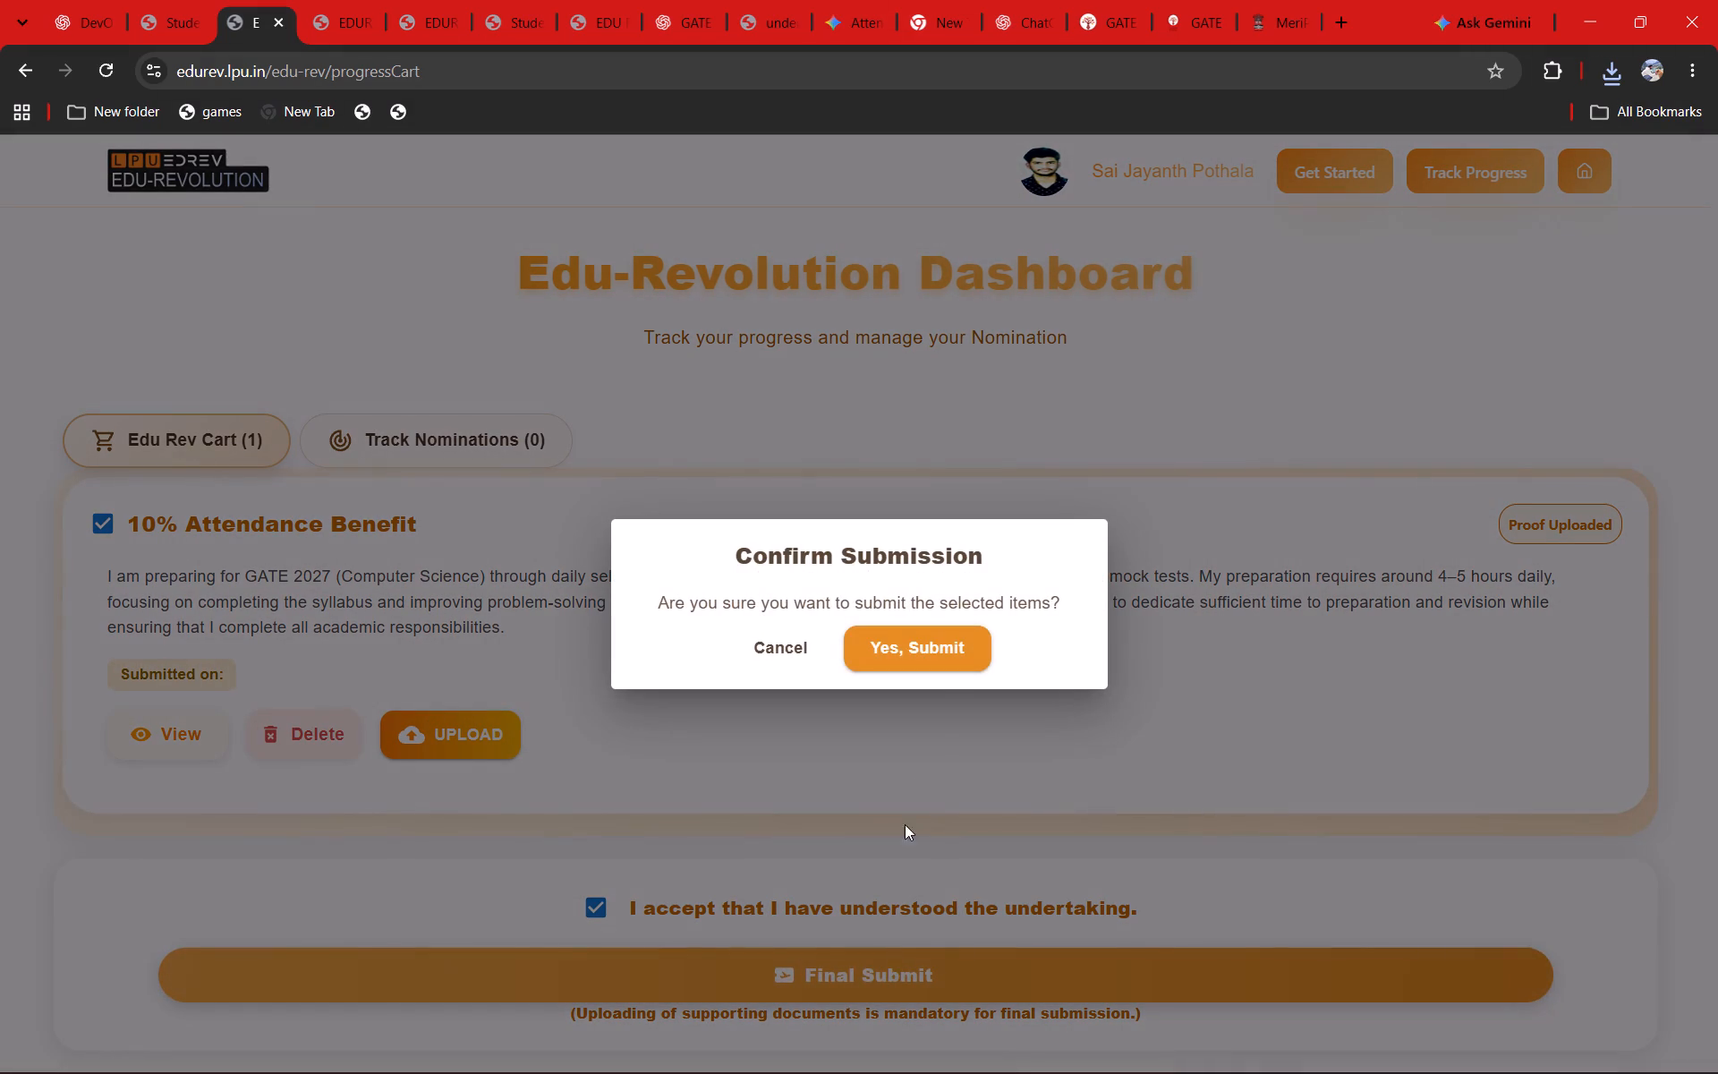
{"action": "left_click", "coordinate": [929, 659]}
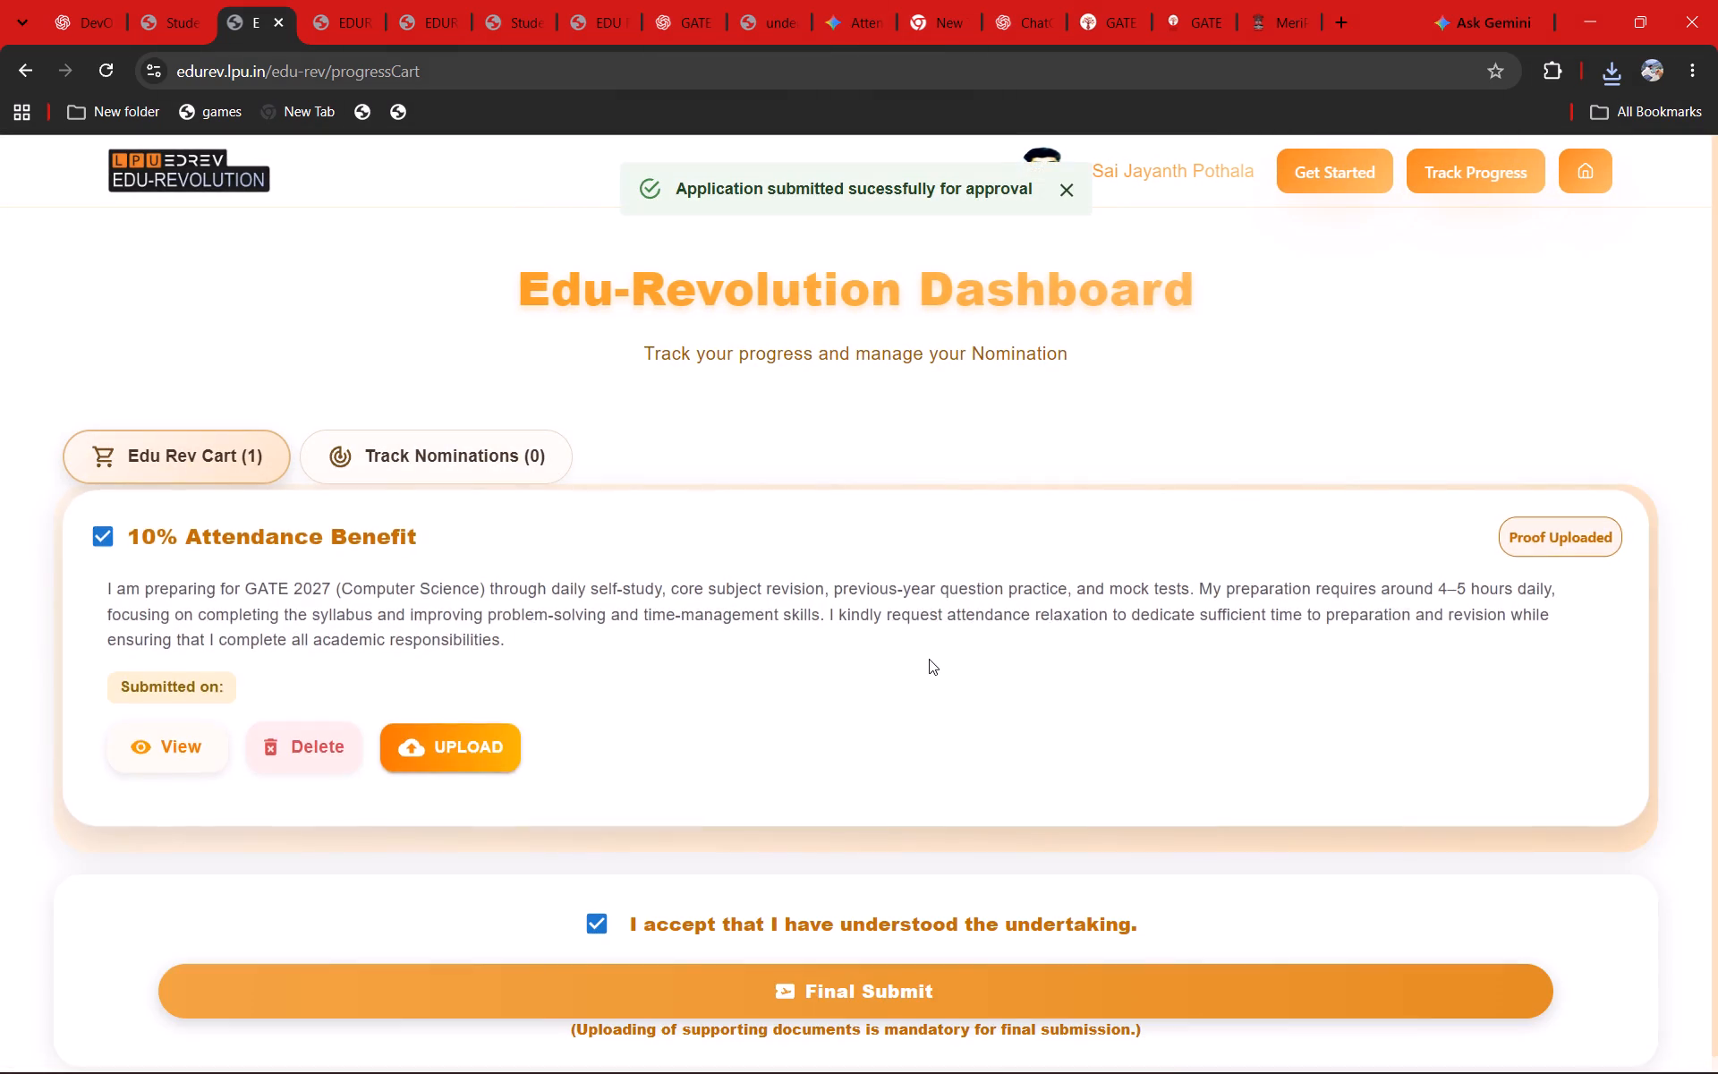
Open the tracked nominations and check the status of the 10% Attendance Benefit nomination.
{"action": "left_click", "coordinate": [493, 458]}
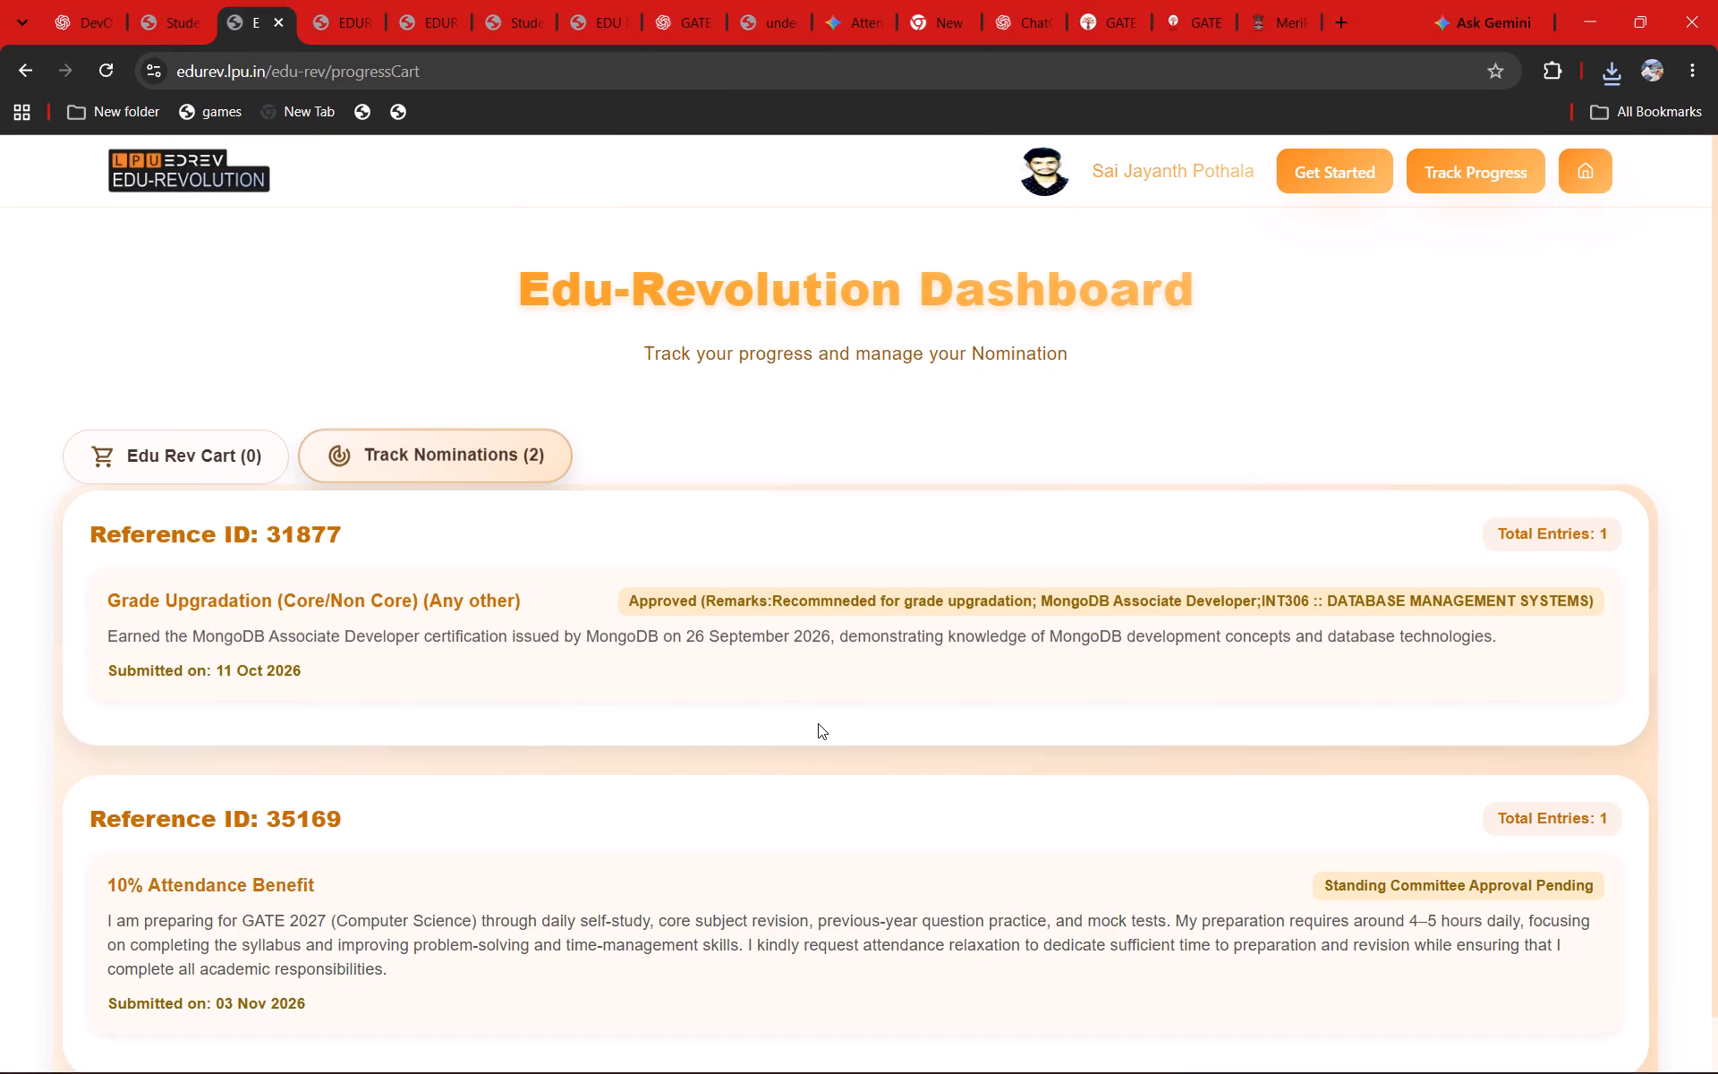
{"action": "scroll", "coordinate": [818, 723], "scroll_direction": "down", "scroll_amount": 3}
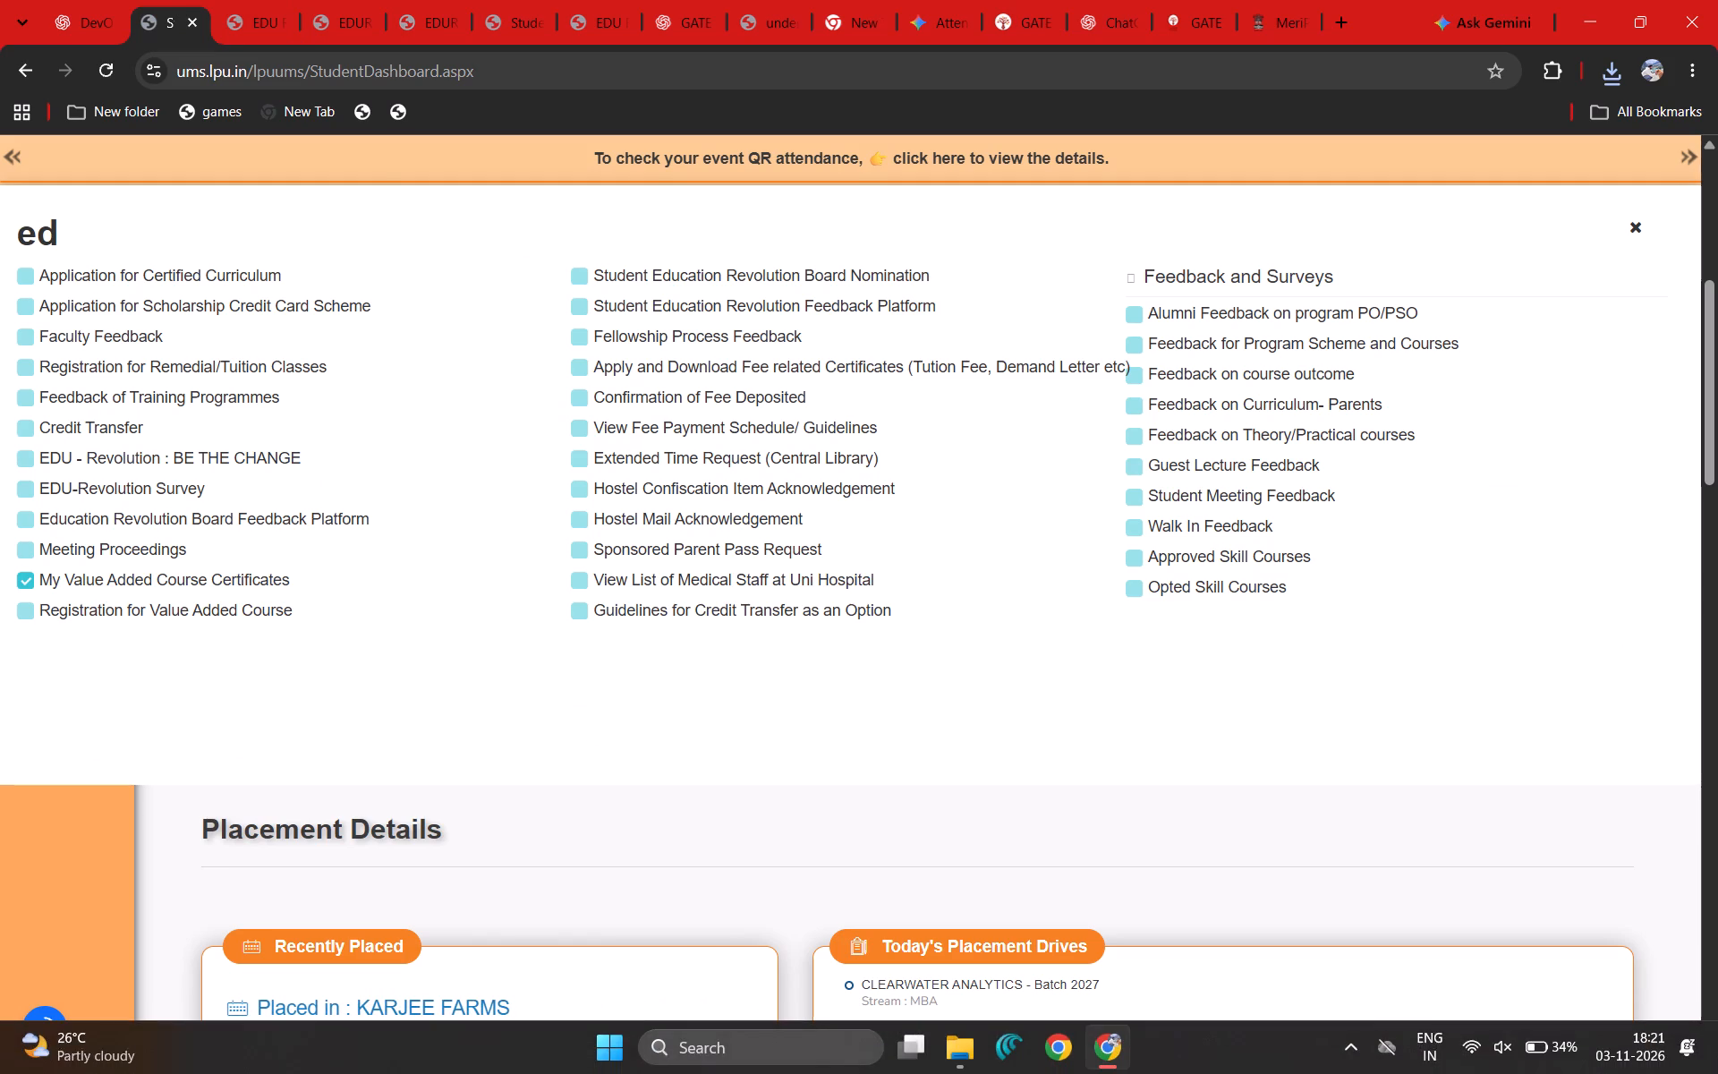
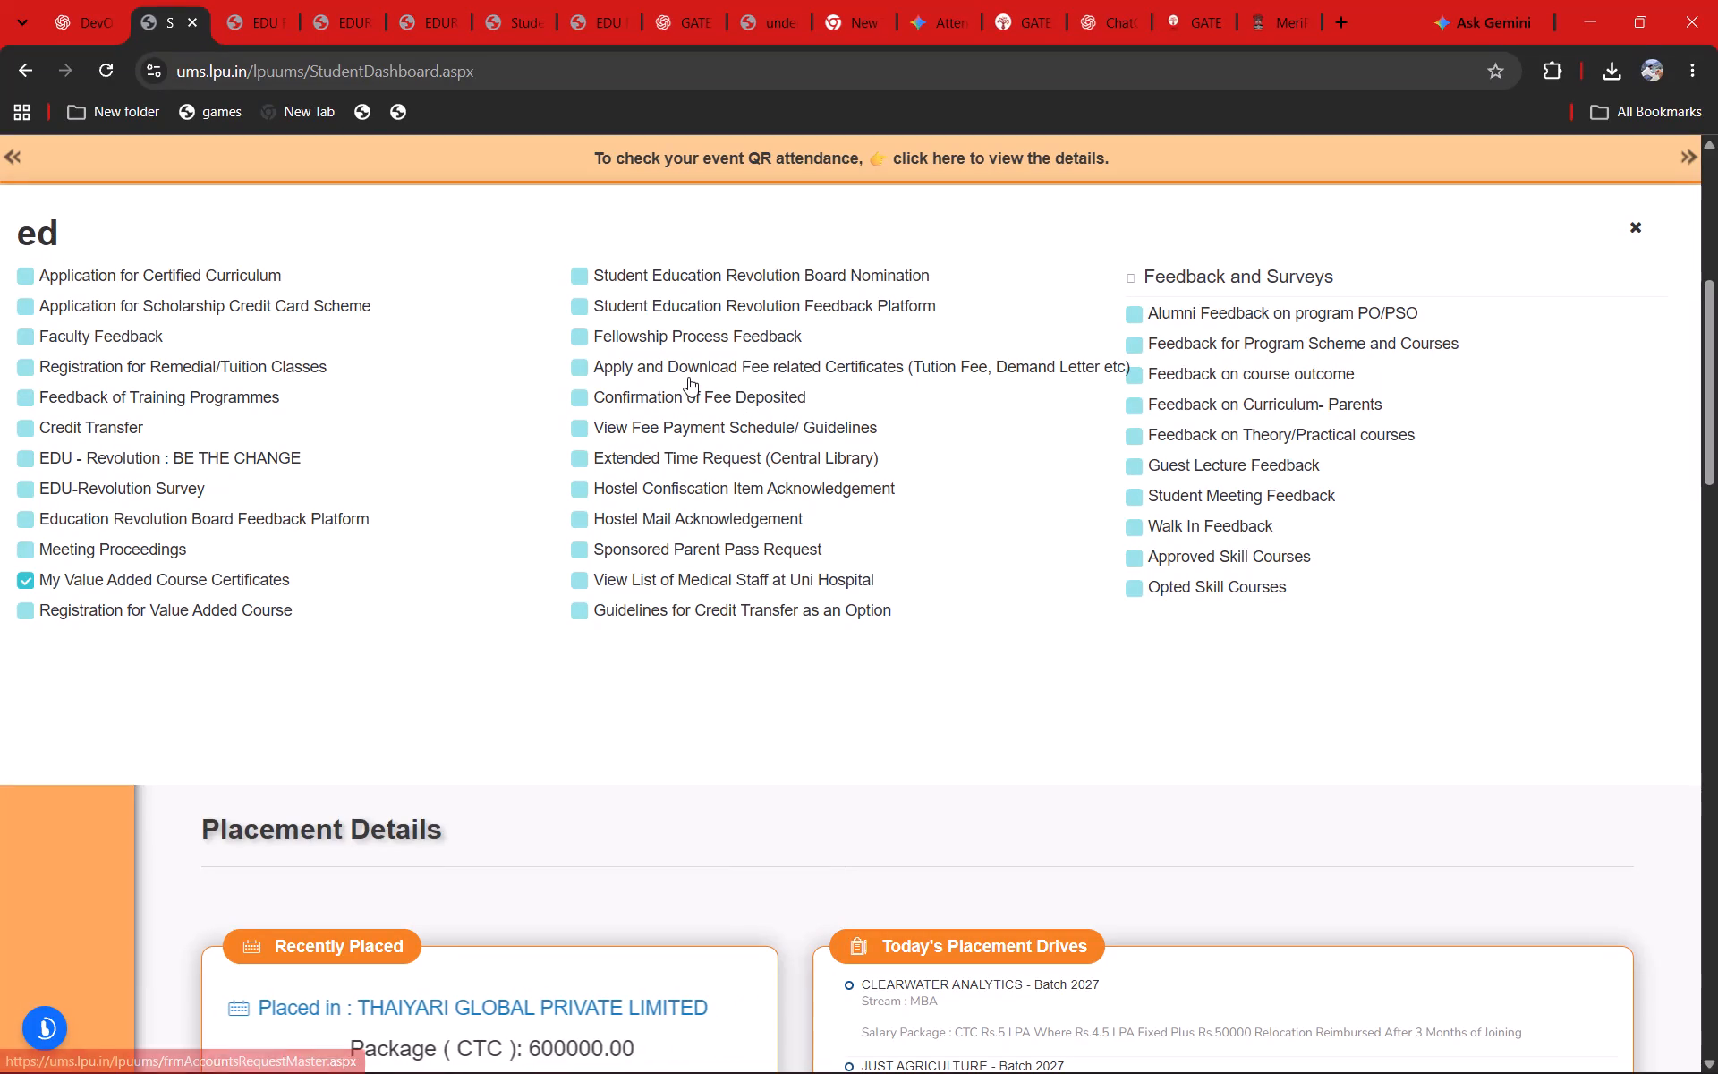
Search the UMS dashboard's menu of services for "um" and for "st", clearing the search term after each attempt.
{"action": "left_click", "coordinate": [282, 236]}
{"action": "key", "text": "BackSpace"}
{"action": "key", "text": "BackSpace"}
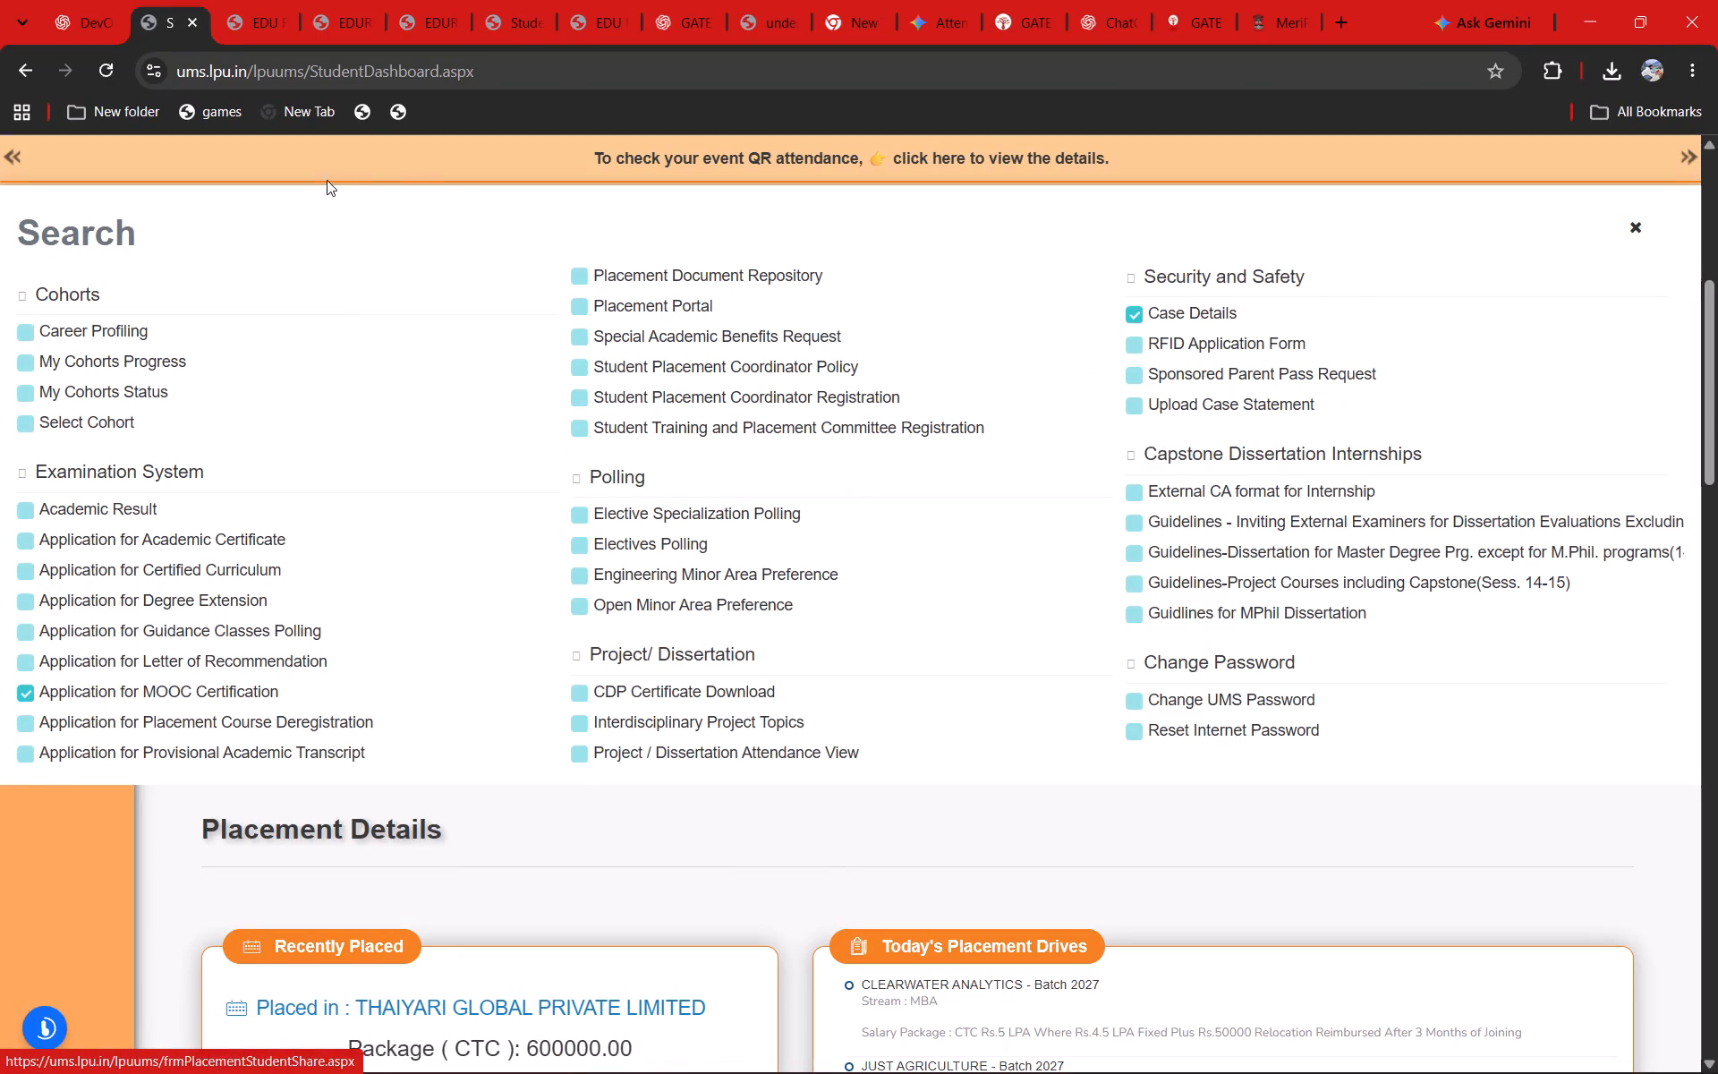
{"action": "left_click", "coordinate": [291, 256]}
{"action": "type", "text": "um"}
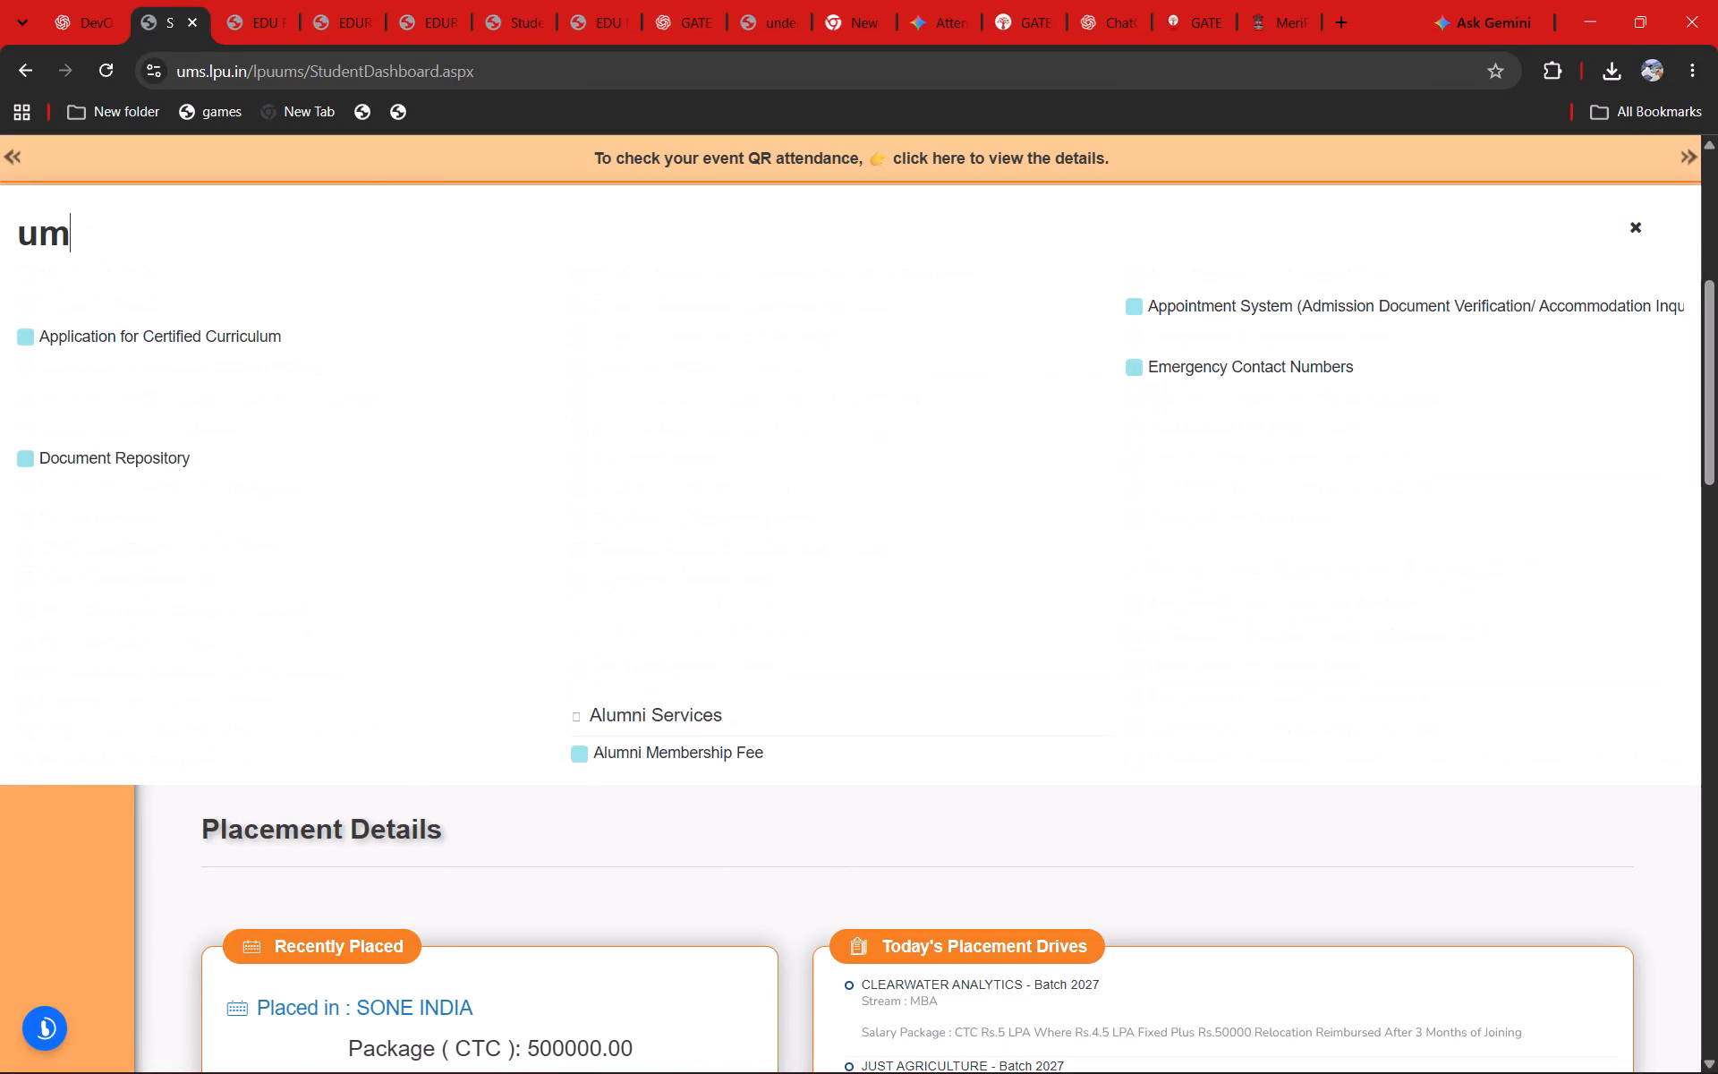
{"action": "key", "text": "BackSpace"}
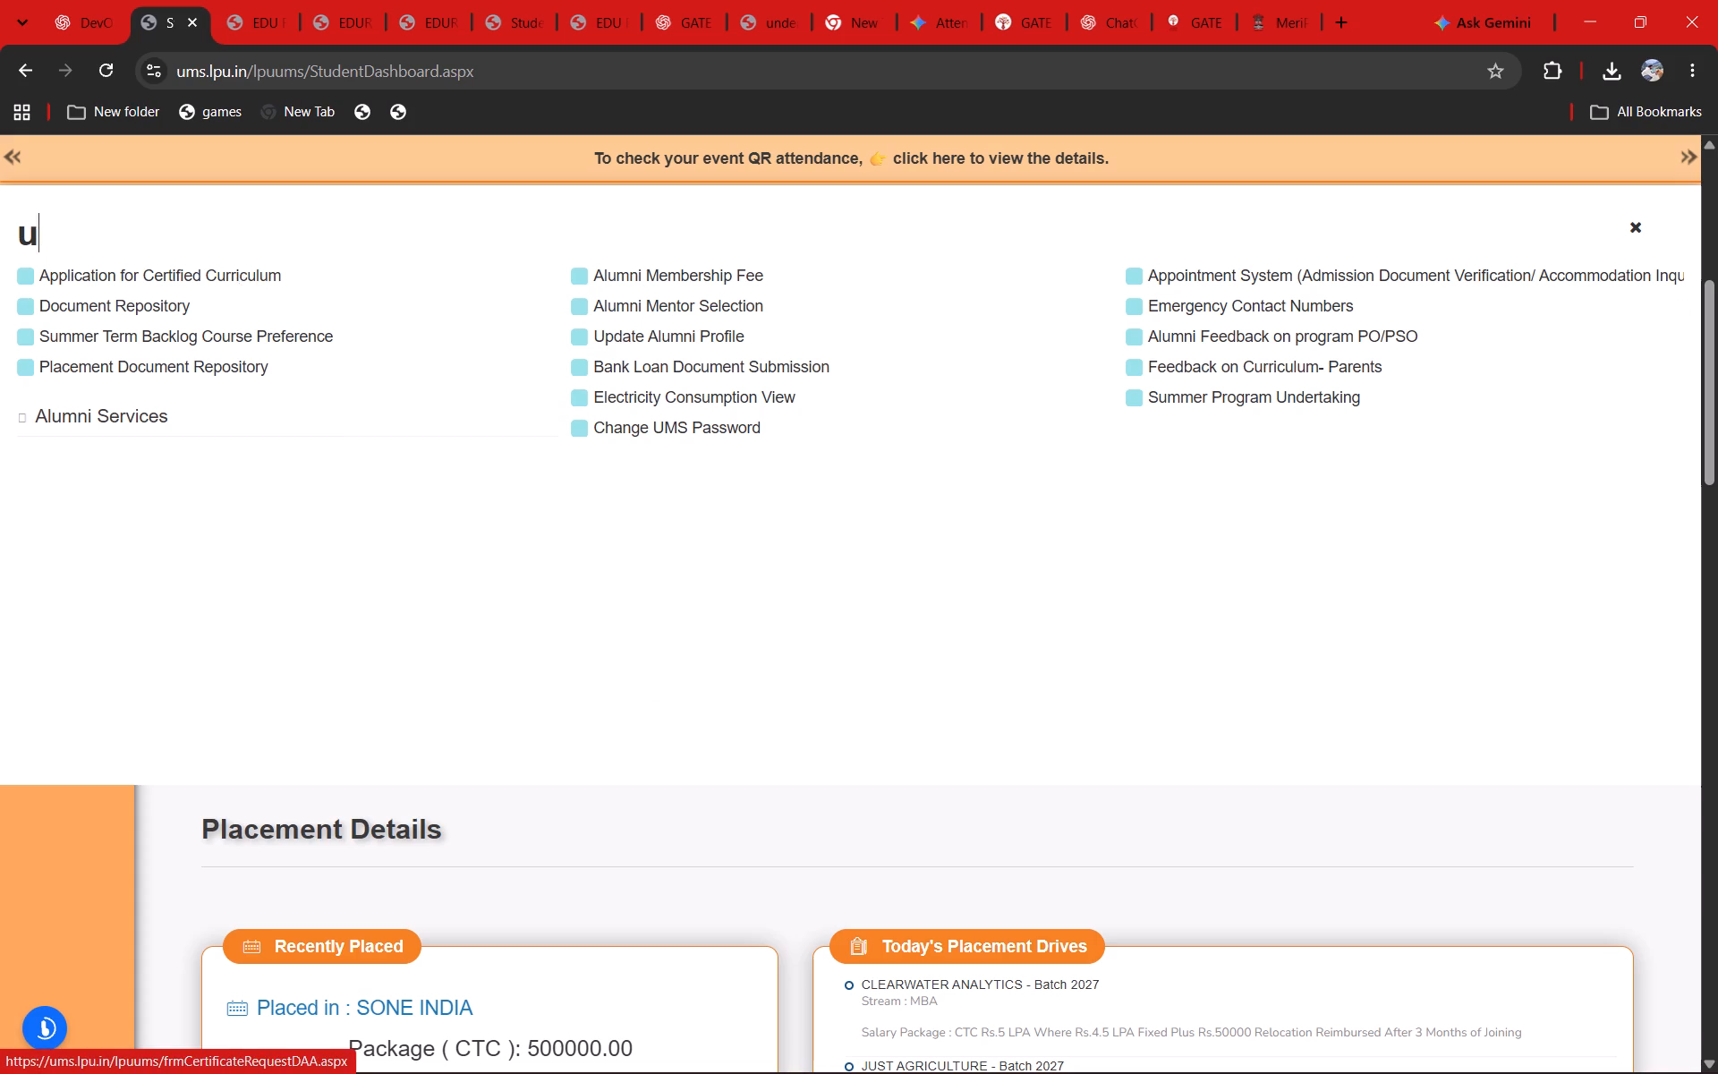
{"action": "key", "text": "BackSpace"}
{"action": "key", "text": "BackSpace"}
{"action": "type", "text": "st"}
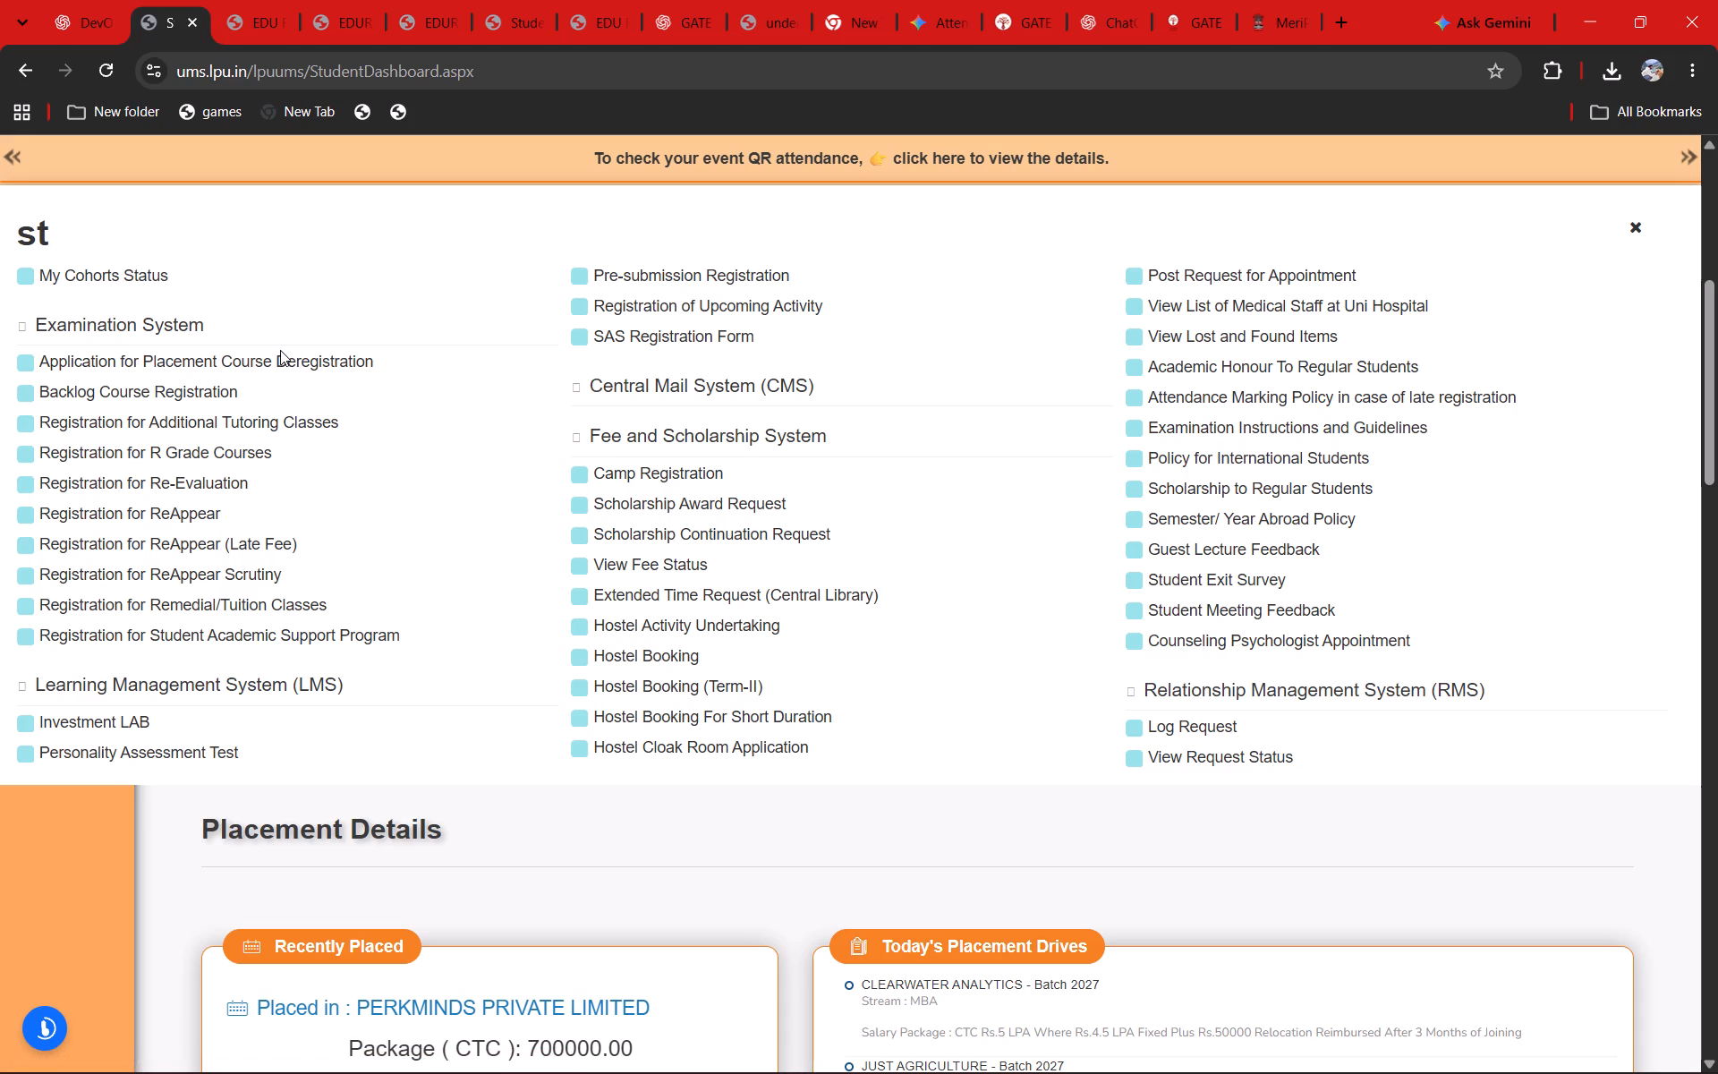
{"action": "key", "text": "BackSpace"}
{"action": "key", "text": "BackSpace"}
{"action": "key", "text": "BackSpace"}
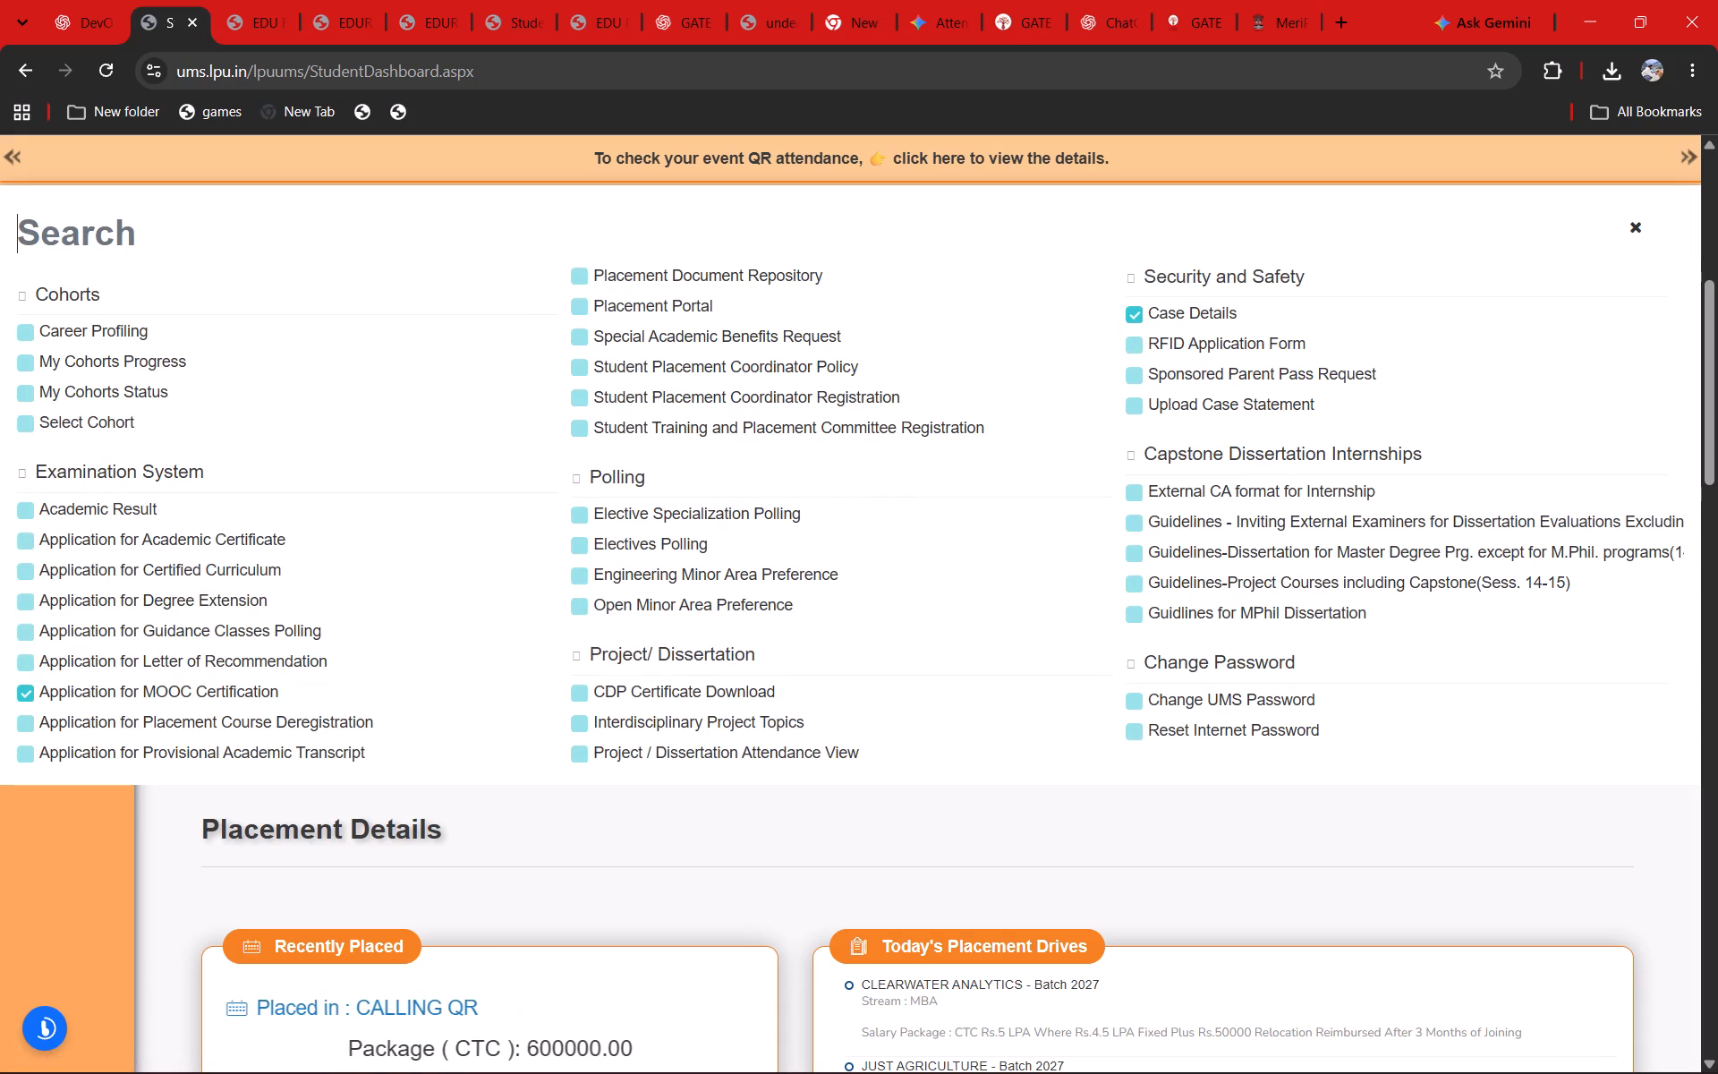